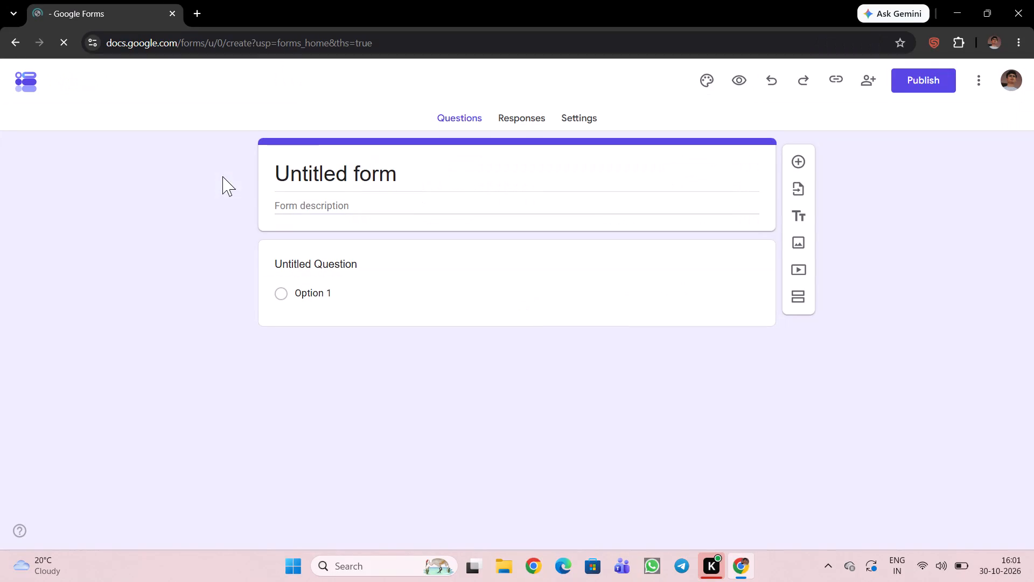
# Replace the form title with "Bachleor's life update".
pyautogui.click(430, 169)
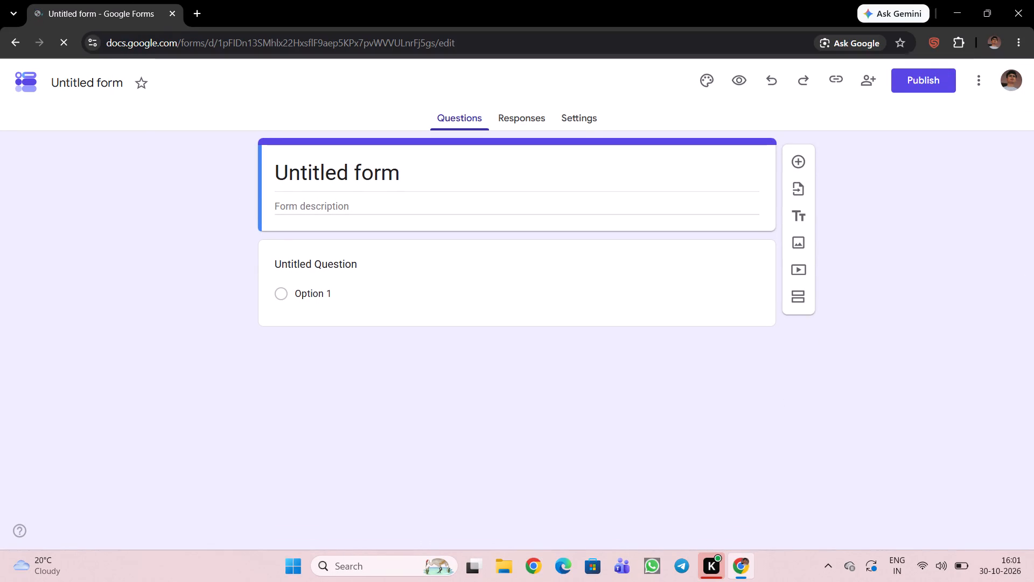
pyautogui.click(430, 169)
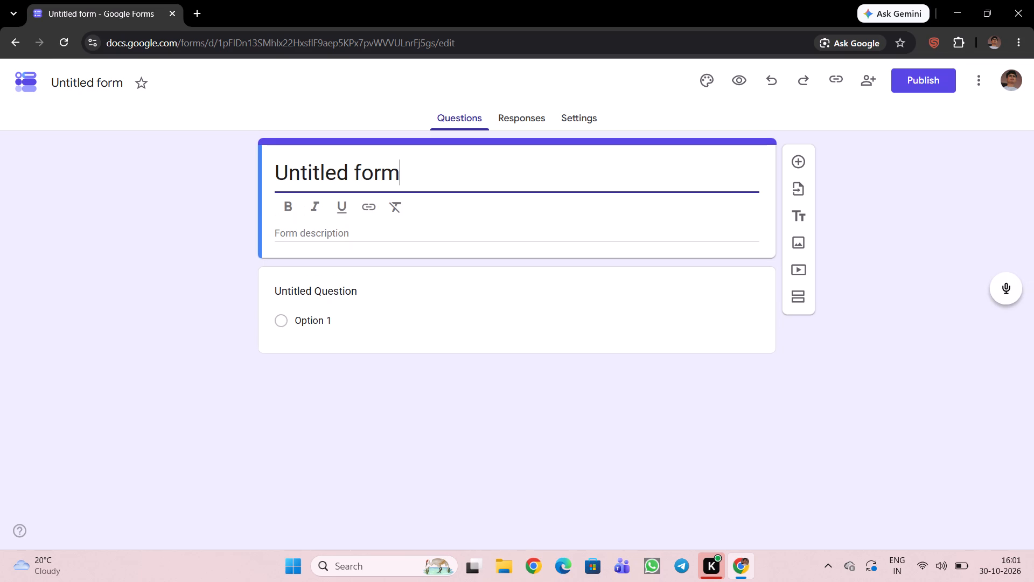
pyautogui.press('BackSpace')
pyautogui.press('BackSpace')
pyautogui.press('BackSpace')
pyautogui.press('BackSpace')
pyautogui.press('BackSpace')
pyautogui.press('BackSpace')
pyautogui.press('BackSpace')
pyautogui.press('BackSpace')
pyautogui.press('BackSpace')
pyautogui.press('BackSpace')
pyautogui.press('BackSpace')
pyautogui.press('BackSpace')
pyautogui.press('BackSpace')
pyautogui.press('BackSpace')
pyautogui.press('BackSpace')
pyautogui.press('BackSpace')
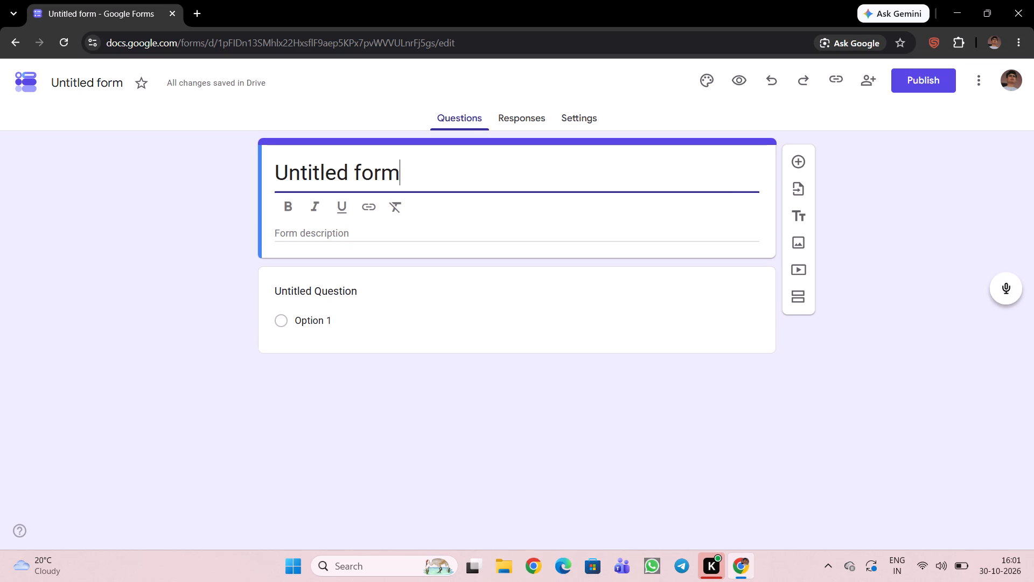
pyautogui.press('BackSpace')
pyautogui.press('BackSpace')
pyautogui.press('BackSpace')
pyautogui.press('BackSpace')
pyautogui.press('BackSpace')
pyautogui.press('BackSpace')
pyautogui.press('BackSpace')
pyautogui.press('BackSpace')
pyautogui.press('BackSpace')
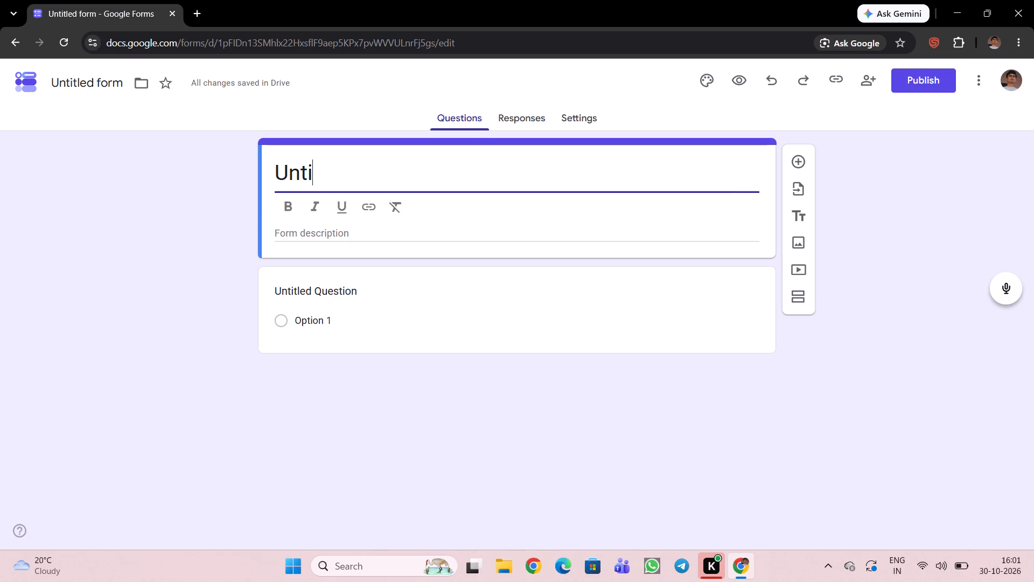
pyautogui.press('BackSpace')
pyautogui.press('BackSpace')
pyautogui.press('BackSpace')
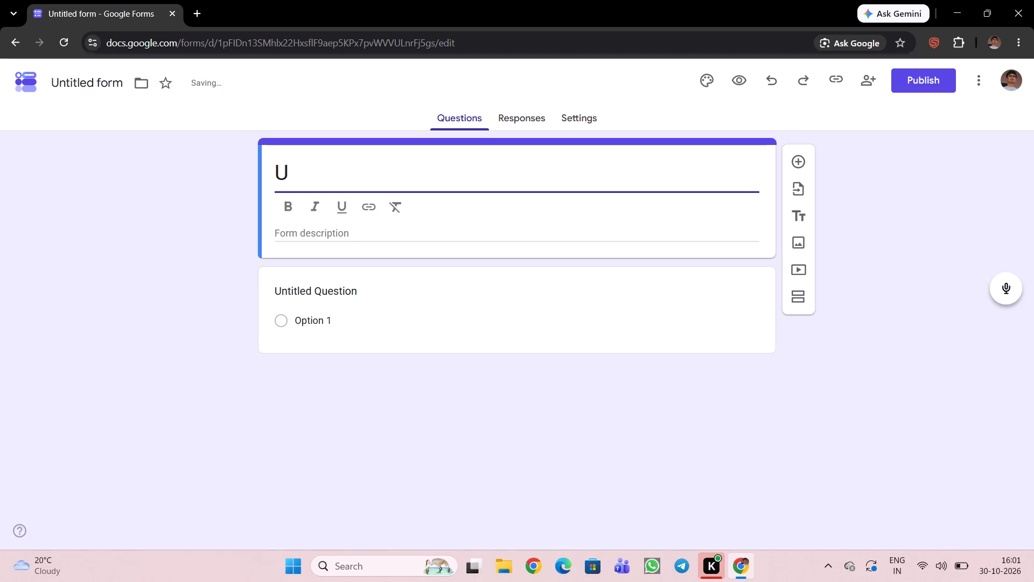
pyautogui.write('bach')
pyautogui.press('BackSpace')
pyautogui.press('BackSpace')
pyautogui.press('BackSpace')
pyautogui.press('BackSpace')
pyautogui.press('b')
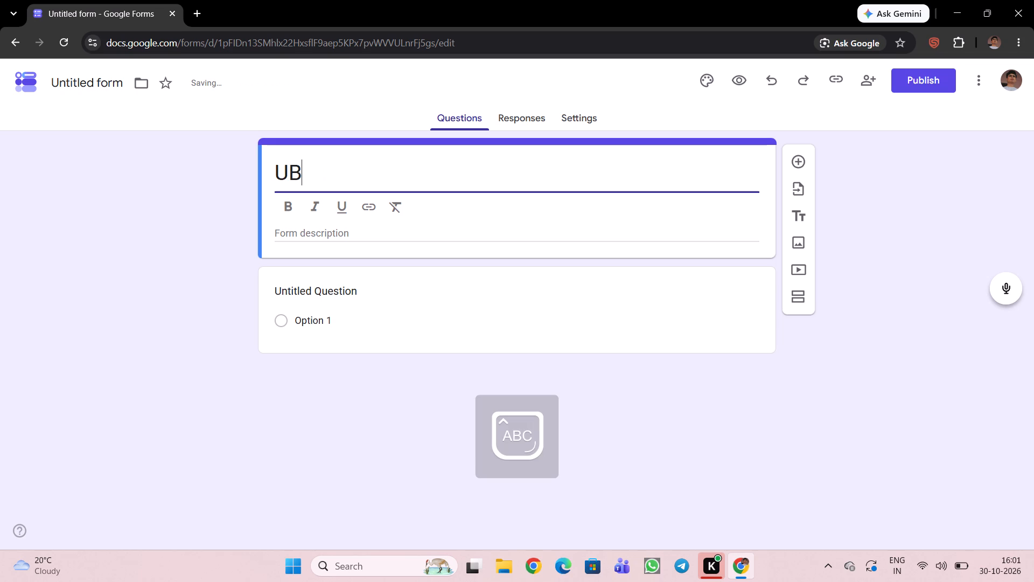
pyautogui.write('achl')
pyautogui.write('eors')
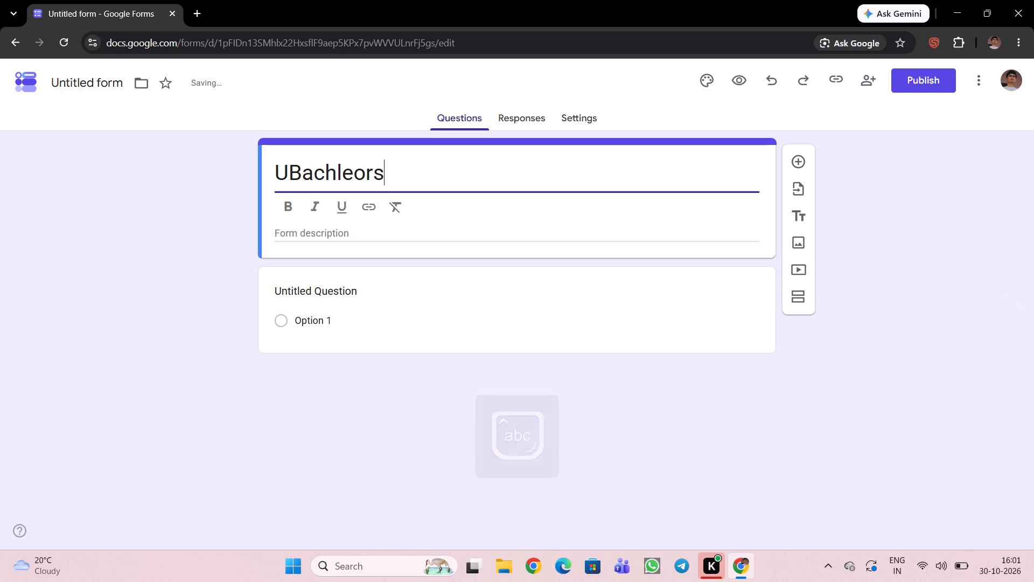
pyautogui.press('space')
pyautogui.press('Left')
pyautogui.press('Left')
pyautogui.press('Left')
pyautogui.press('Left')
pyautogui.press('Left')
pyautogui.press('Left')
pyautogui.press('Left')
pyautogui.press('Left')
# Remove the stray "U" from the start of the form title.
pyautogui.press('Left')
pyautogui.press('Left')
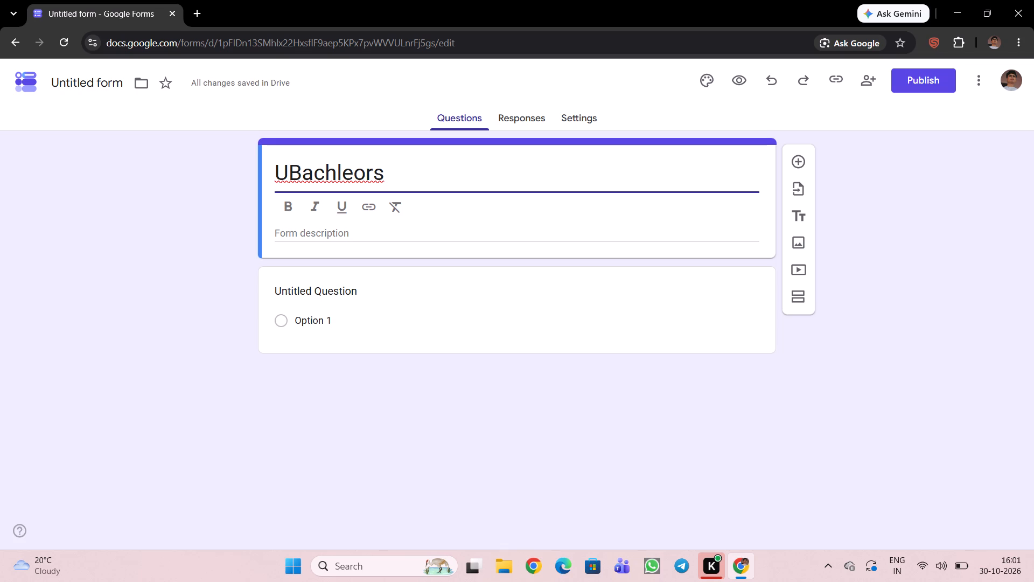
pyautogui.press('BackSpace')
# Insert an apostrophe before the final "s" in the form title so it reads "Bachleor's".
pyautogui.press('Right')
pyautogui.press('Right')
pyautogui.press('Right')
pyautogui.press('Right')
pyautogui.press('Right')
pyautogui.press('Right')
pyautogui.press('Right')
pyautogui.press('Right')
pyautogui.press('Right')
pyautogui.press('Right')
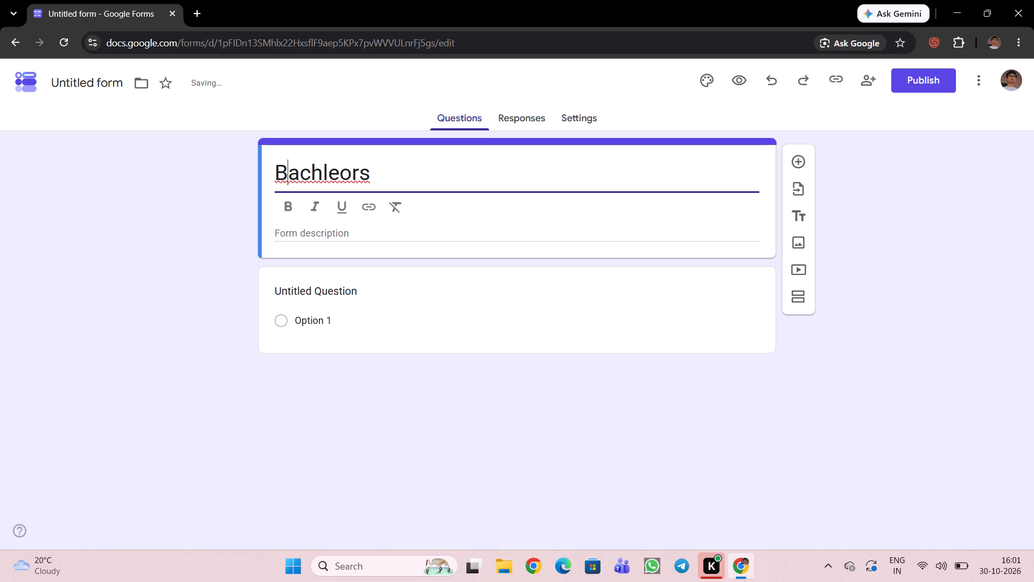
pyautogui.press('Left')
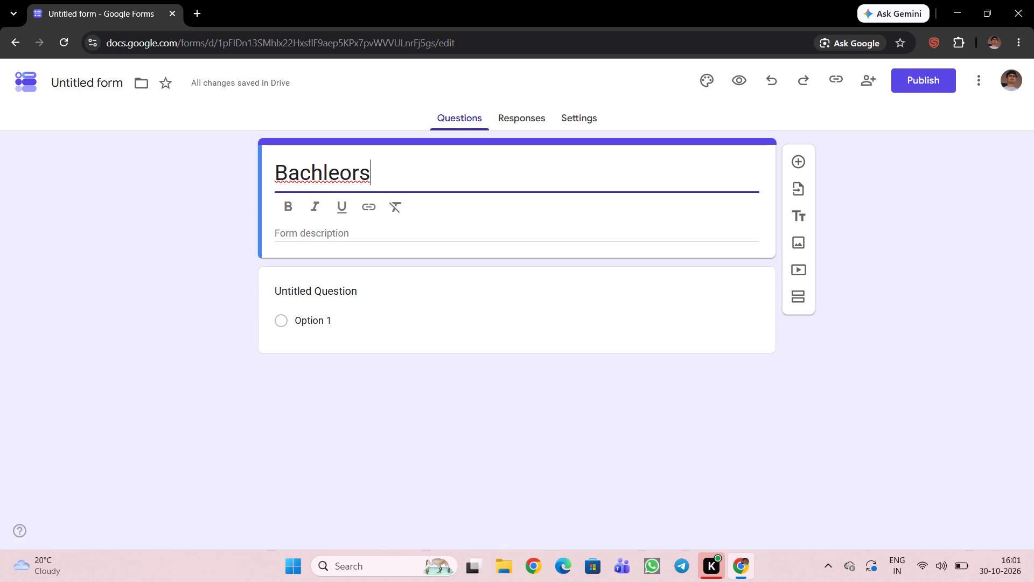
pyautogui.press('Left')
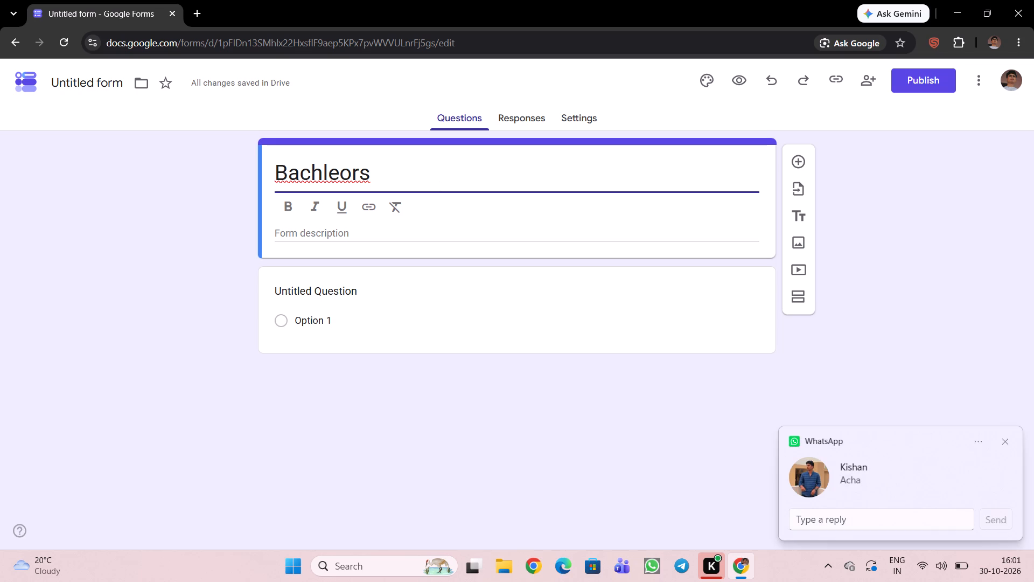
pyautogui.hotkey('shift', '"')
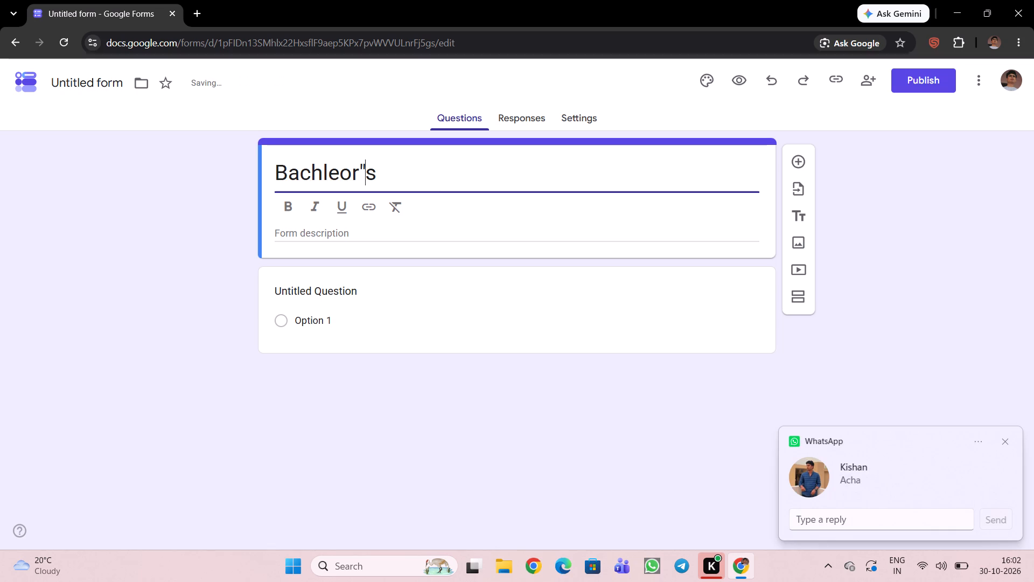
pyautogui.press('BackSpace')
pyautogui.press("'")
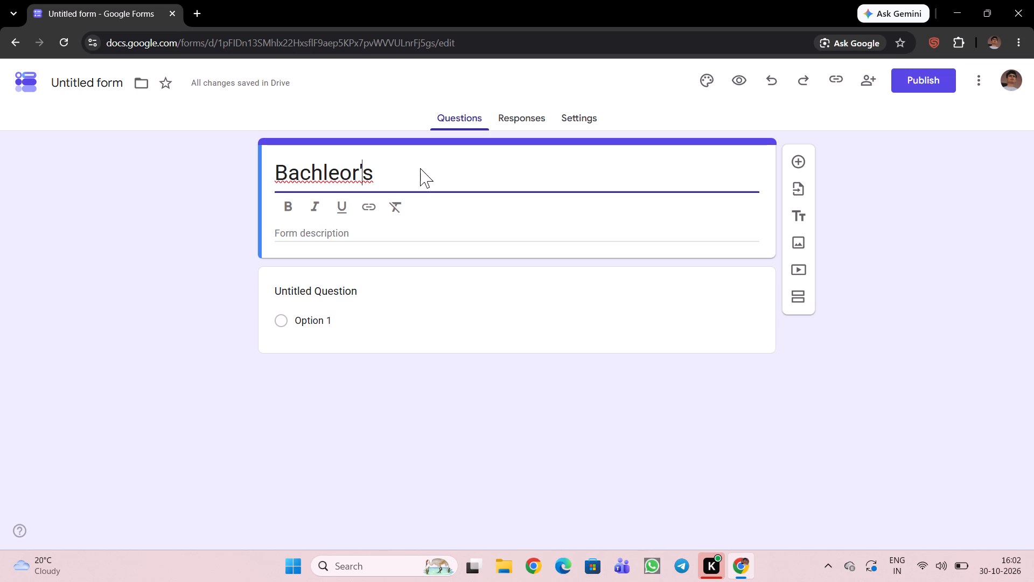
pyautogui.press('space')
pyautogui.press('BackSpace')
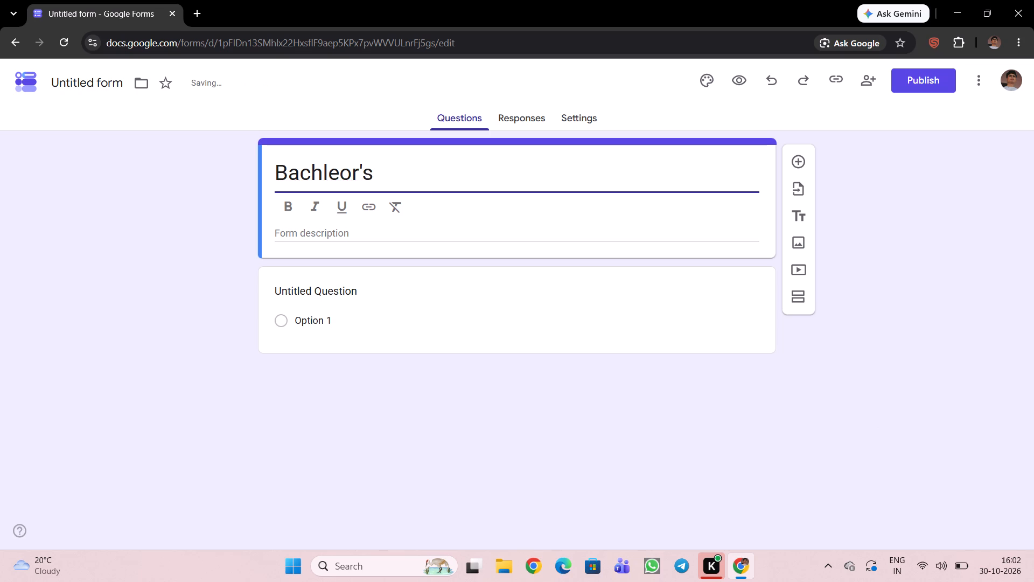
# Append "life update" to the end of the form title and finish editing it.
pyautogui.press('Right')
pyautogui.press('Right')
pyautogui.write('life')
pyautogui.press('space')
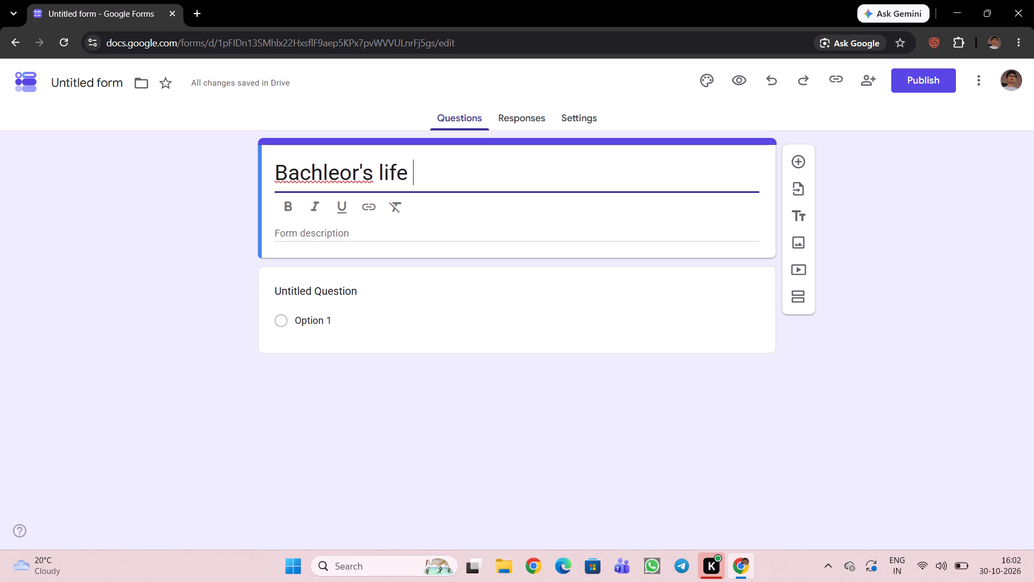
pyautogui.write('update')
pyautogui.click(333, 225)
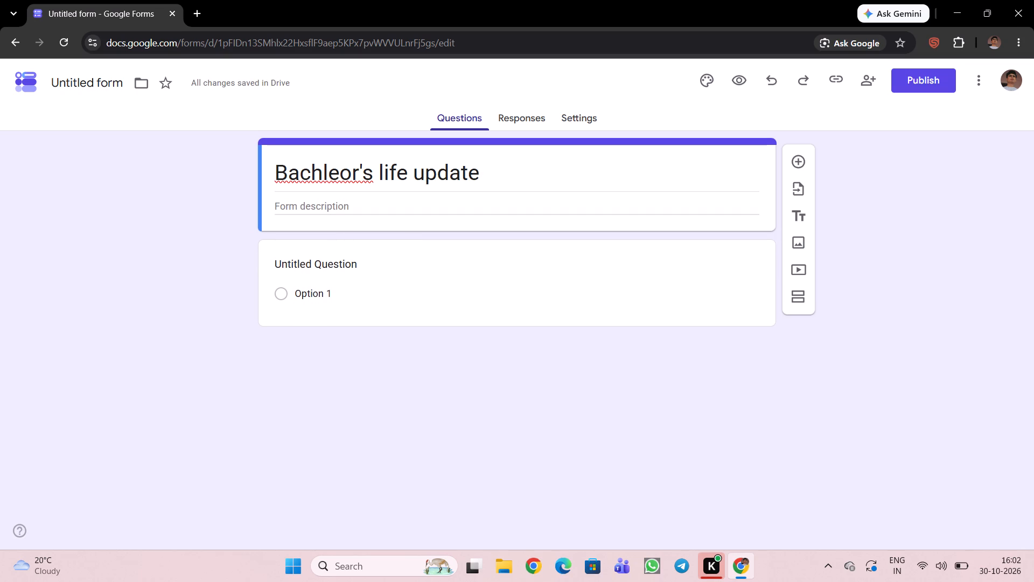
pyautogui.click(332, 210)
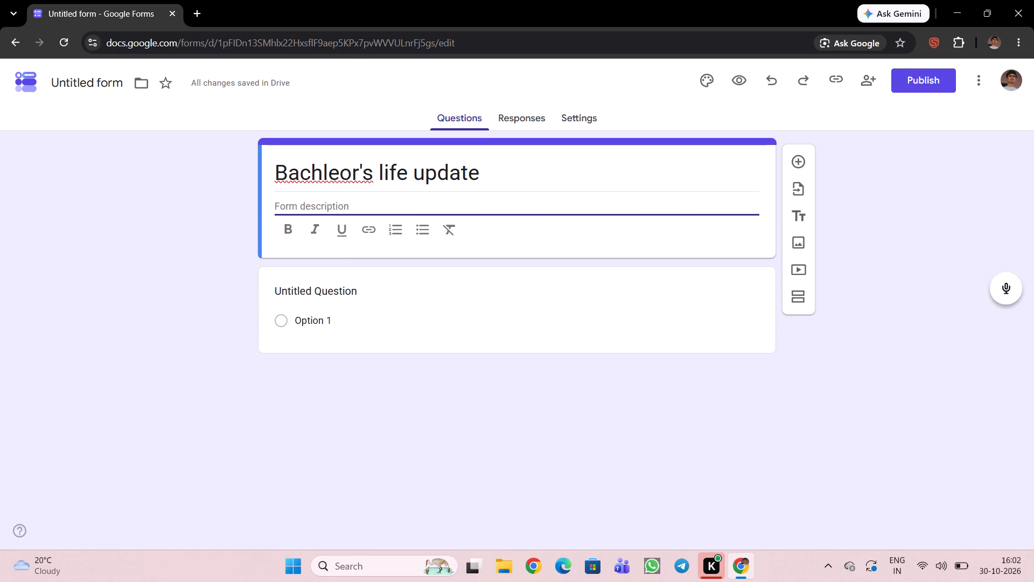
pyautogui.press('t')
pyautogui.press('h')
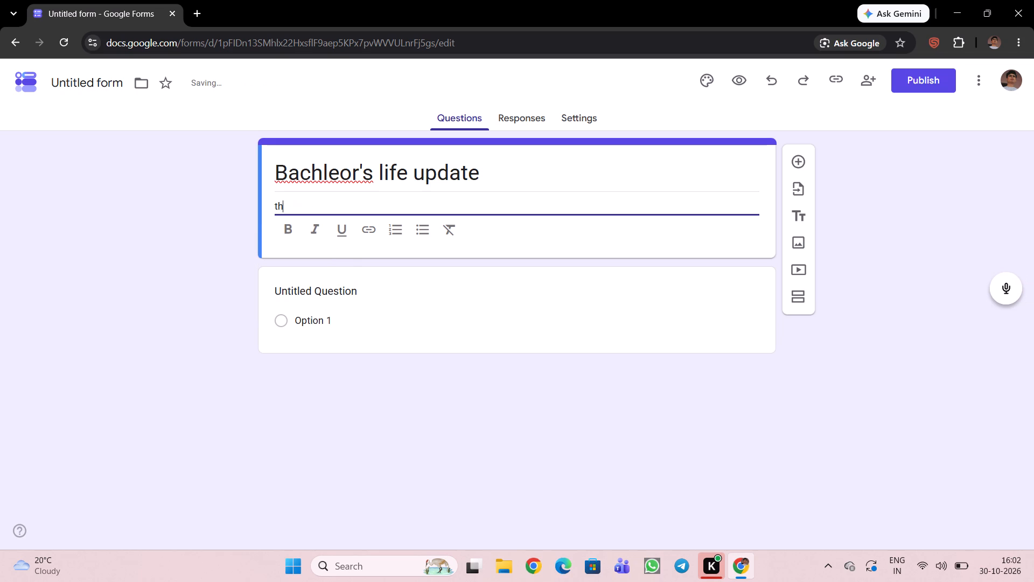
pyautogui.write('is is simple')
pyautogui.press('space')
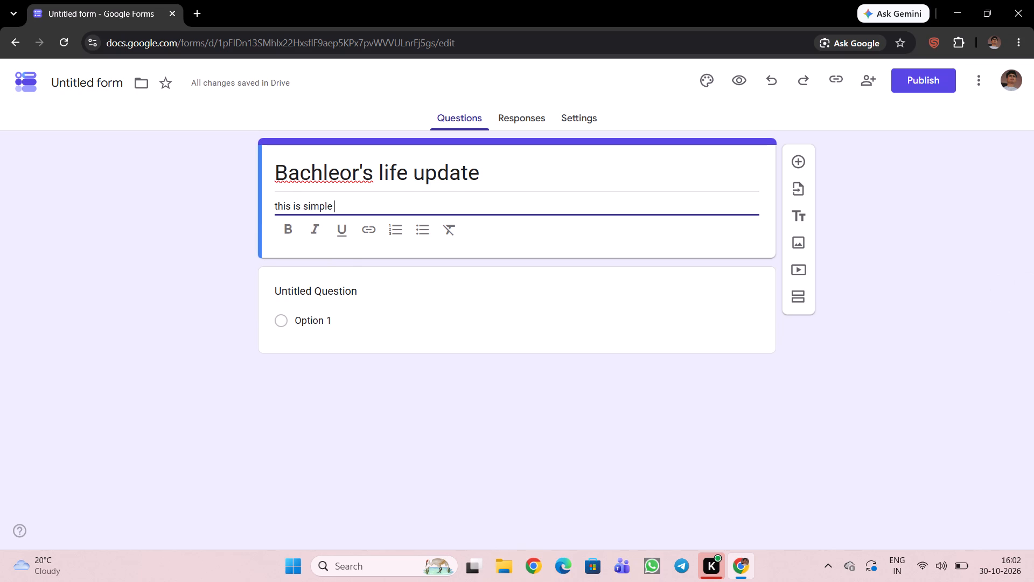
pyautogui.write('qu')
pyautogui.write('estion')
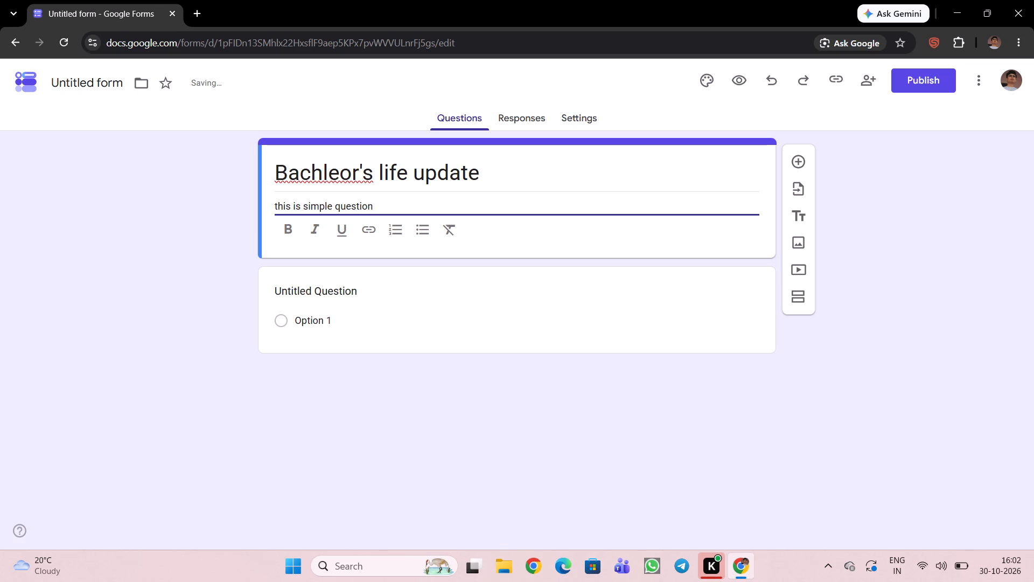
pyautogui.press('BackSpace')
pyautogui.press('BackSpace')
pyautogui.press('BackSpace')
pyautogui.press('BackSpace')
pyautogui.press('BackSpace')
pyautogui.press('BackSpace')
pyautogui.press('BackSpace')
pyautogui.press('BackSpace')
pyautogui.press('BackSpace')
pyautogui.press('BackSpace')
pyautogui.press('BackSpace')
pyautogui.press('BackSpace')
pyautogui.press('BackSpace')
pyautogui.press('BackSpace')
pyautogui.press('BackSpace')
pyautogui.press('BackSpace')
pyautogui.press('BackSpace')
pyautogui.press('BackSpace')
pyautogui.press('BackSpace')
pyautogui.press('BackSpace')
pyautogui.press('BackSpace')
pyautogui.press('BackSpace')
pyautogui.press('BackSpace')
# Enter the form description "THERE ARE SIMPLE QUESTIONS ASKED IN THE G FORM TO TAKE A LIFE UPDATE".
pyautogui.write('TH')
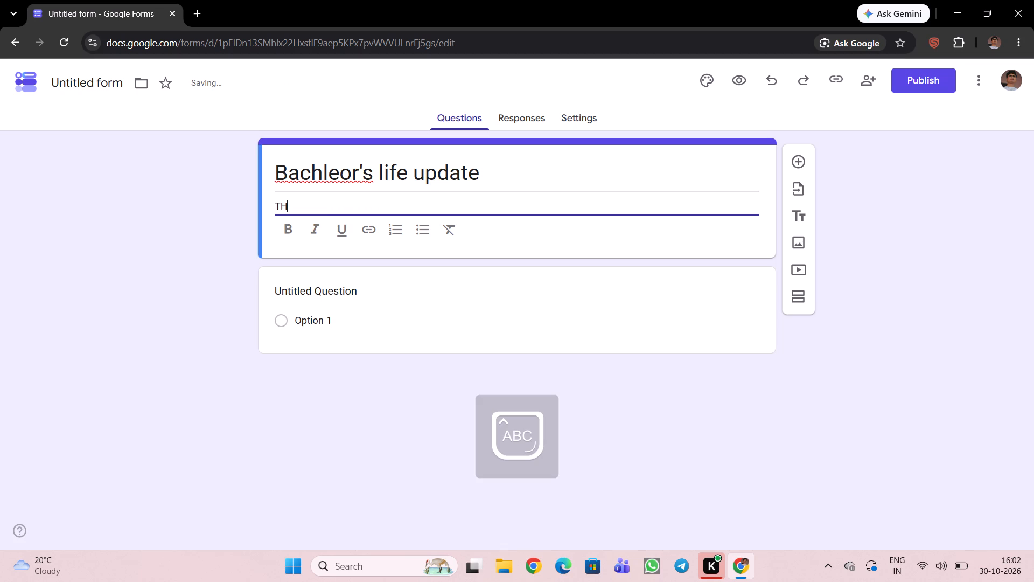
pyautogui.write('ERE')
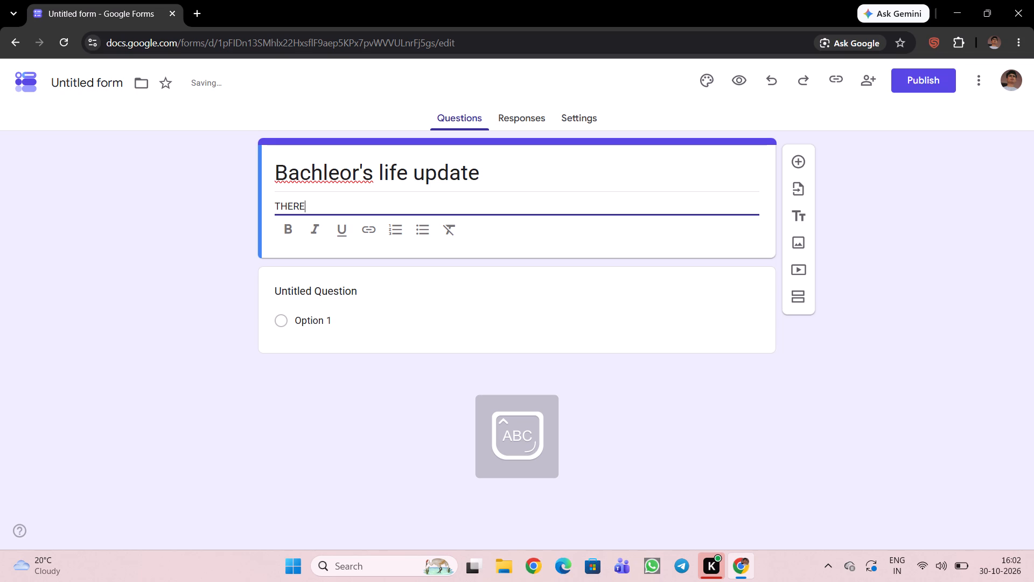
pyautogui.press('space')
pyautogui.write('AR E')
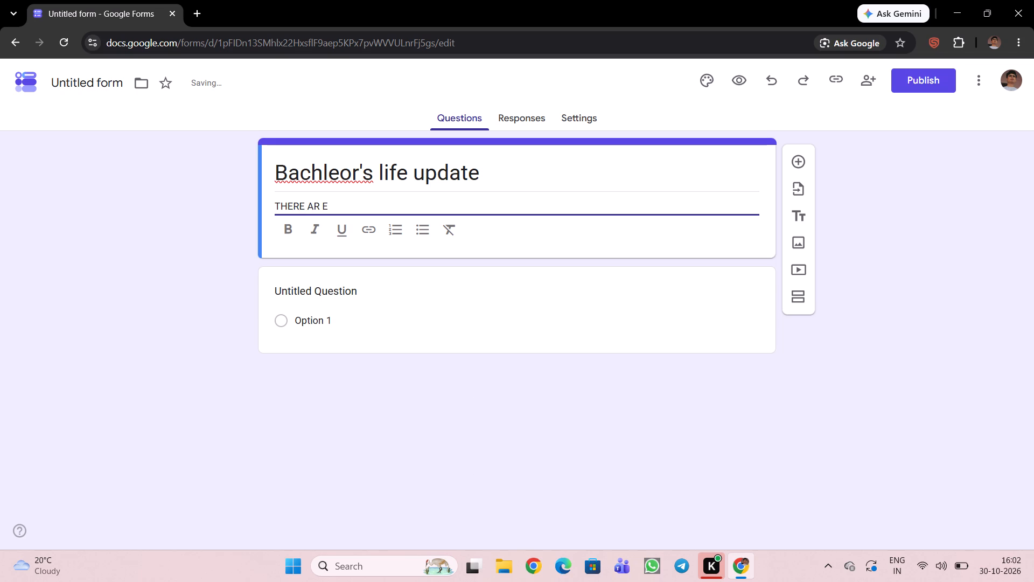
pyautogui.press('BackSpace')
pyautogui.press('BackSpace')
pyautogui.write('E SIMPLE')
pyautogui.press('space')
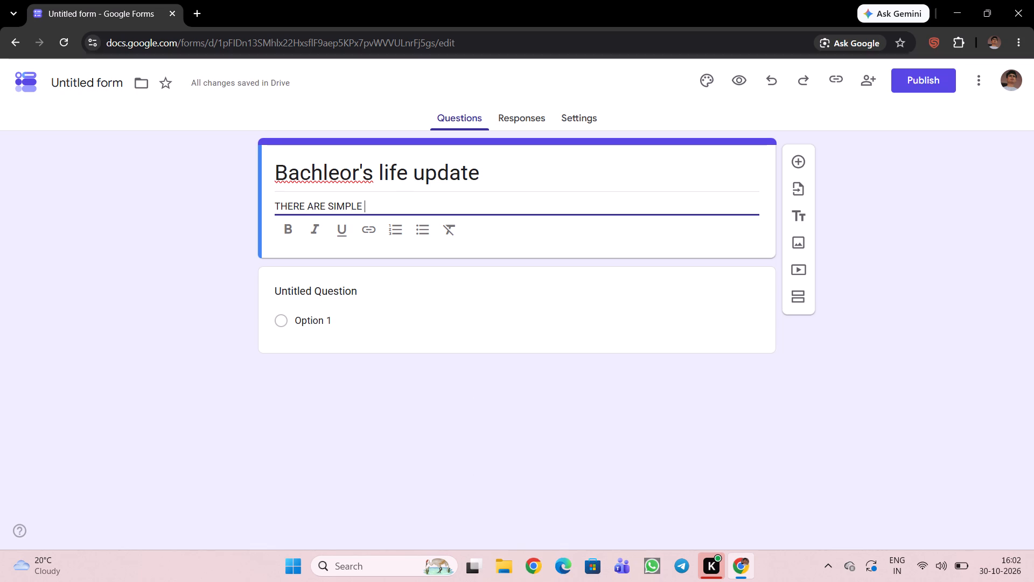
pyautogui.write('QUESTIONS ASK')
pyautogui.write('ED I')
pyautogui.write('N THE')
pyautogui.press('space')
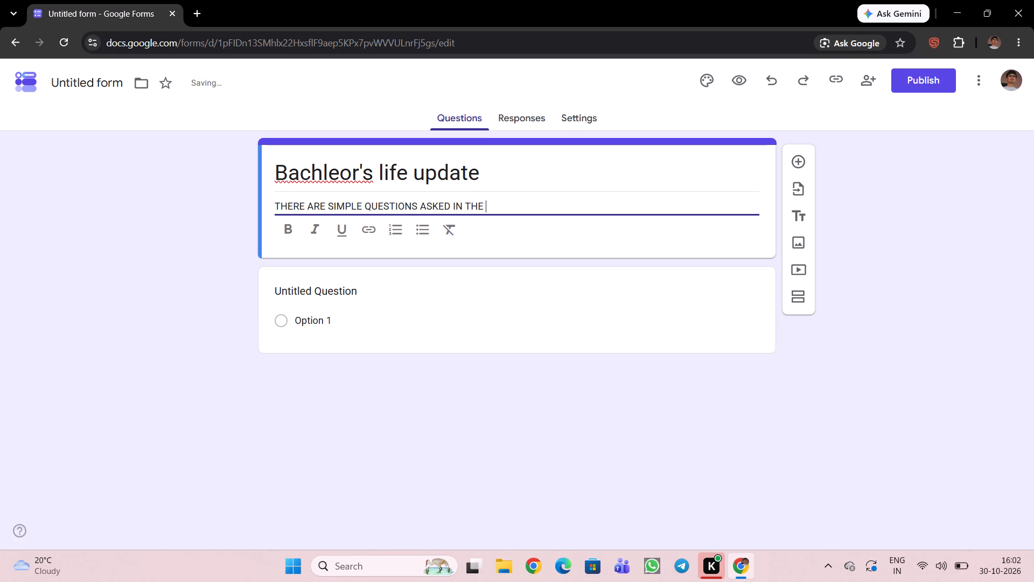
pyautogui.write('G FORM TO')
pyautogui.press('space')
pyautogui.write('TAKW')
pyautogui.press('BackSpace')
pyautogui.write('E A')
pyautogui.press('space')
pyautogui.write('LIF EUPDAT E')
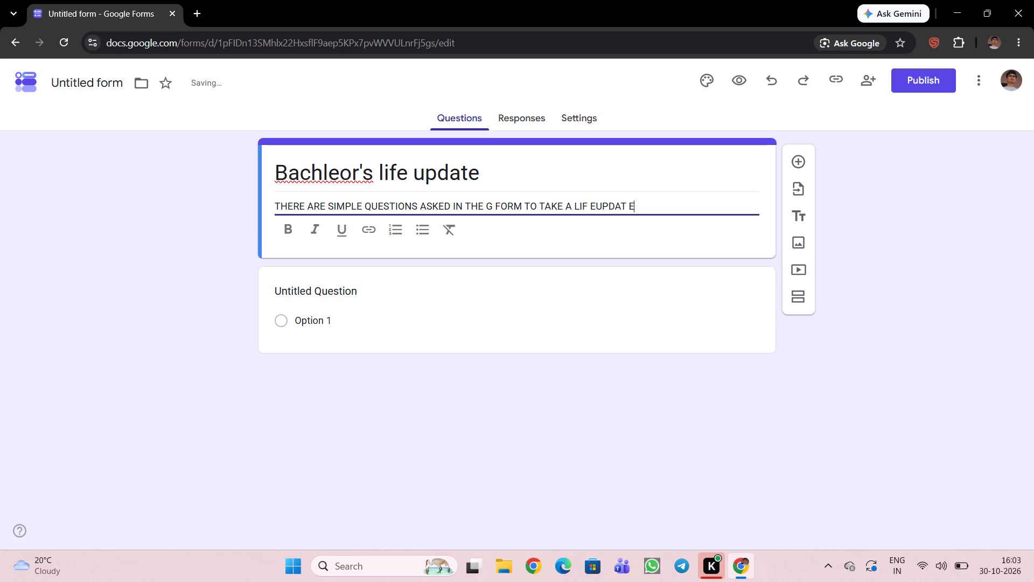
pyautogui.press('BackSpace')
pyautogui.press('BackSpace')
pyautogui.press('BackSpace')
pyautogui.press('BackSpace')
pyautogui.press('BackSpace')
pyautogui.press('BackSpace')
pyautogui.press('BackSpace')
pyautogui.press('BackSpace')
pyautogui.press('BackSpace')
pyautogui.write('E')
pyautogui.press('space')
pyautogui.write('UPDATE')
pyautogui.press('space')
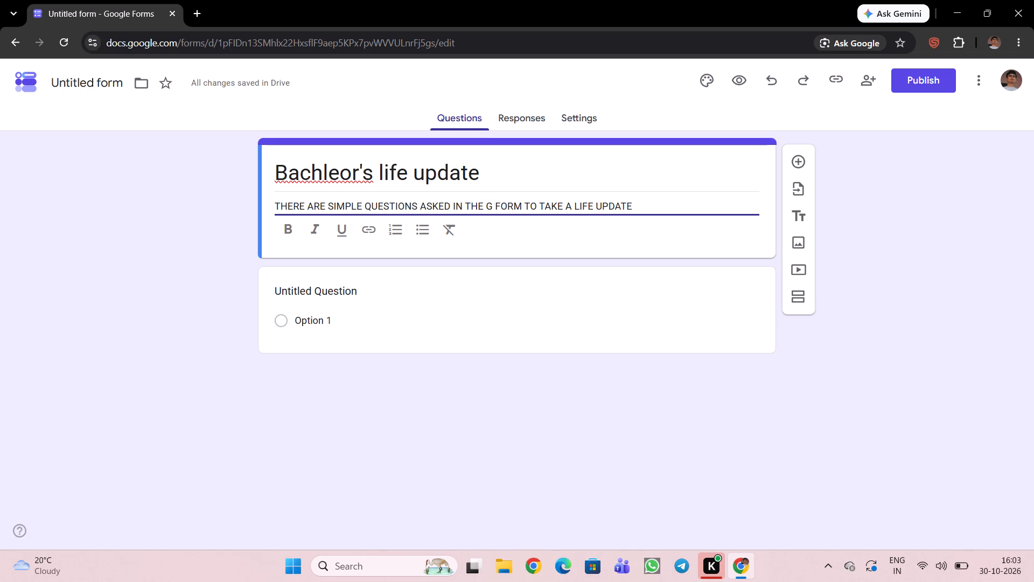
# Continue the form description with "ABOUT A LIFE OF A BACHLEOR".
pyautogui.write('ABOUT A')
pyautogui.press('space')
pyautogui.write('LI')
pyautogui.write('FE')
pyautogui.press('space')
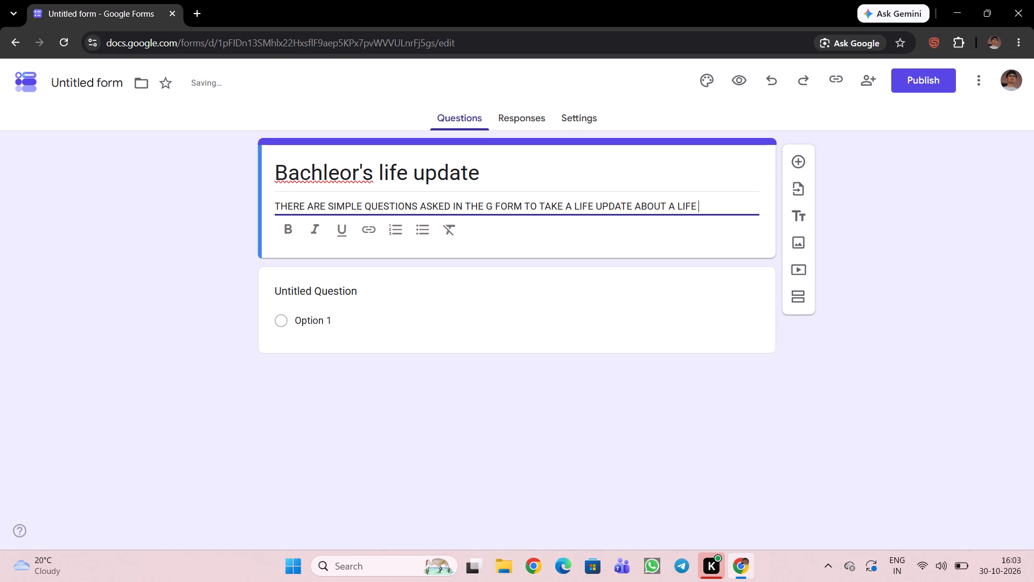
pyautogui.write('OF A')
pyautogui.press('BackSpace')
pyautogui.write('ABCHLEOR')
pyautogui.press('space')
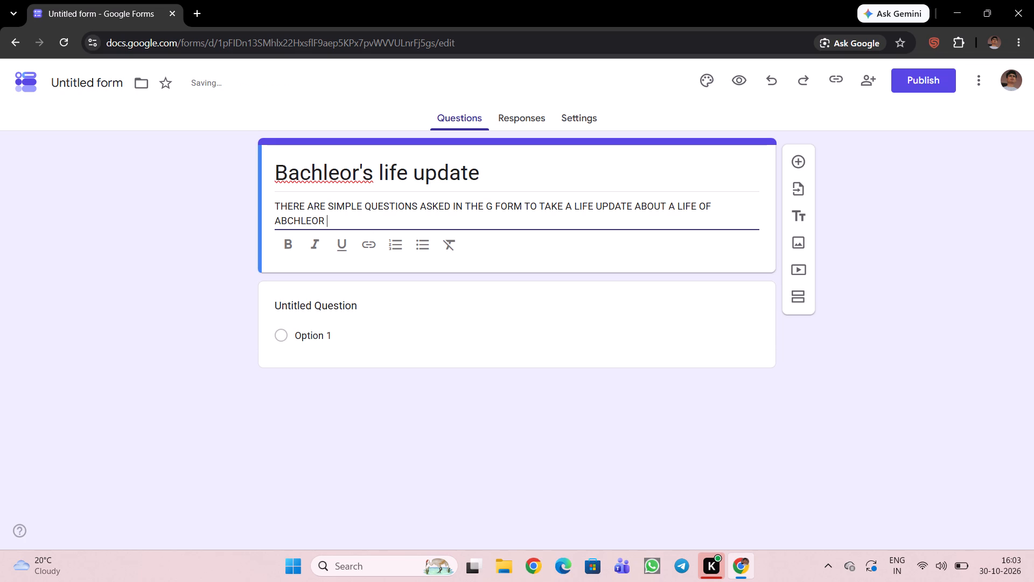
pyautogui.press('Left')
pyautogui.press('Left')
pyautogui.press('Left')
pyautogui.press('Left')
pyautogui.press('Left')
pyautogui.press('Left')
pyautogui.press('Left')
pyautogui.press('Left')
pyautogui.press('space')
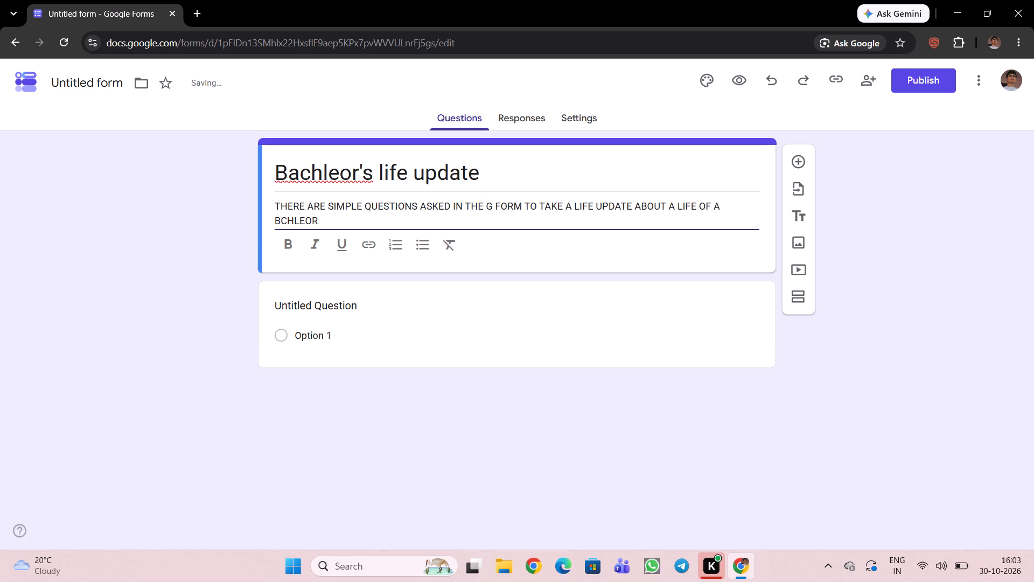
pyautogui.press('Right')
pyautogui.press('a')
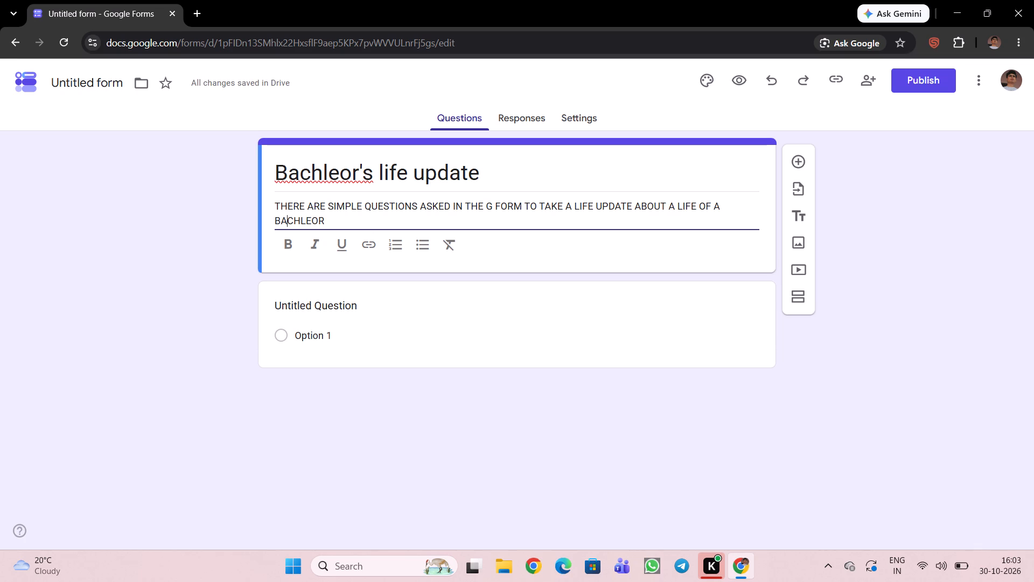
pyautogui.press('Right')
pyautogui.press('Right')
pyautogui.press('Right')
pyautogui.press('Right')
pyautogui.press('Right')
pyautogui.press('Right')
pyautogui.press('space')
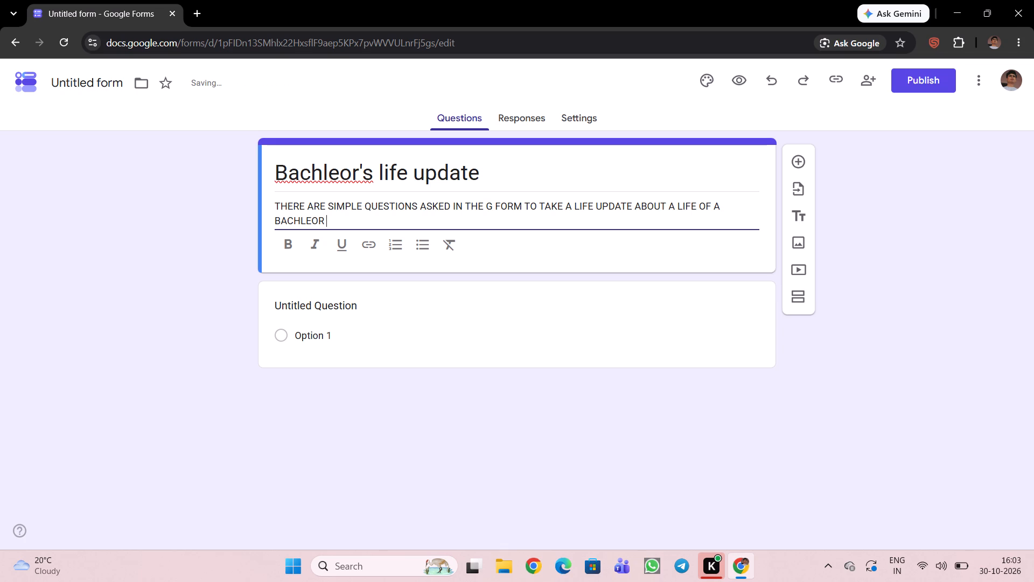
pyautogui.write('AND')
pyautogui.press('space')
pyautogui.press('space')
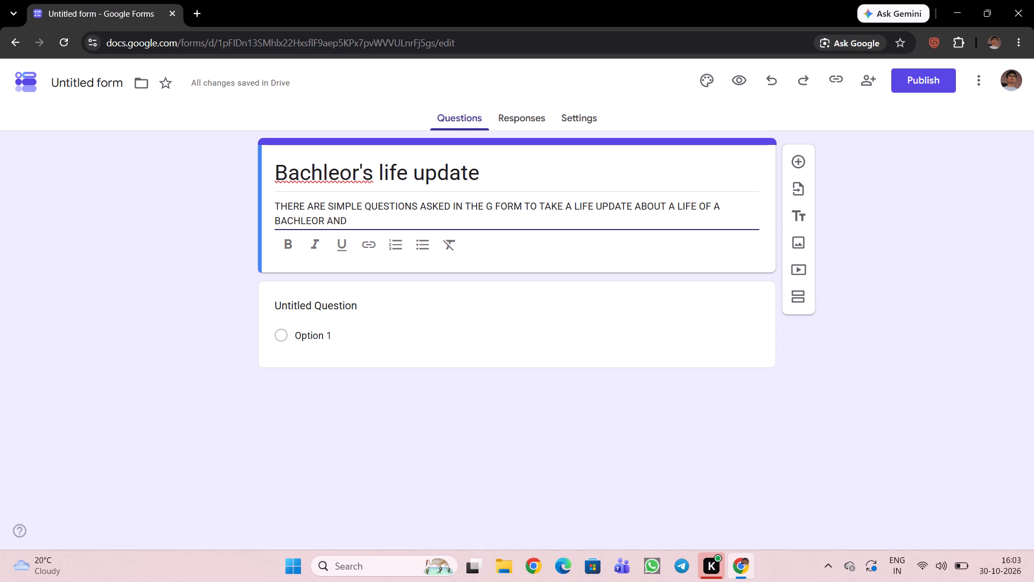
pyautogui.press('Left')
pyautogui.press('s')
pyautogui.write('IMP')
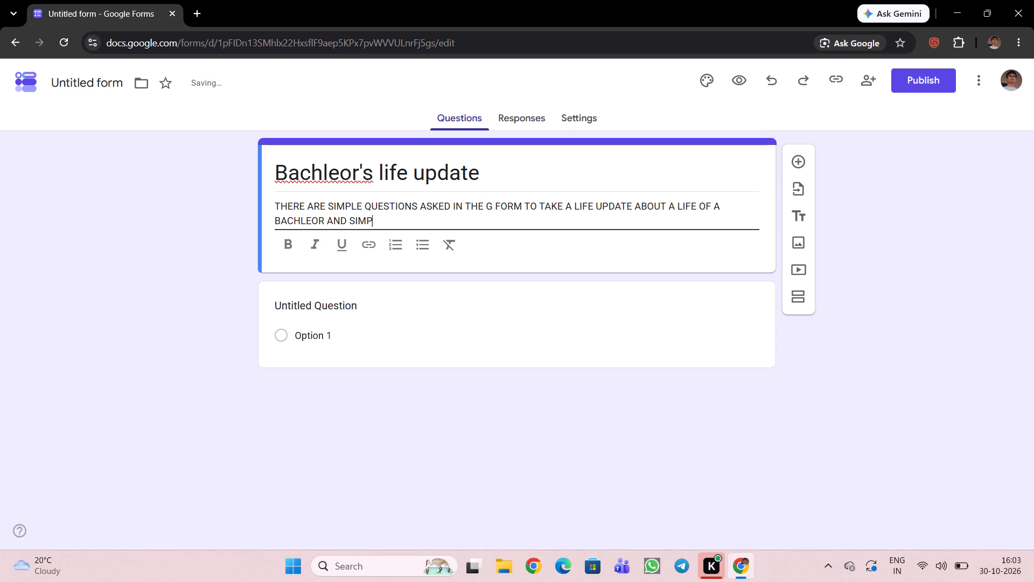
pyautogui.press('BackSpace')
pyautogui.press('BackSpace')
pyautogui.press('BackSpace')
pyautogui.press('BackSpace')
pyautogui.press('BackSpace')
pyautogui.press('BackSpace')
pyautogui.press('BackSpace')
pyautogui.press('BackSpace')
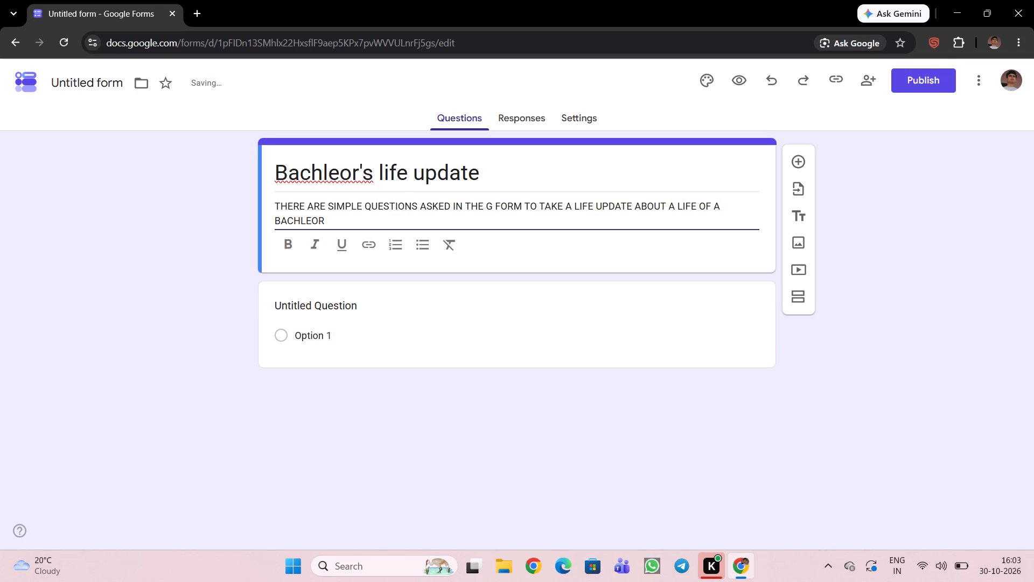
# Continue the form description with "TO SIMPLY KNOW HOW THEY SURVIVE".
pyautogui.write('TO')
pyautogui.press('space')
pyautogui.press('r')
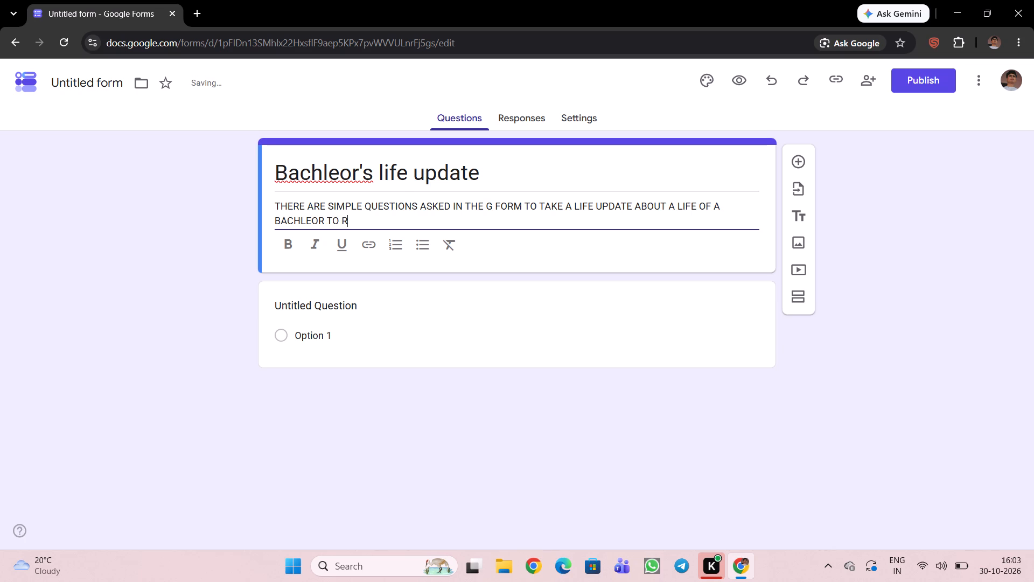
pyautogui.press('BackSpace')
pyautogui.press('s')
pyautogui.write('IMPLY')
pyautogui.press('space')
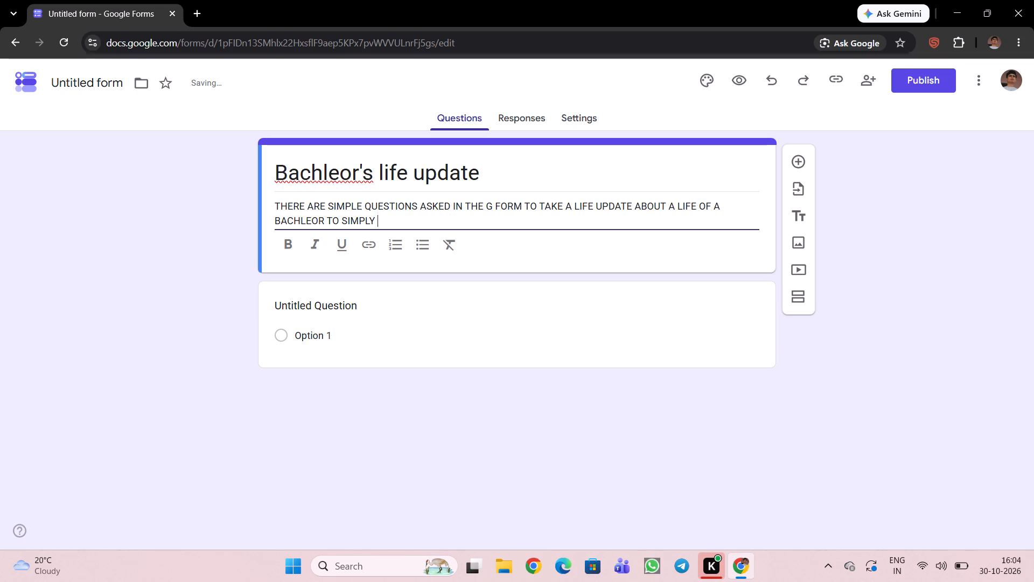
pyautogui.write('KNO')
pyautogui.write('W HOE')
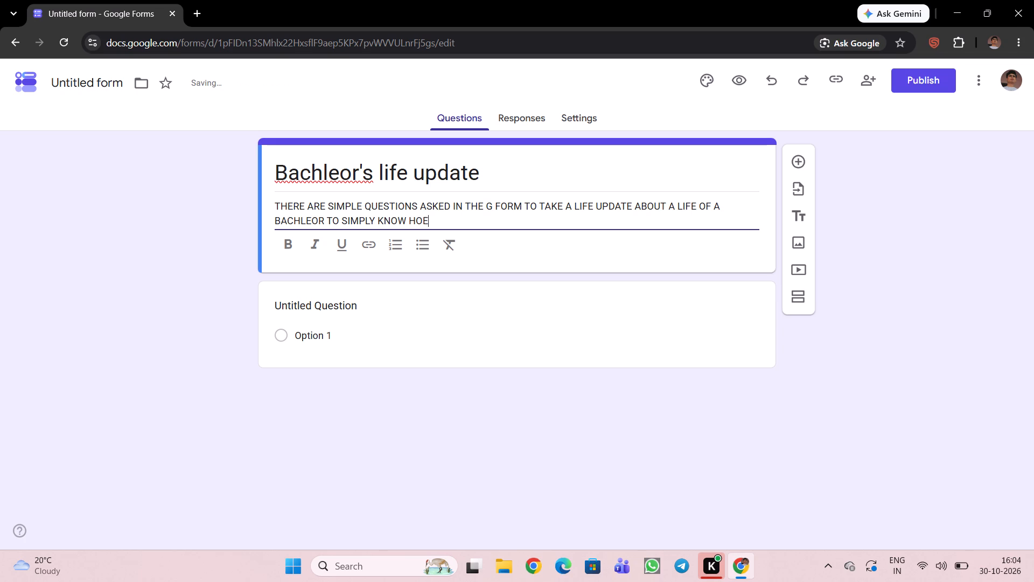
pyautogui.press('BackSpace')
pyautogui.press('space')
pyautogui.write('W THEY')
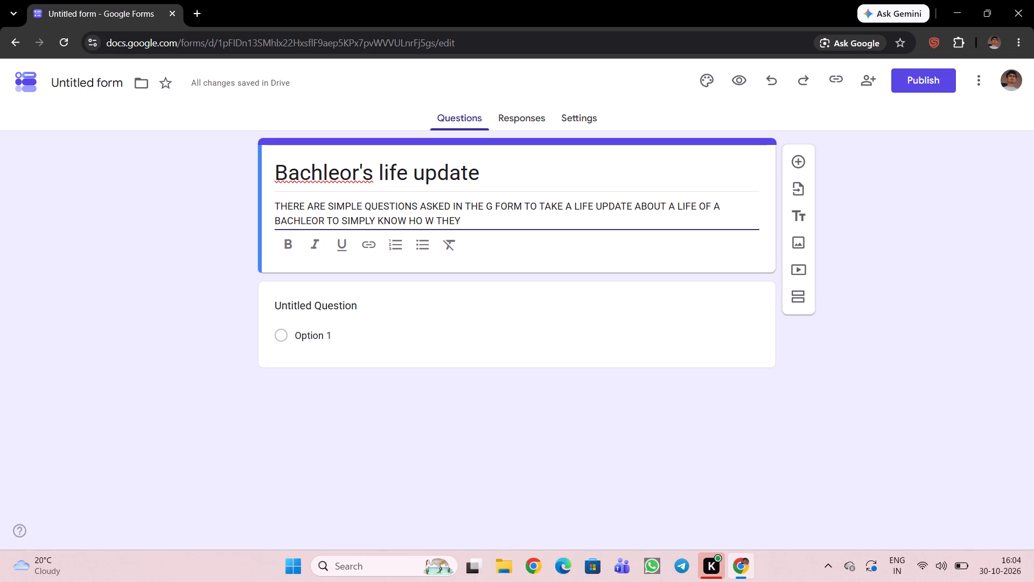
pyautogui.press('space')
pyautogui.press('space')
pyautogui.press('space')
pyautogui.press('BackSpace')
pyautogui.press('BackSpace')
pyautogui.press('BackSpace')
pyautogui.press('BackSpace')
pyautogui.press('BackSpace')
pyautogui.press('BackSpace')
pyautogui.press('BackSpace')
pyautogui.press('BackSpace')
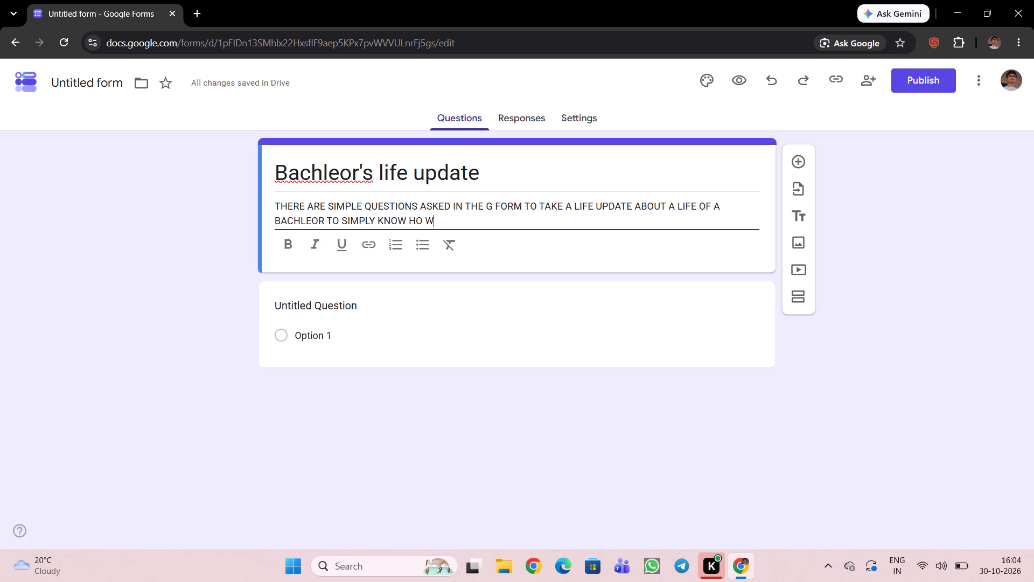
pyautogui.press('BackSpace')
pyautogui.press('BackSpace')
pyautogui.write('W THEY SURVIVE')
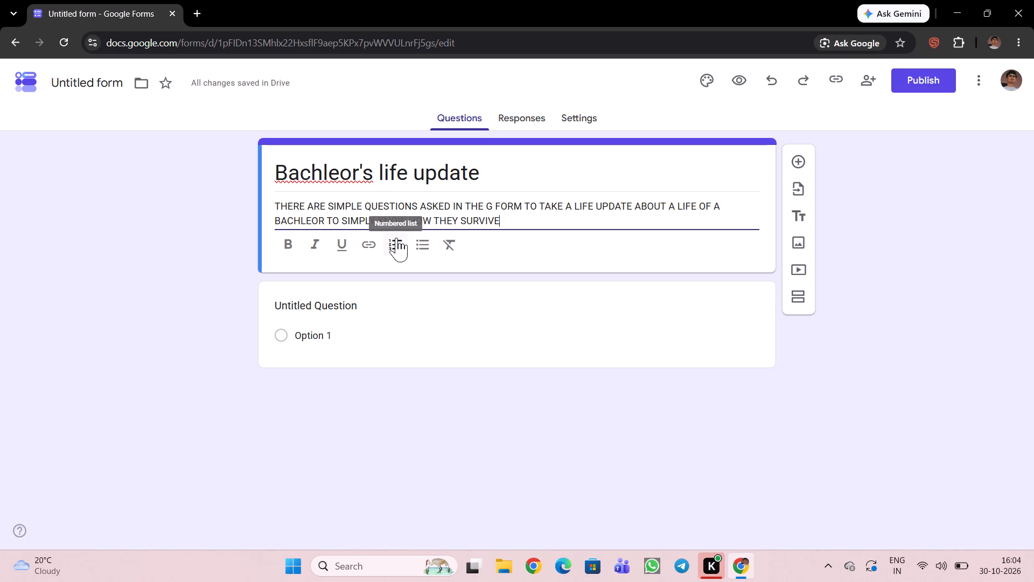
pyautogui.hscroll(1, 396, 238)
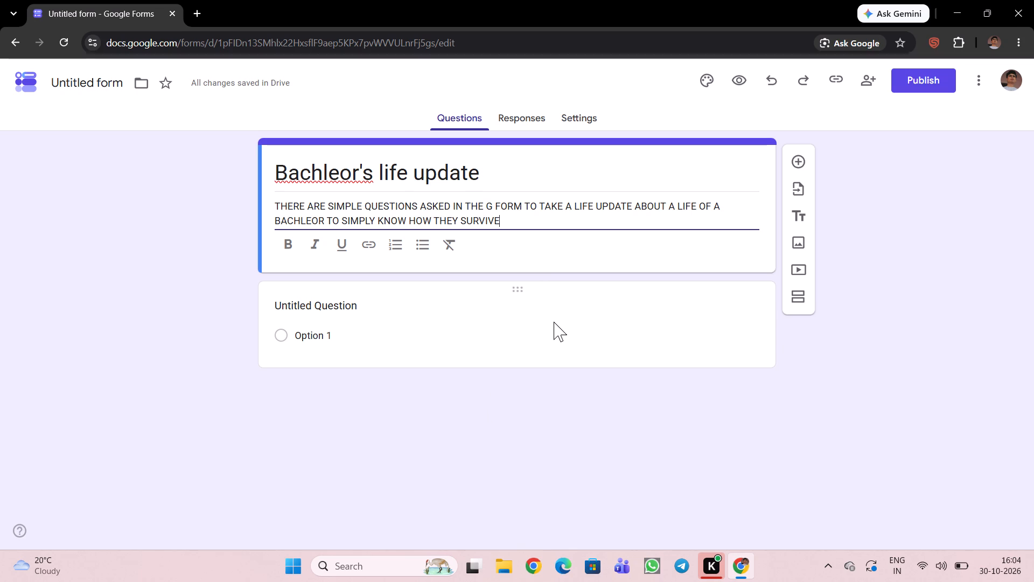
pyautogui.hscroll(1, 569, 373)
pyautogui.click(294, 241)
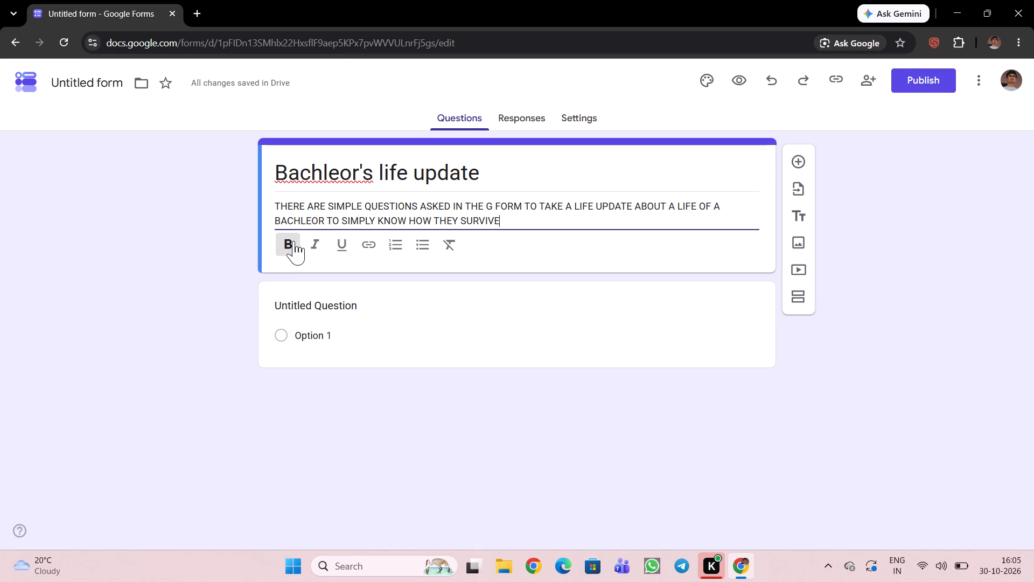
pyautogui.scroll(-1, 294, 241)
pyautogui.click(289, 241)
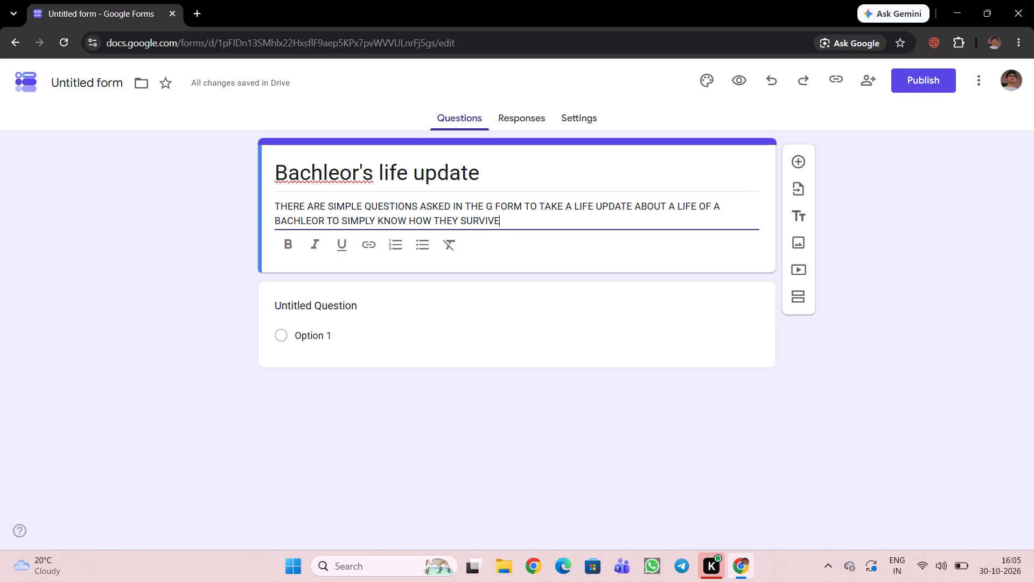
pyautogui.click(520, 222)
# Shorten the form title to "Bachleor Life".
pyautogui.click(495, 175)
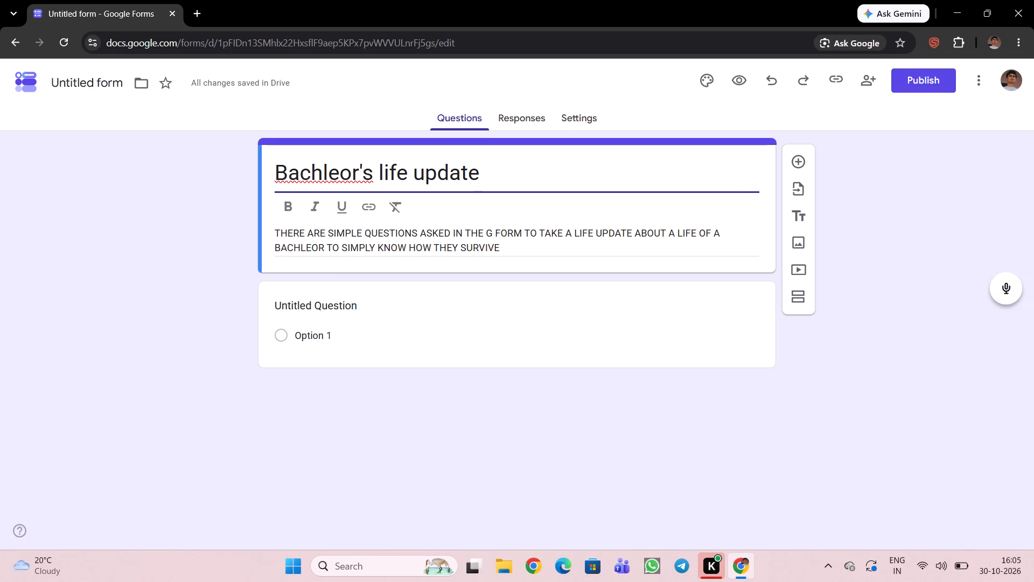
pyautogui.press('BackSpace')
pyautogui.press('BackSpace')
pyautogui.press('BackSpace')
pyautogui.press('BackSpace')
pyautogui.press('BackSpace')
pyautogui.press('BackSpace')
pyautogui.press('BackSpace')
pyautogui.press('BackSpace')
pyautogui.press('BackSpace')
pyautogui.press('BackSpace')
pyautogui.press('BackSpace')
pyautogui.press('BackSpace')
pyautogui.press('BackSpace')
pyautogui.press('BackSpace')
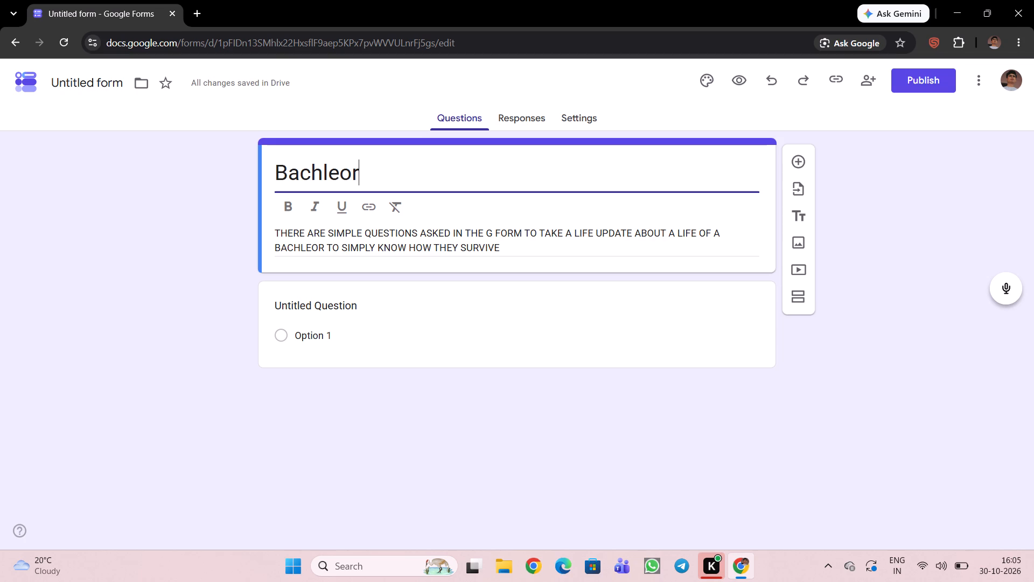
pyautogui.press('space')
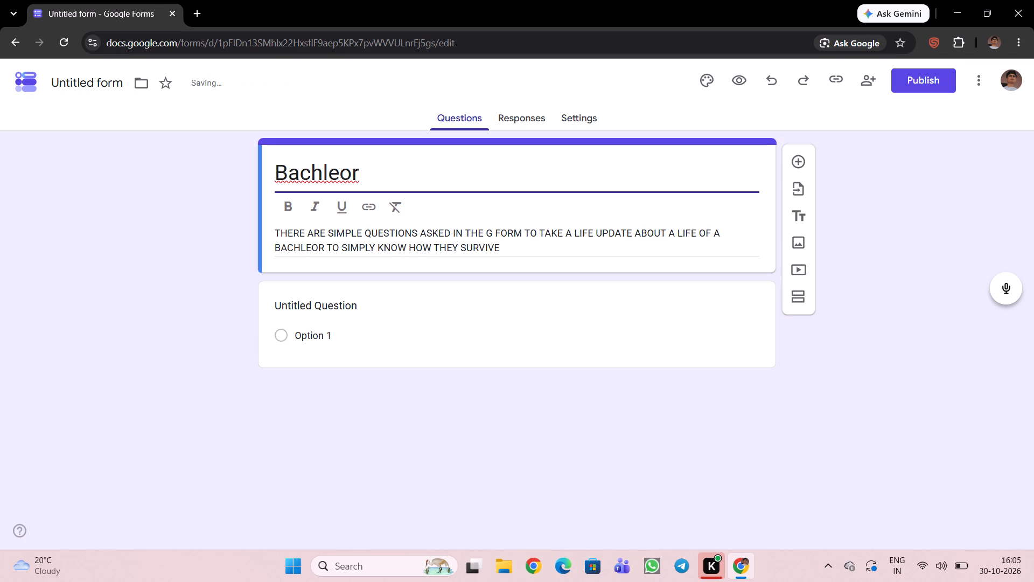
pyautogui.press('l')
pyautogui.write('ife')
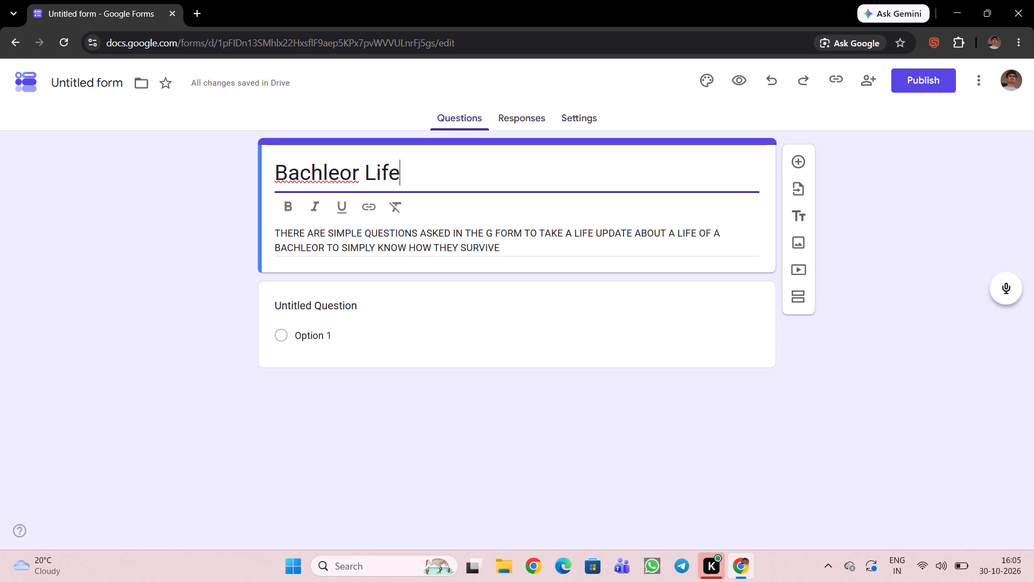
# Correct the spelling of the first word in the form title so it reads "Bachelor Life".
pyautogui.press('Left')
pyautogui.press('Left')
pyautogui.press('Left')
pyautogui.press('Left')
pyautogui.press('Left')
pyautogui.press('Left')
pyautogui.press('Left')
pyautogui.press('Left')
pyautogui.press('BackSpace')
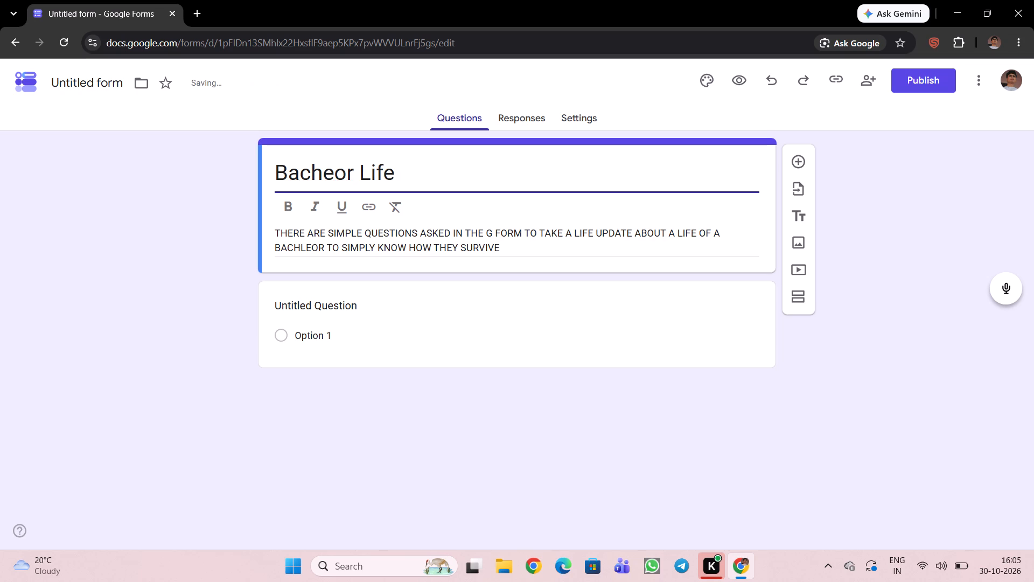
pyautogui.press('Right')
pyautogui.press('l')
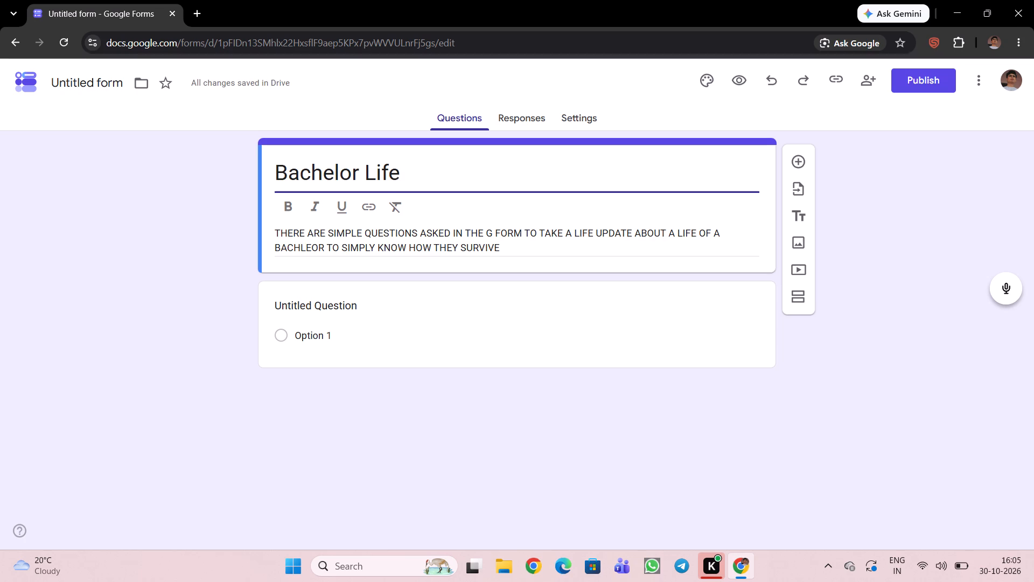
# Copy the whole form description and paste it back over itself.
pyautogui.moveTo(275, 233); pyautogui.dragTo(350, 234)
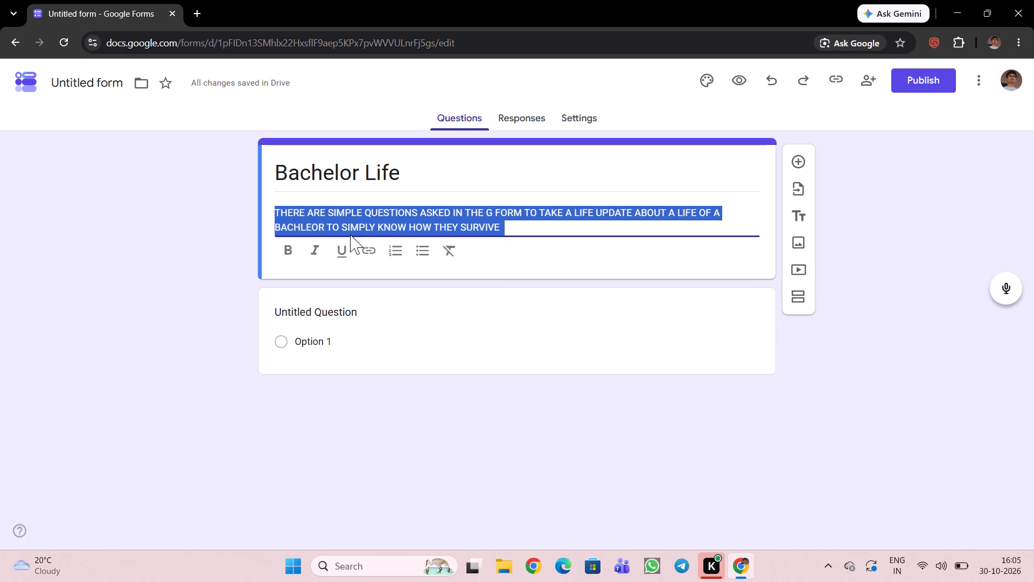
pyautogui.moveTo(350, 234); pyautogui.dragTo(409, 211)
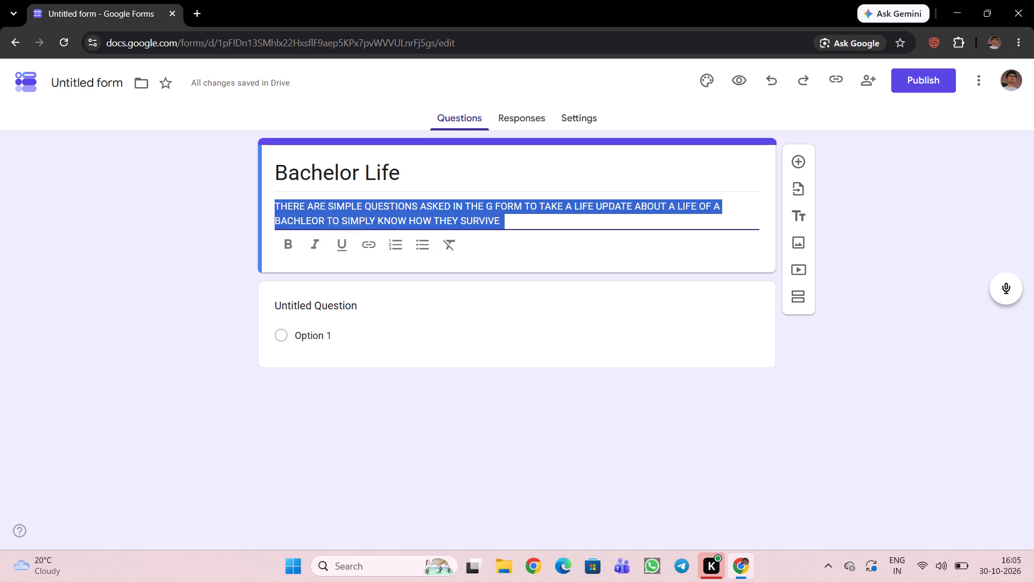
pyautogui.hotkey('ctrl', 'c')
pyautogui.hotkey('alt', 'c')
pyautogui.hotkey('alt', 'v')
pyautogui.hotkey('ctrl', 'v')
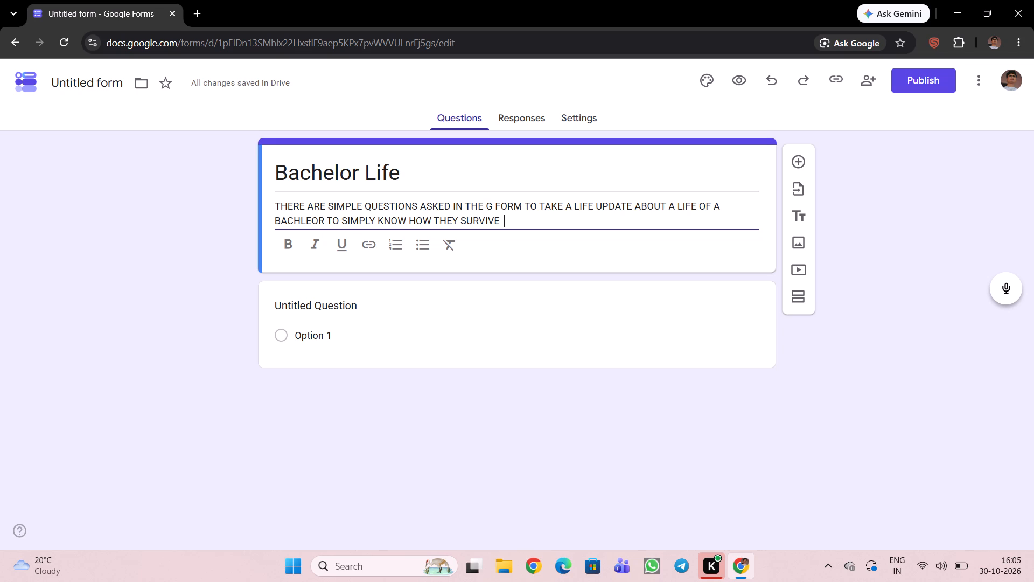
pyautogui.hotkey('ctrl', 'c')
# Delete the entire form description text.
pyautogui.press('BackSpace')
pyautogui.press('BackSpace')
pyautogui.press('BackSpace')
pyautogui.press('BackSpace')
pyautogui.press('BackSpace')
pyautogui.press('BackSpace')
pyautogui.press('BackSpace')
pyautogui.press('BackSpace')
pyautogui.press('BackSpace')
pyautogui.press('BackSpace')
pyautogui.press('BackSpace')
pyautogui.press('BackSpace')
pyautogui.press('BackSpace')
pyautogui.press('BackSpace')
pyautogui.press('BackSpace')
pyautogui.press('BackSpace')
pyautogui.press('BackSpace')
pyautogui.press('BackSpace')
pyautogui.press('BackSpace')
pyautogui.press('BackSpace')
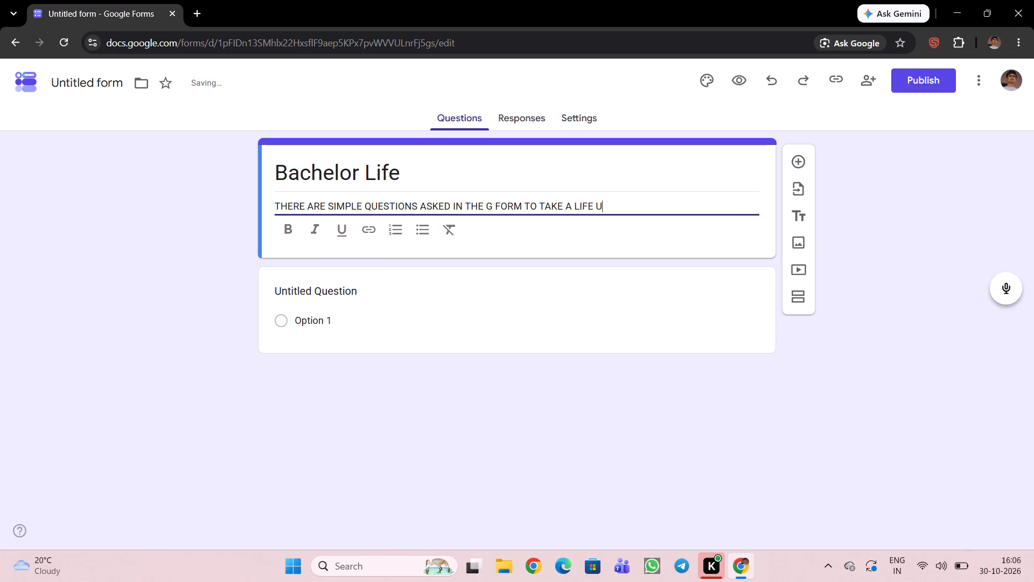
pyautogui.press('BackSpace')
pyautogui.press('BackSpace')
pyautogui.press('BackSpace')
pyautogui.press('BackSpace')
pyautogui.press('BackSpace')
pyautogui.press('BackSpace')
pyautogui.press('BackSpace')
pyautogui.press('BackSpace')
pyautogui.press('BackSpace')
pyautogui.press('BackSpace')
pyautogui.press('BackSpace')
pyautogui.press('BackSpace')
pyautogui.press('BackSpace')
pyautogui.press('BackSpace')
pyautogui.press('BackSpace')
pyautogui.press('BackSpace')
pyautogui.press('BackSpace')
pyautogui.press('BackSpace')
pyautogui.press('BackSpace')
pyautogui.press('BackSpace')
pyautogui.press('BackSpace')
pyautogui.press('BackSpace')
pyautogui.press('BackSpace')
pyautogui.press('BackSpace')
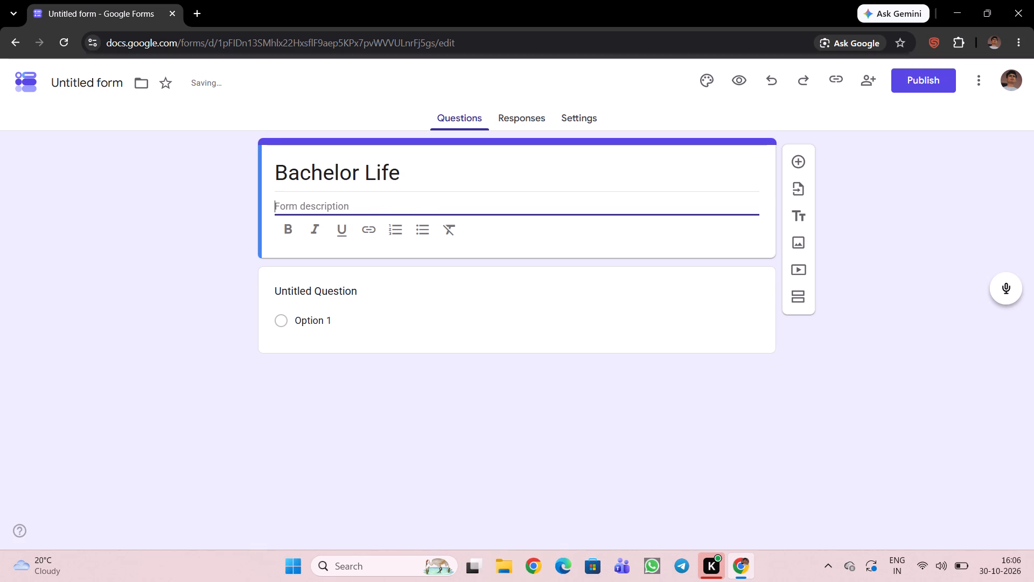
# Begin the empty form description with "This questionnaire is about bachelor life and adily experience".
pyautogui.press('space')
pyautogui.write('his questionnaire')
pyautogui.press('space')
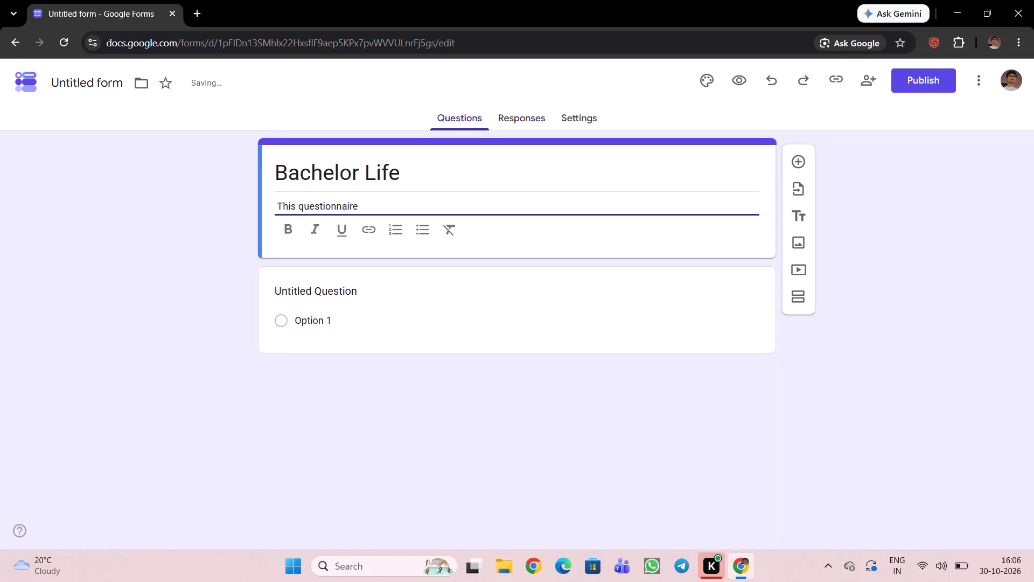
pyautogui.write('is abo')
pyautogui.write('ut')
pyautogui.press('space')
pyautogui.write('bach')
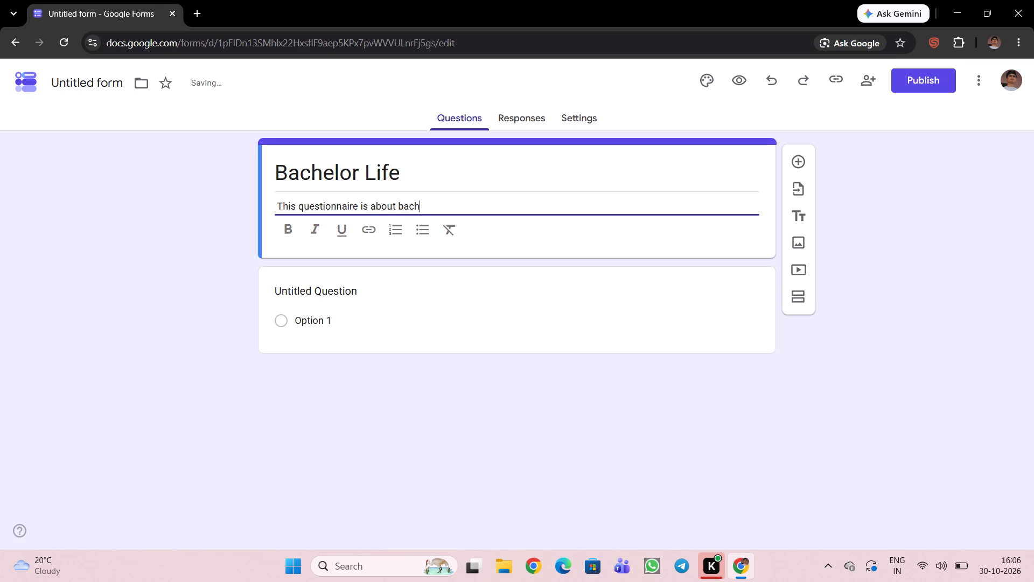
pyautogui.write('elor')
pyautogui.press('space')
pyautogui.write('life')
pyautogui.press('space')
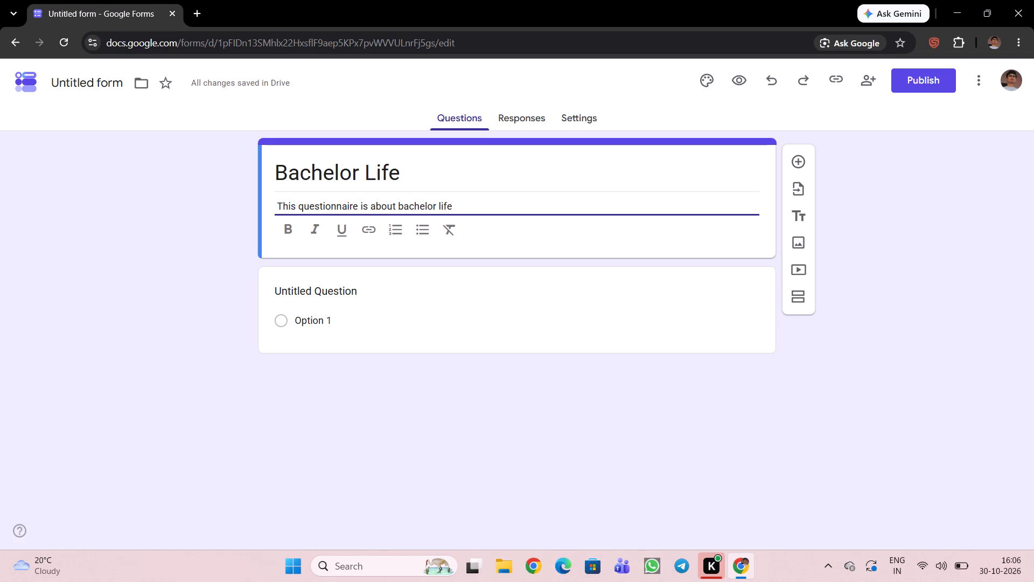
pyautogui.write('and adily')
pyautogui.press('space')
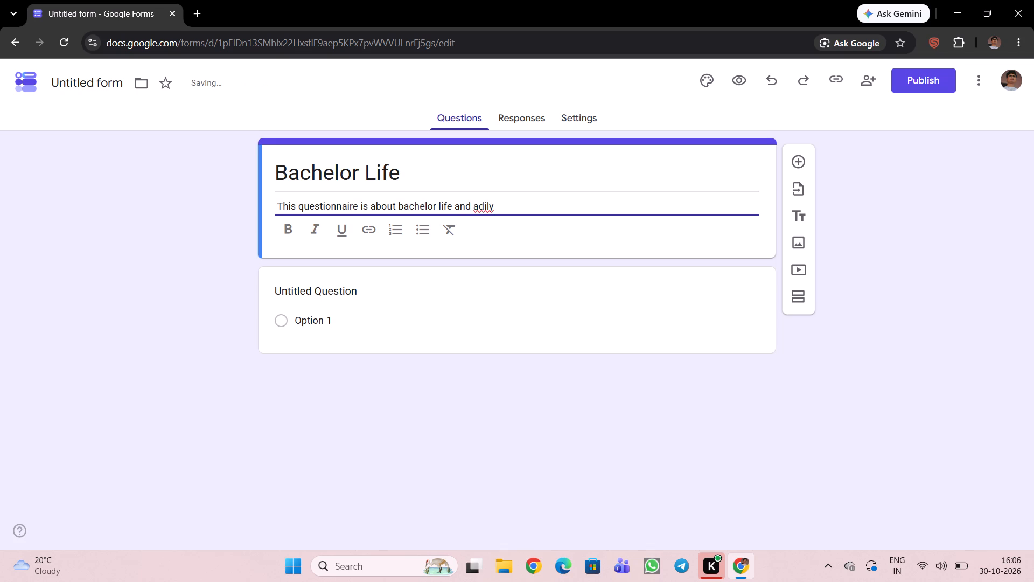
pyautogui.write('experience')
pyautogui.press('space')
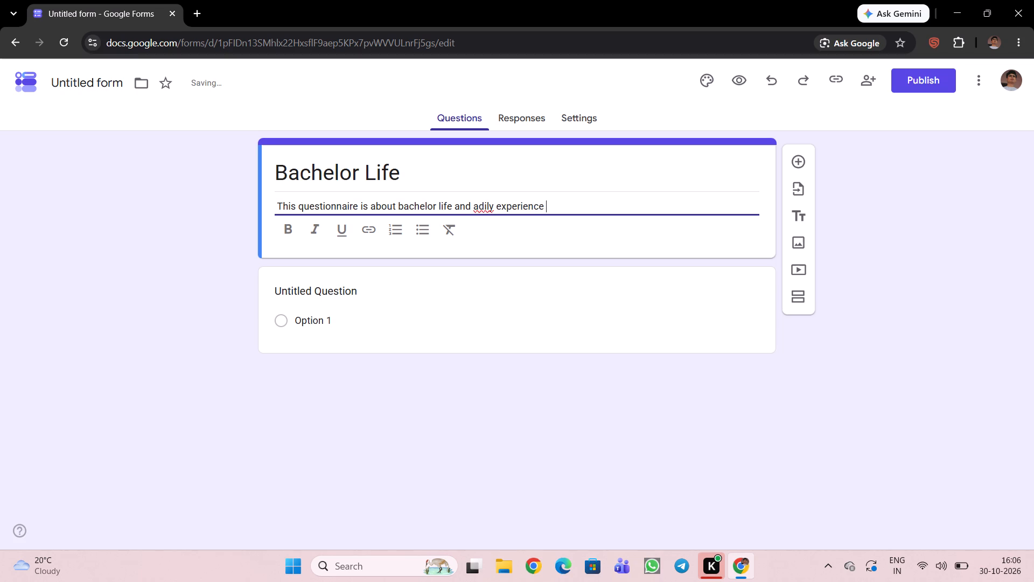
# Correct the misspelled word "adily" in the form description to "daily".
pyautogui.press('Left')
pyautogui.press('Left')
pyautogui.press('Left')
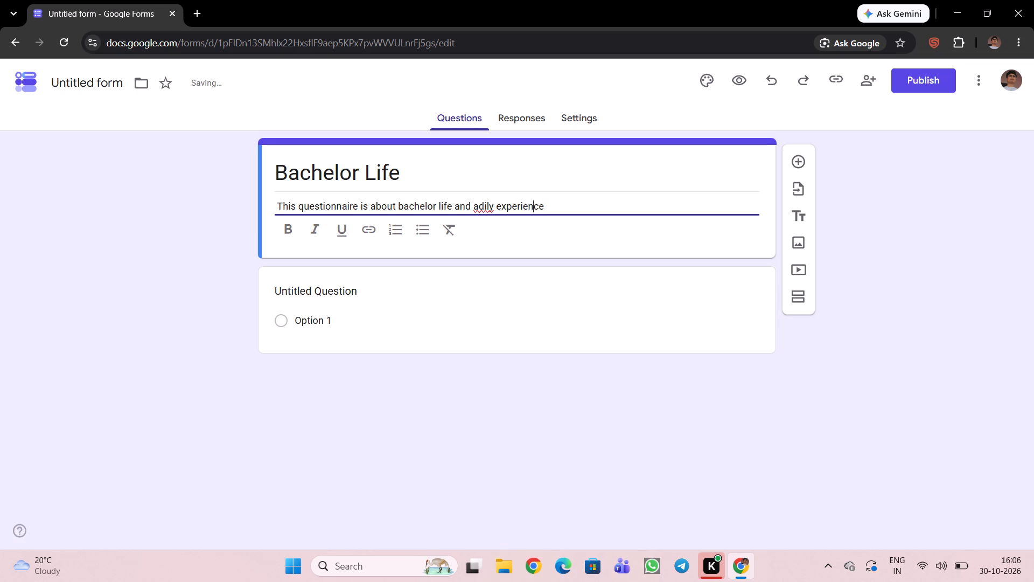
pyautogui.press('Left')
pyautogui.press('Left')
pyautogui.press('Left')
pyautogui.press('Left')
pyautogui.press('Left')
pyautogui.press('Left')
pyautogui.press('Left')
pyautogui.press('Left')
pyautogui.press('Left')
pyautogui.press('Left')
pyautogui.press('Left')
pyautogui.press('Left')
pyautogui.press('Left')
pyautogui.press('BackSpace')
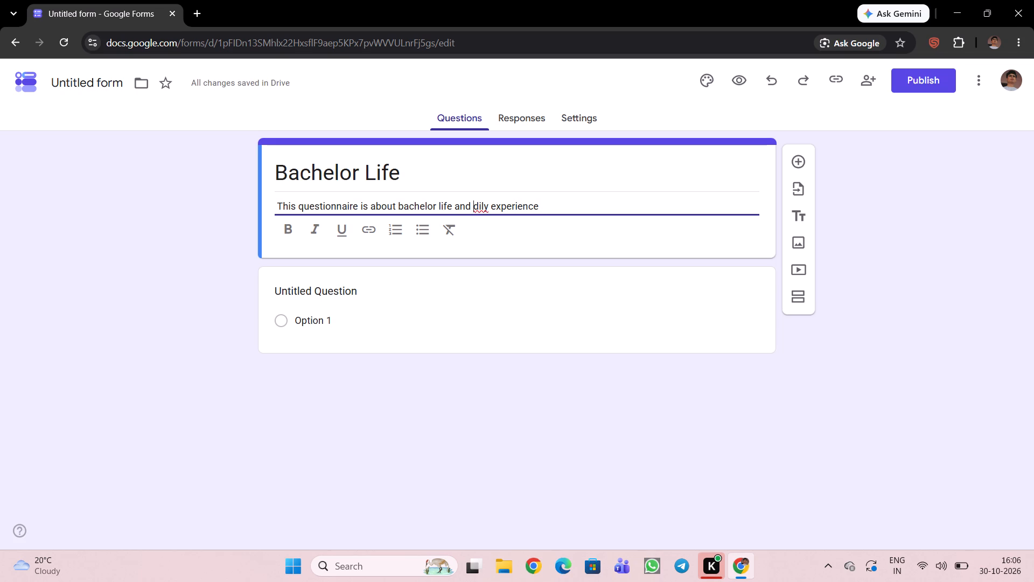
pyautogui.press('Right')
pyautogui.press('a')
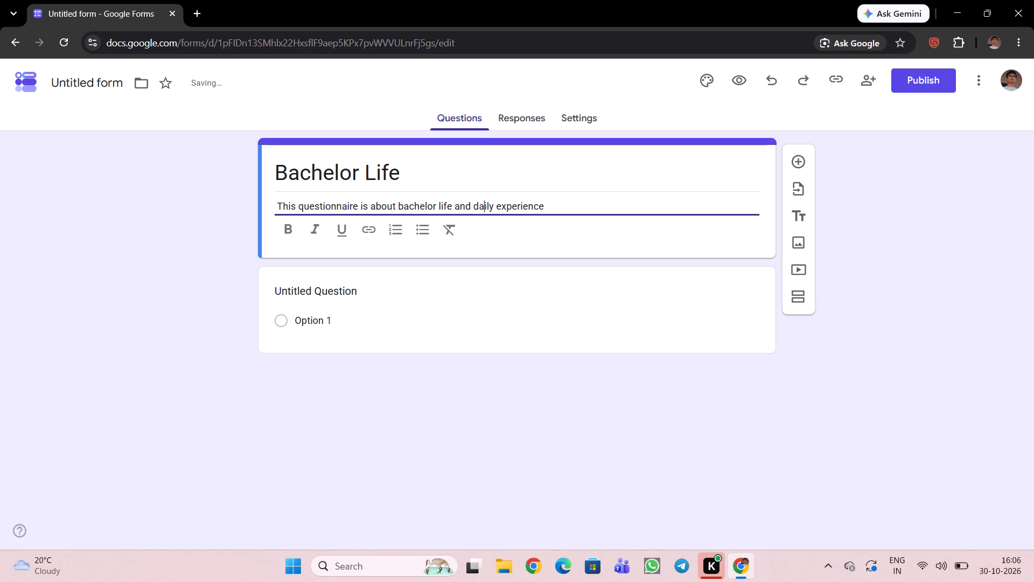
# End the description's first sentence with a period and begin a second one with "It aims to understand".
pyautogui.press('Right')
pyautogui.press('Right')
pyautogui.press('Right')
pyautogui.press('Right')
pyautogui.press('Right')
pyautogui.press('Right')
pyautogui.press('Right')
pyautogui.press('Right')
pyautogui.press('Right')
pyautogui.press('Right')
pyautogui.press('Right')
pyautogui.press('Right')
pyautogui.press('Right')
pyautogui.press('Right')
pyautogui.press('space')
pyautogui.press('BackSpace')
pyautogui.write('. it')
pyautogui.press('space')
pyautogui.press('BackSpace')
pyautogui.press('BackSpace')
pyautogui.press('BackSpace')
pyautogui.write('t')
pyautogui.press('space')
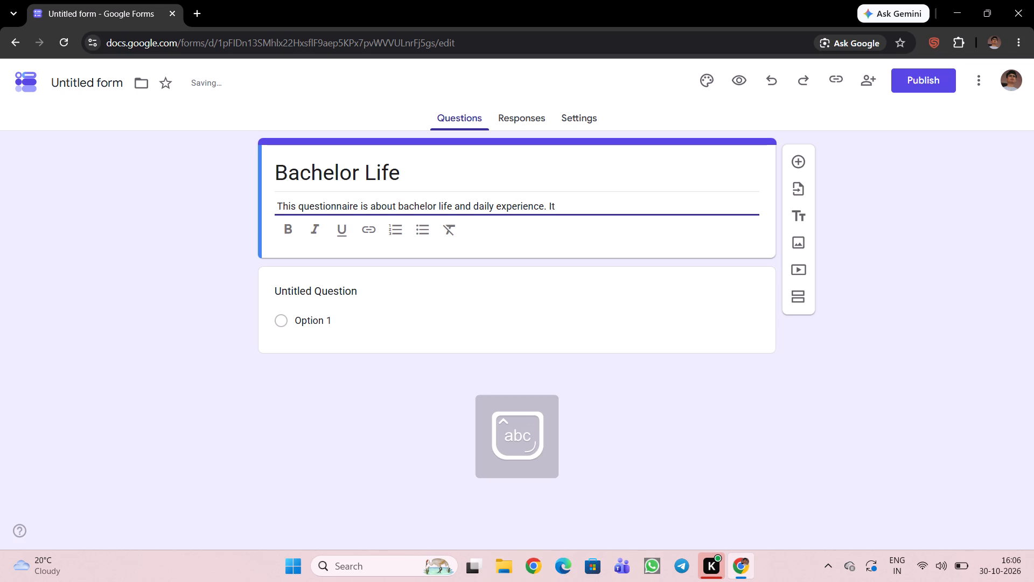
pyautogui.write('aims')
pyautogui.press('space')
pyautogui.write('to')
pyautogui.press('space')
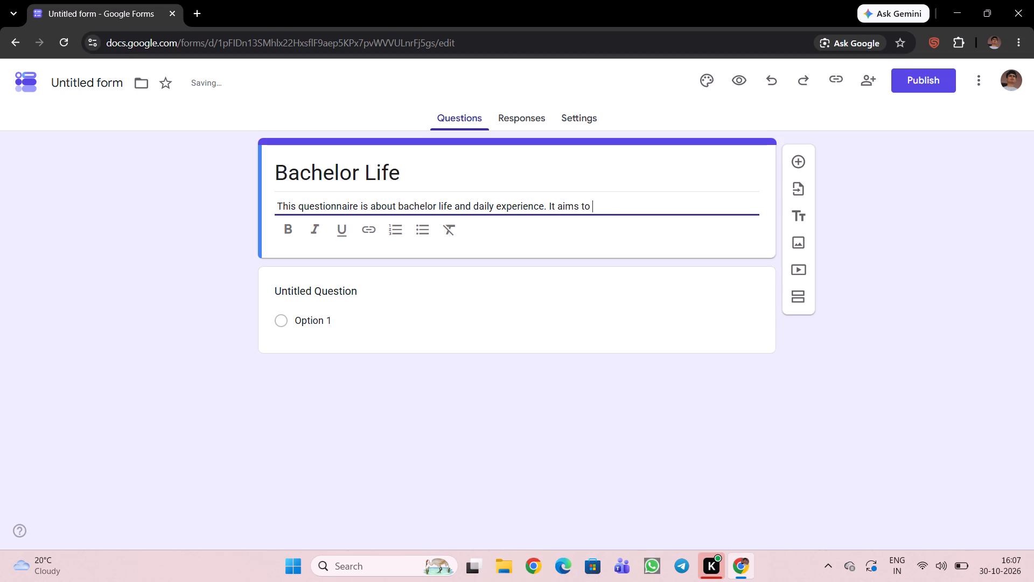
pyautogui.write('understand')
pyautogui.press('space')
# Continue the description's second sentence with "students lifestyles,".
pyautogui.write('students')
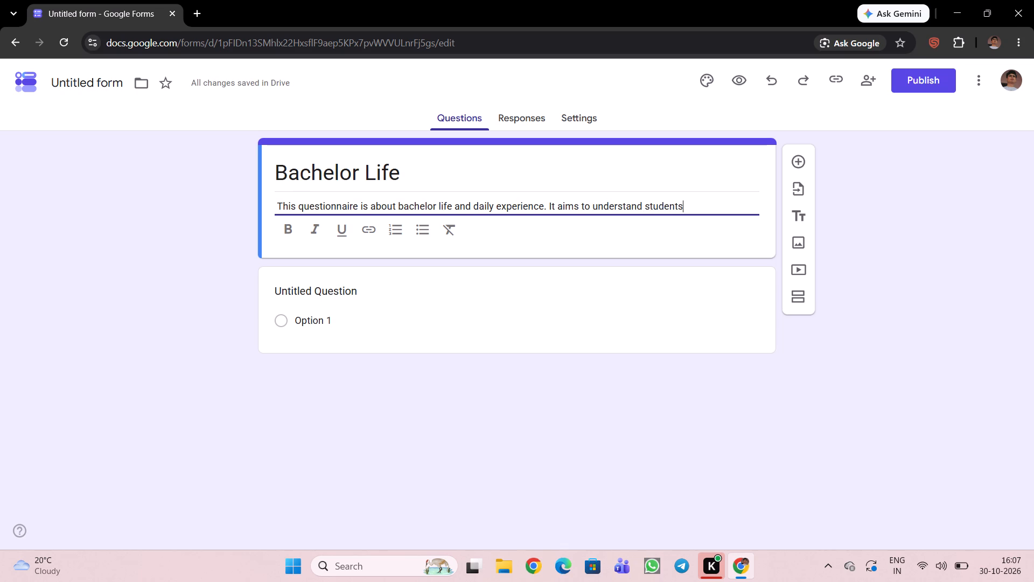
pyautogui.press('space')
pyautogui.write('lifestykes')
pyautogui.press('space')
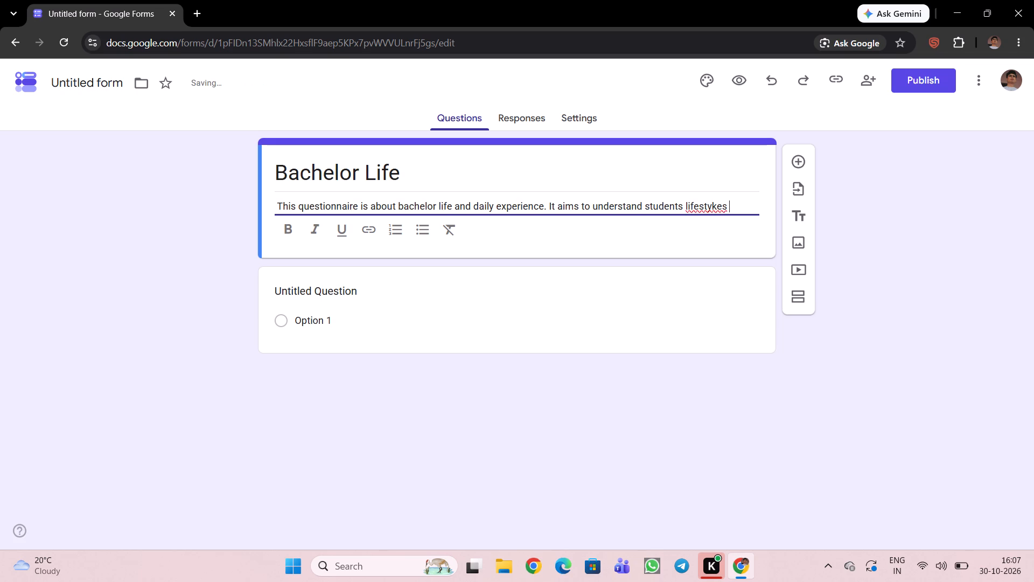
pyautogui.write(',')
pyautogui.press('space')
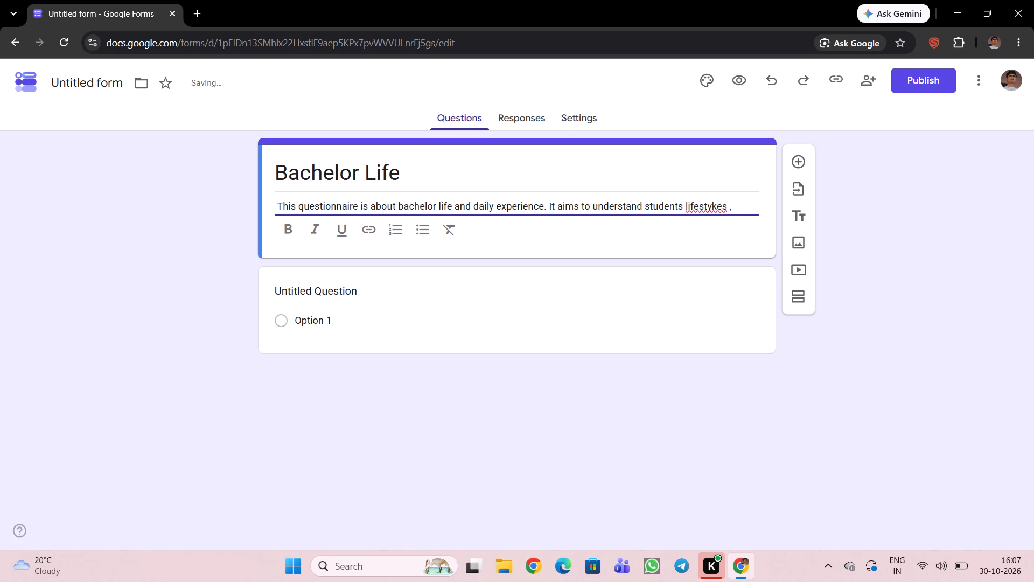
pyautogui.press('BackSpace')
pyautogui.press('BackSpace')
pyautogui.press('BackSpace')
pyautogui.press('BackSpace')
pyautogui.press('BackSpace')
pyautogui.press('BackSpace')
pyautogui.press('BackSpace')
pyautogui.write('yles,')
pyautogui.press('space')
# Extend the description's second sentence with "daily routines, responsibilities, challengees, and enjoyement of bachelor".
pyautogui.write('daily')
pyautogui.press('space')
pyautogui.write('routines,')
pyautogui.press('space')
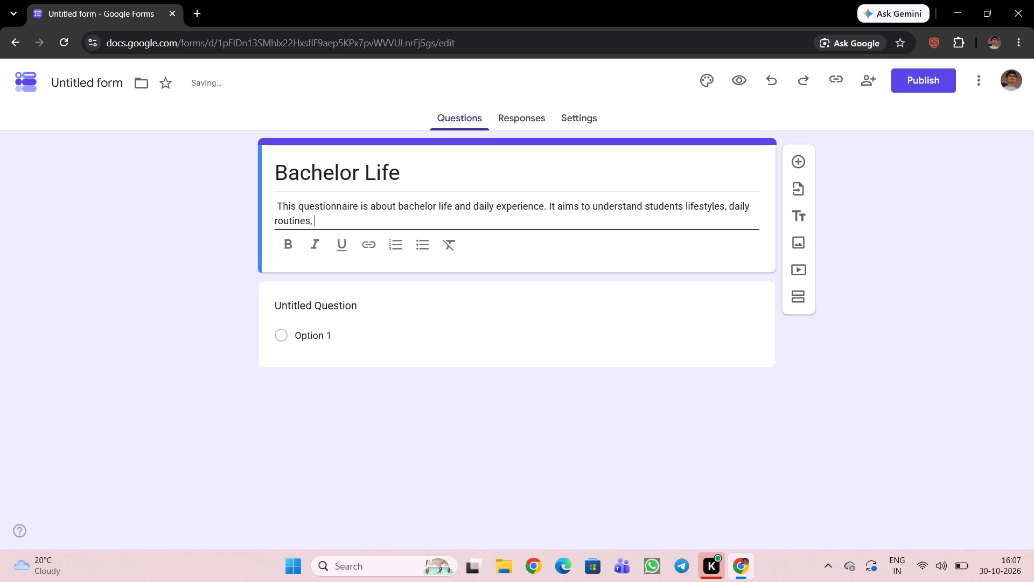
pyautogui.write('responsibilities')
pyautogui.press('space')
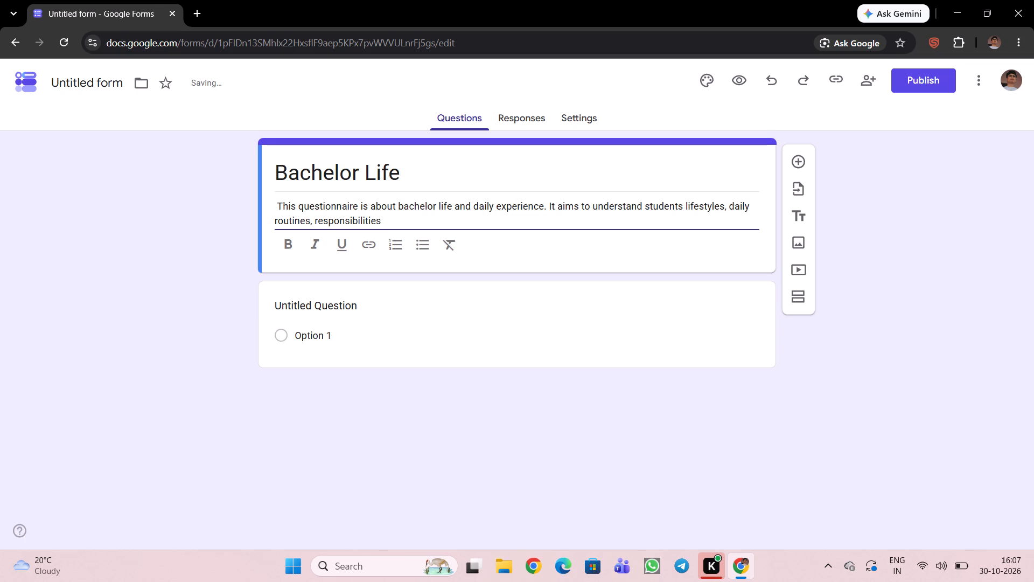
pyautogui.press('BackSpace')
pyautogui.write(', challen')
pyautogui.write('gees')
pyautogui.write(',')
pyautogui.press('space')
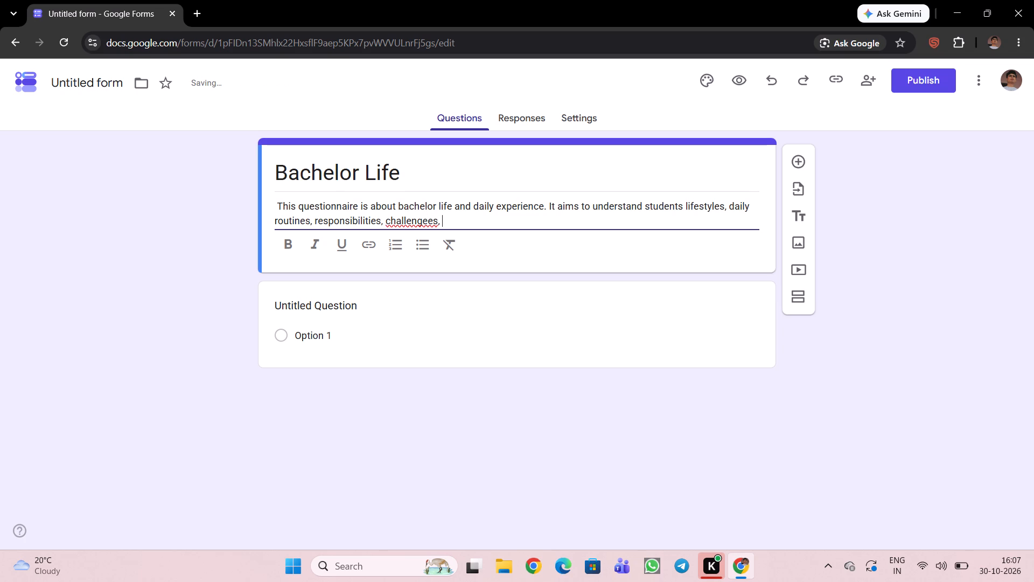
pyautogui.write('and enjo')
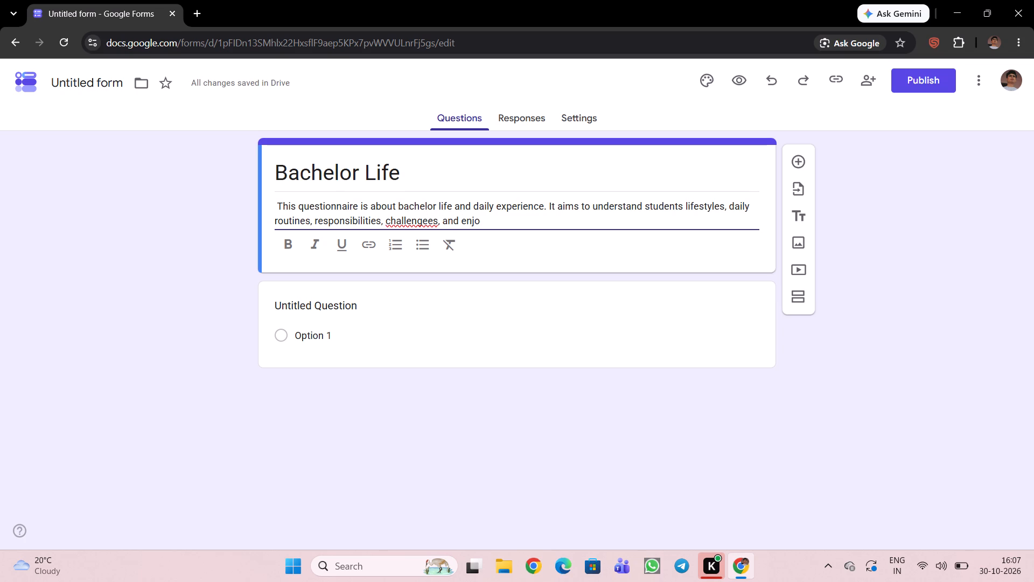
pyautogui.write('yement')
pyautogui.press('space')
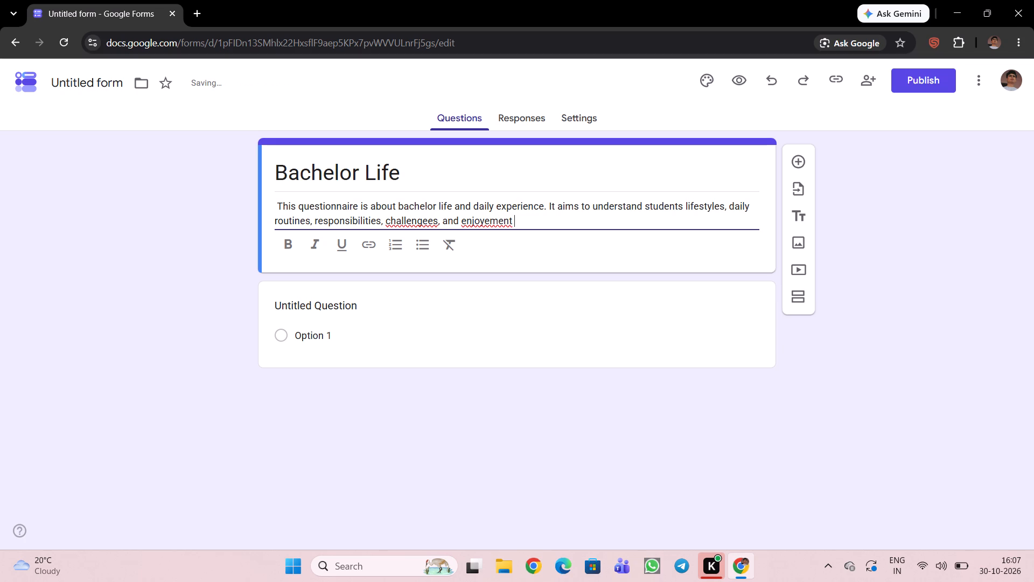
pyautogui.write('of bachelor')
# Correct the misspelled word "challengees" in the form description to "challenges".
pyautogui.press('Left')
pyautogui.press('Left')
pyautogui.press('Left')
pyautogui.press('Left')
pyautogui.press('Left')
pyautogui.press('Left')
pyautogui.press('Left')
pyautogui.press('Left')
pyautogui.press('Left')
pyautogui.press('Left')
pyautogui.press('Left')
pyautogui.press('Left')
pyautogui.press('Left')
pyautogui.press('Left')
pyautogui.press('Left')
pyautogui.press('Left')
pyautogui.press('Left')
pyautogui.press('Left')
pyautogui.press('Left')
pyautogui.press('Left')
pyautogui.press('Left')
pyautogui.press('Left')
pyautogui.press('Left')
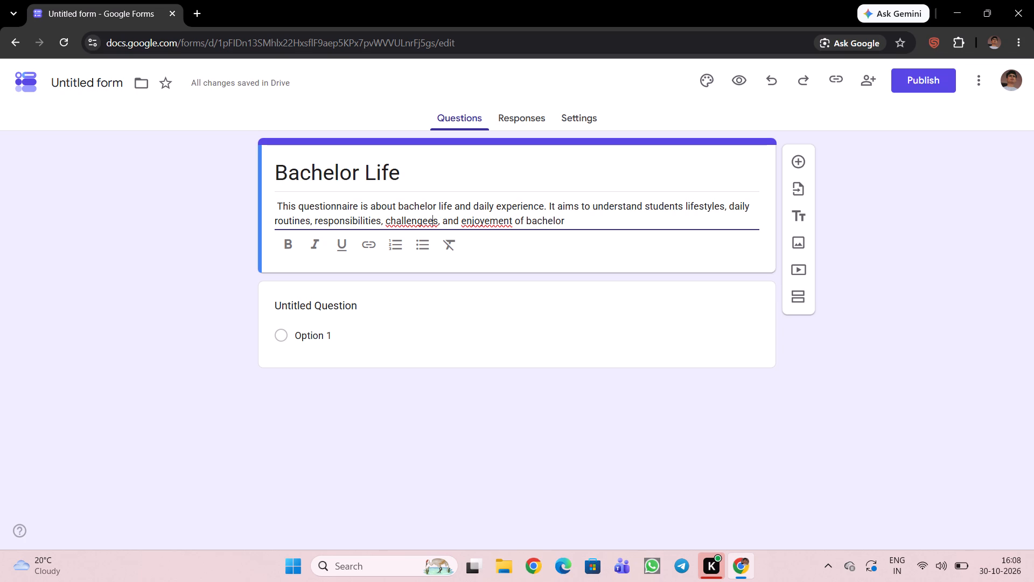
pyautogui.press('BackSpace')
# Correct the misspelled word "enjoyement" in the form description to "enjoyment".
pyautogui.press('Right')
pyautogui.press('Right')
pyautogui.press('Right')
pyautogui.press('Right')
pyautogui.press('Right')
pyautogui.press('Right')
pyautogui.press('Right')
pyautogui.press('Right')
pyautogui.press('Right')
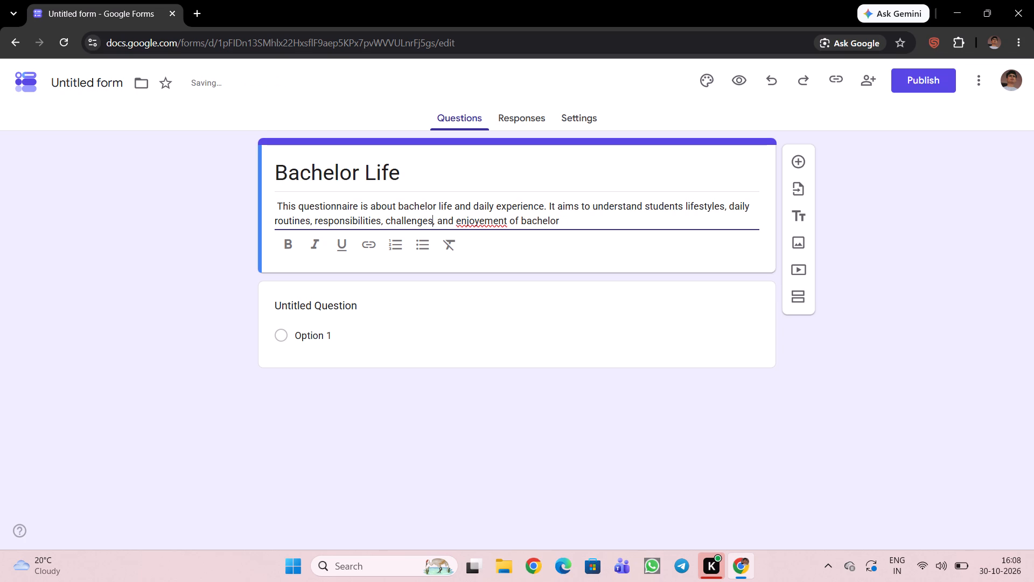
pyautogui.press('Right')
pyautogui.press('Right')
pyautogui.press('Right')
pyautogui.press('Right')
pyautogui.press('Right')
pyautogui.press('Right')
pyautogui.press('Right')
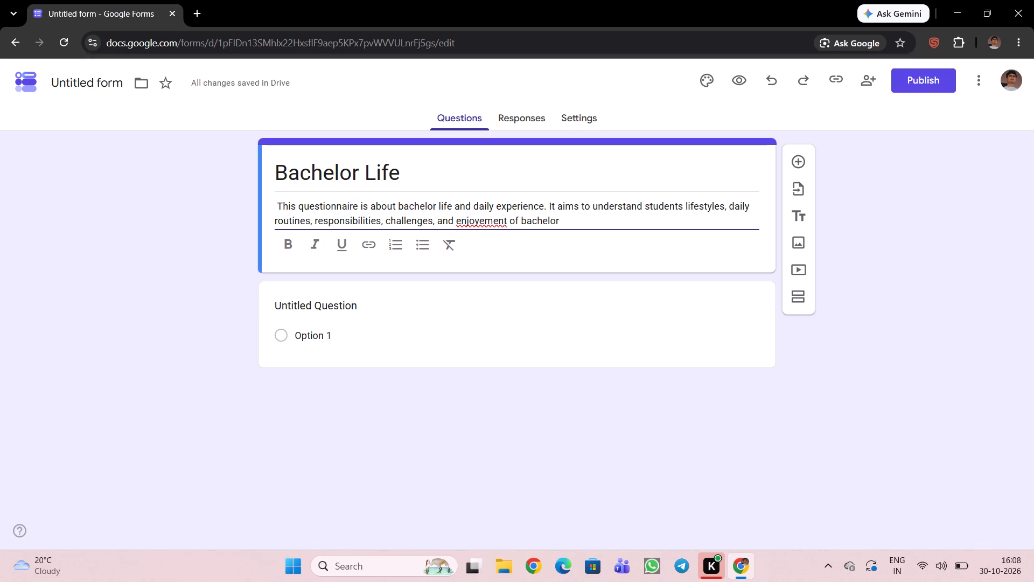
pyautogui.press('Left')
pyautogui.press('Left')
pyautogui.press('Left')
pyautogui.press('Left')
pyautogui.press('Right')
pyautogui.press('BackSpace')
# Finish the description's second sentence by adding "life." after "bachelor".
pyautogui.press('Right')
pyautogui.press('Right')
pyautogui.press('Right')
pyautogui.press('Right')
pyautogui.press('Right')
pyautogui.press('Right')
pyautogui.press('Right')
pyautogui.press('Right')
pyautogui.press('Right')
pyautogui.press('Right')
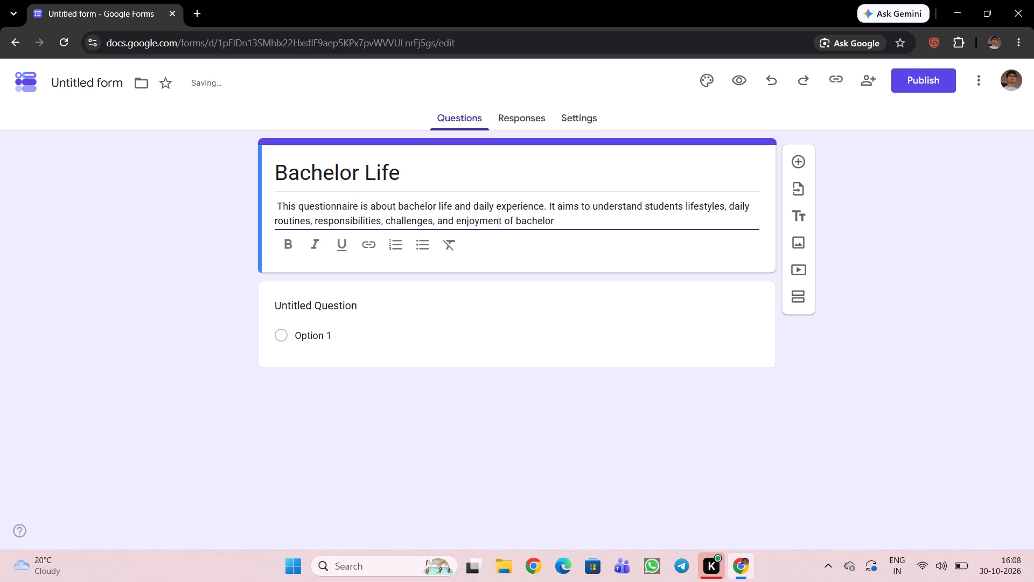
pyautogui.press('Right')
pyautogui.press('Right')
pyautogui.press('Right')
pyautogui.press('Right')
pyautogui.press('Right')
pyautogui.press('Right')
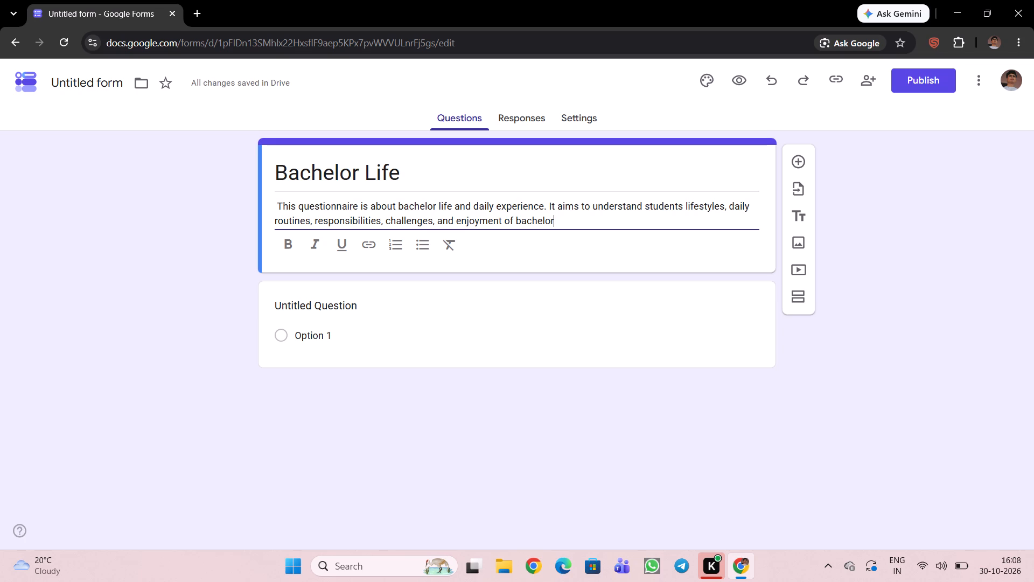
pyautogui.press('space')
pyautogui.write('li')
pyautogui.write('fe')
pyautogui.write('.')
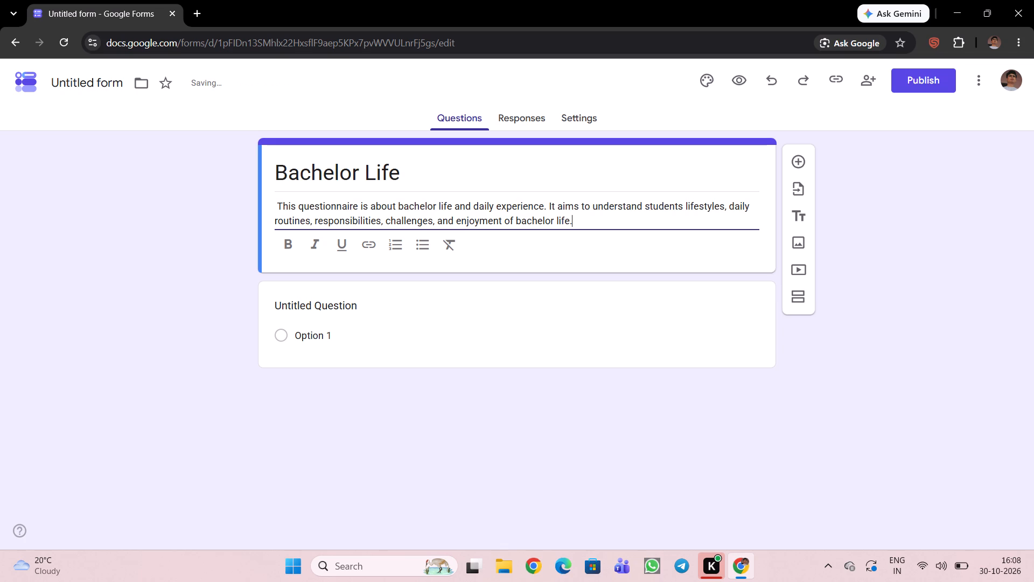
# Add a third sentence to the form description: "Please answer all questions honestly.".
pyautogui.press('space')
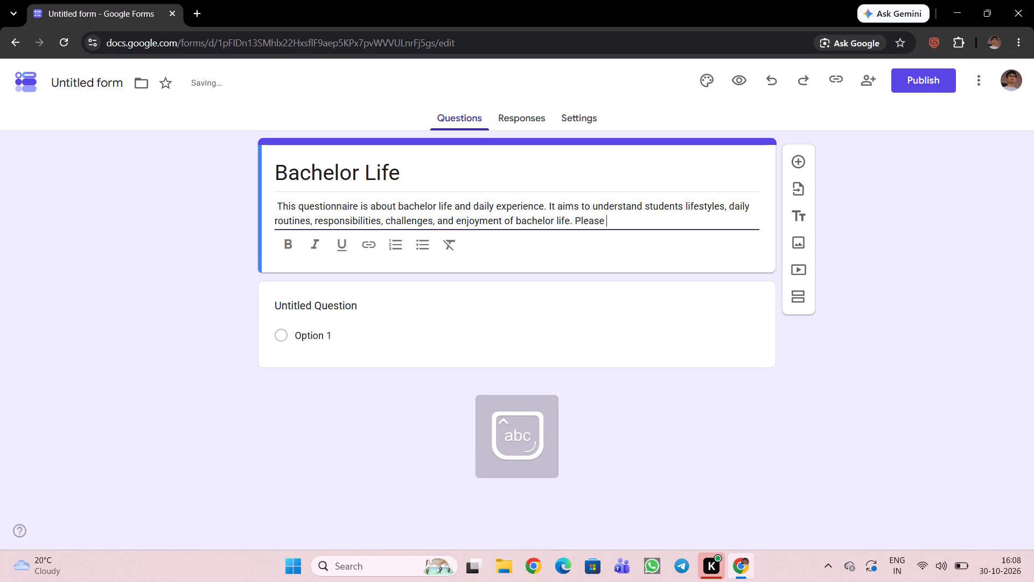
pyautogui.write('answer the')
pyautogui.press('space')
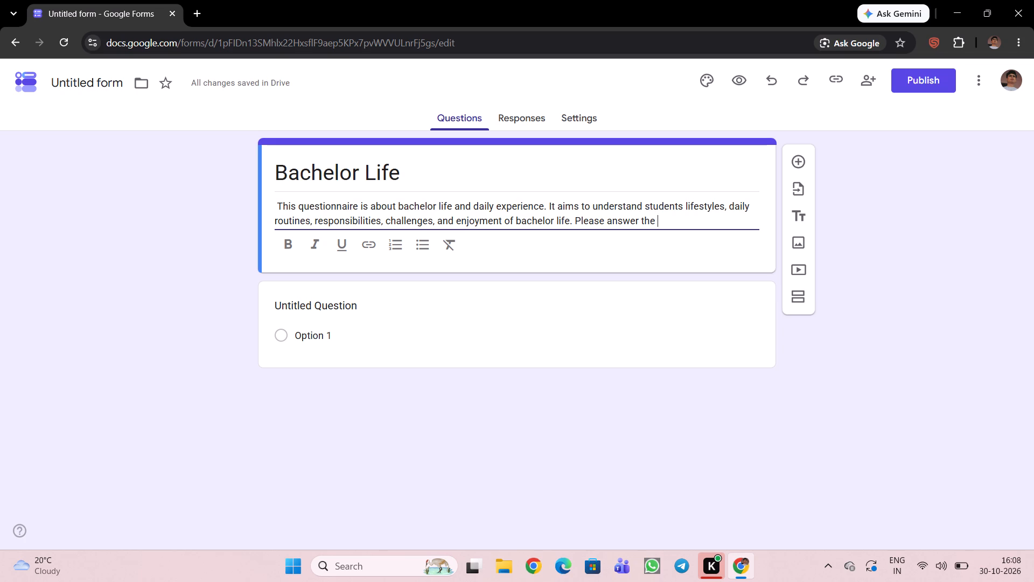
pyautogui.press('BackSpace')
pyautogui.press('BackSpace')
pyautogui.press('BackSpace')
pyautogui.press('BackSpace')
pyautogui.write('all')
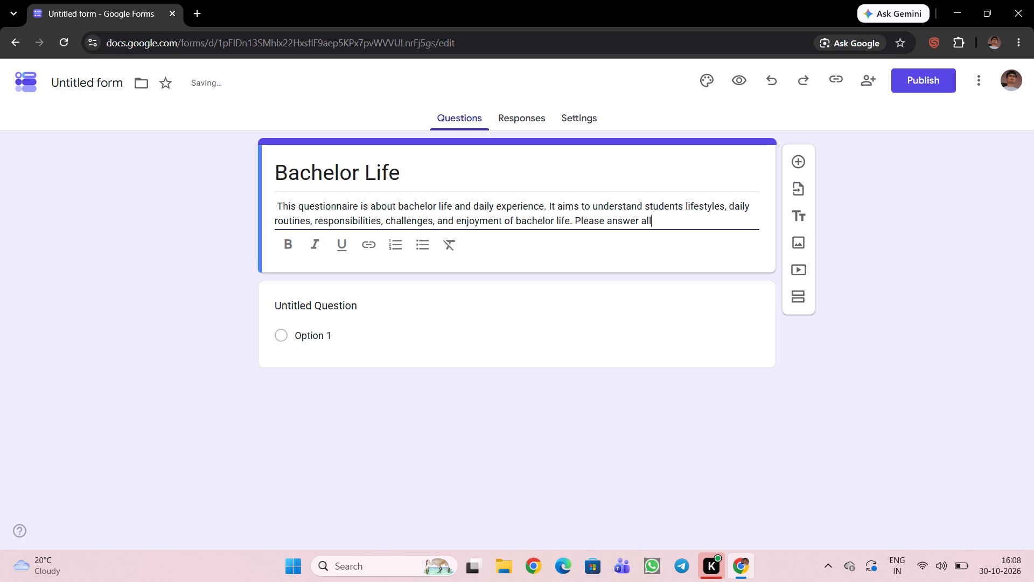
pyautogui.press('space')
pyautogui.write('questions')
pyautogui.press('space')
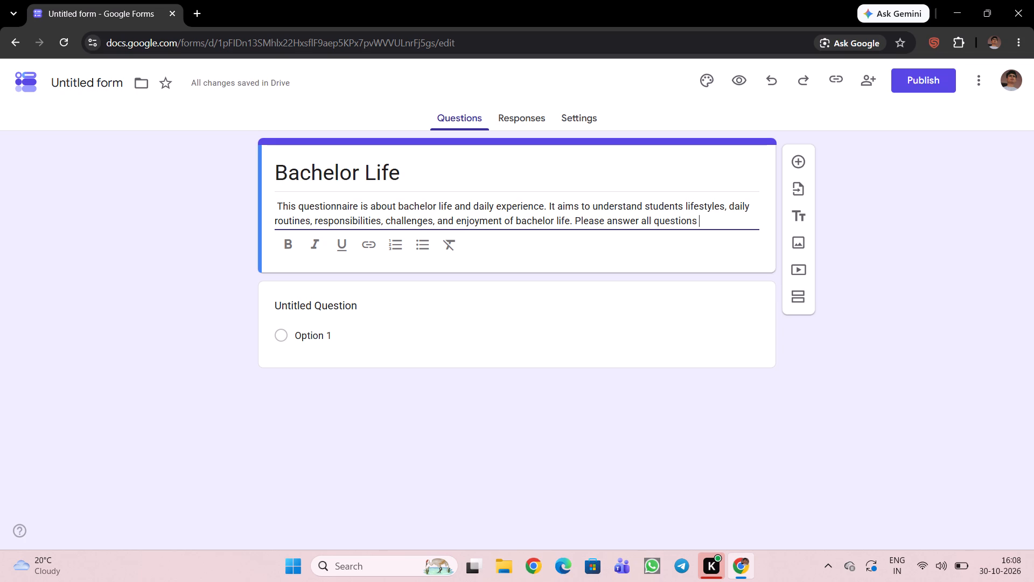
pyautogui.write('honestky')
pyautogui.press('space')
pyautogui.press('BackSpace')
pyautogui.press('BackSpace')
pyautogui.press('BackSpace')
pyautogui.press('BackSpace')
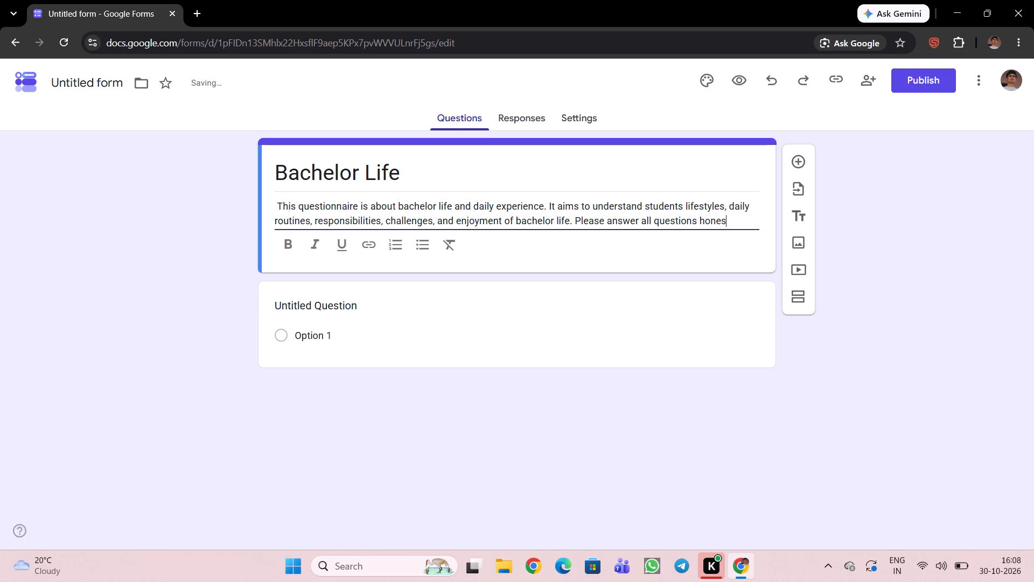
pyautogui.write('tly')
pyautogui.press('space')
pyautogui.press('BackSpace')
pyautogui.write(',')
pyautogui.press('space')
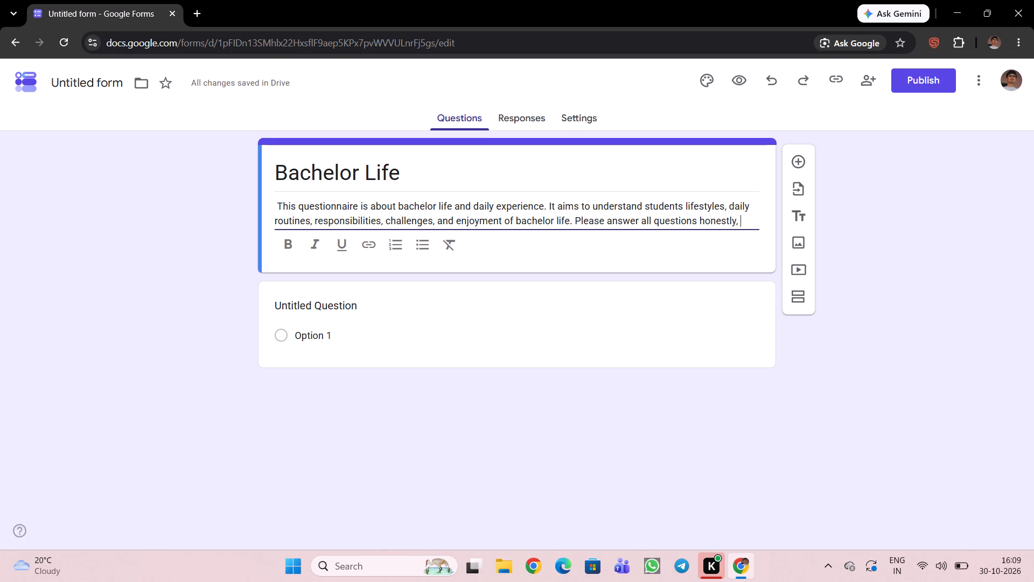
pyautogui.press('BackSpace')
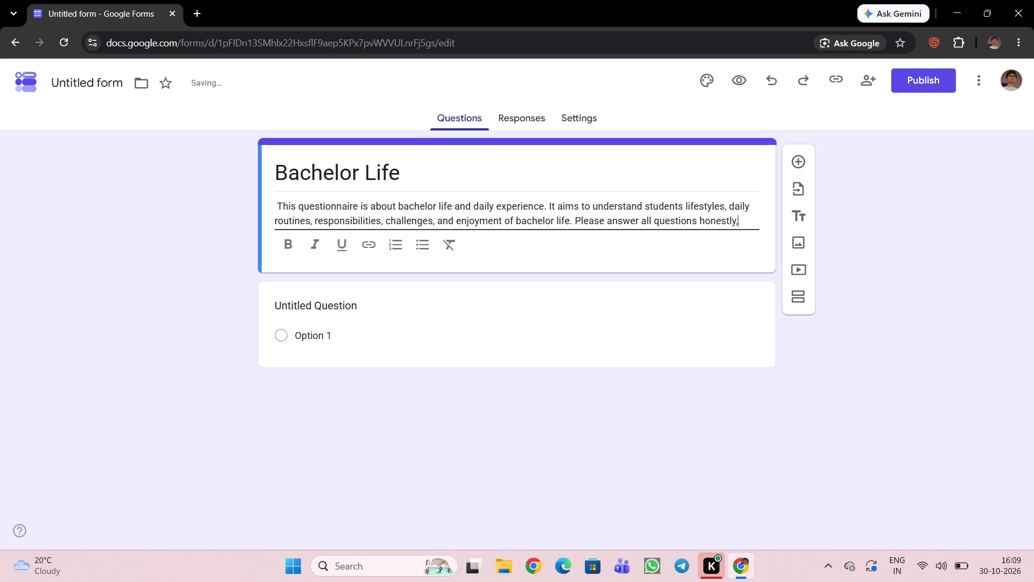
pyautogui.press('BackSpace')
pyautogui.write('.')
pyautogui.press('space')
# Add a closing sentence to the form description: "Your responses will help us understand bachelor life better.".
pyautogui.press('y')
pyautogui.press('p')
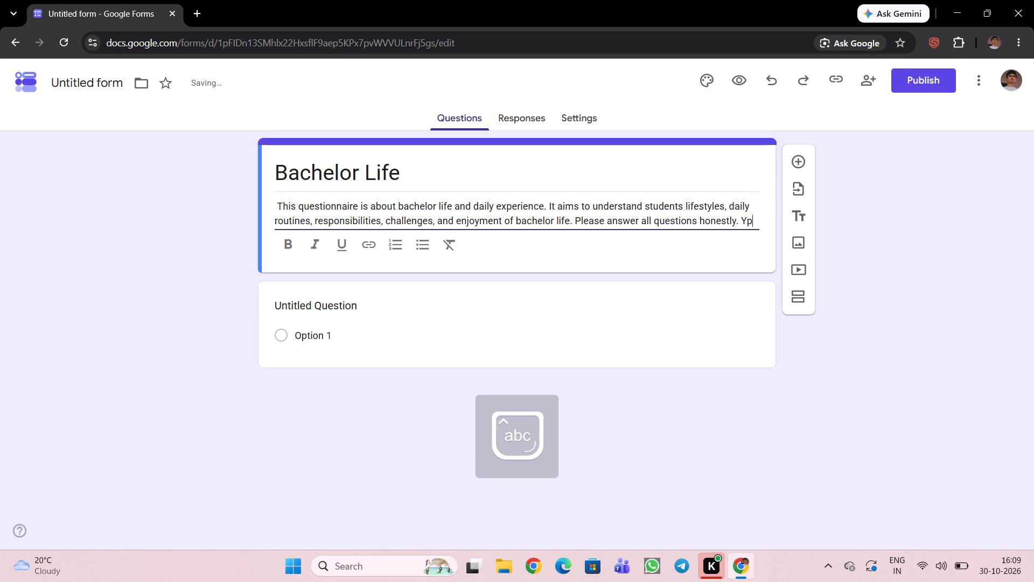
pyautogui.press('BackSpace')
pyautogui.write('our')
pyautogui.press('space')
pyautogui.write('resp')
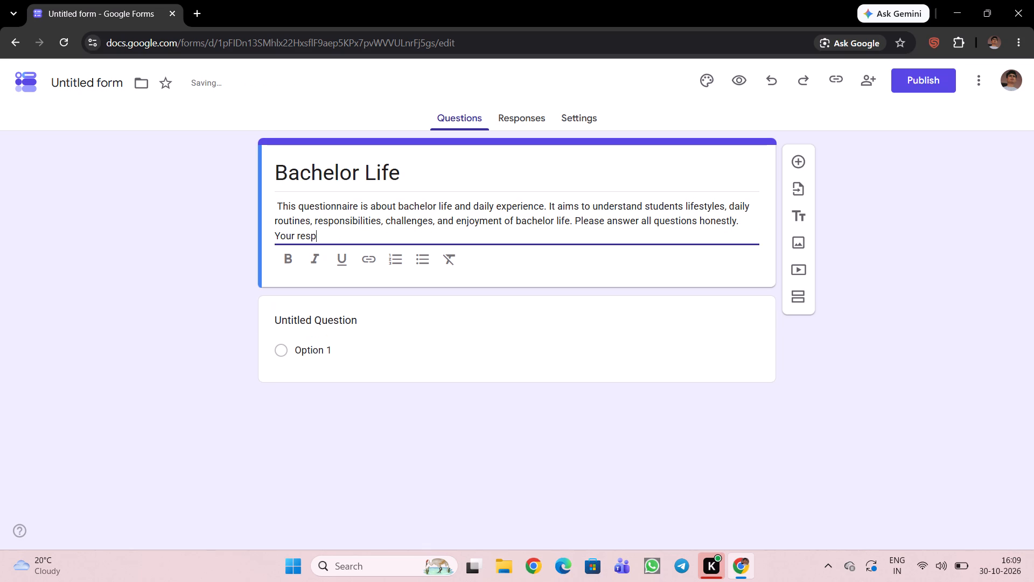
pyautogui.write('onse')
pyautogui.press('space')
pyautogui.press('BackSpace')
pyautogui.write('s will')
pyautogui.press('space')
pyautogui.write('help us understand')
pyautogui.press('space')
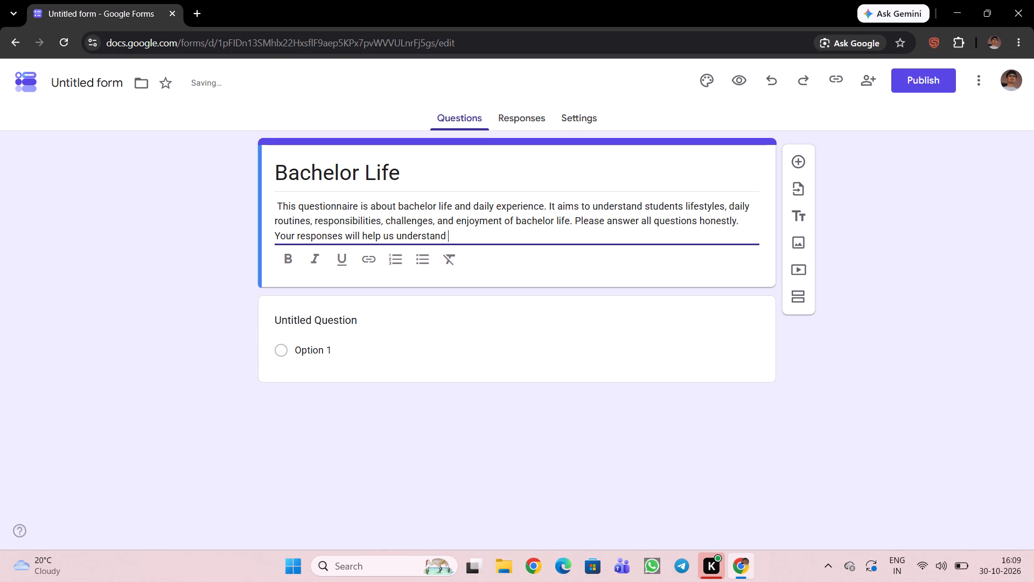
pyautogui.write('bach')
pyautogui.write('elor')
pyautogui.press('space')
pyautogui.write('life better')
pyautogui.press('.')
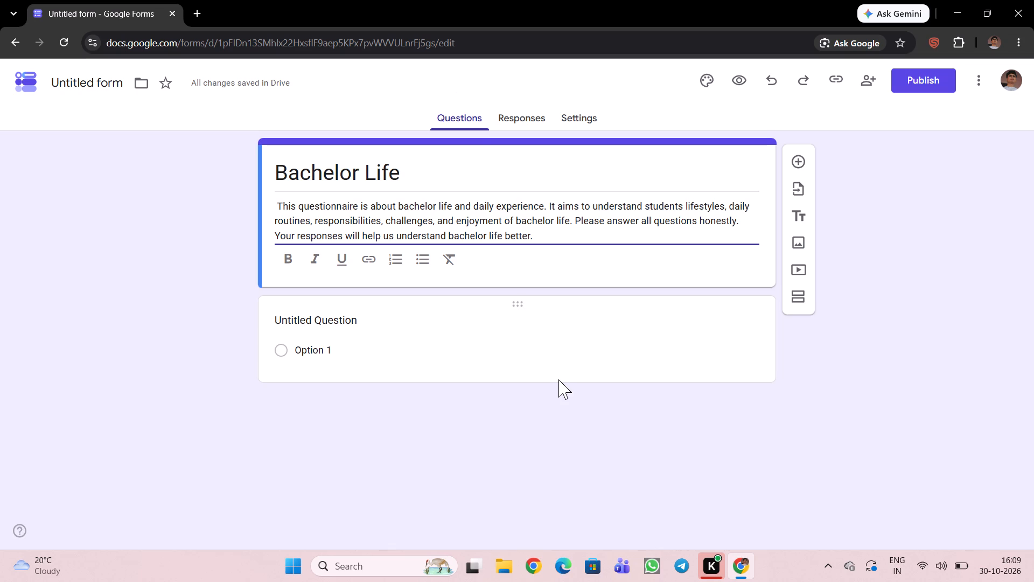
# Replace the untitled question's text with "Do you enjoy bachelor life?".
pyautogui.click(381, 324)
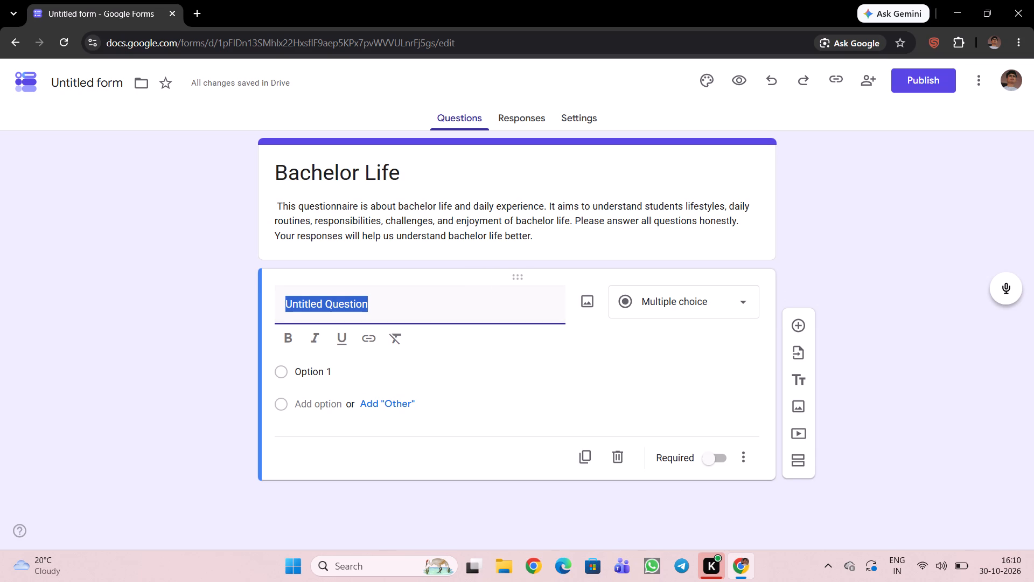
pyautogui.press('BackSpace')
pyautogui.write('do')
pyautogui.press('space')
pyautogui.press('BackSpace')
pyautogui.press('BackSpace')
pyautogui.press('BackSpace')
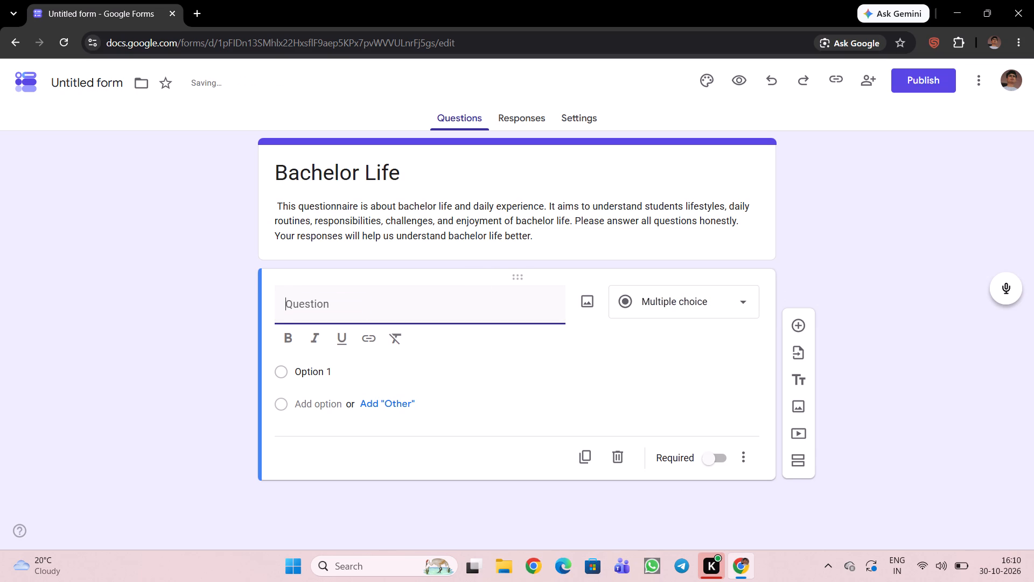
pyautogui.press('d')
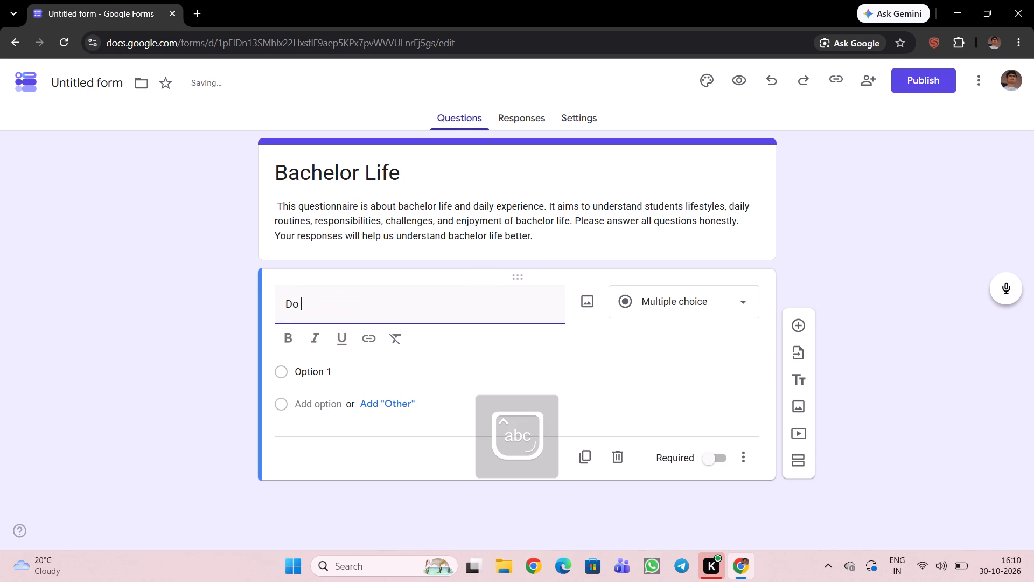
pyautogui.write('you enjoy')
pyautogui.press('space')
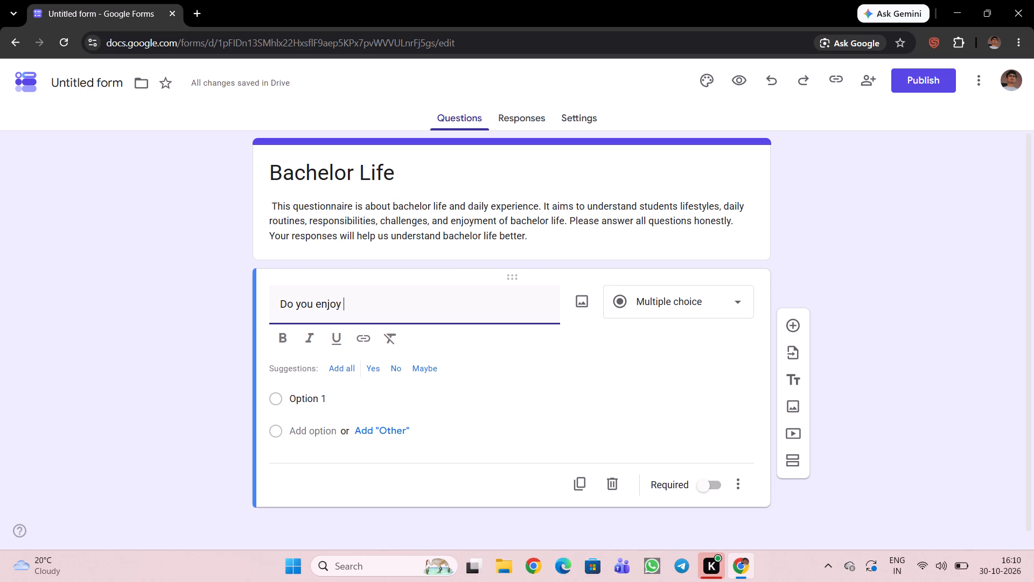
pyautogui.write('bachelor life')
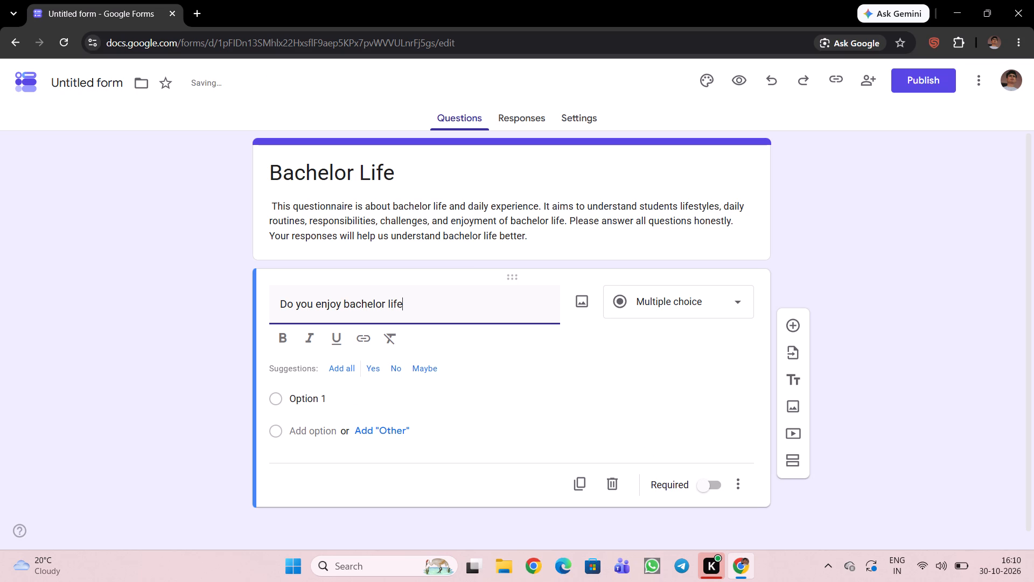
pyautogui.press('/')
pyautogui.press('BackSpace')
pyautogui.press('/')
pyautogui.press('BackSpace')
pyautogui.press('/')
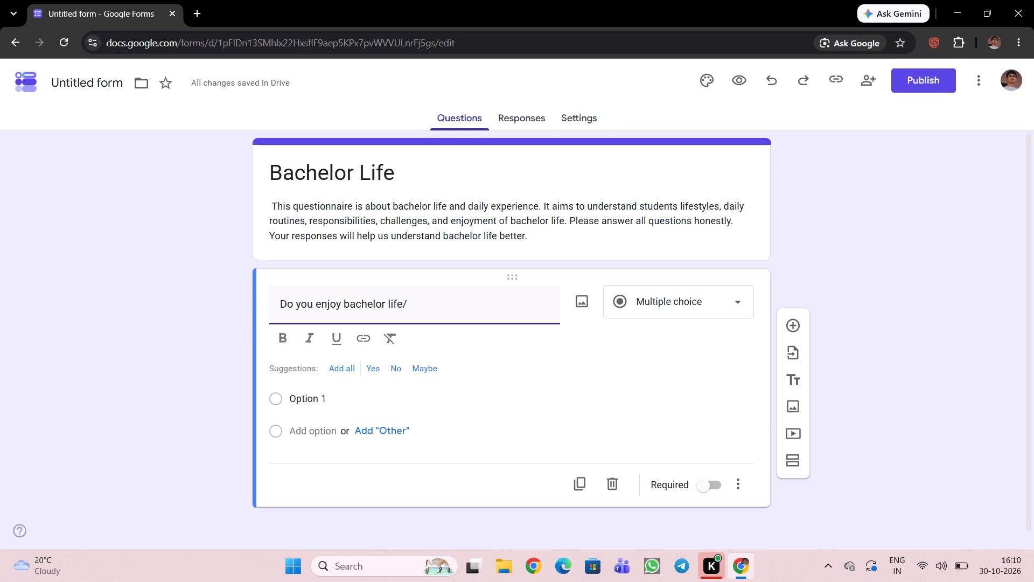
pyautogui.press('BackSpace')
pyautogui.hotkey('shift', '?')
# Give the bachelor life question the suggested answer options Yes and No, removing Maybe, with Multiple choice as its type.
pyautogui.click(348, 369)
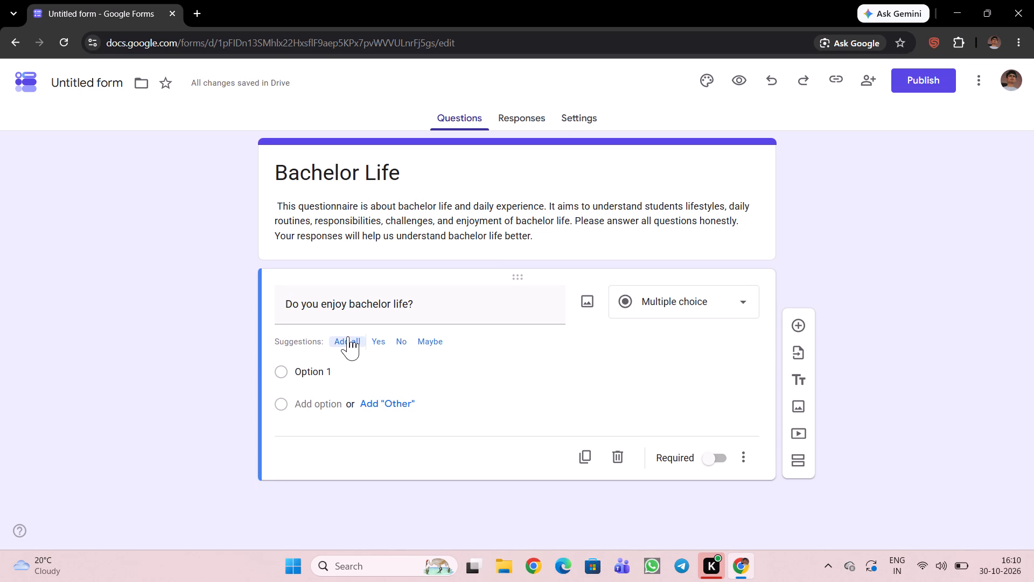
pyautogui.click(348, 336)
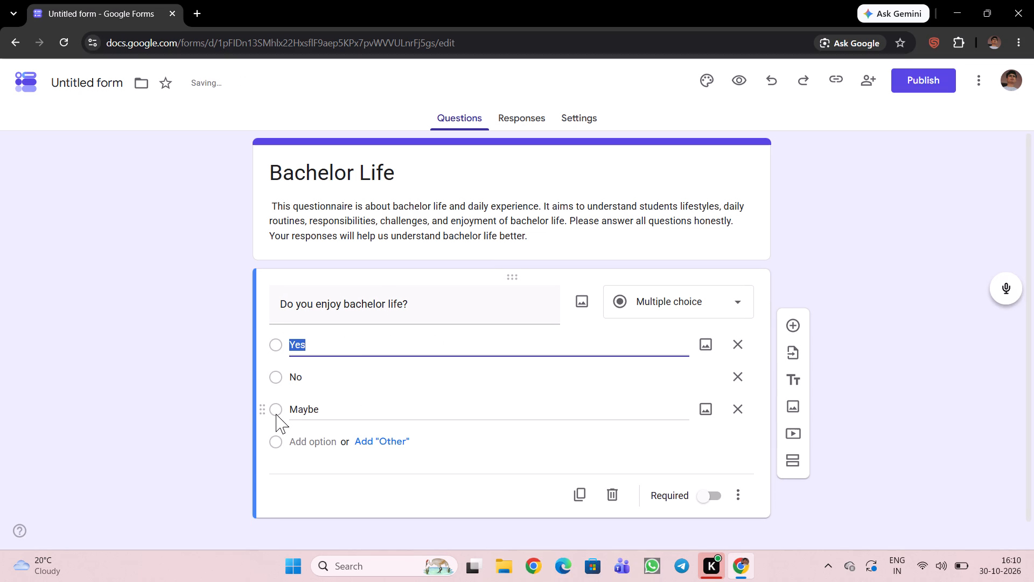
pyautogui.click(736, 407)
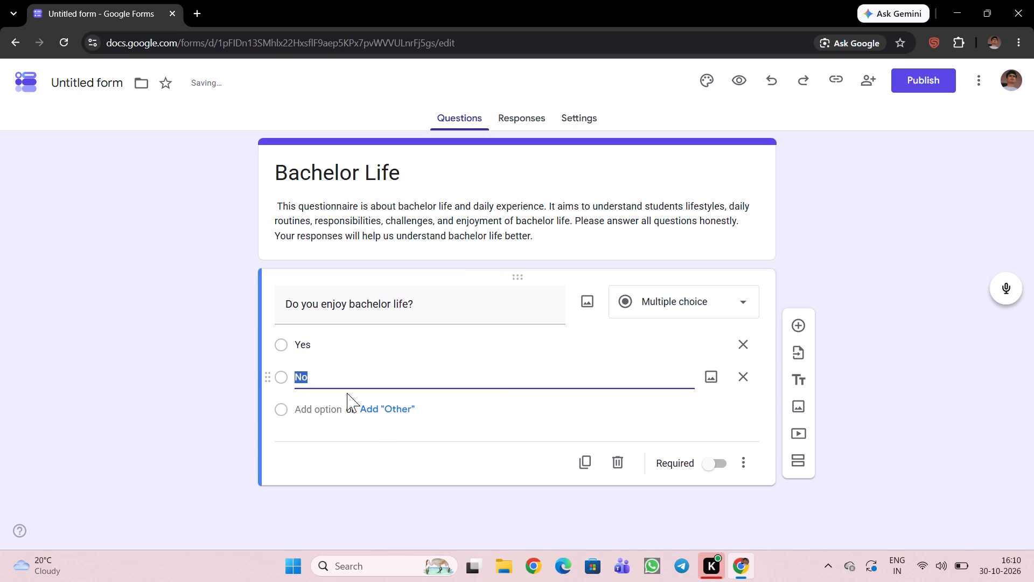
pyautogui.click(716, 302)
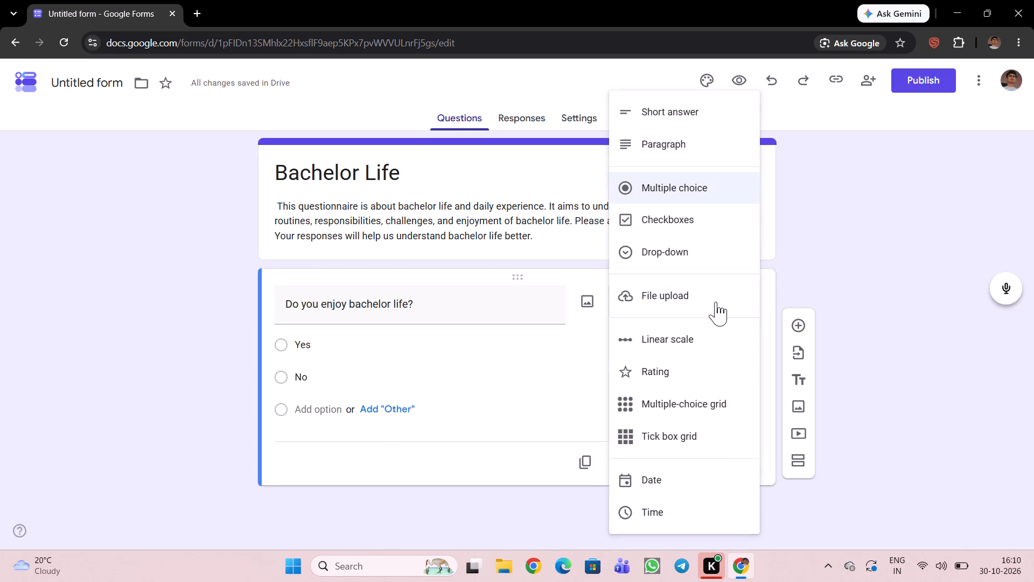
pyautogui.click(698, 174)
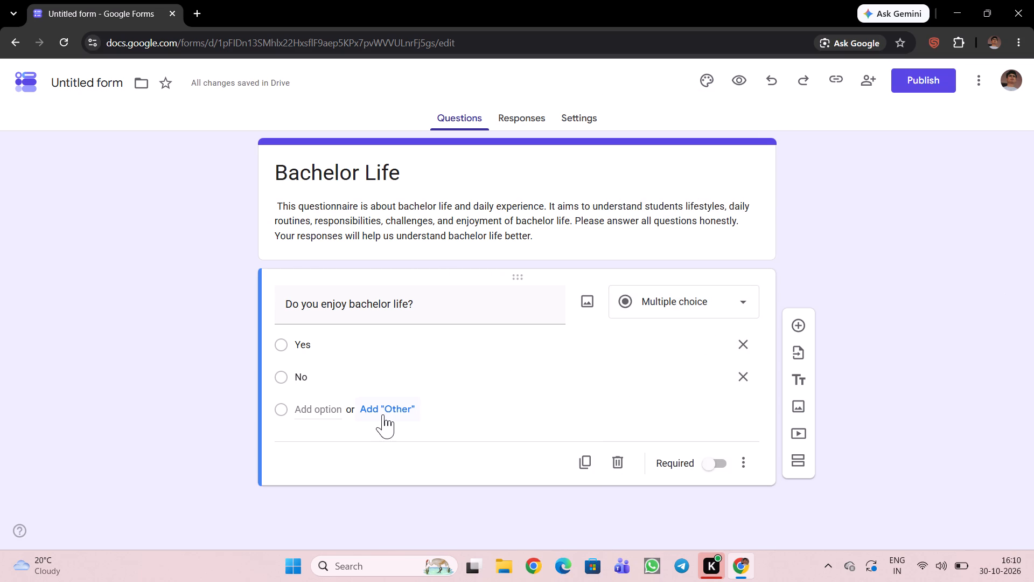
# Add a second question with the text "Do you live away from your family".
pyautogui.click(799, 325)
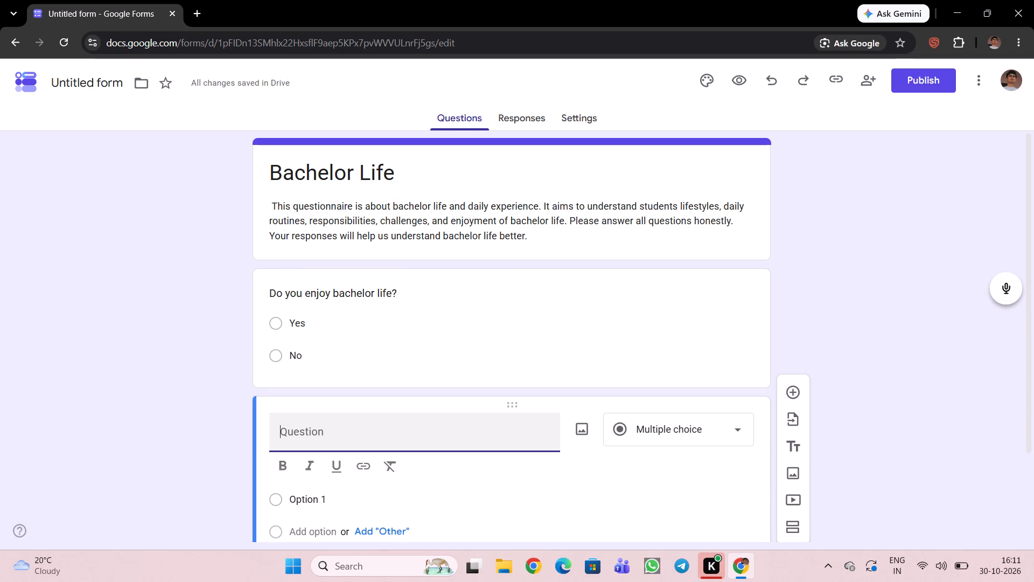
pyautogui.press('d')
pyautogui.press('BackSpace')
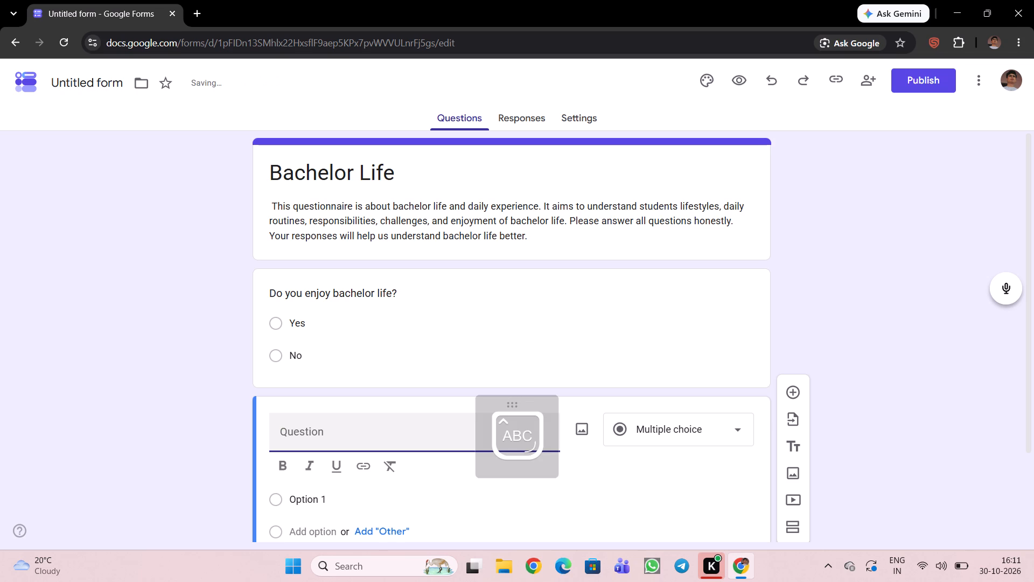
pyautogui.press('d')
pyautogui.write('you live away from your')
pyautogui.press('space')
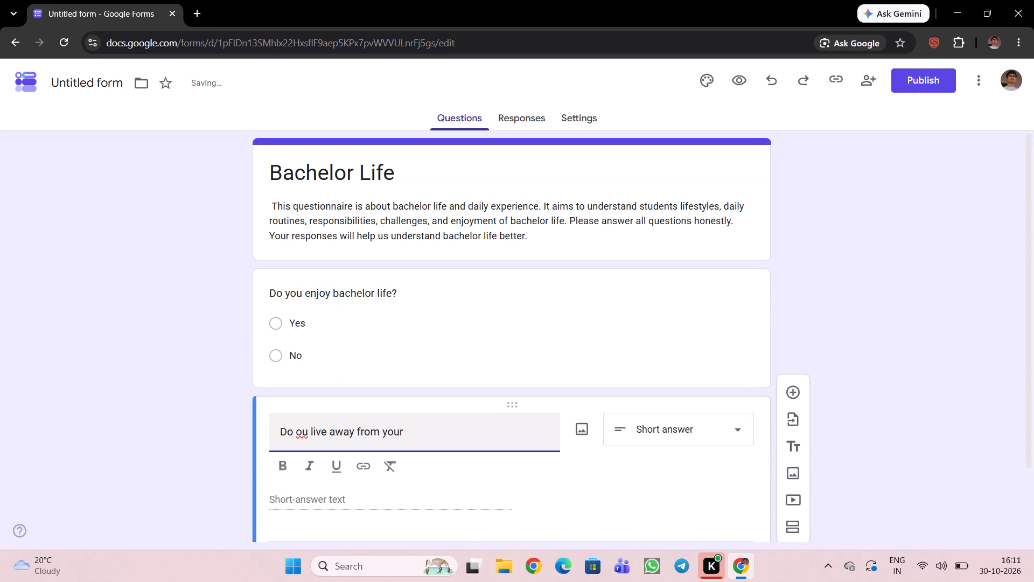
pyautogui.write('family')
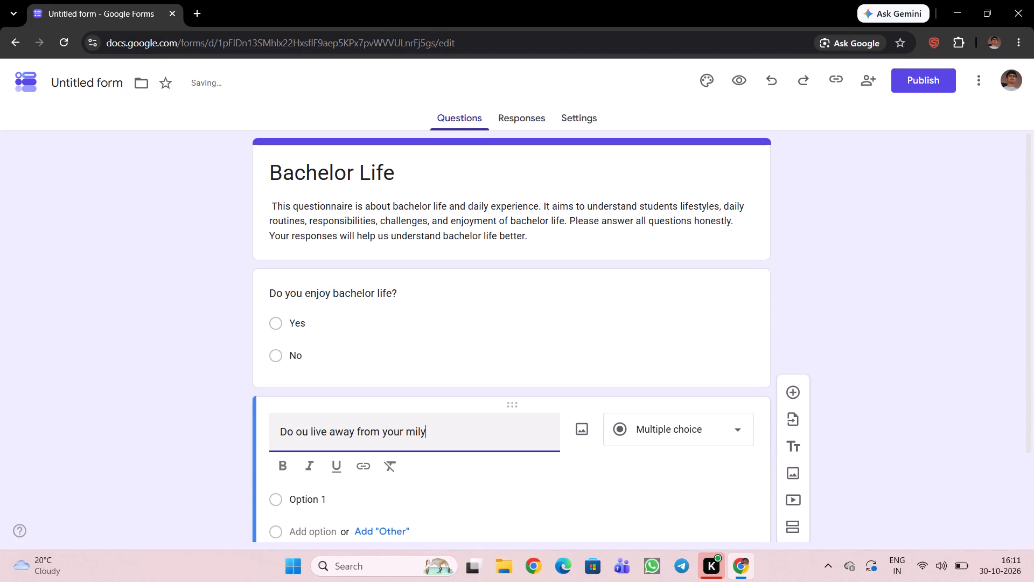
pyautogui.press('BackSpace')
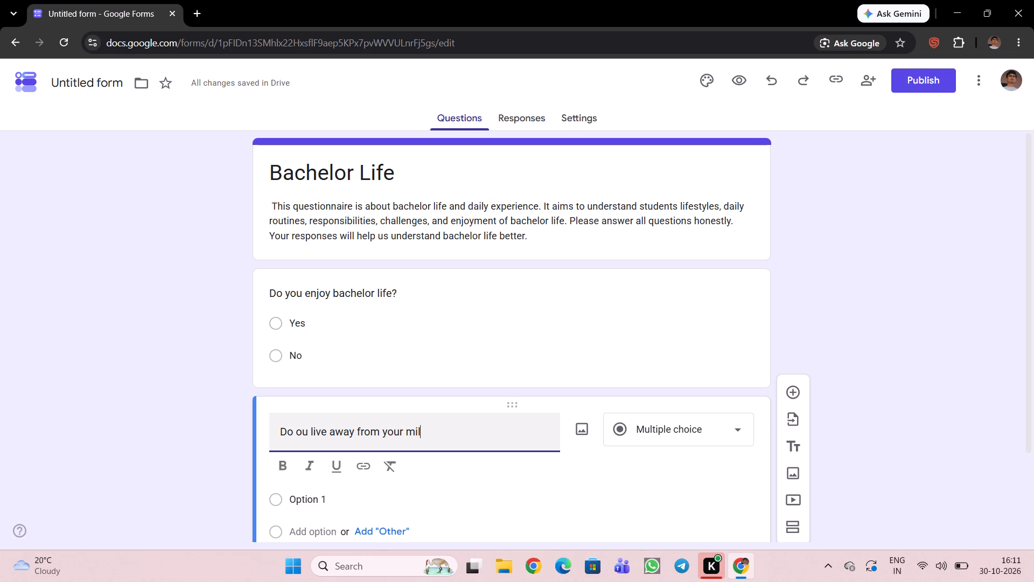
pyautogui.press('BackSpace')
pyautogui.press('BackSpace')
pyautogui.press('BackSpace')
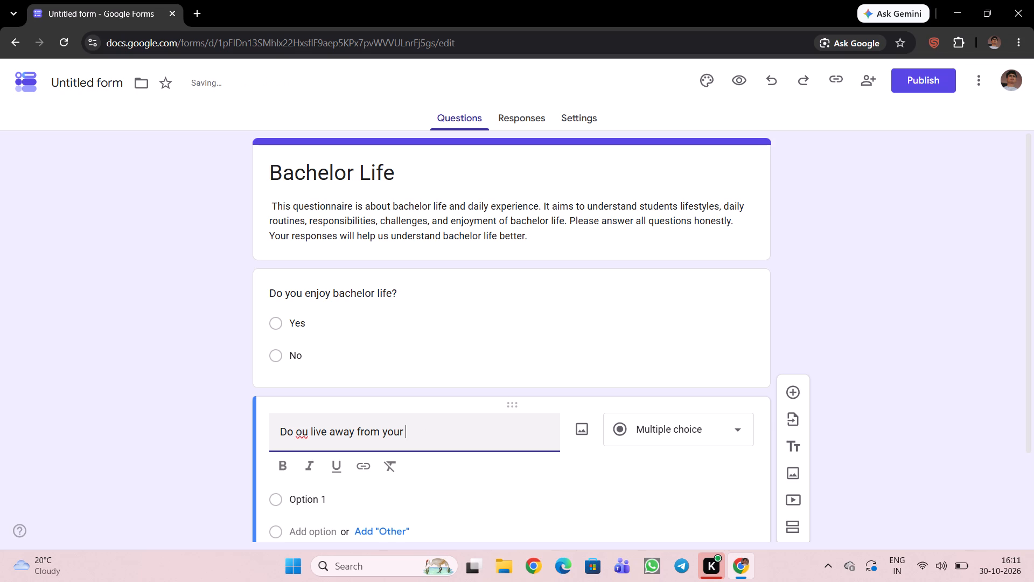
pyautogui.write('family')
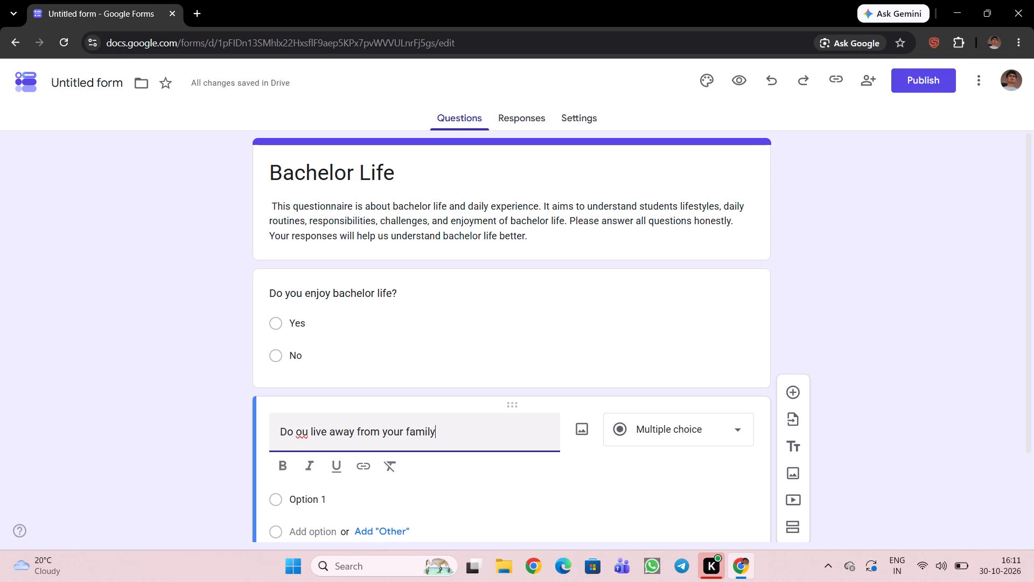
# Insert the missing "y" in the second question's text so that "ou" reads "you".
pyautogui.press('Left')
pyautogui.press('Left')
pyautogui.press('Left')
pyautogui.press('Left')
pyautogui.press('Left')
pyautogui.press('Left')
pyautogui.press('Left')
pyautogui.press('Left')
pyautogui.press('Left')
pyautogui.press('Left')
pyautogui.press('Left')
pyautogui.press('Left')
pyautogui.press('Left')
pyautogui.press('Left')
pyautogui.press('Left')
pyautogui.press('Left')
pyautogui.press('Left')
pyautogui.press('Left')
pyautogui.press('Left')
pyautogui.press('Left')
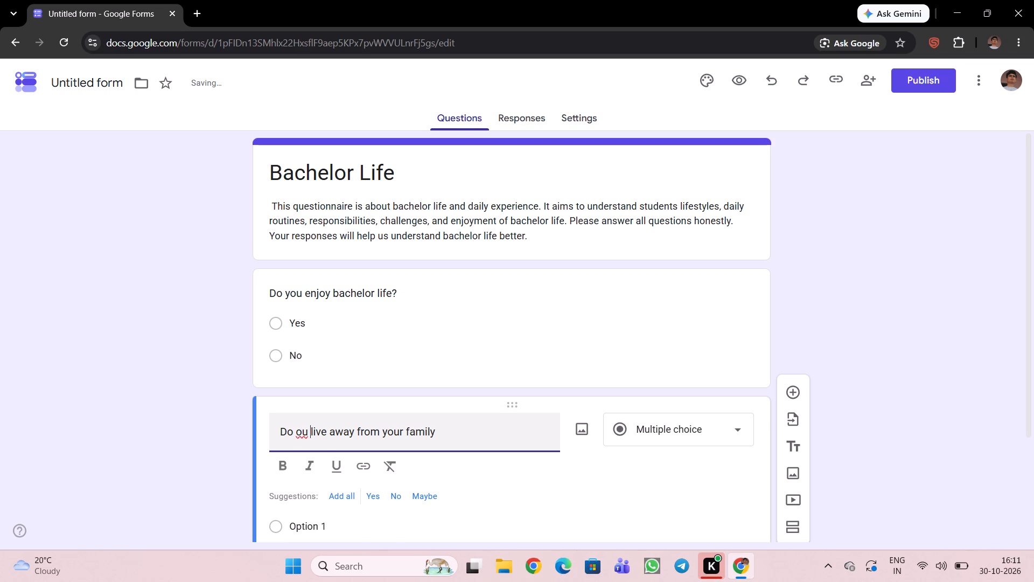
pyautogui.press('Left')
pyautogui.press('Left')
pyautogui.press('y')
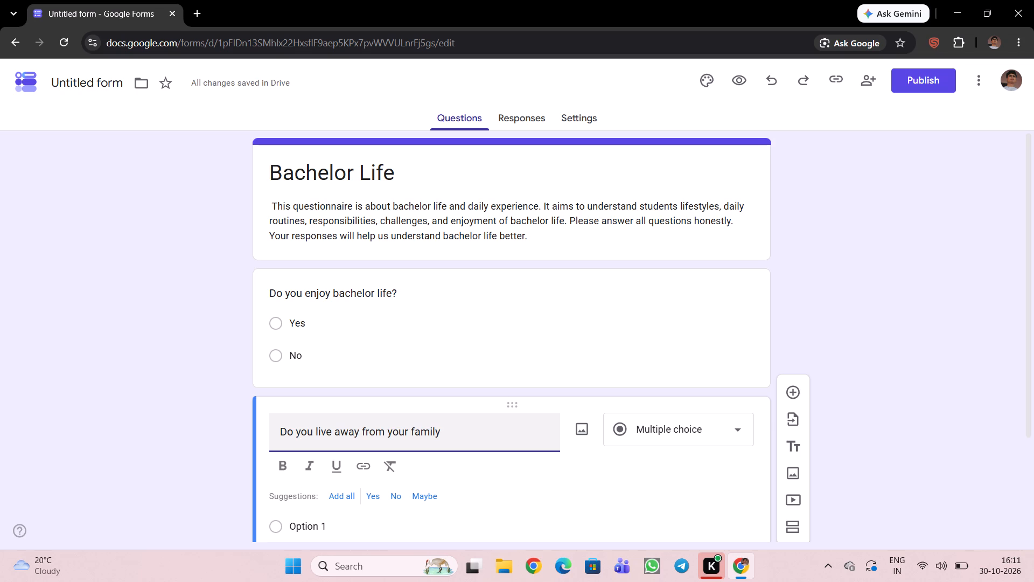
# End the second question's text with a question mark after "family".
pyautogui.press('Right')
pyautogui.press('Right')
pyautogui.press('Right')
pyautogui.press('Right')
pyautogui.press('Right')
pyautogui.press('Right')
pyautogui.press('Right')
pyautogui.press('Right')
pyautogui.press('Right')
pyautogui.press('Right')
pyautogui.press('Right')
pyautogui.press('Right')
pyautogui.press('Right')
pyautogui.press('Right')
pyautogui.press('Right')
pyautogui.press('Right')
pyautogui.press('Right')
pyautogui.press('Right')
pyautogui.press('Right')
pyautogui.press('Right')
pyautogui.press('Right')
pyautogui.press('Right')
pyautogui.press('Right')
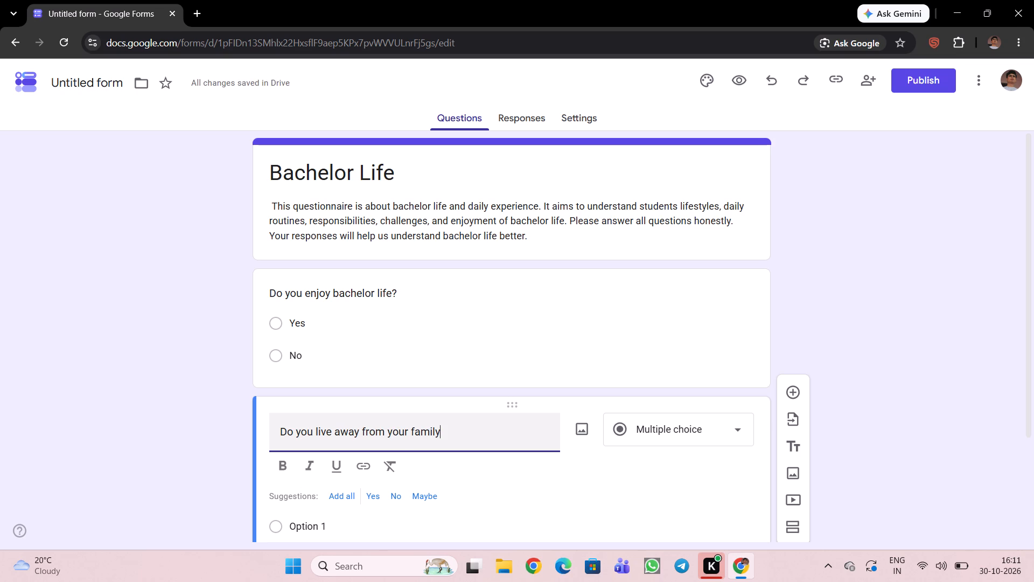
pyautogui.hotkey('shift', '?')
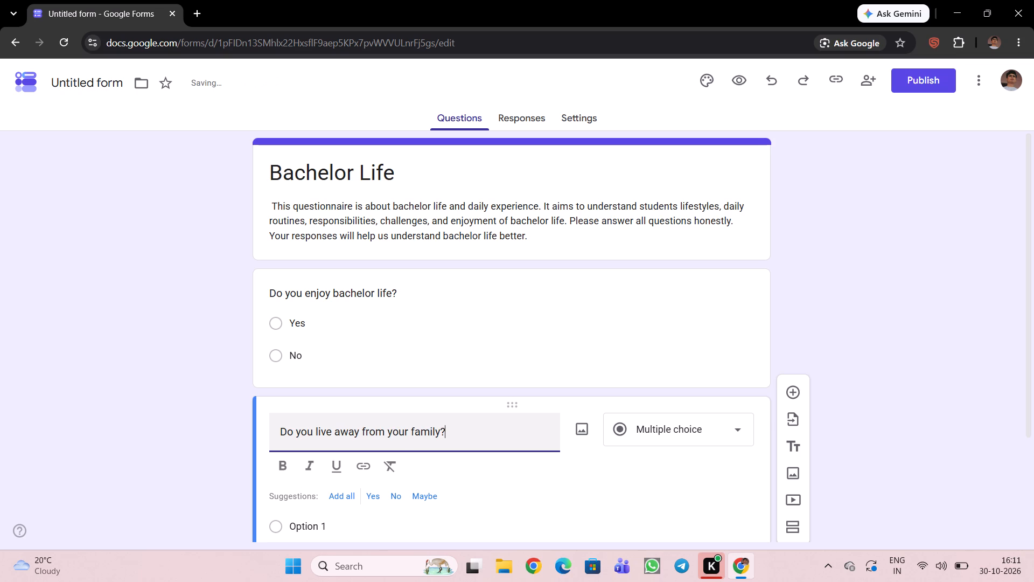
# Give the family question the suggested answer options Yes and No, removing Maybe.
pyautogui.click(343, 495)
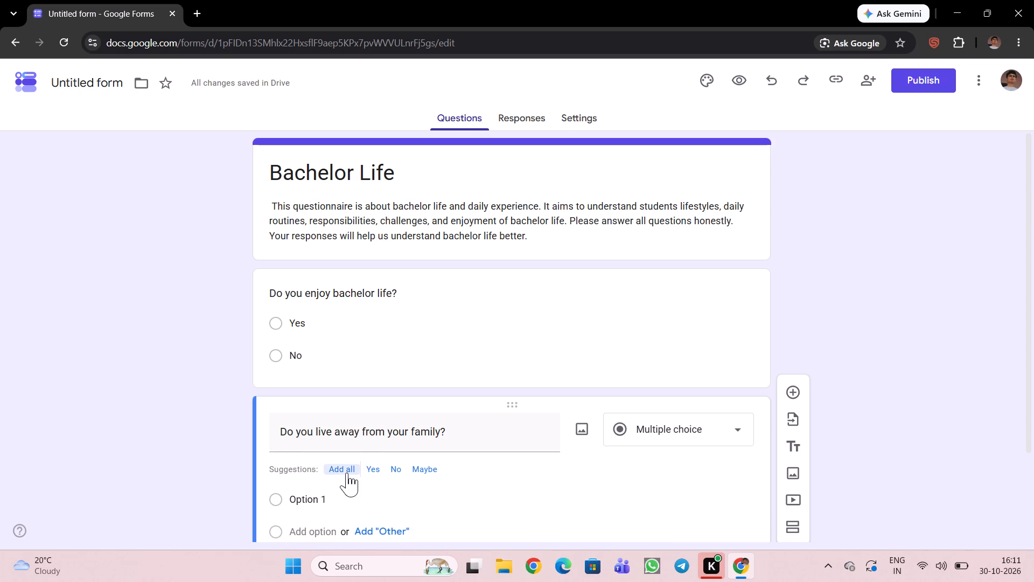
pyautogui.click(347, 473)
pyautogui.scroll(-1, 347, 473)
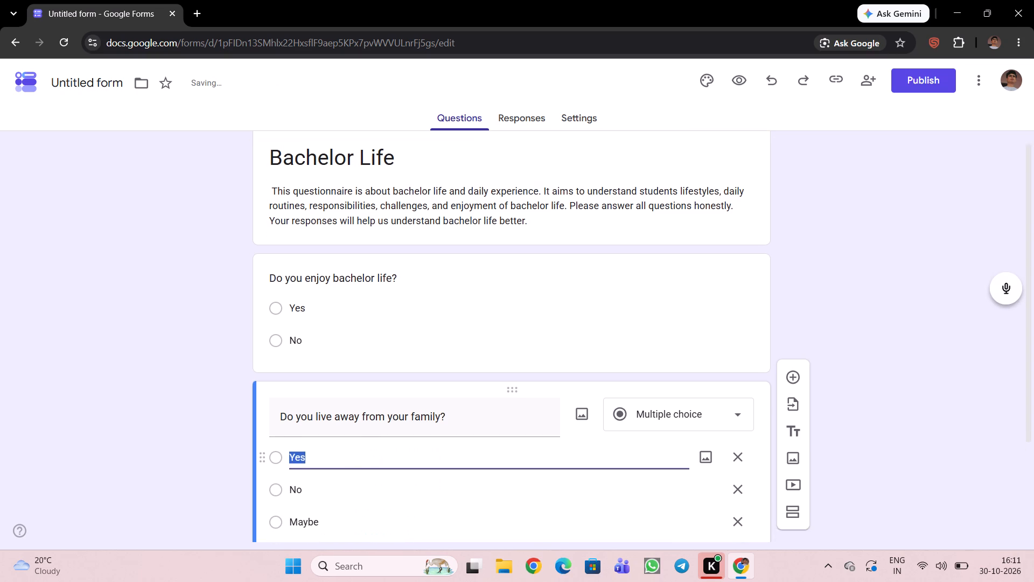
pyautogui.scroll(-1, 347, 473)
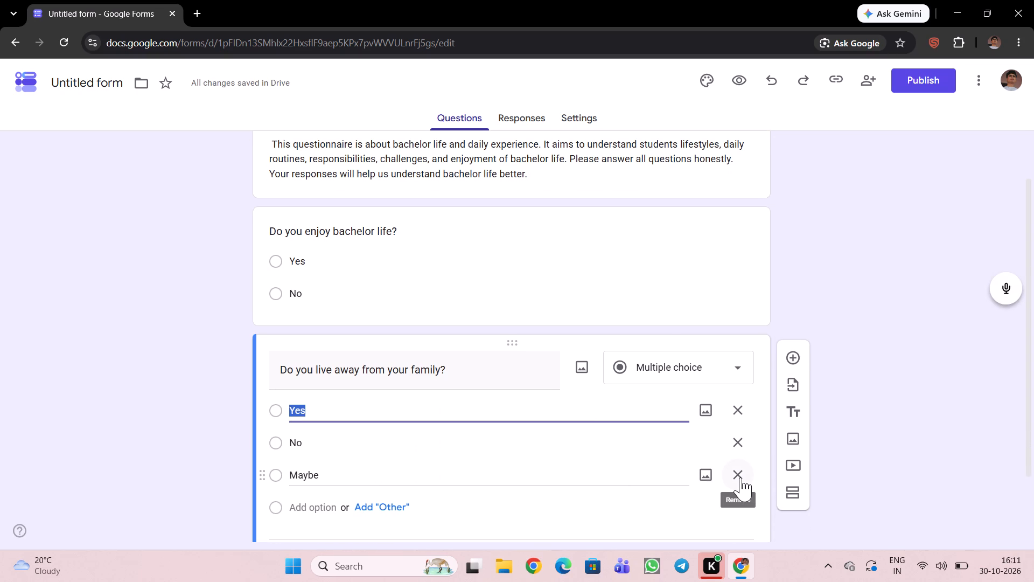
pyautogui.click(738, 473)
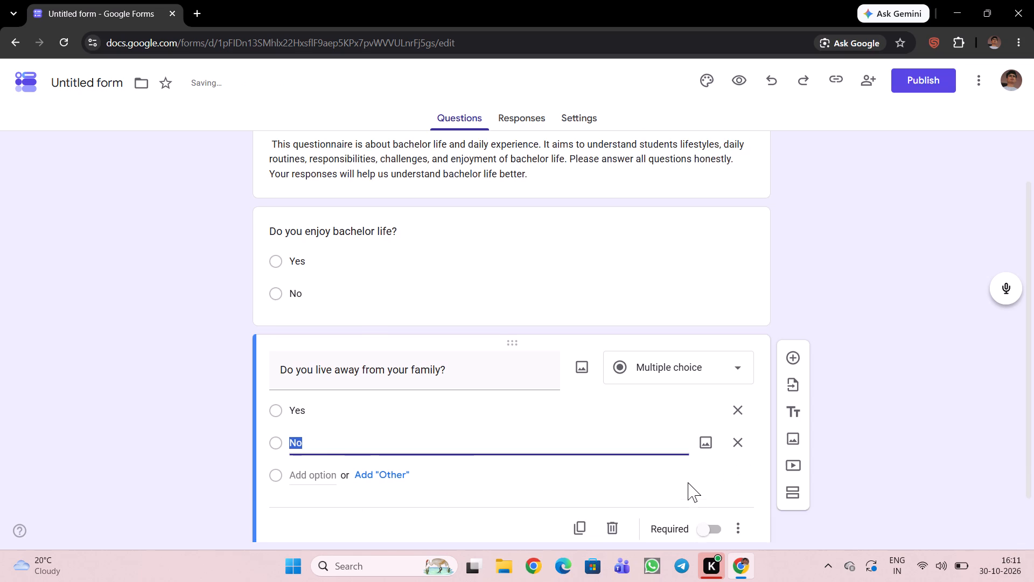
# Add a third question below the family question and start its text with a capitalised "Do".
pyautogui.scroll(-1, 688, 482)
pyautogui.click(791, 300)
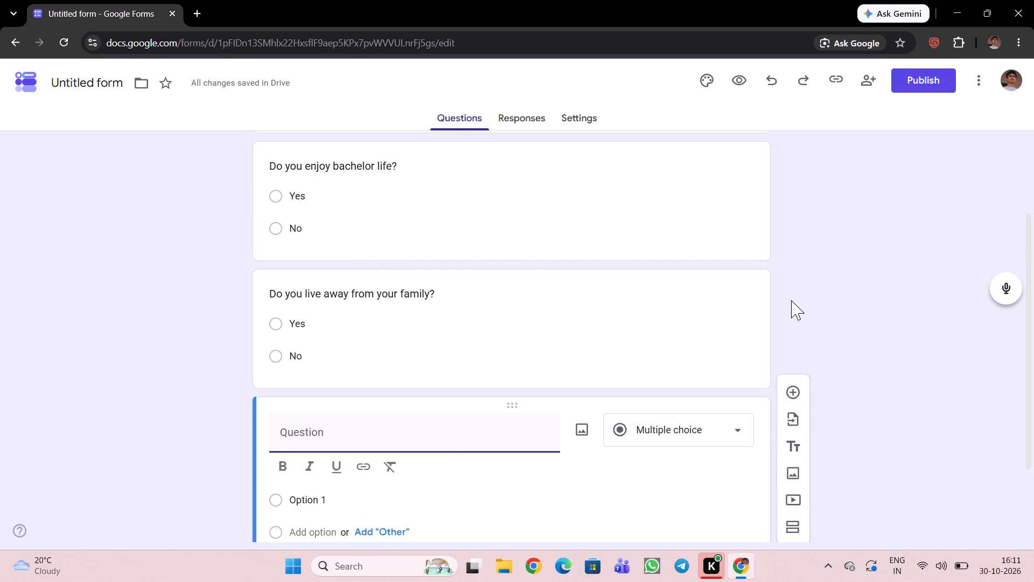
pyautogui.write('do')
pyautogui.press('space')
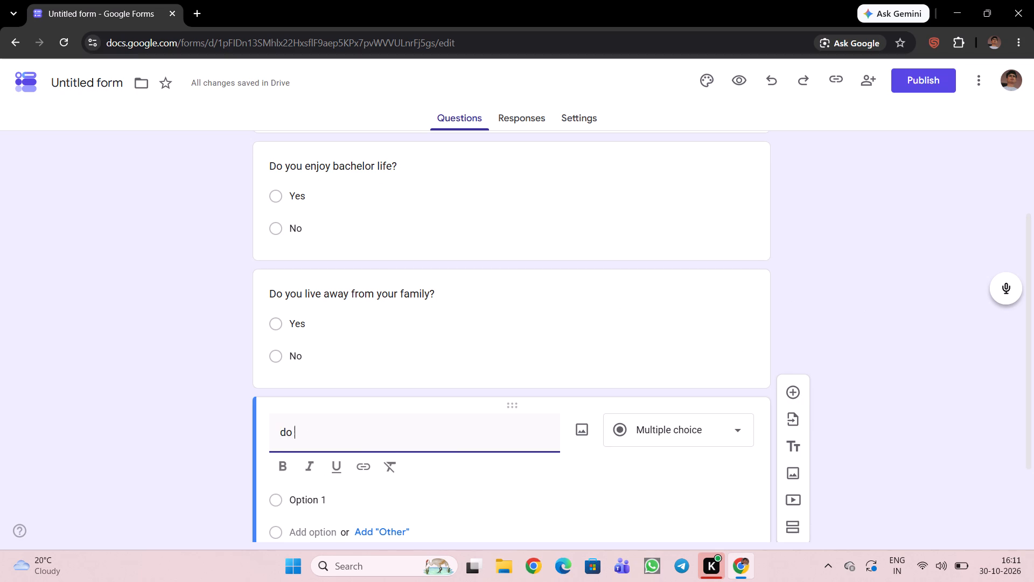
pyautogui.press('BackSpace')
pyautogui.press('BackSpace')
pyautogui.press('BackSpace')
pyautogui.press('BackSpace')
pyautogui.press('BackSpace')
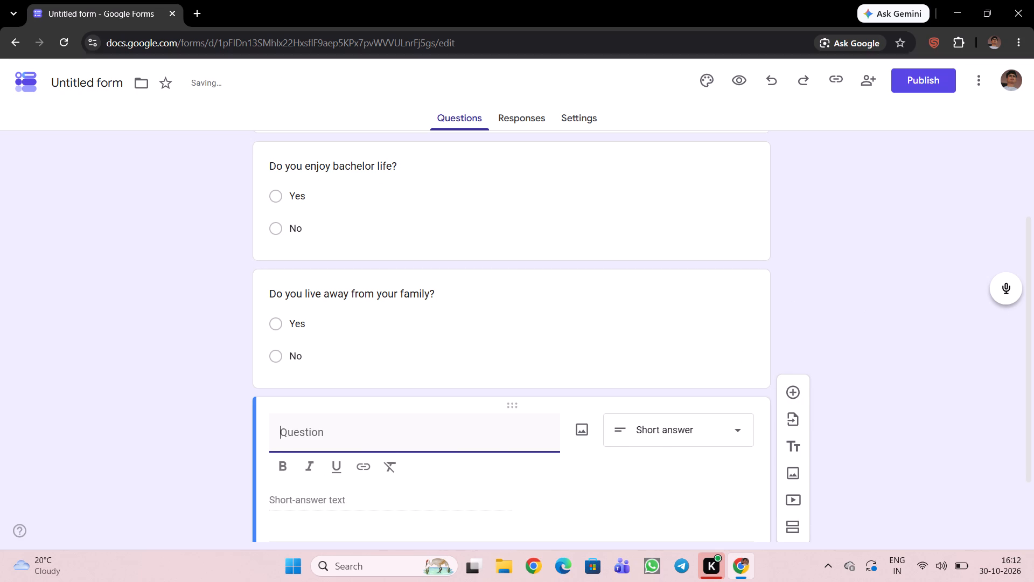
pyautogui.press('d')
pyautogui.write('o you')
pyautogui.press('space')
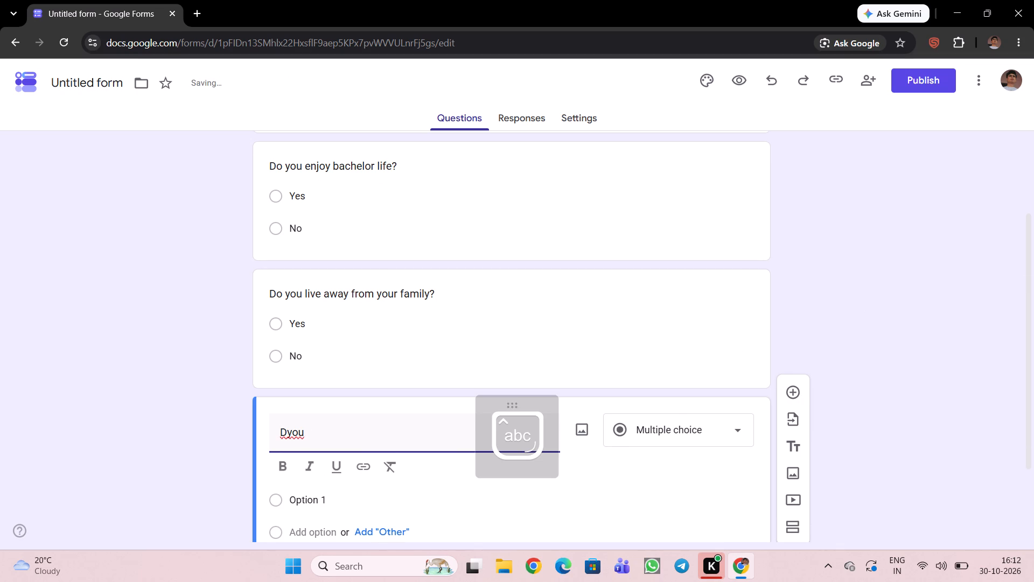
pyautogui.press('BackSpace')
pyautogui.press('BackSpace')
pyautogui.press('BackSpace')
pyautogui.press('BackSpace')
pyautogui.write('o')
pyautogui.press('space')
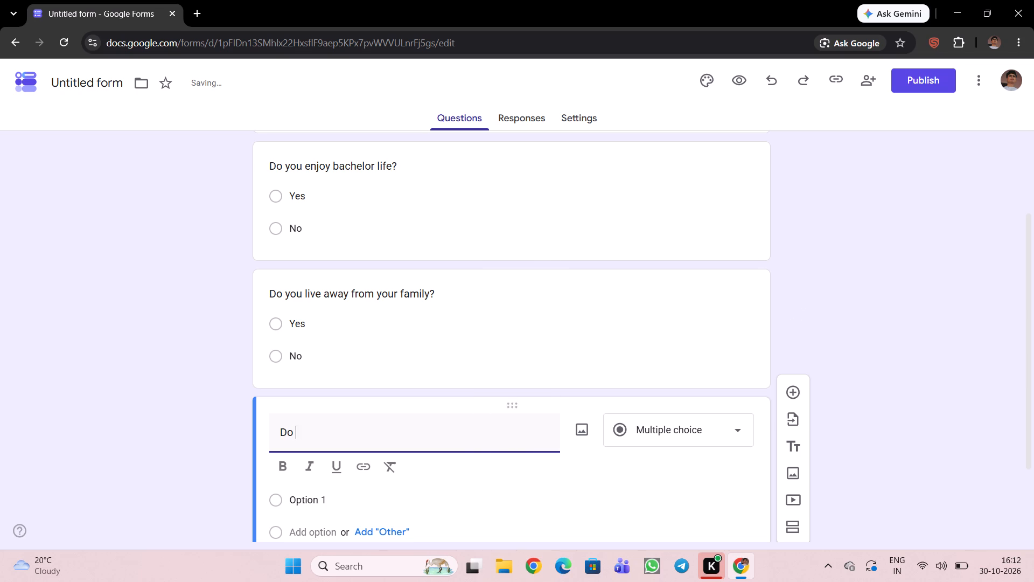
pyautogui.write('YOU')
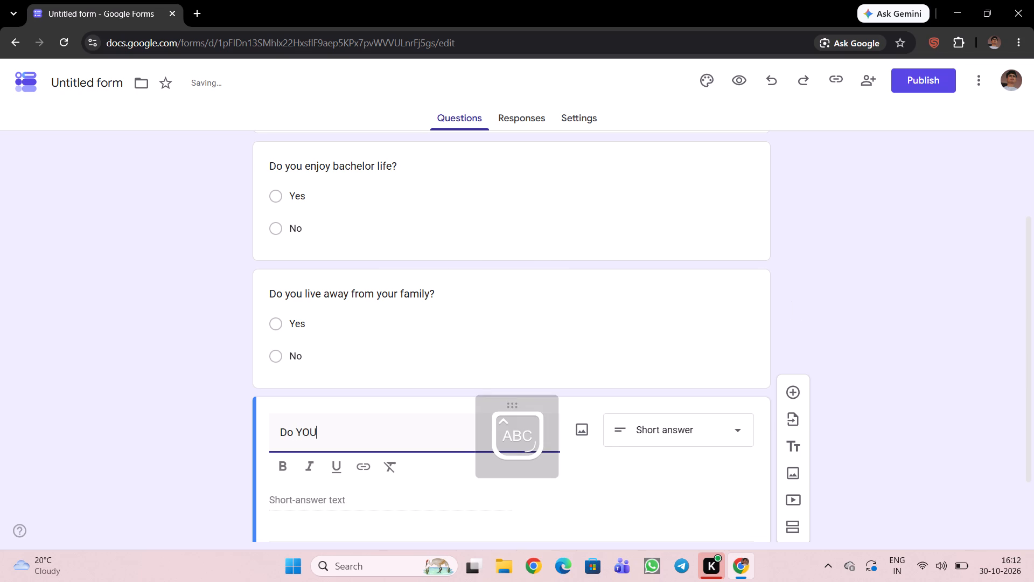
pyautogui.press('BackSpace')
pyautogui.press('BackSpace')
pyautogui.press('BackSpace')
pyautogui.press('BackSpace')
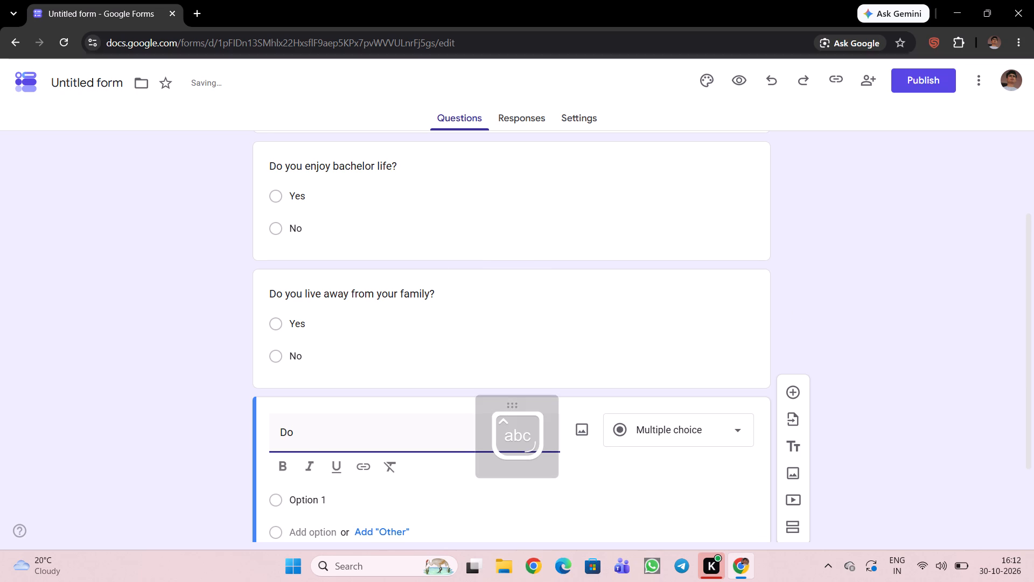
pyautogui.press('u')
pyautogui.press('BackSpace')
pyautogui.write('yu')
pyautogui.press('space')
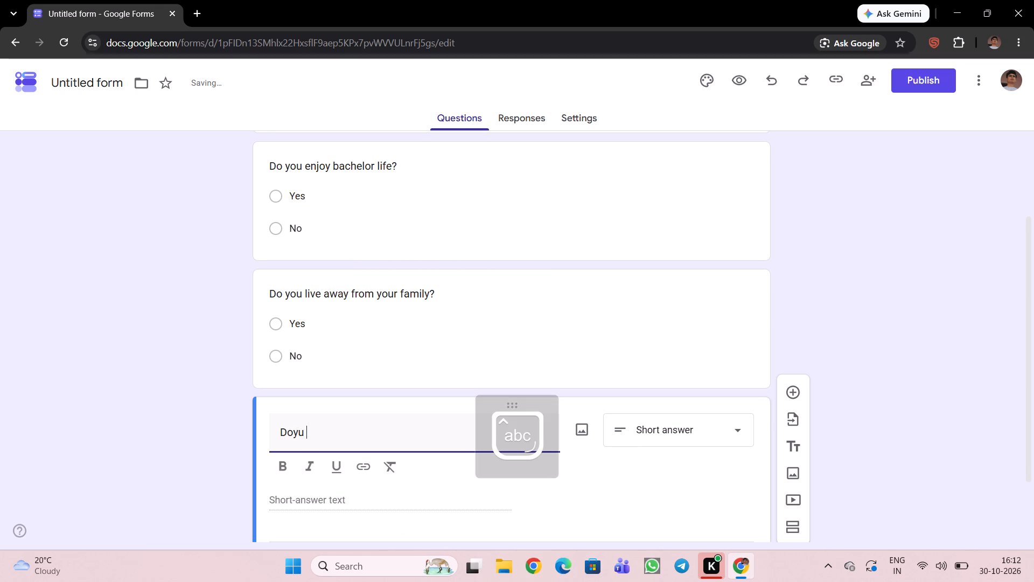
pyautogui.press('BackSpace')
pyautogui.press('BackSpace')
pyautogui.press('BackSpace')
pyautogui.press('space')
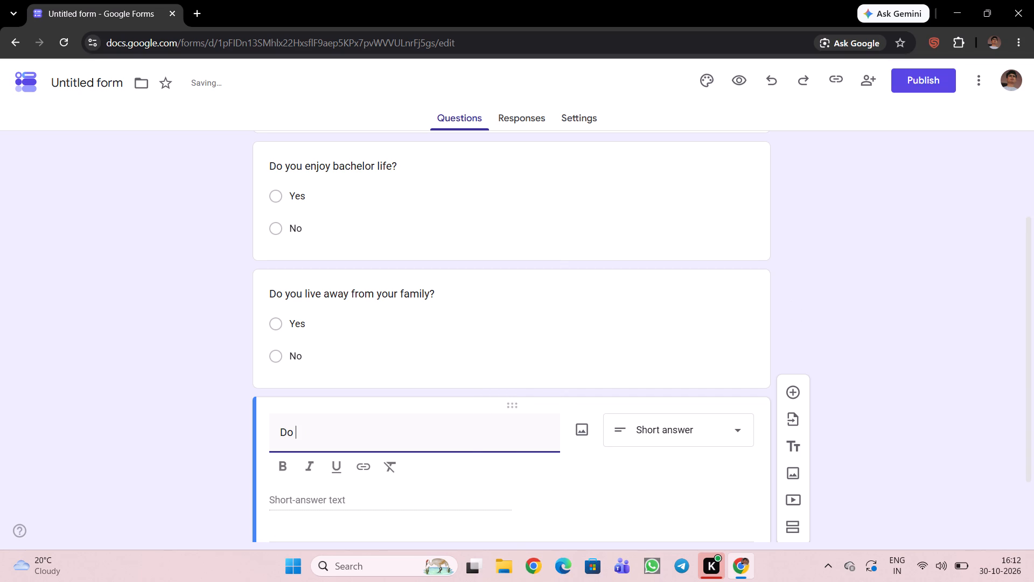
# Complete the third question's text as "Do you cook your own food?" followed by a line break.
pyautogui.write('you')
pyautogui.press('space')
pyautogui.press('c')
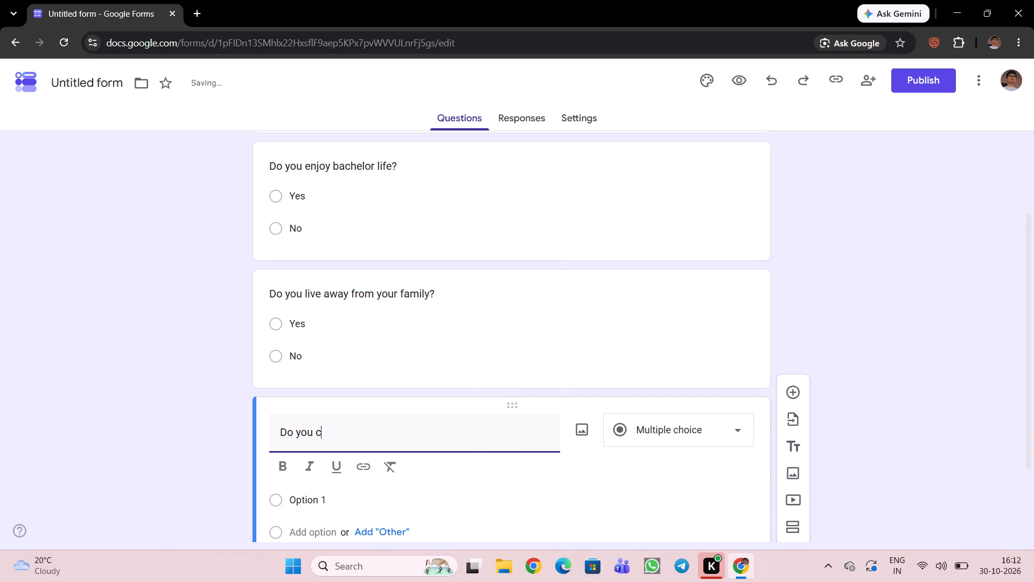
pyautogui.write('ook')
pyautogui.press('space')
pyautogui.write('your')
pyautogui.press('space')
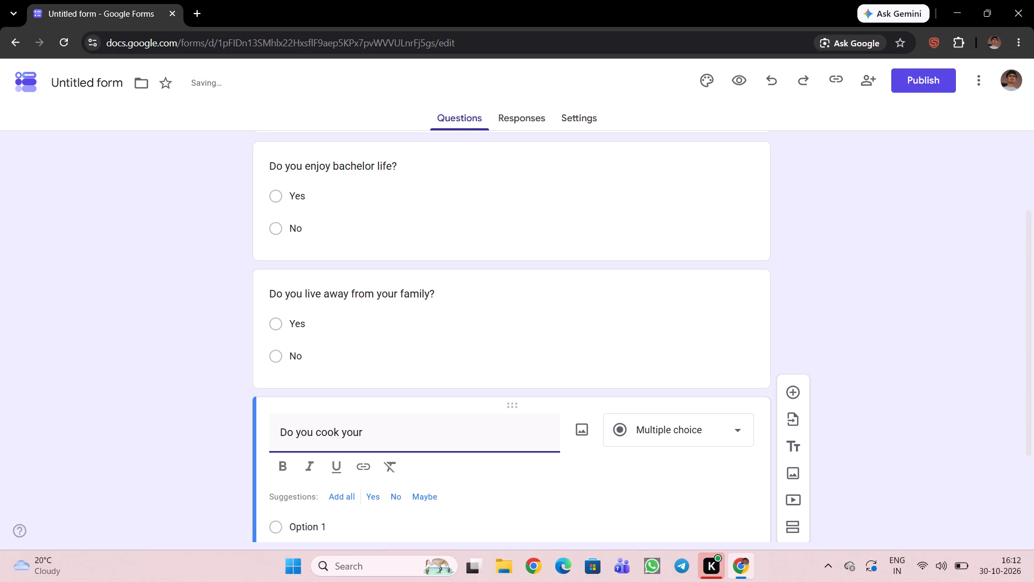
pyautogui.write('own food')
pyautogui.hotkey('shift', '?')
pyautogui.press('Return')
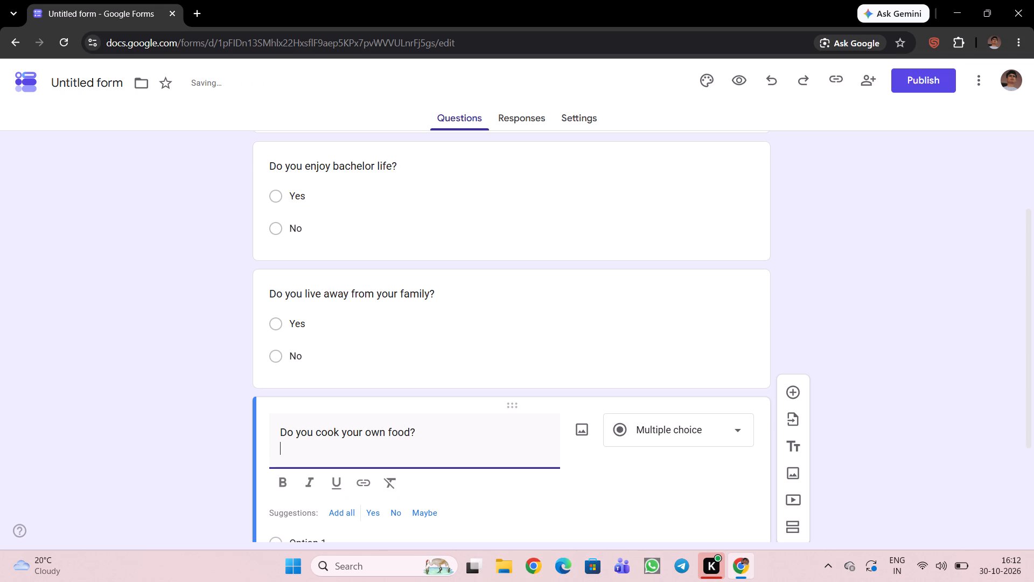
# Remove the empty line after the third question's text "Do you cook your own food?".
pyautogui.press('BackSpace')
# Give the cooking question the capitalised answer options Yes and No.
pyautogui.scroll(-1, 791, 300)
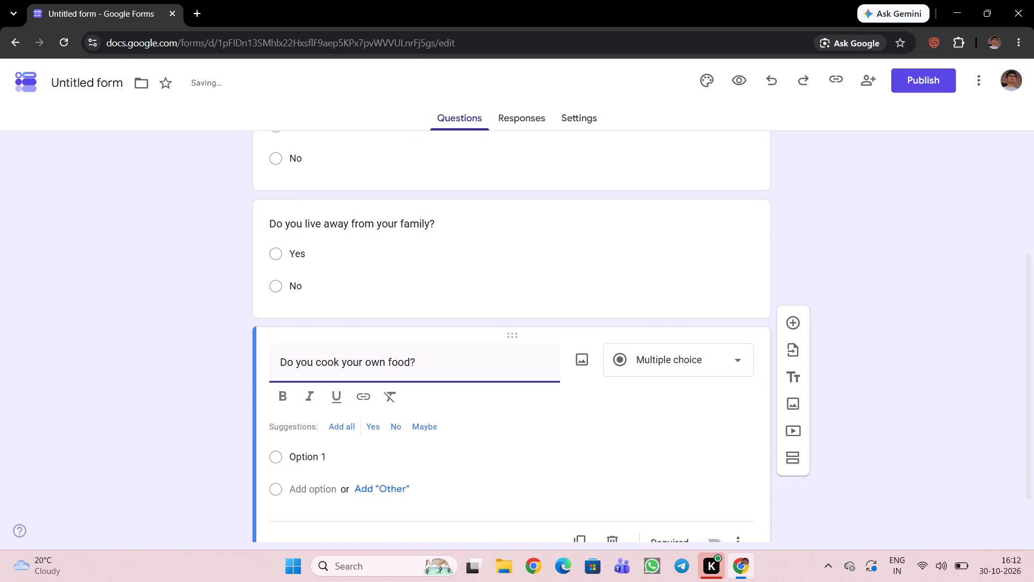
pyautogui.scroll(-1, 791, 300)
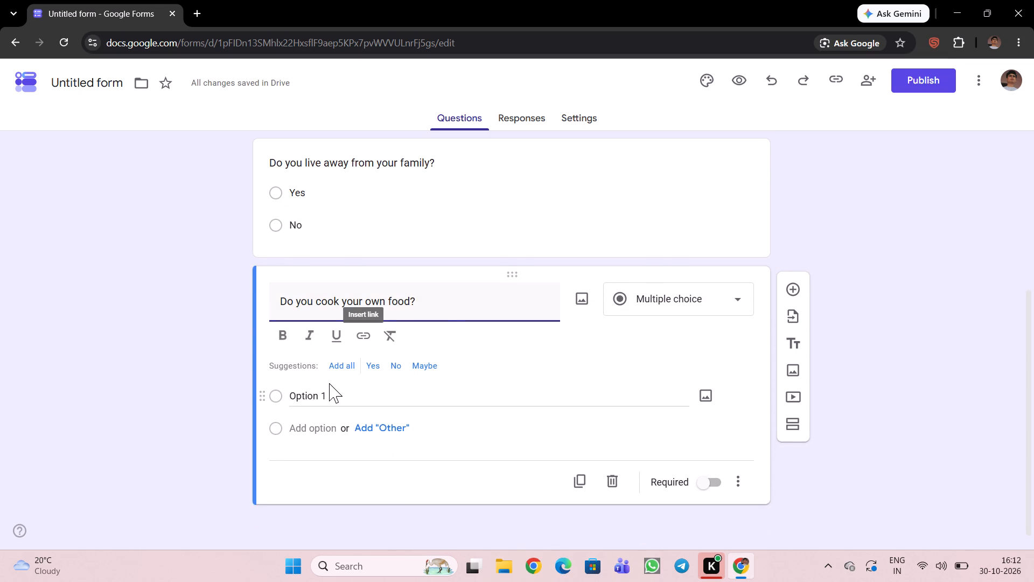
pyautogui.click(329, 386)
pyautogui.press('BackSpace')
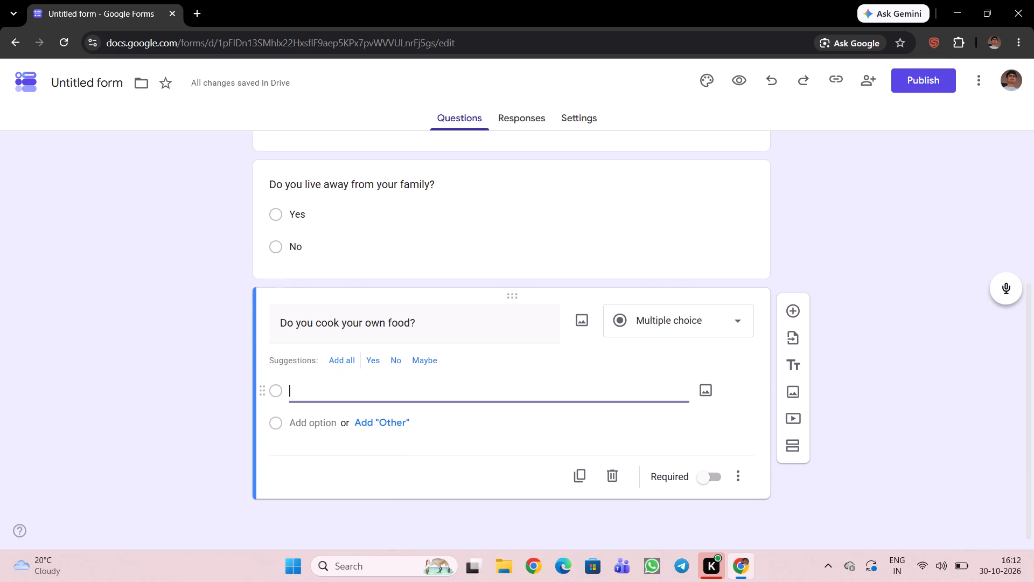
pyautogui.write('yees')
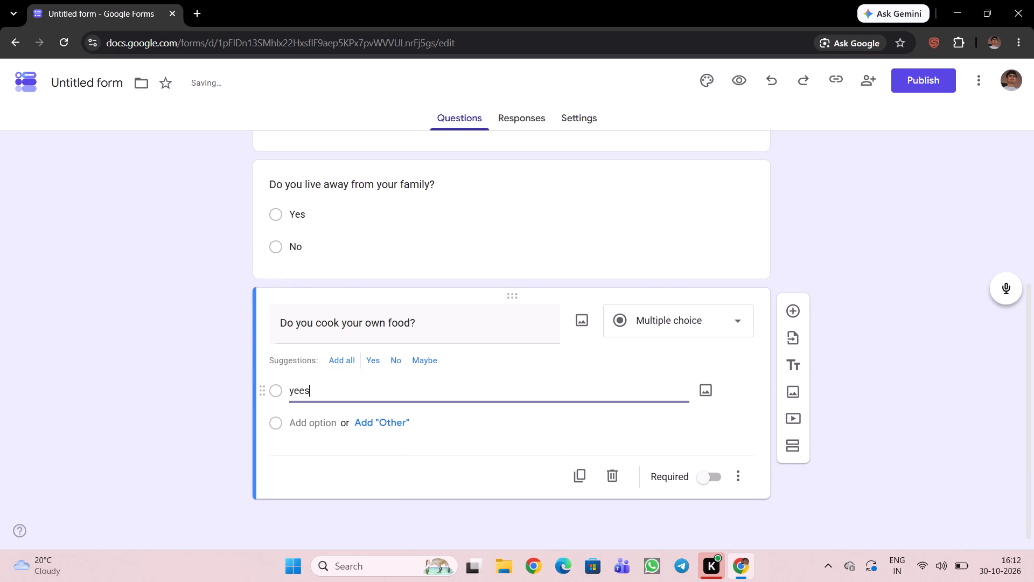
pyautogui.press('BackSpace')
pyautogui.press('BackSpace')
pyautogui.press('BackSpace')
pyautogui.press('BackSpace')
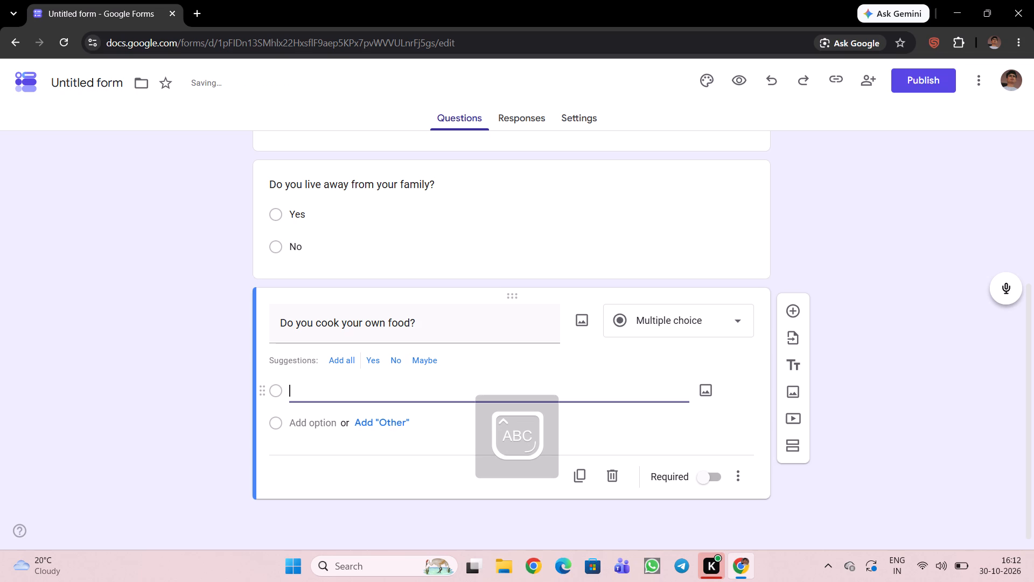
pyautogui.press('y')
pyautogui.write('es')
pyautogui.press('Return')
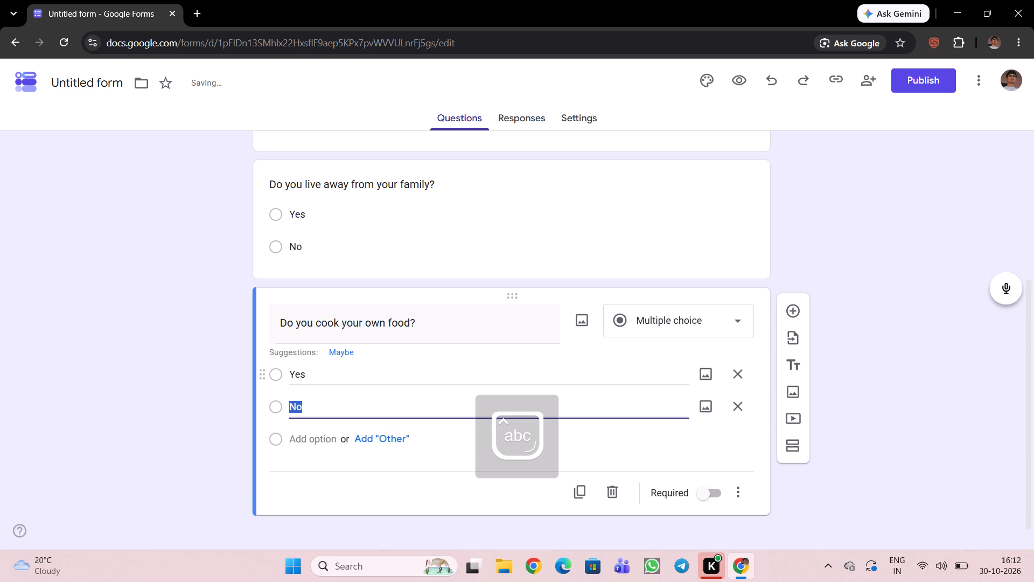
# Add a fourth question below the cooking question and start its text with "Do you manage".
pyautogui.scroll(-2, 329, 386)
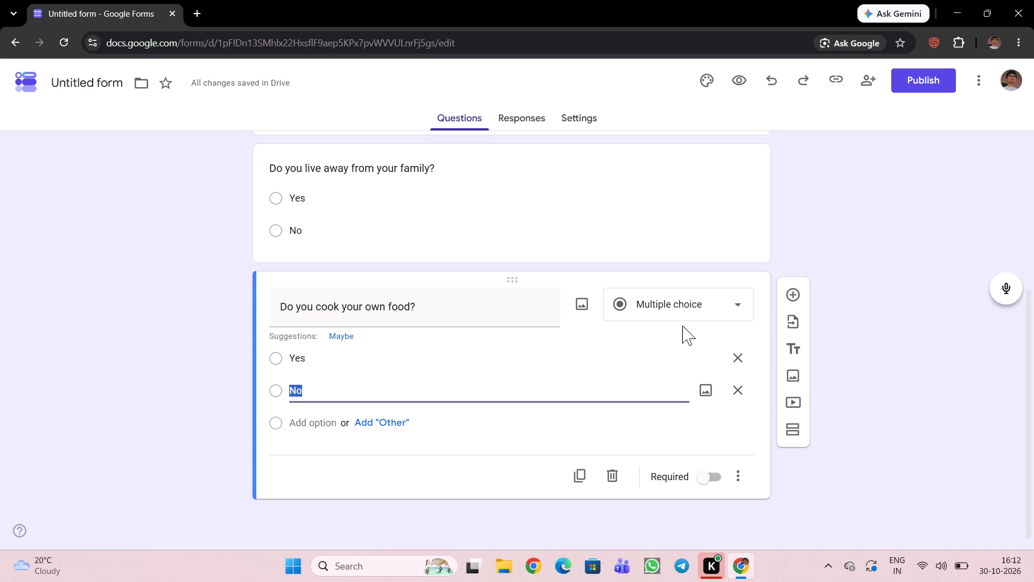
pyautogui.click(791, 290)
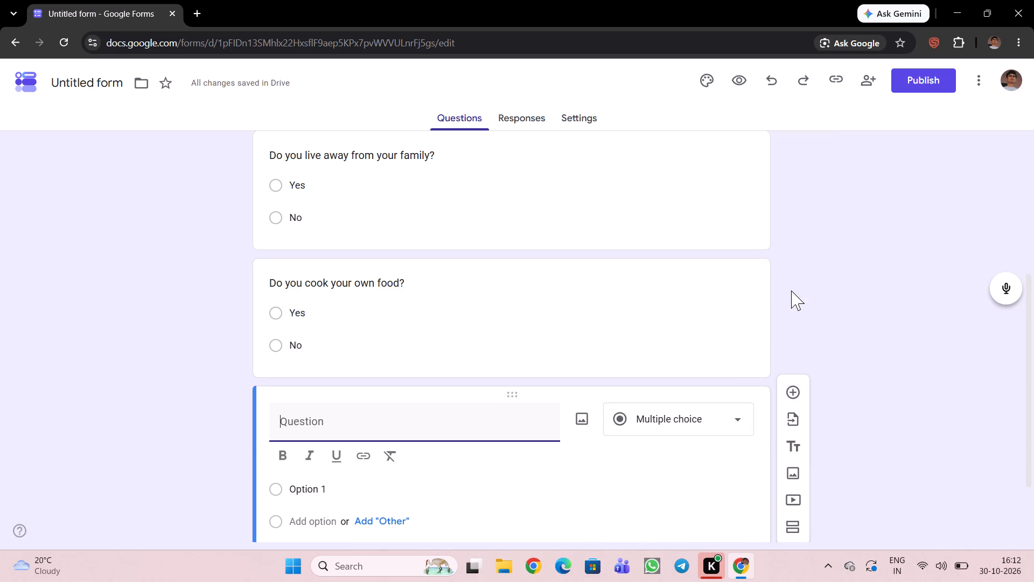
pyautogui.write('o you')
pyautogui.press('space')
pyautogui.write('mamage')
pyautogui.press('space')
pyautogui.press('BackSpace')
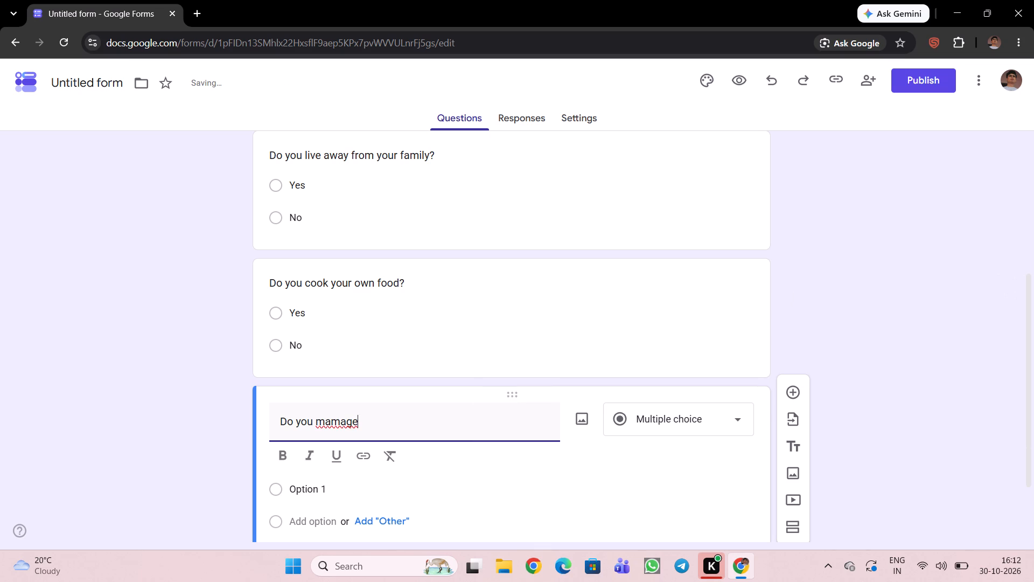
pyautogui.press('BackSpace')
pyautogui.press('BackSpace')
pyautogui.press('BackSpace')
pyautogui.press('BackSpace')
pyautogui.write('nage')
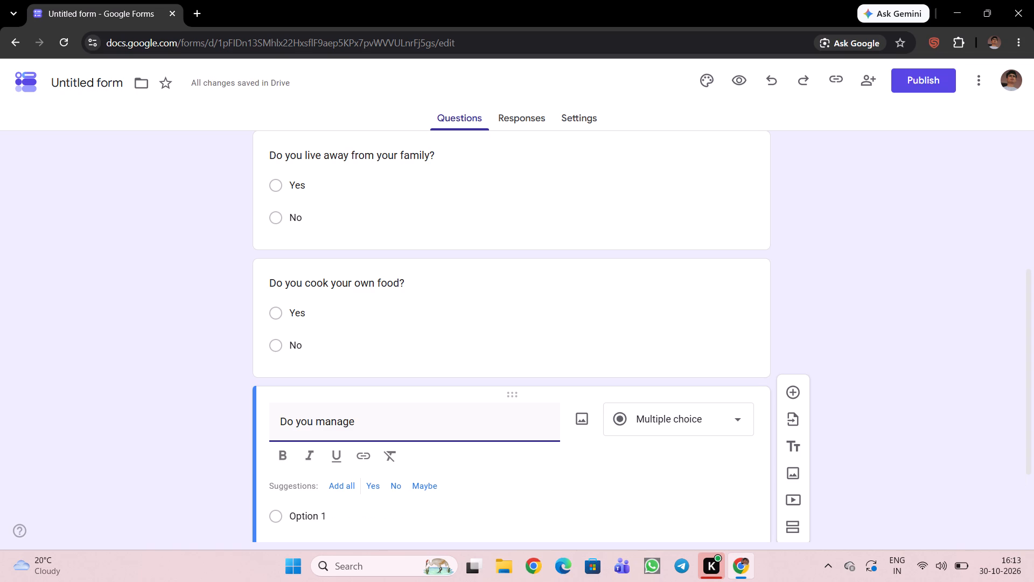
# Complete the fourth question's text as "Do you manage your own expenses?".
pyautogui.write('your i')
pyautogui.press('BackSpace')
pyautogui.press('BackSpace')
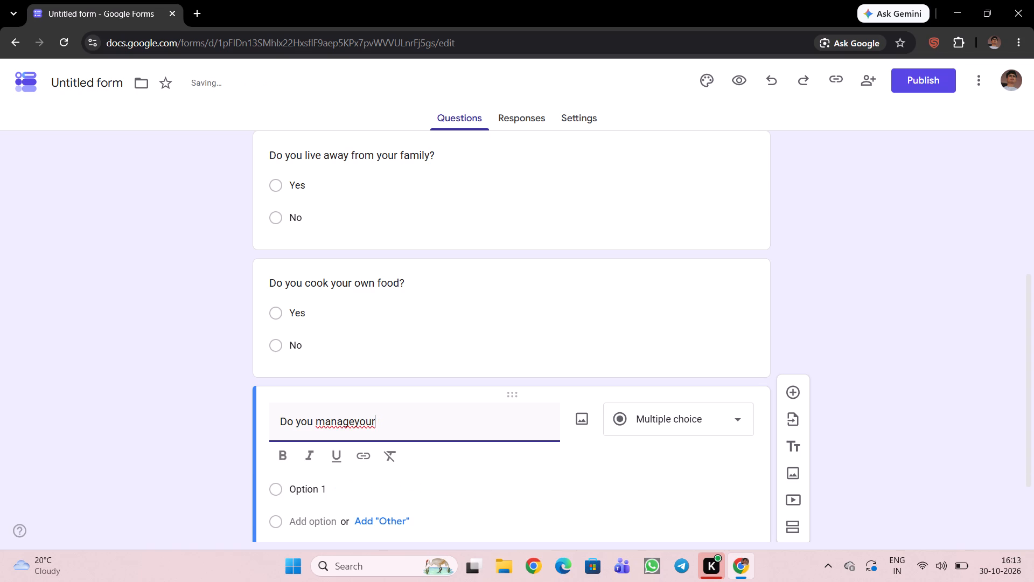
pyautogui.press('BackSpace')
pyautogui.press('BackSpace')
pyautogui.press('BackSpace')
pyautogui.press('BackSpace')
pyautogui.press('space')
pyautogui.write('your own expense')
pyautogui.press('s')
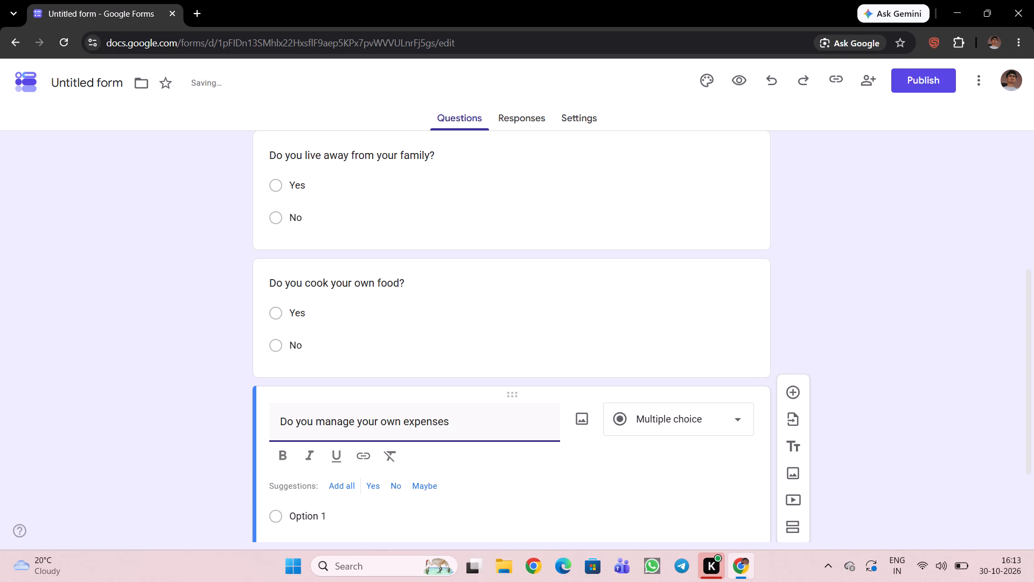
pyautogui.hotkey('shift', '?')
# Give the expenses question the answer options Yes and No.
pyautogui.click(310, 521)
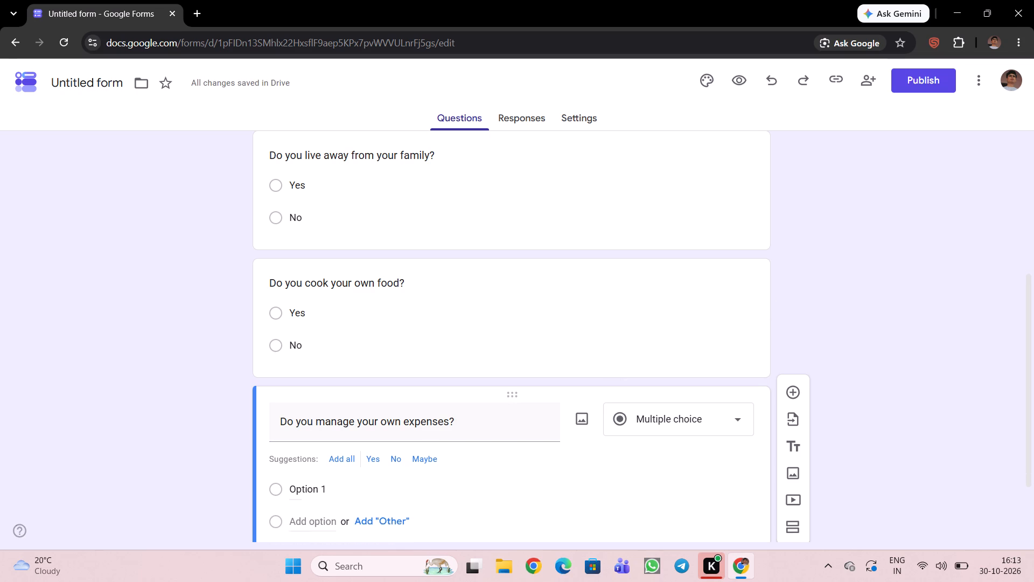
pyautogui.click(344, 490)
pyautogui.press('BackSpace')
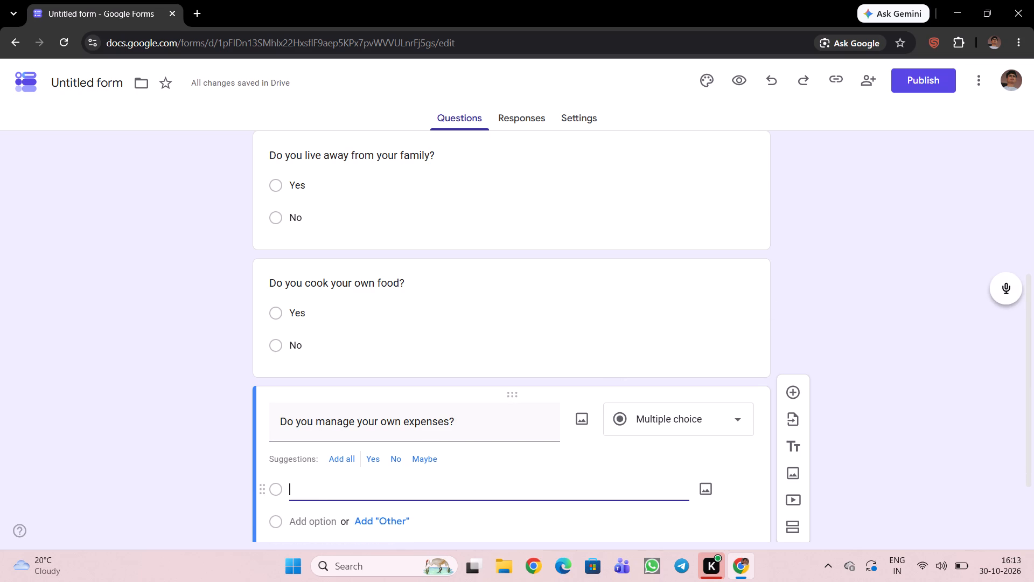
pyautogui.press('y')
pyautogui.write('es')
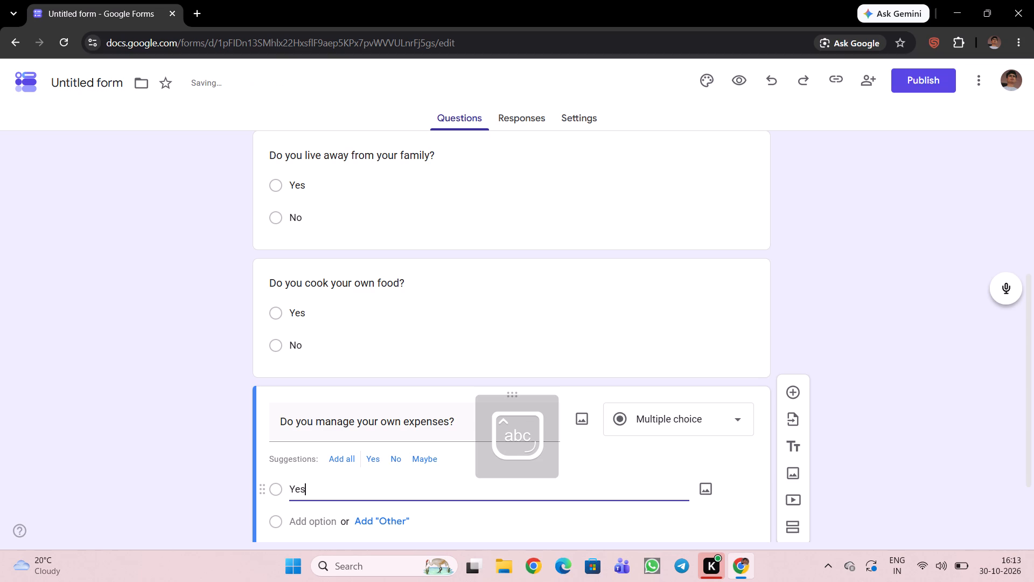
pyautogui.press('Return')
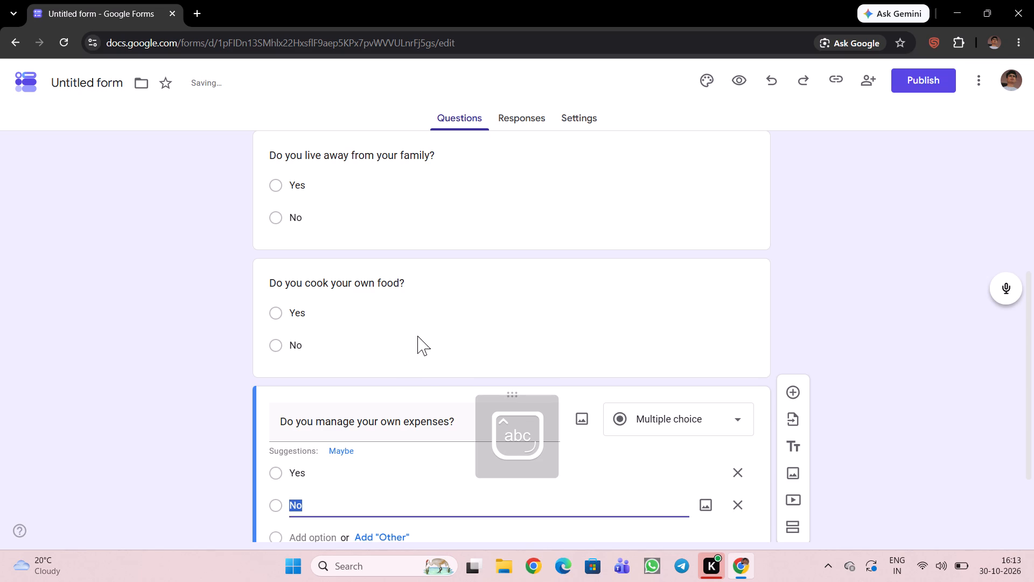
# Add a fifth question below the expenses question with the text "Do you feel independent?".
pyautogui.scroll(-2, 417, 336)
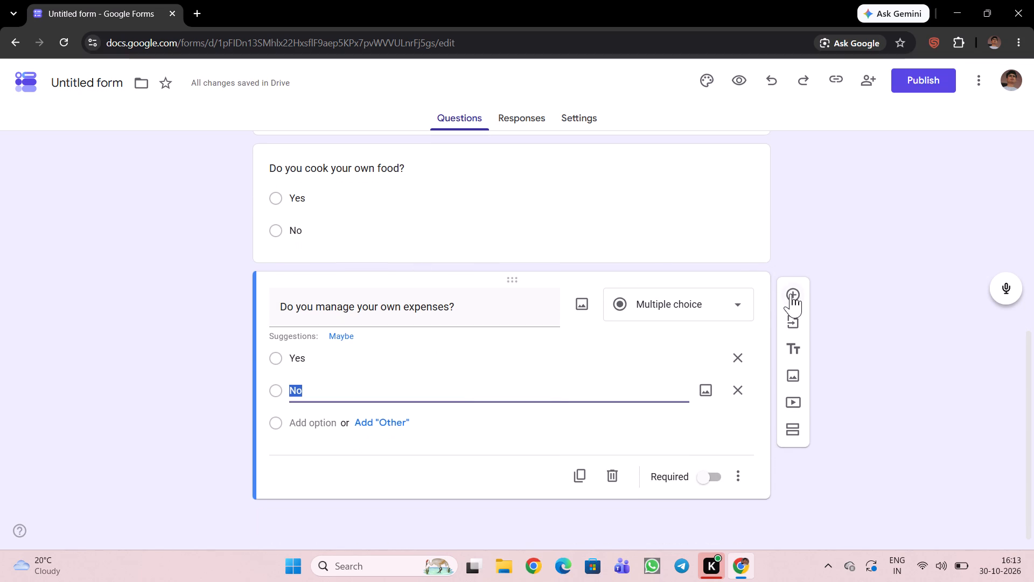
pyautogui.click(792, 294)
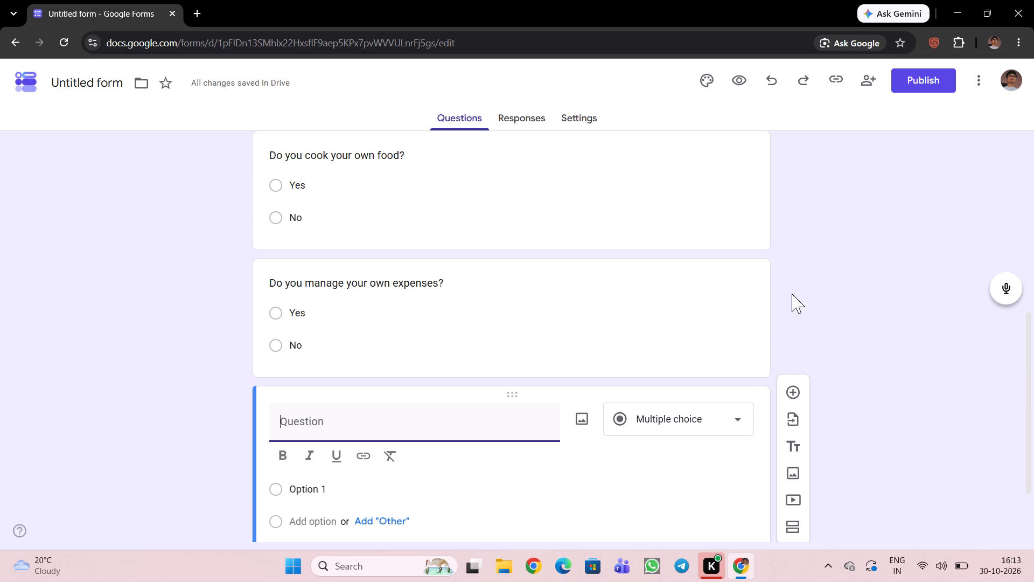
pyautogui.press('d')
pyautogui.write('o you feel in')
pyautogui.write('de')
pyautogui.write('pendet')
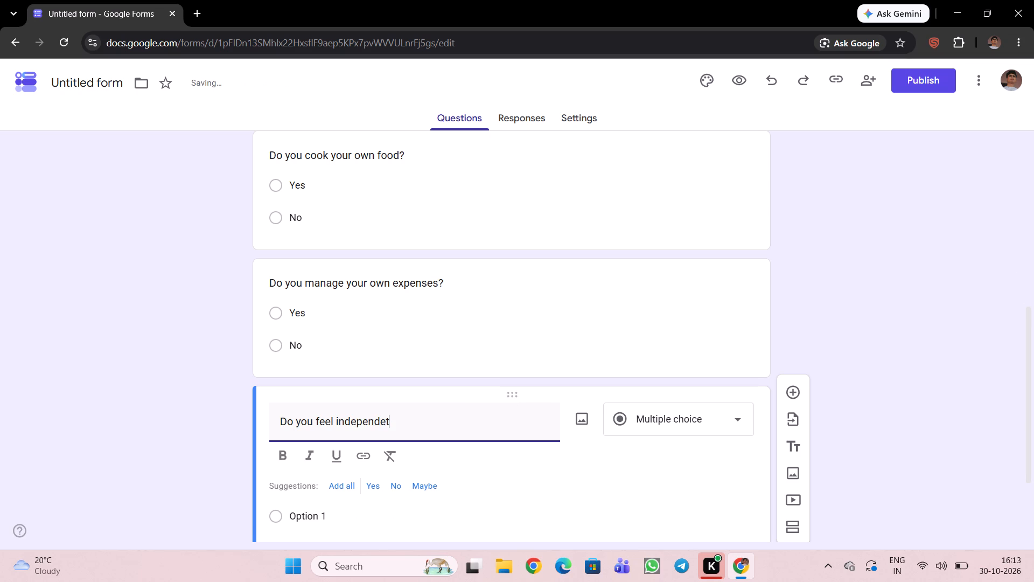
pyautogui.press('BackSpace')
pyautogui.write('nt')
pyautogui.hotkey('shift', '?')
# Give the independence question the capitalised answer options Yes and No.
pyautogui.click(332, 508)
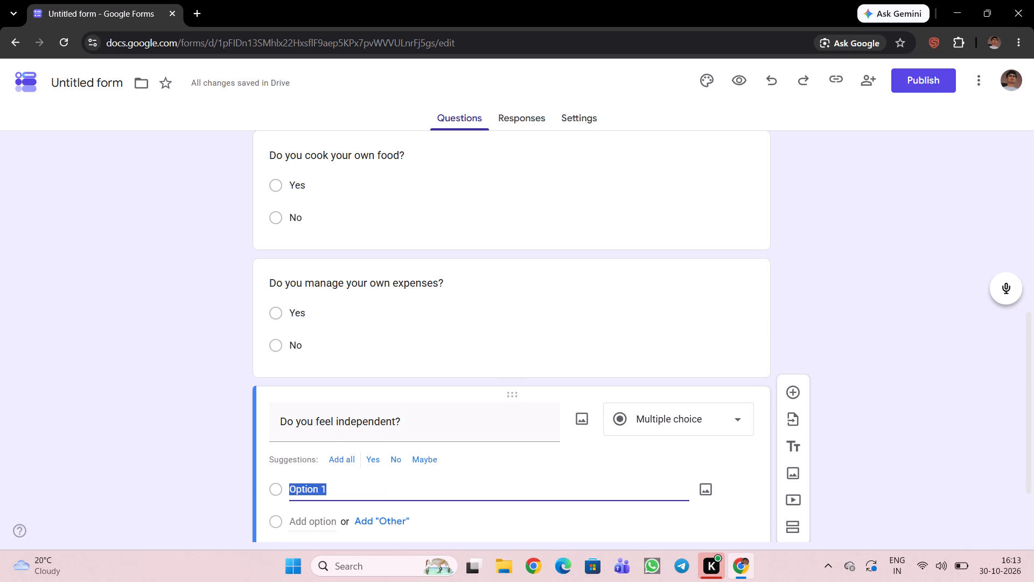
pyautogui.press('BackSpace')
pyautogui.write('yes')
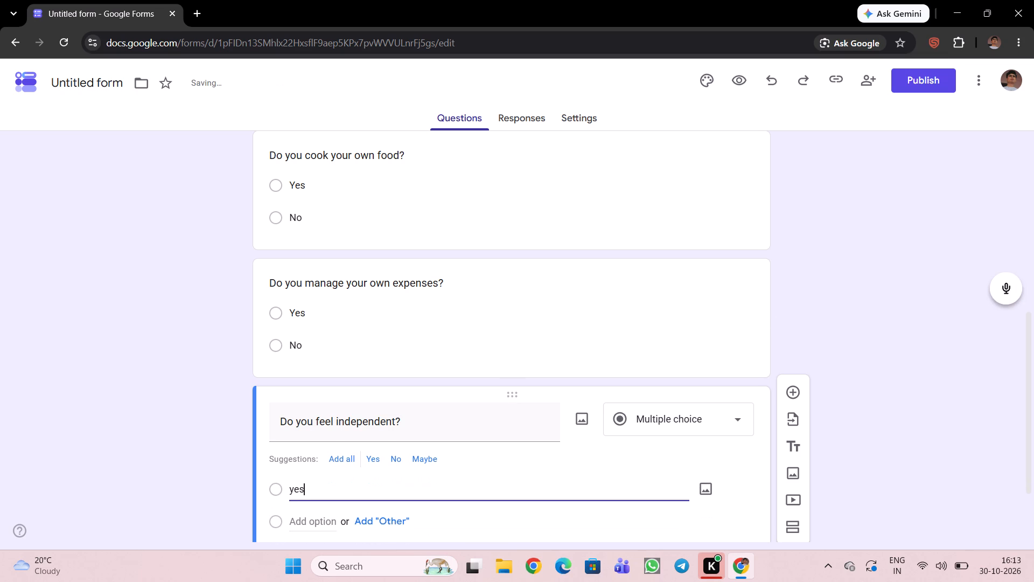
pyautogui.press('BackSpace')
pyautogui.press('BackSpace')
pyautogui.press('BackSpace')
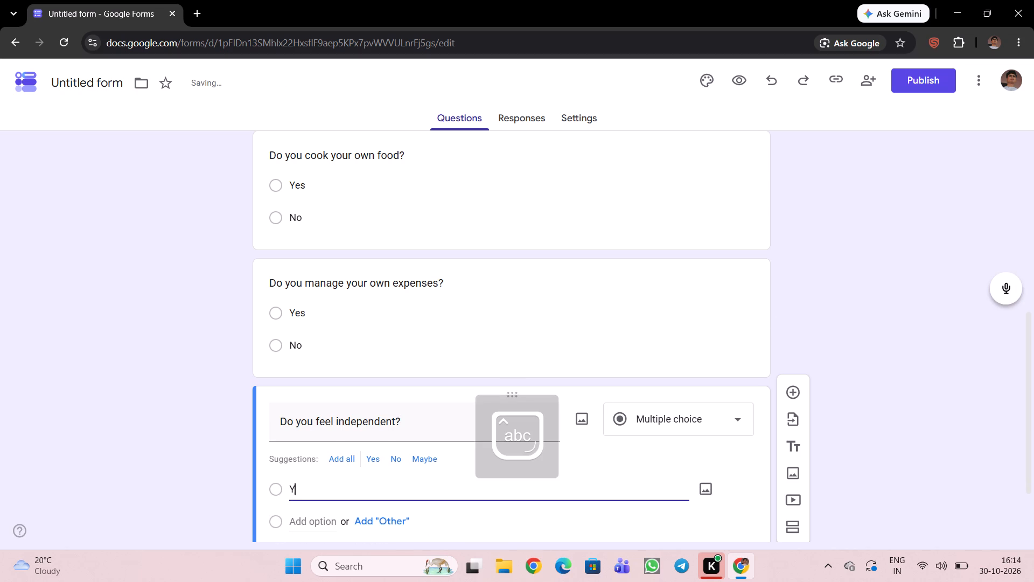
pyautogui.write('es')
pyautogui.press('Return')
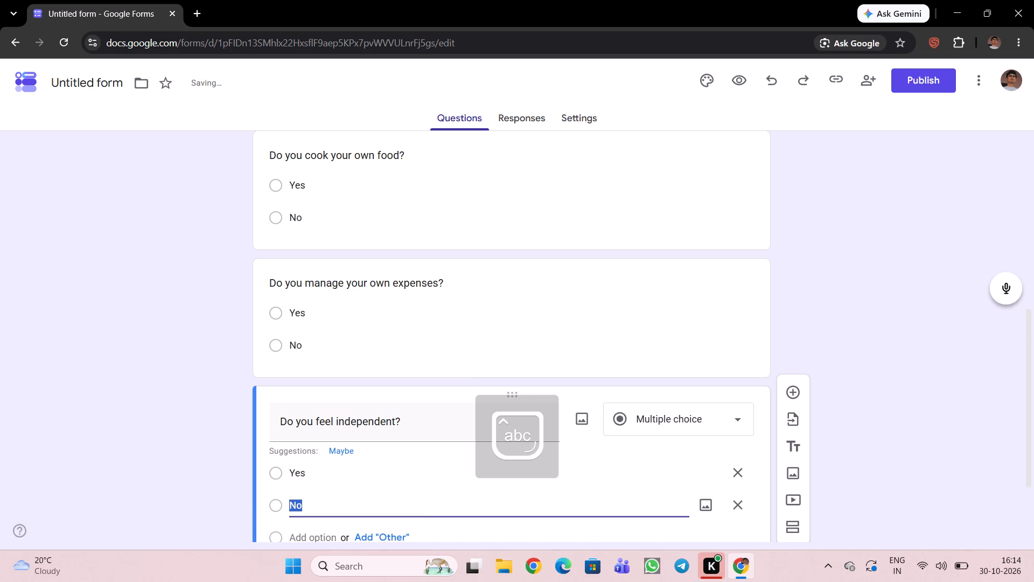
# Add a sixth question below the independence question with the text "Do you miss your family?".
pyautogui.scroll(-2, 332, 508)
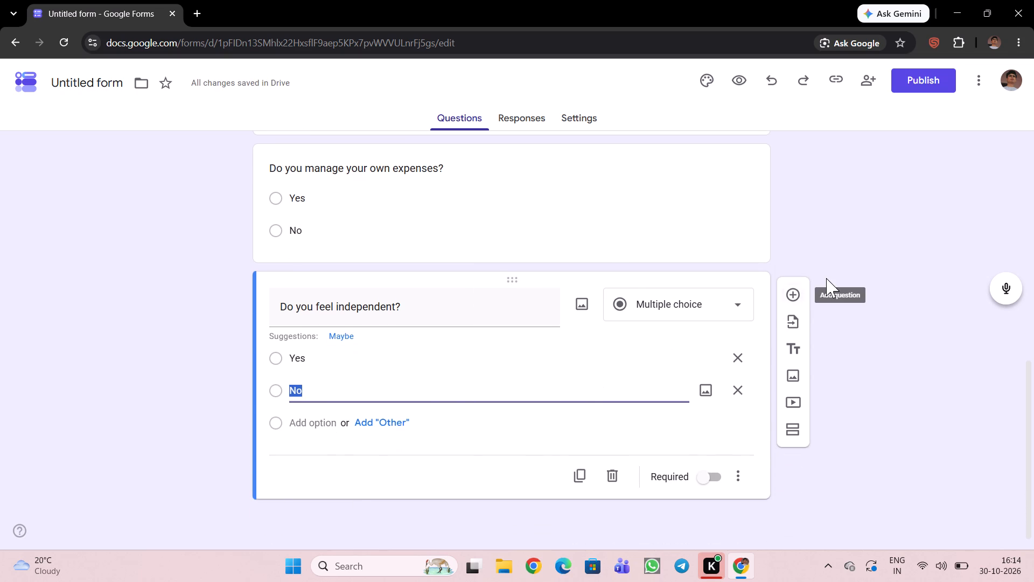
pyautogui.click(794, 294)
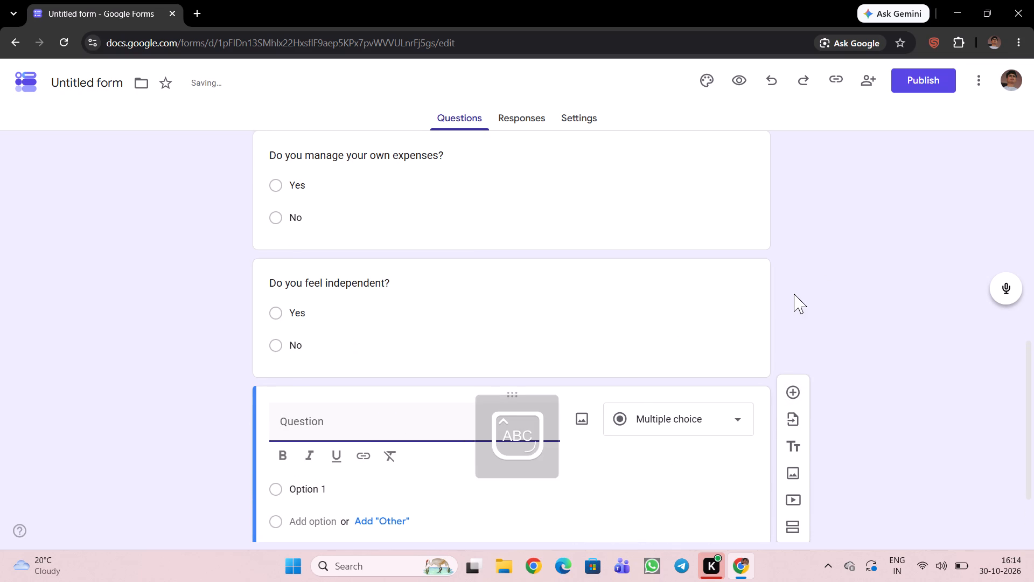
pyautogui.press('d')
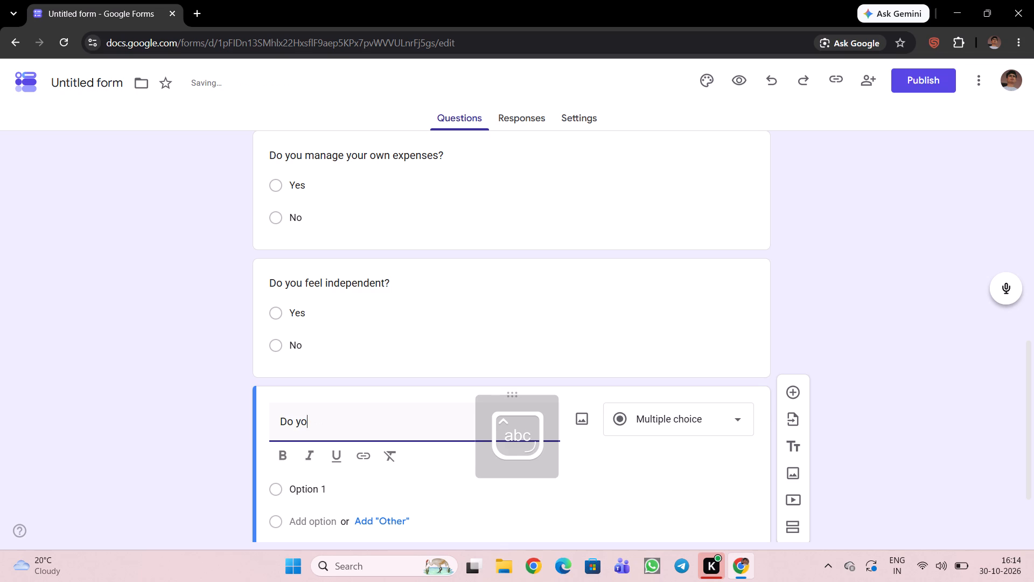
pyautogui.write('miss')
pyautogui.press('space')
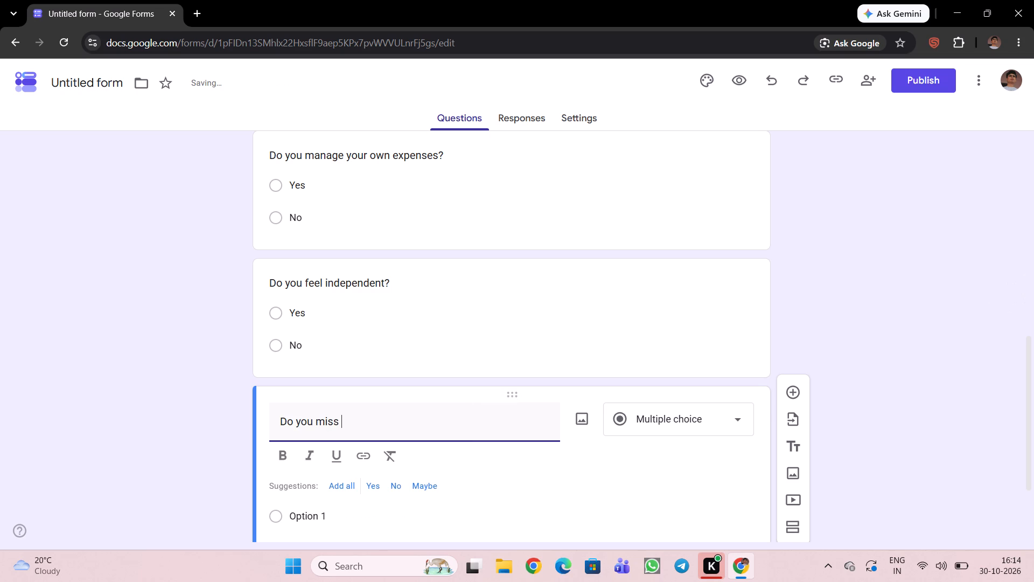
pyautogui.write('your ga')
pyautogui.press('BackSpace')
pyautogui.press('BackSpace')
pyautogui.write('family/')
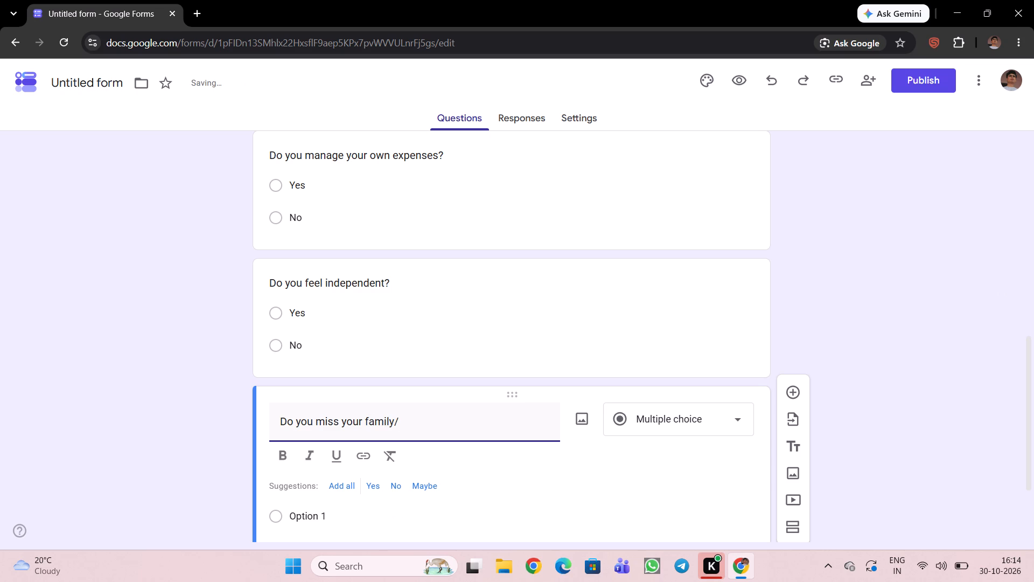
pyautogui.press('BackSpace')
pyautogui.hotkey('shift', '?')
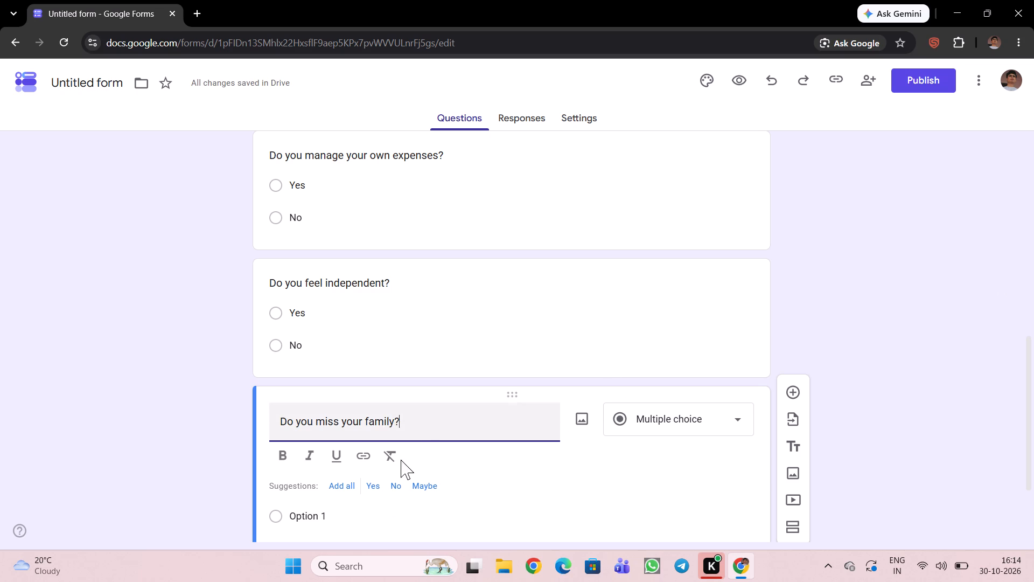
# Give the family question the answer options Yes and No.
pyautogui.click(337, 503)
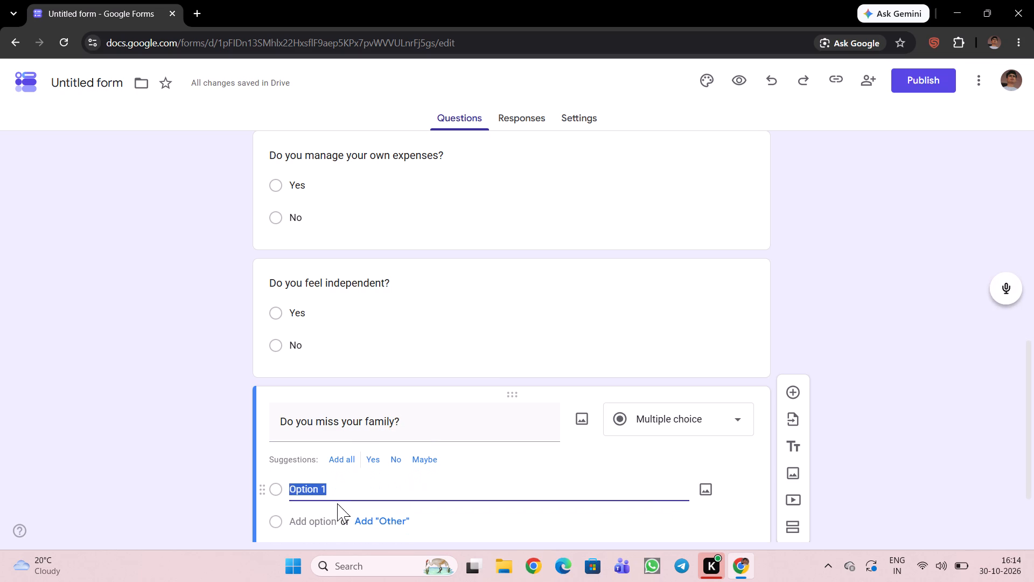
pyautogui.press('BackSpace')
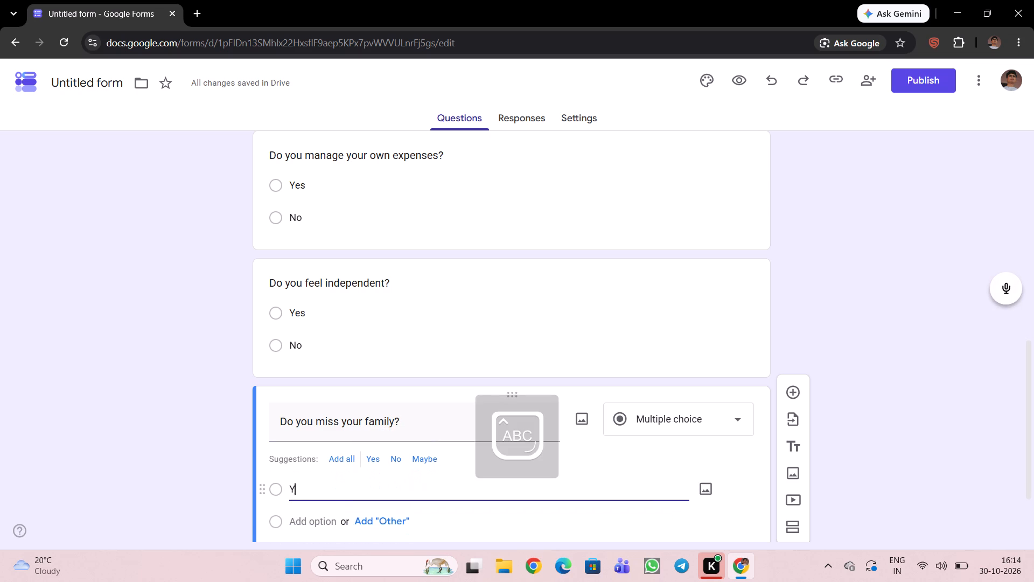
pyautogui.write('es')
pyautogui.press('Return')
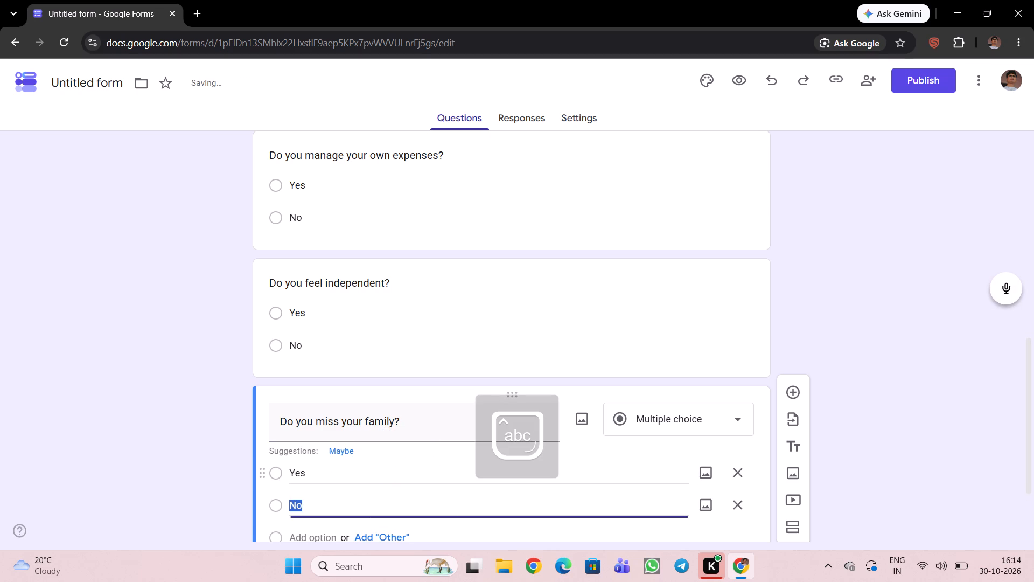
# Add a seventh question below the family question with the text "Do you enjoy living with friends".
pyautogui.click(786, 385)
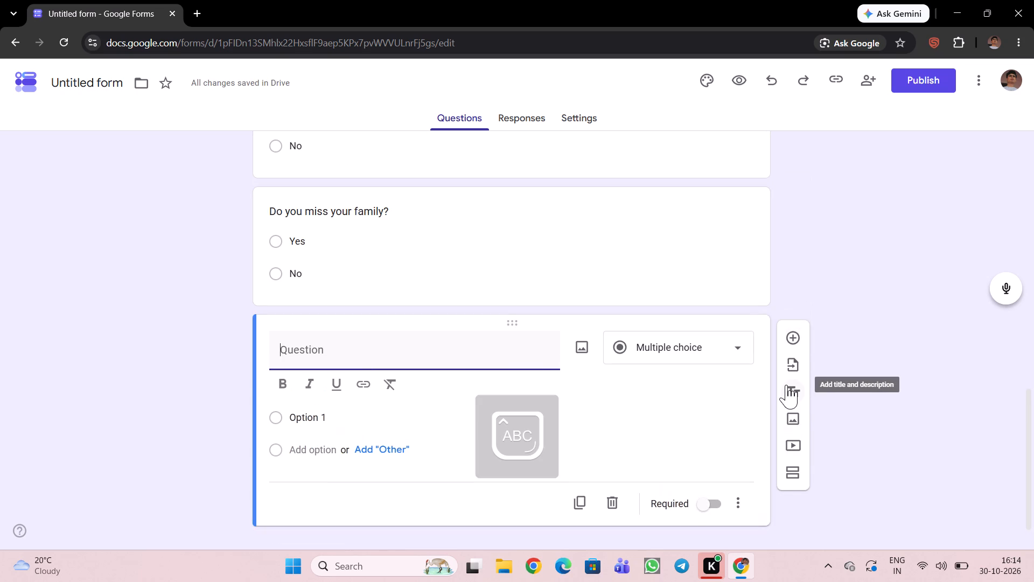
pyautogui.press('d')
pyautogui.write('o you')
pyautogui.press('space')
pyautogui.write('enjoy')
pyautogui.press('space')
pyautogui.write('living')
pyautogui.press('space')
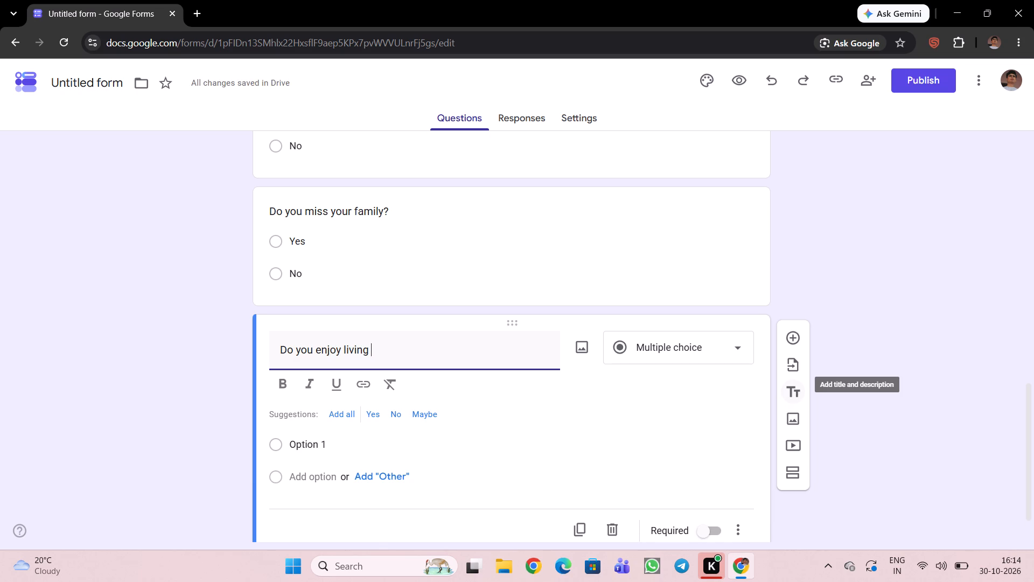
pyautogui.write('with friends')
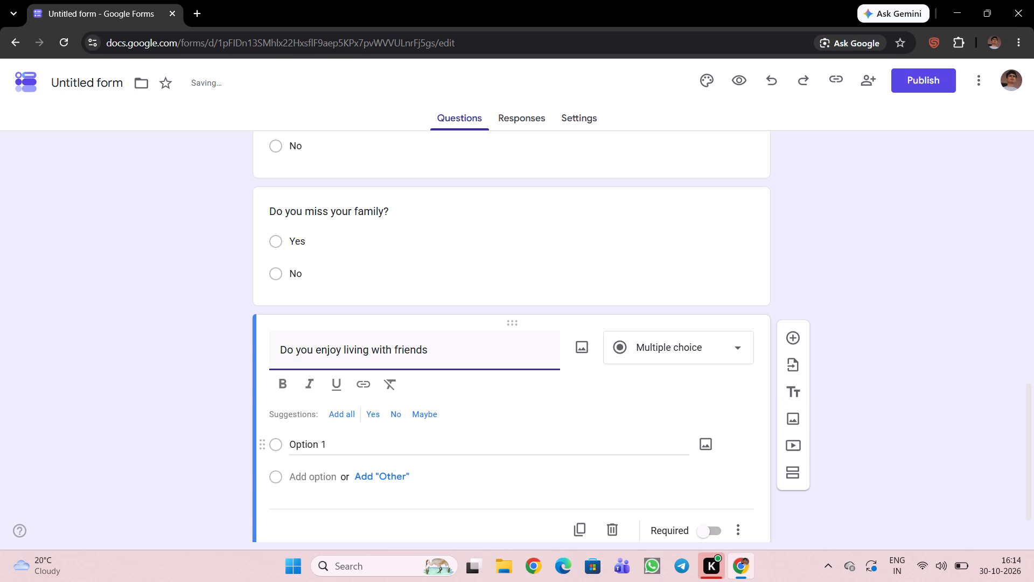
# Give the friends question all the suggested answer options: Yes, No and Maybe.
pyautogui.click(341, 410)
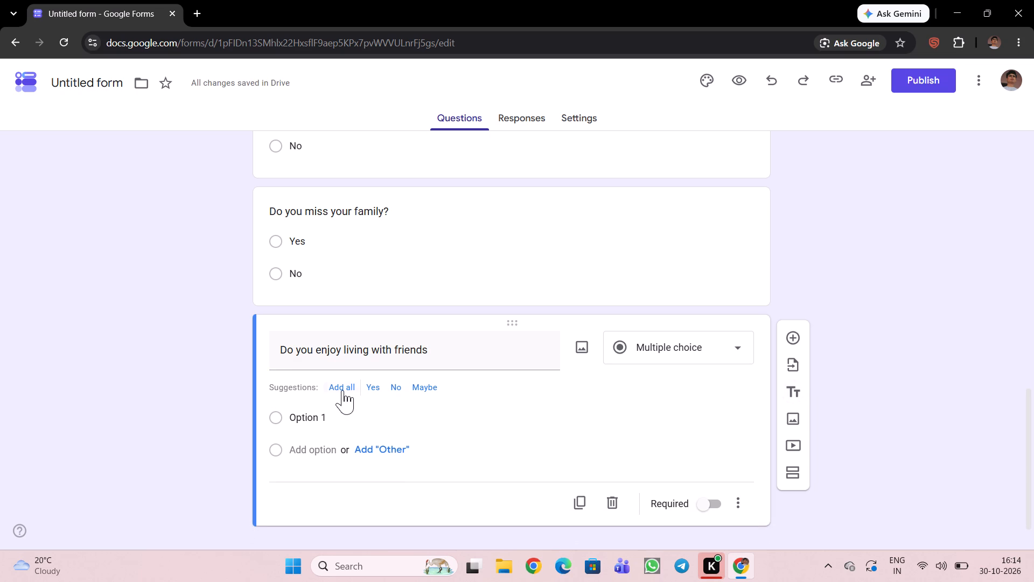
pyautogui.click(342, 387)
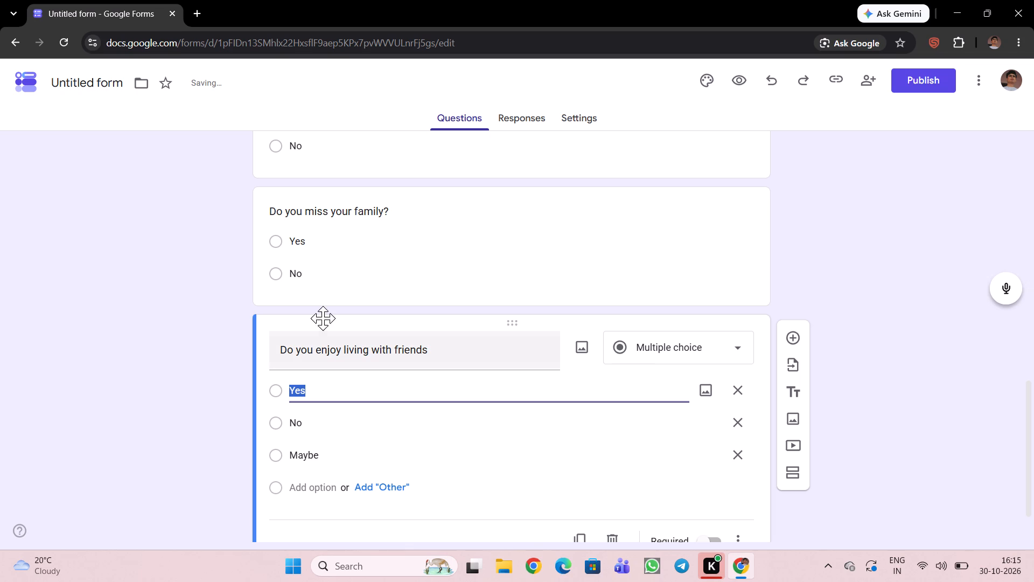
# Add Maybe as a third answer option to both the family question and the independence question.
pyautogui.click(321, 276)
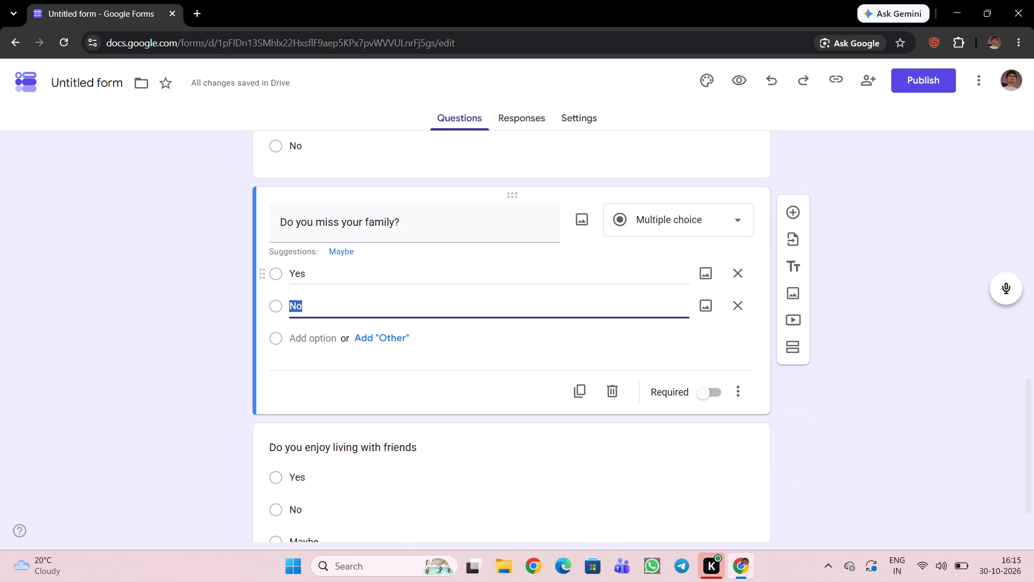
pyautogui.press('Return')
pyautogui.scroll(3, 321, 276)
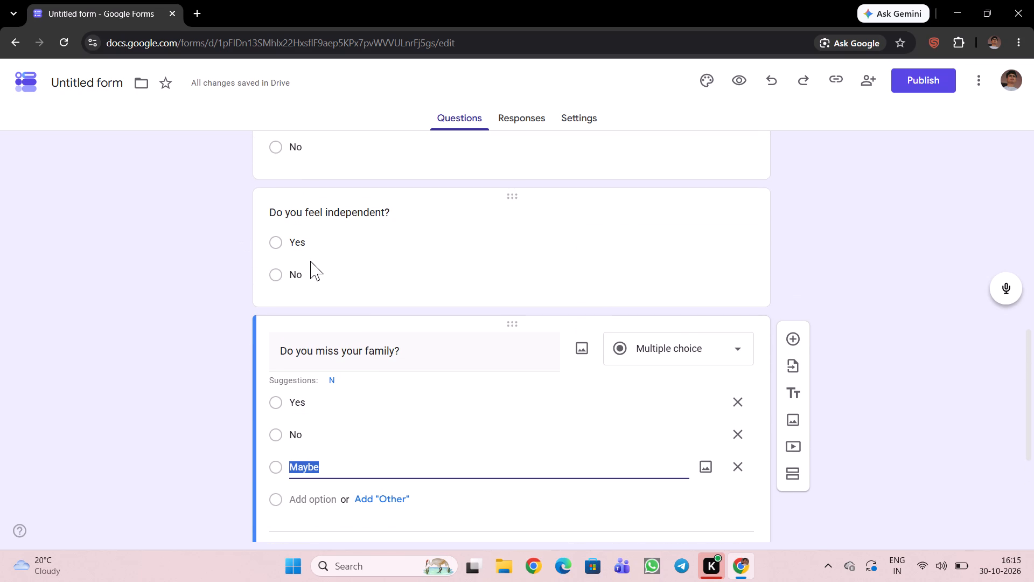
pyautogui.click(310, 262)
pyautogui.press('Return')
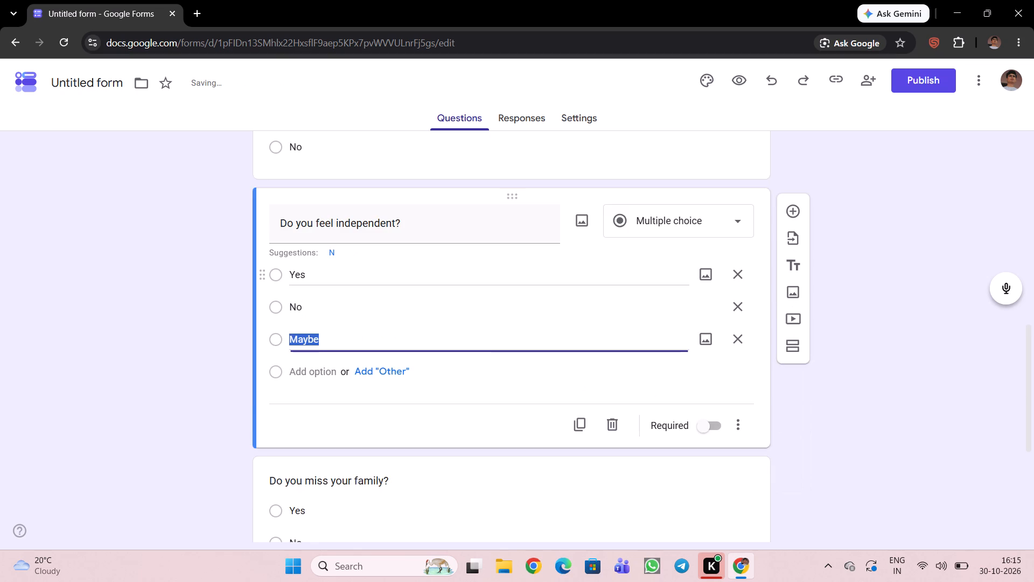
# Clear the Maybe text from the third answer option of the family question.
pyautogui.hscroll(1, 310, 262)
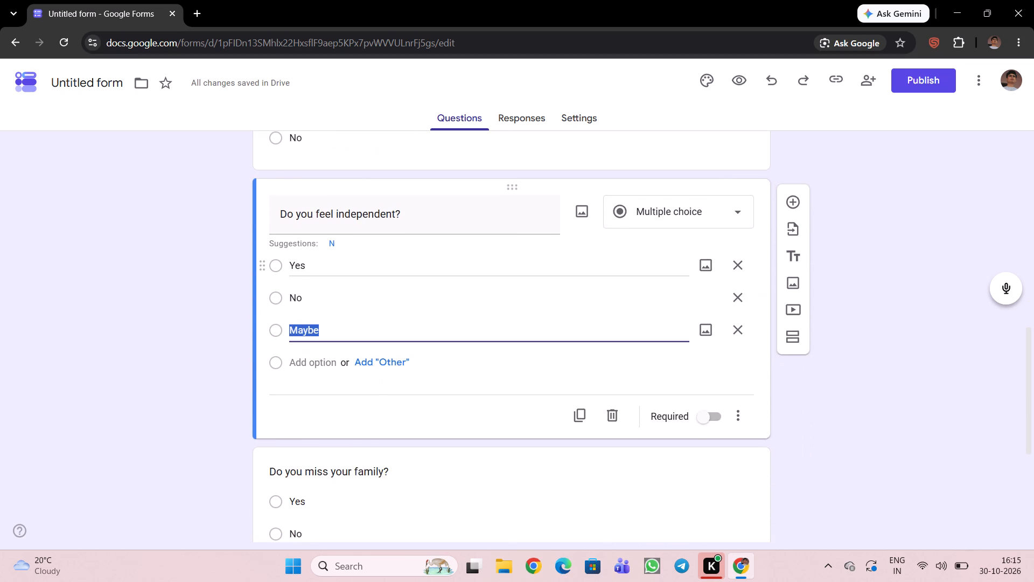
pyautogui.scroll(-2, 310, 262)
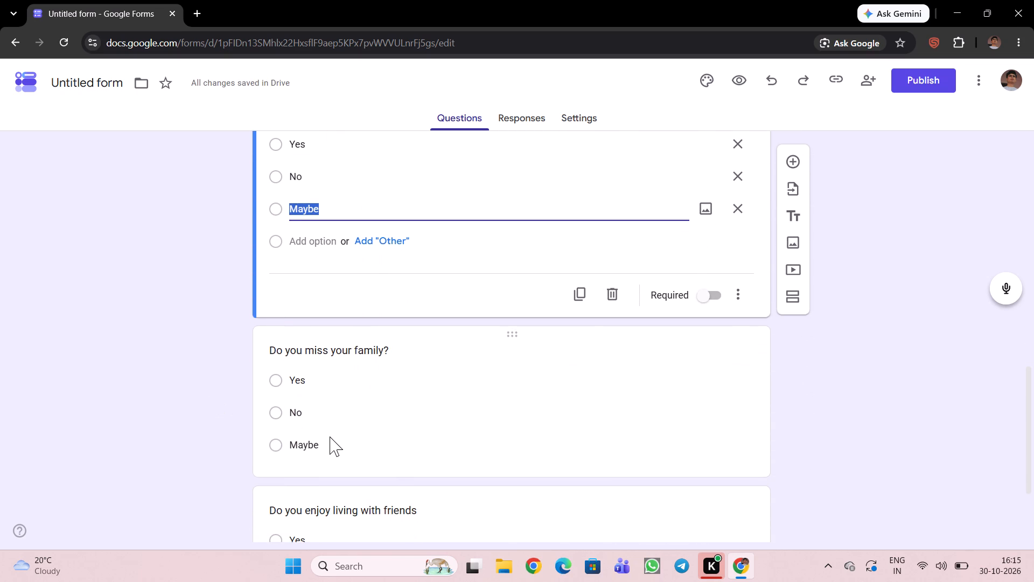
pyautogui.click(330, 436)
pyautogui.press('BackSpace')
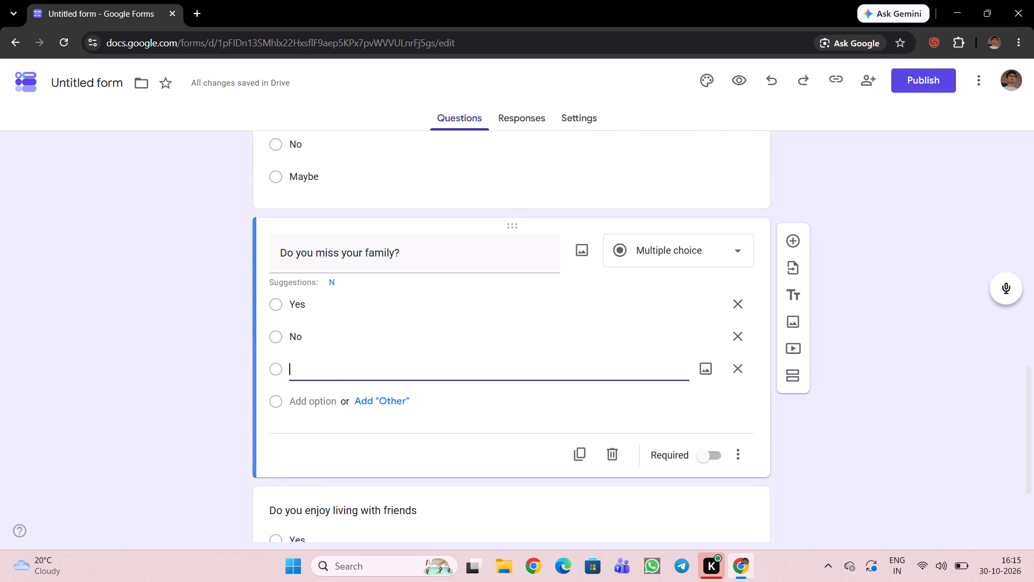
# Complete the seventh question's text with a question mark, as "Do you enjoy living with friends?".
pyautogui.scroll(-3, 355, 382)
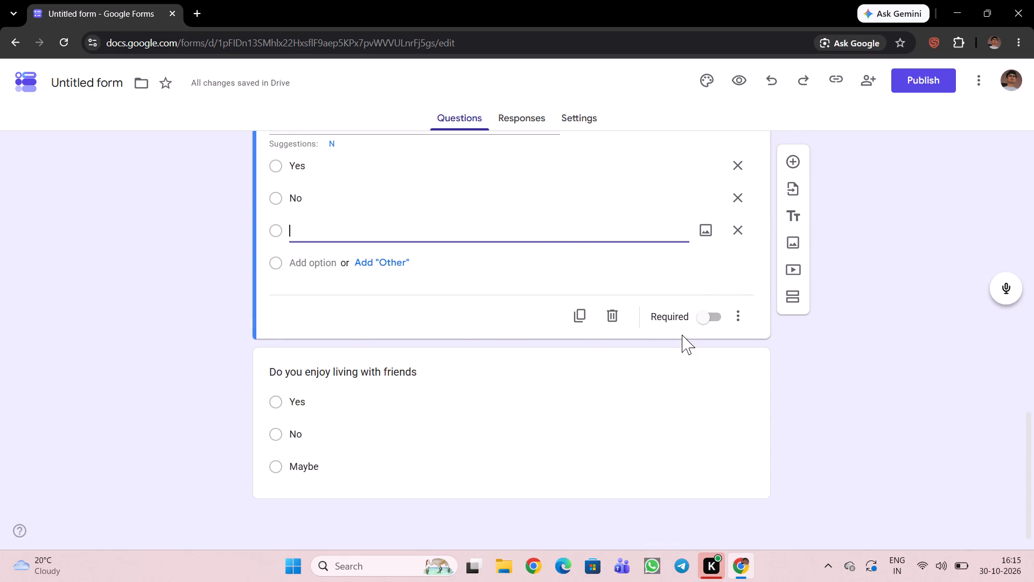
pyautogui.click(591, 411)
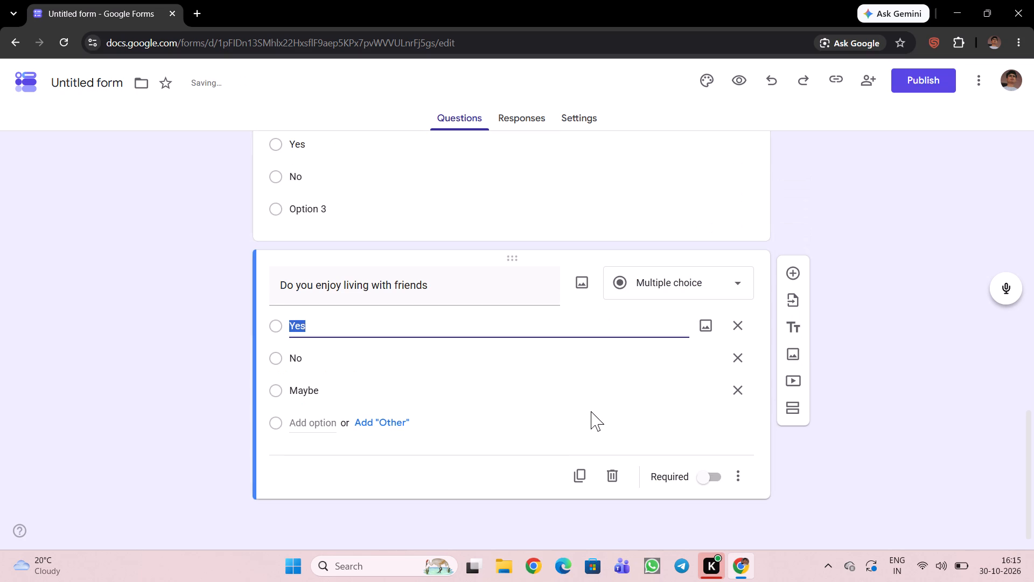
pyautogui.click(460, 283)
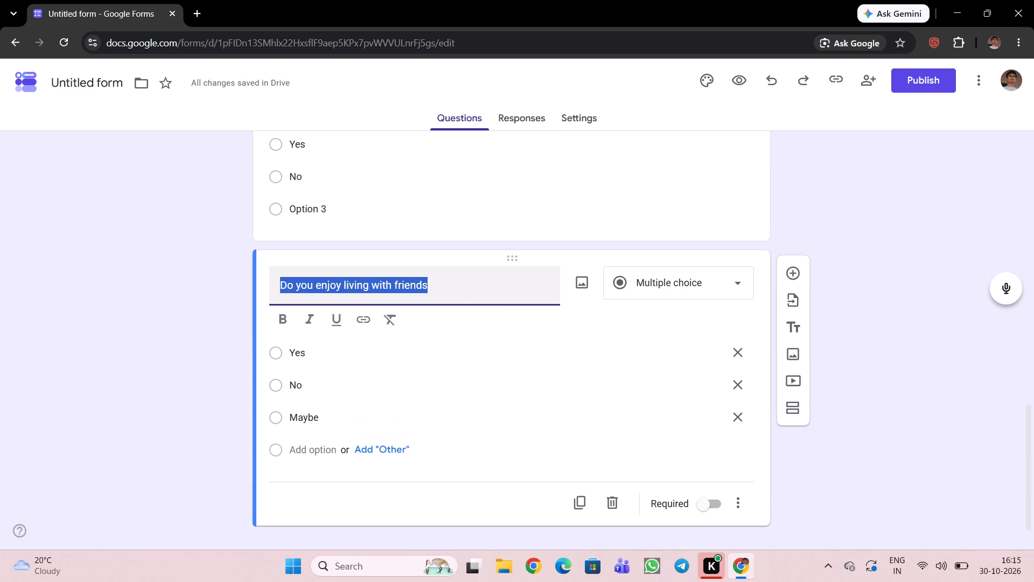
pyautogui.click(460, 283)
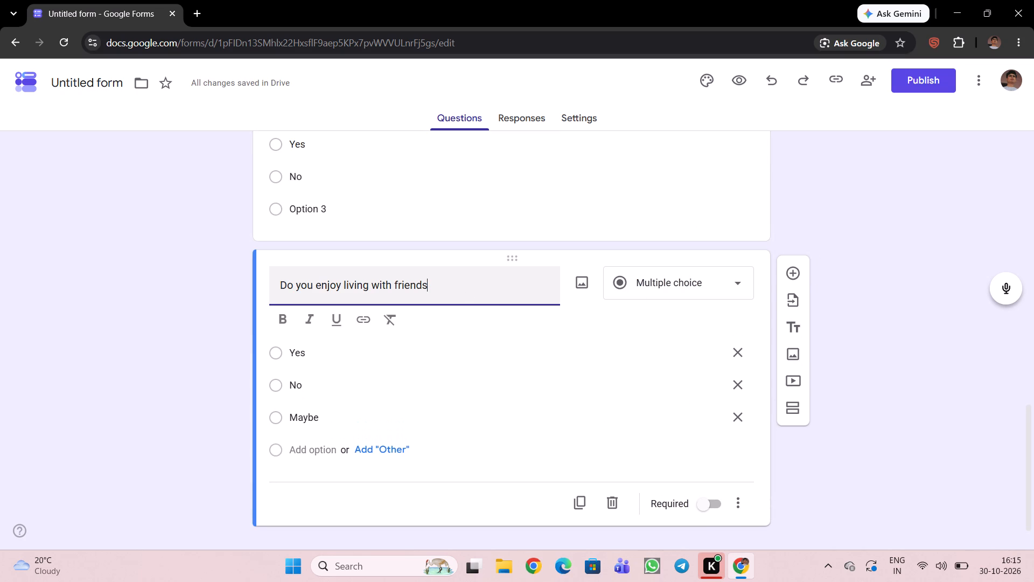
pyautogui.click(435, 286)
pyautogui.hotkey('shift', '?')
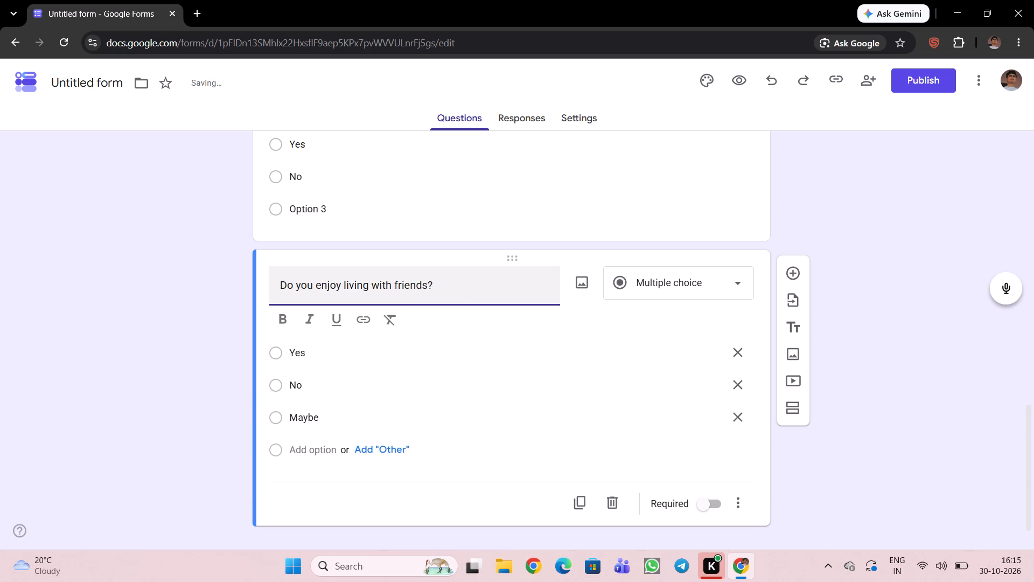
# Add an eighth question below the friends question and start its text with "Do you find difficult".
pyautogui.click(794, 272)
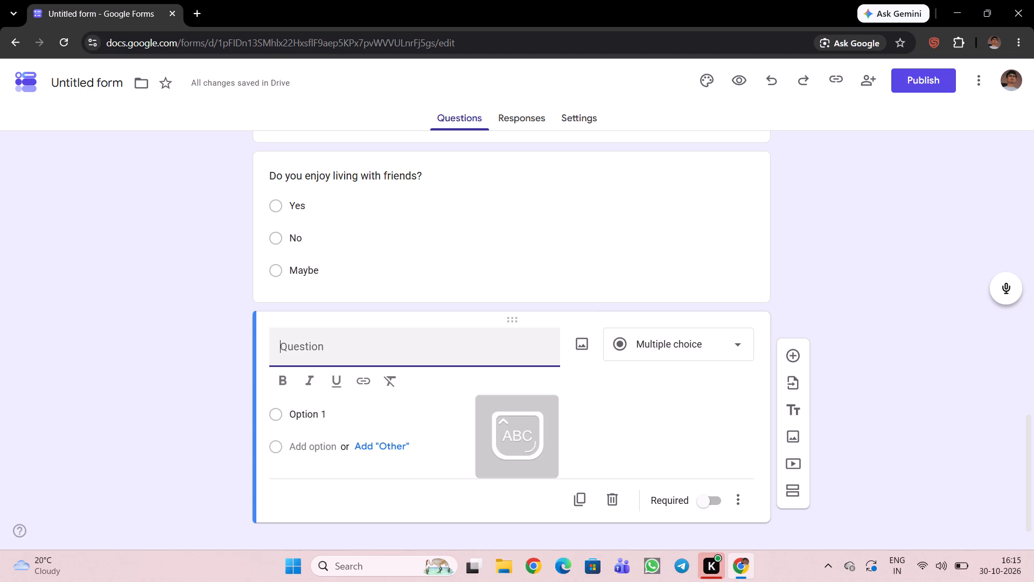
pyautogui.press('d')
pyautogui.write('o')
pyautogui.press('space')
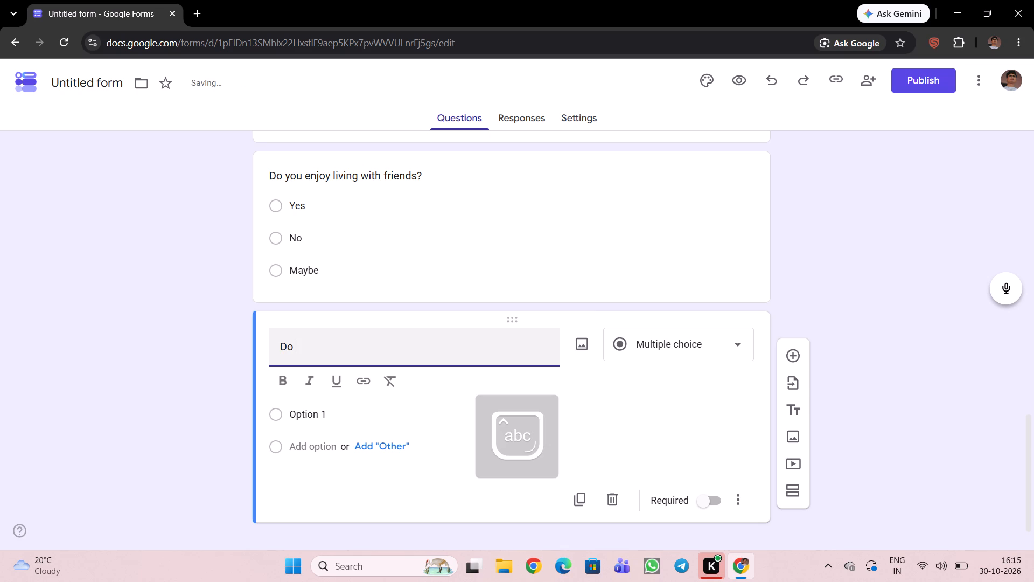
pyautogui.write('you')
pyautogui.press('space')
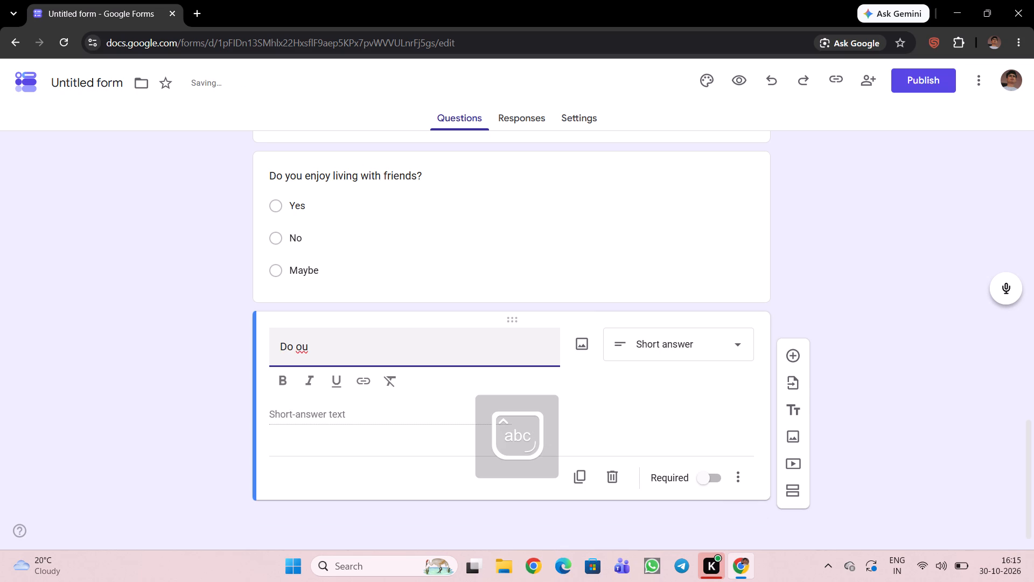
pyautogui.press('BackSpace')
pyautogui.press('BackSpace')
pyautogui.press('BackSpace')
pyautogui.write('you find difficult')
pyautogui.press('space')
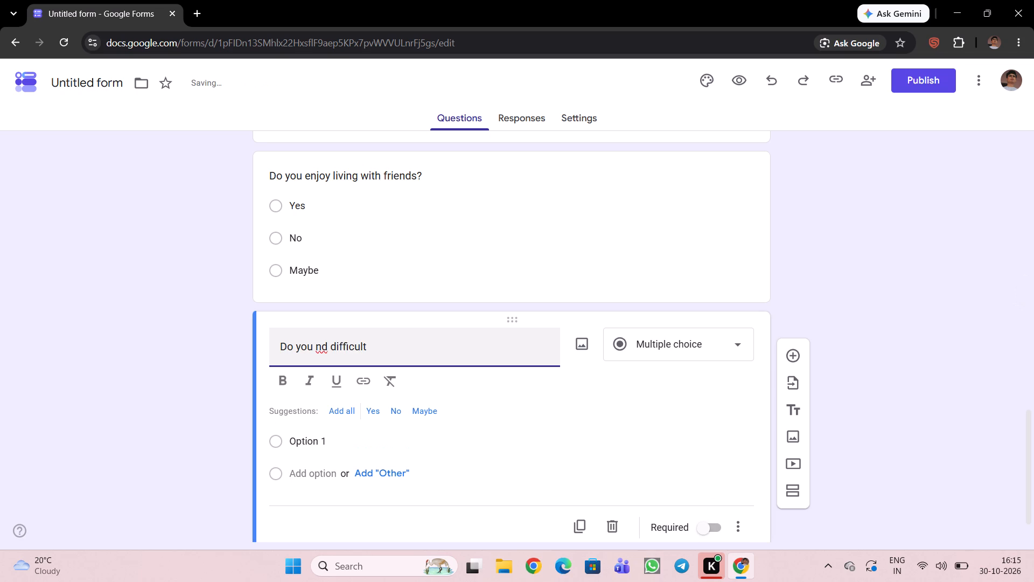
# Correct the misspelled word before "difficult" to "find" in the eighth question and add a space at the text's end.
pyautogui.press('Left')
pyautogui.press('Left')
pyautogui.press('Left')
pyautogui.press('Left')
pyautogui.press('Left')
pyautogui.press('Left')
pyautogui.press('Left')
pyautogui.press('Left')
pyautogui.press('Left')
pyautogui.press('Left')
pyautogui.press('Left')
pyautogui.press('Left')
pyautogui.press('Left')
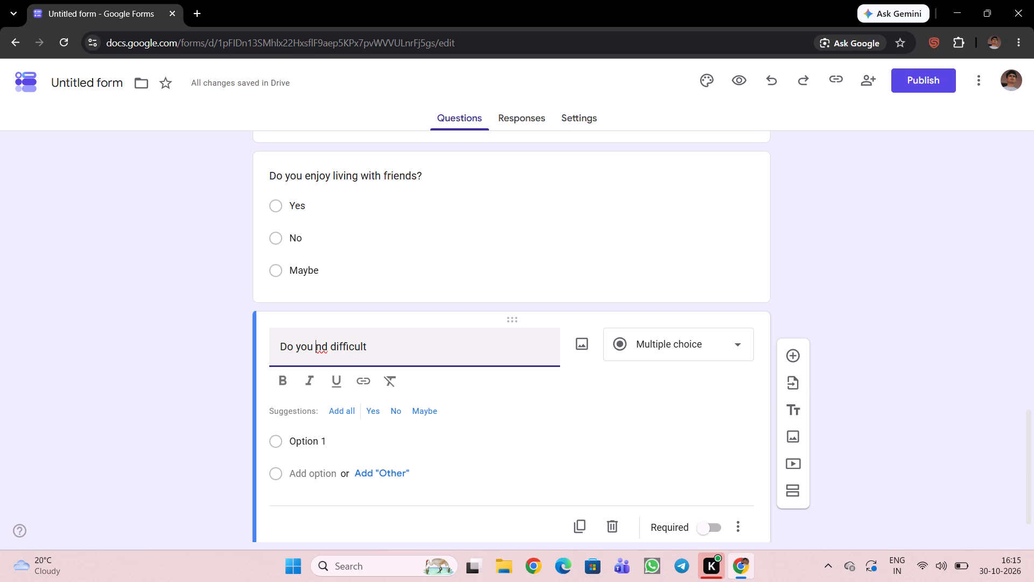
pyautogui.write('fi')
pyautogui.press('Right')
pyautogui.press('Right')
pyautogui.press('Right')
pyautogui.press('Right')
pyautogui.press('Right')
pyautogui.press('Right')
pyautogui.press('Right')
pyautogui.press('Right')
pyautogui.press('Right')
pyautogui.press('Right')
pyautogui.press('Right')
pyautogui.press('Right')
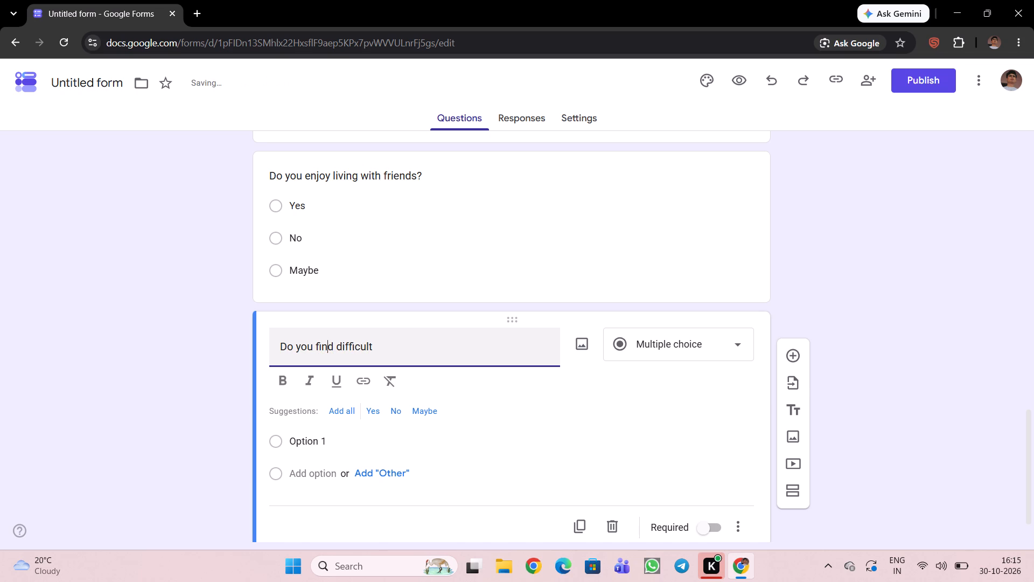
pyautogui.press('space')
# Insert the word "it" before "difficult" in the eighth question's text.
pyautogui.press('Left')
pyautogui.press('Left')
pyautogui.press('Left')
pyautogui.press('Left')
pyautogui.press('Left')
pyautogui.press('Left')
pyautogui.press('Left')
pyautogui.press('Left')
pyautogui.press('Left')
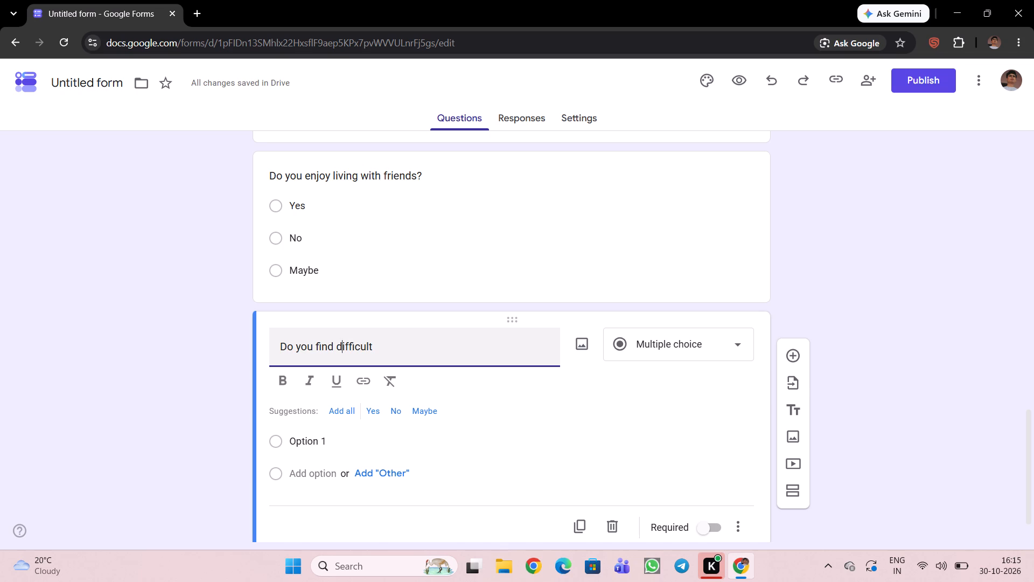
pyautogui.press('Left')
pyautogui.write('it')
pyautogui.press('space')
# Complete the eighth question's text after "difficult" with "to manage time?".
pyautogui.press('Right')
pyautogui.press('Right')
pyautogui.press('Right')
pyautogui.press('Right')
pyautogui.press('Right')
pyautogui.press('Right')
pyautogui.press('Right')
pyautogui.press('Right')
pyautogui.press('Right')
pyautogui.press('Right')
pyautogui.press('Right')
pyautogui.press('Right')
pyautogui.press('Right')
pyautogui.press('Right')
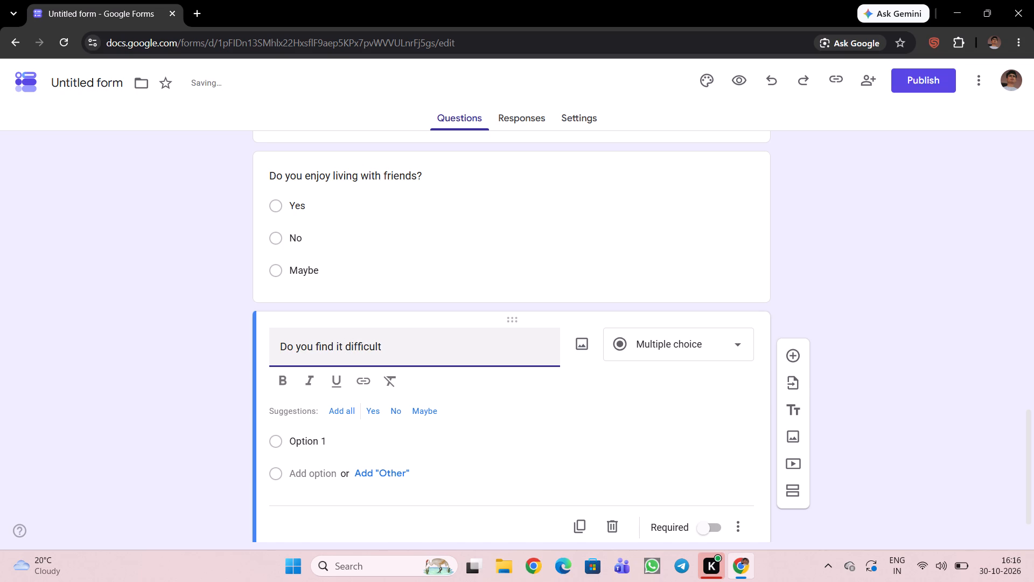
pyautogui.write('to')
pyautogui.press('space')
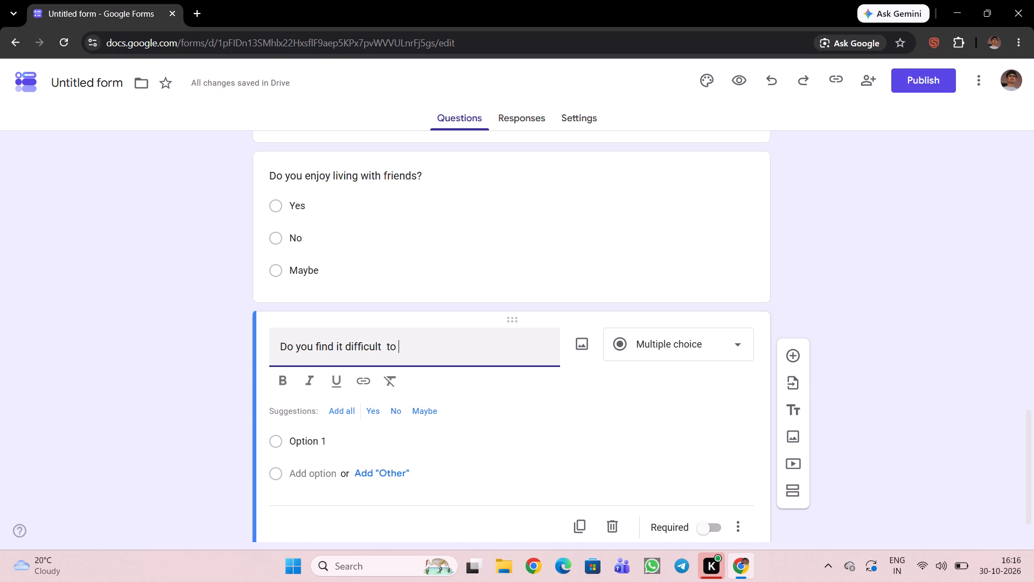
pyautogui.write('manage')
pyautogui.press('space')
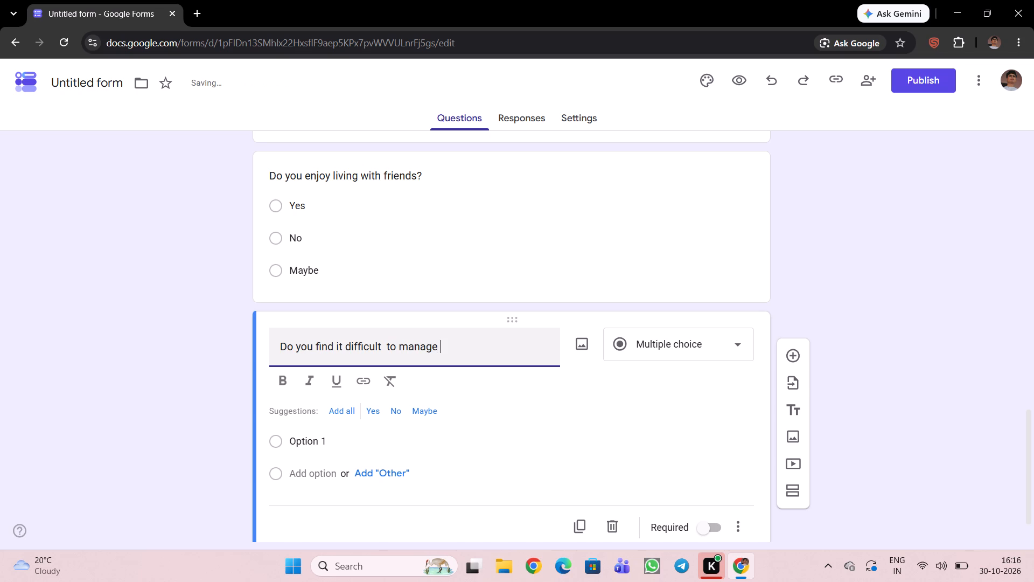
pyautogui.write('time')
pyautogui.hotkey('shift', '?')
# Give the time-management question the answer options Yes and No.
pyautogui.click(317, 436)
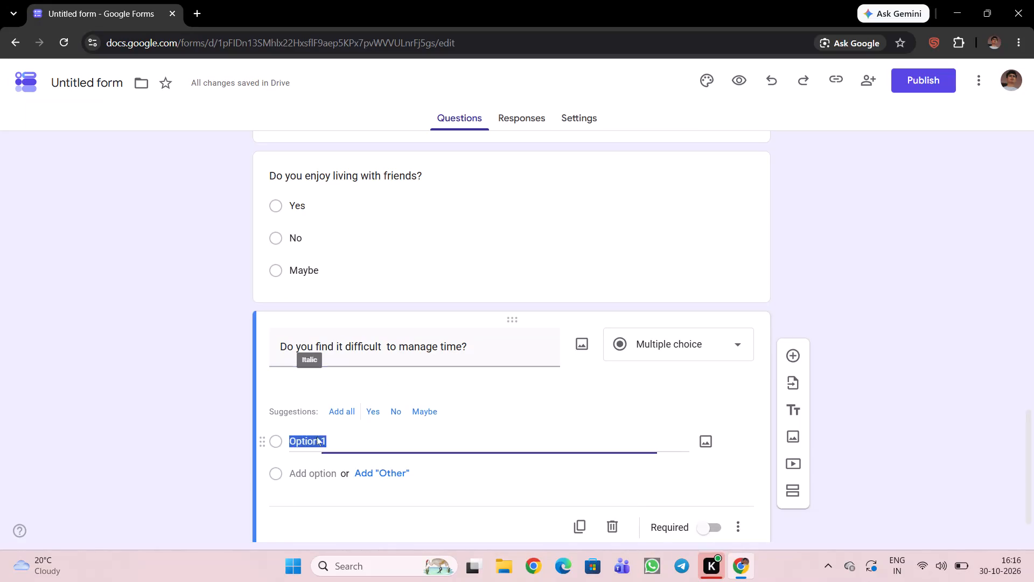
pyautogui.press('BackSpace')
pyautogui.press('y')
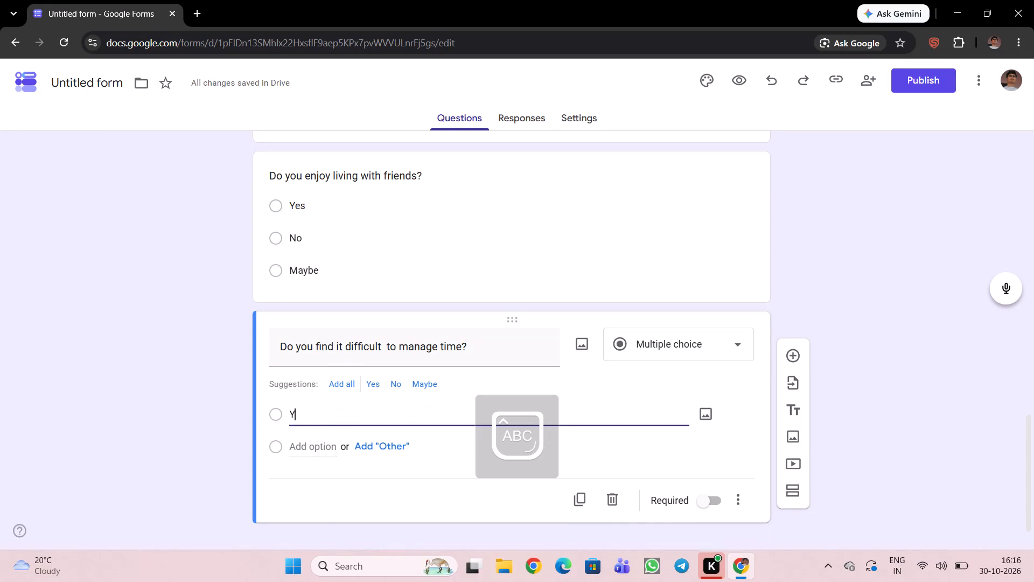
pyautogui.write('es')
pyautogui.press('Return')
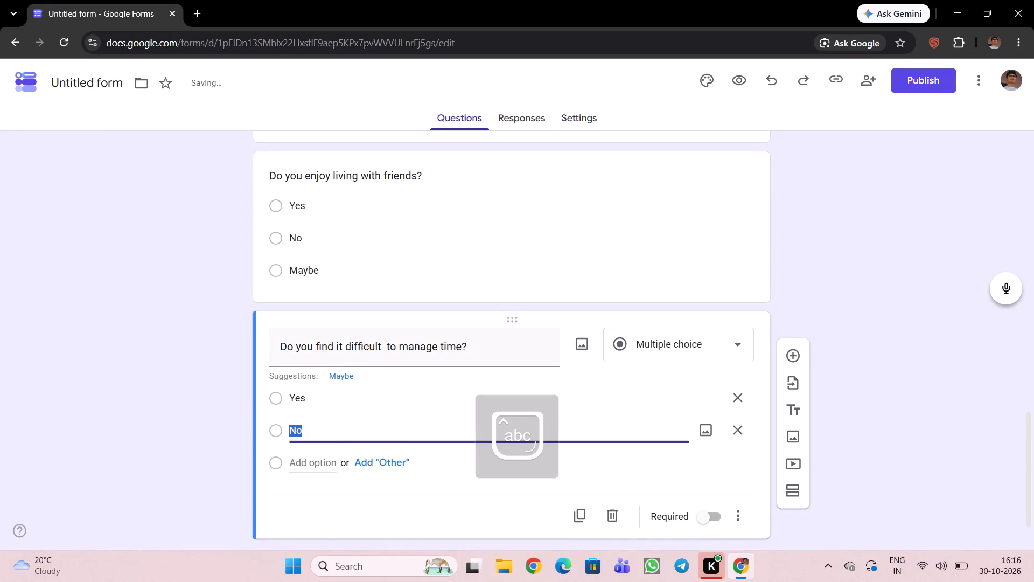
# Add a ninth question below the time-management question with the text "Do you enough time to study?".
pyautogui.click(791, 351)
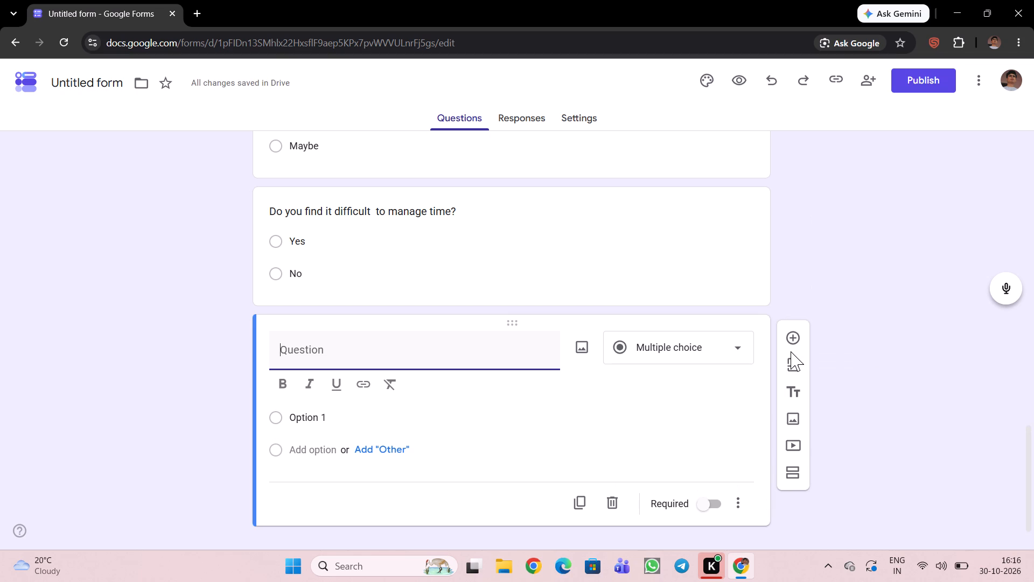
pyautogui.press('d')
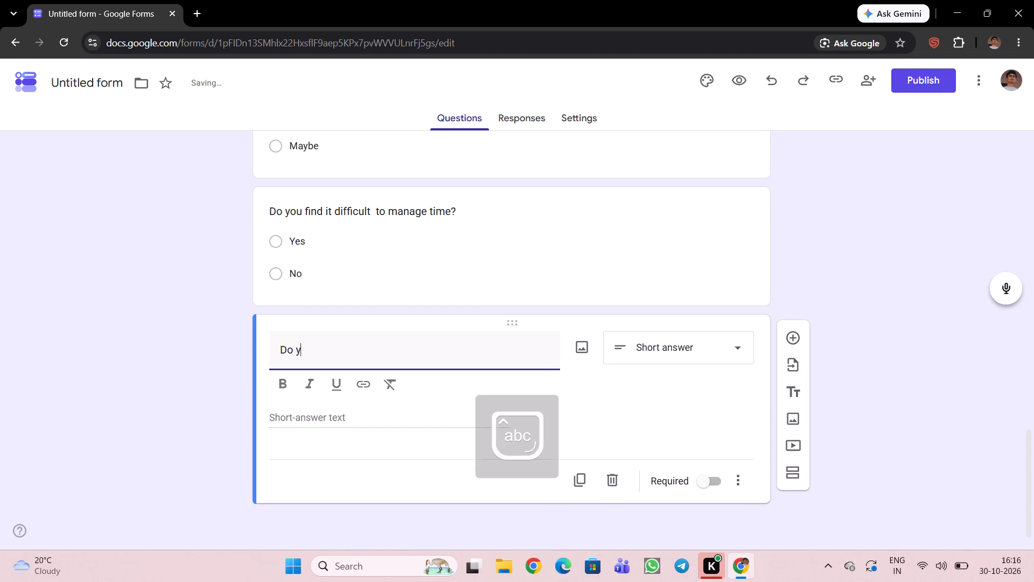
pyautogui.press('BackSpace')
pyautogui.press('BackSpace')
pyautogui.press('space')
pyautogui.write('you grt enough')
pyautogui.press('space')
pyautogui.press('BackSpace')
pyautogui.press('BackSpace')
pyautogui.press('BackSpace')
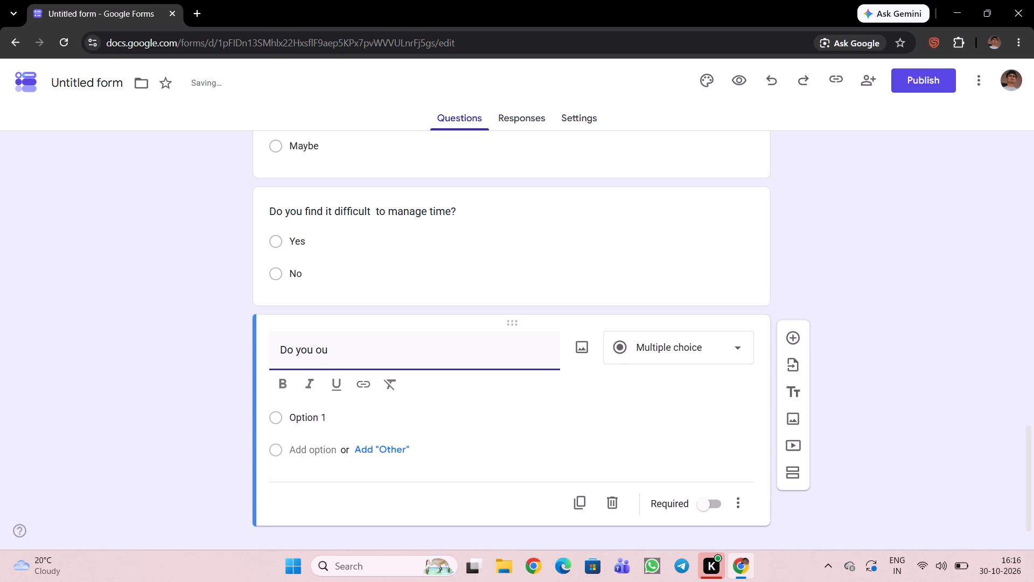
pyautogui.press('BackSpace')
pyautogui.press('BackSpace')
pyautogui.press('e')
pyautogui.write('nough time to study')
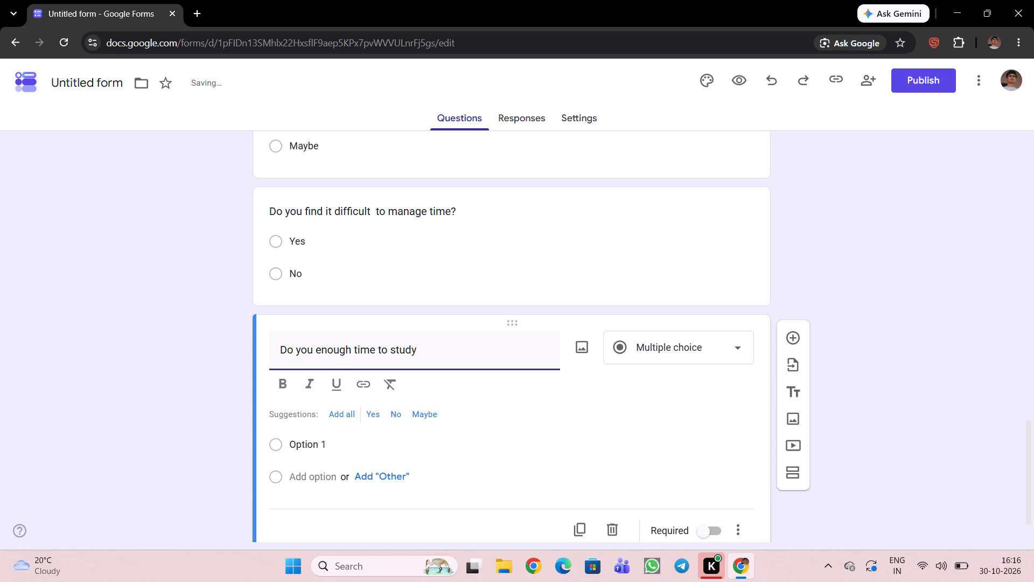
pyautogui.hotkey('shift', '?')
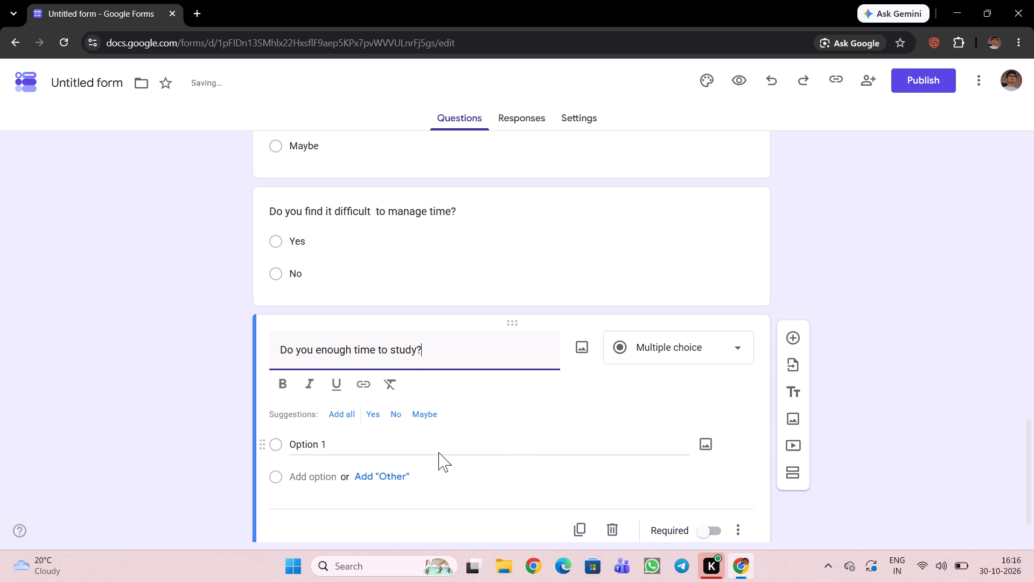
# Give the study-time question the answer options Yes and No.
pyautogui.click(359, 441)
pyautogui.press('BackSpace')
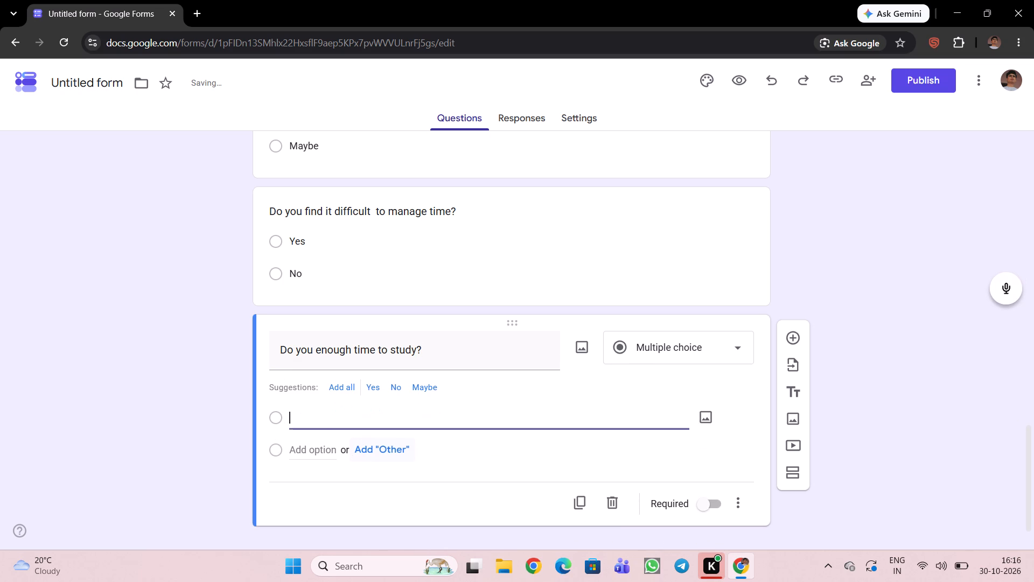
pyautogui.write('es')
pyautogui.press('Return')
# Add a tenth question below the study-time question with the text "Do you save money everymonth?".
pyautogui.scroll(-1, 359, 441)
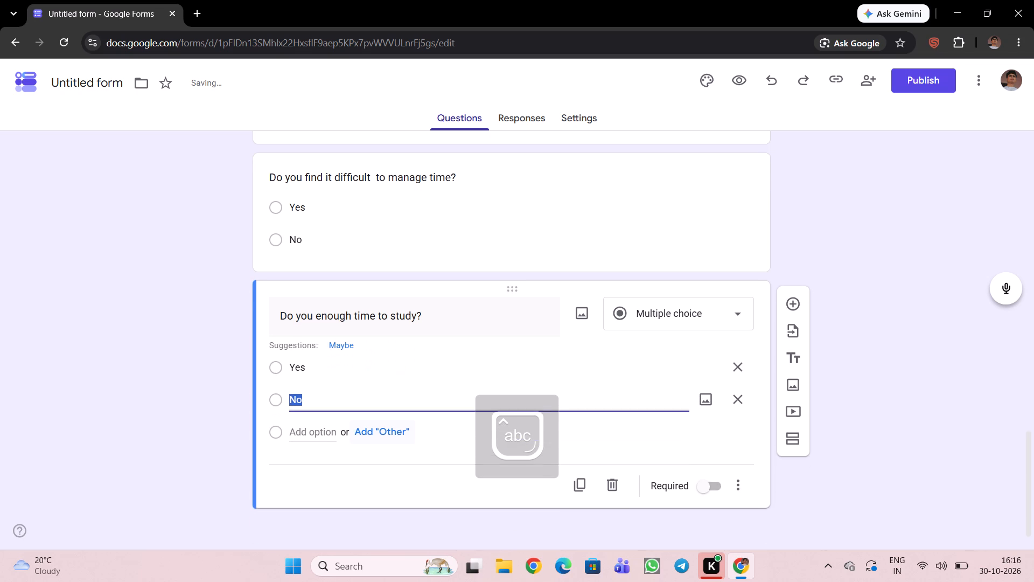
pyautogui.scroll(-1, 359, 441)
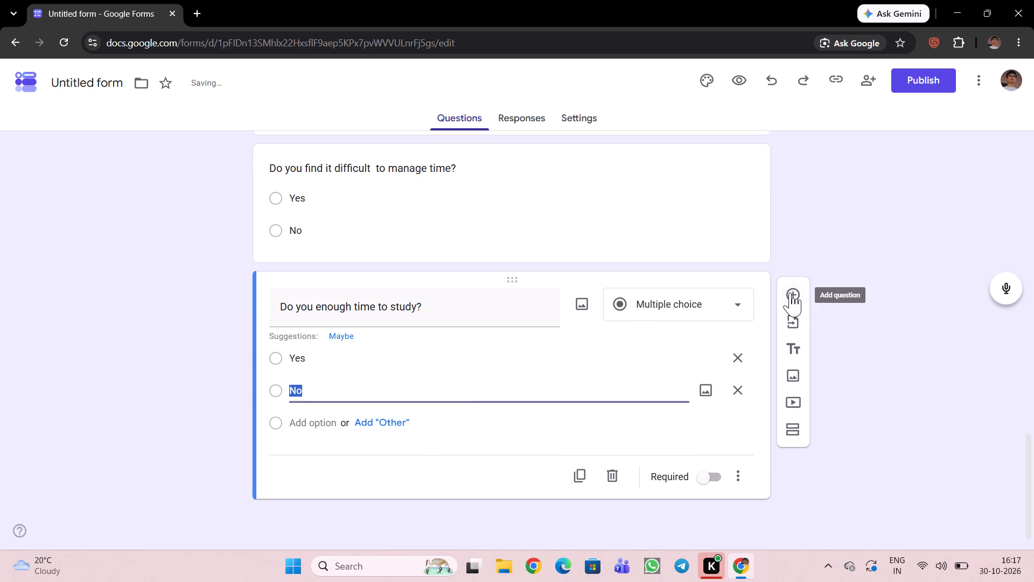
pyautogui.click(790, 293)
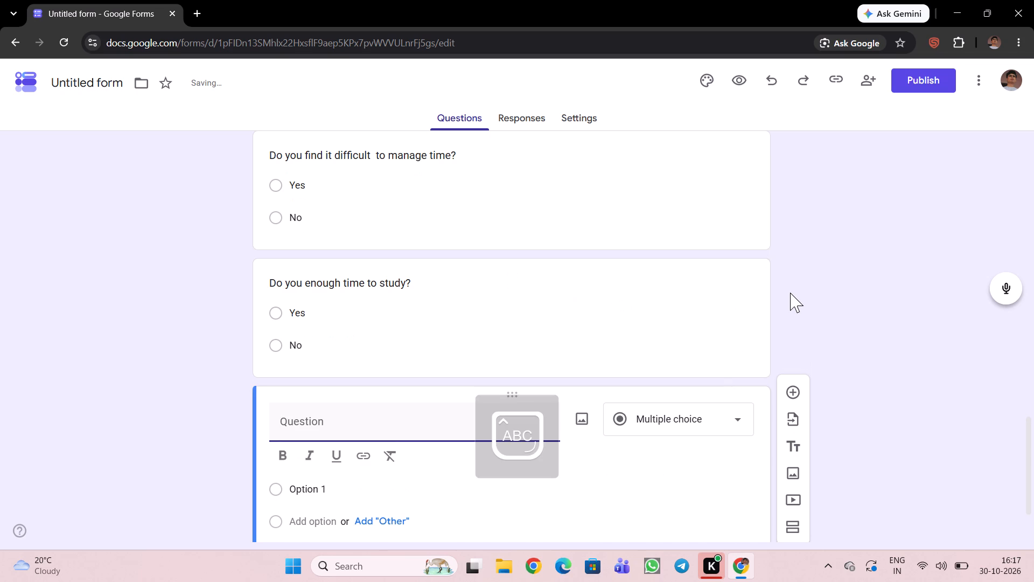
pyautogui.press('d')
pyautogui.write('o you save')
pyautogui.press('space')
pyautogui.write('monr')
pyautogui.press('BackSpace')
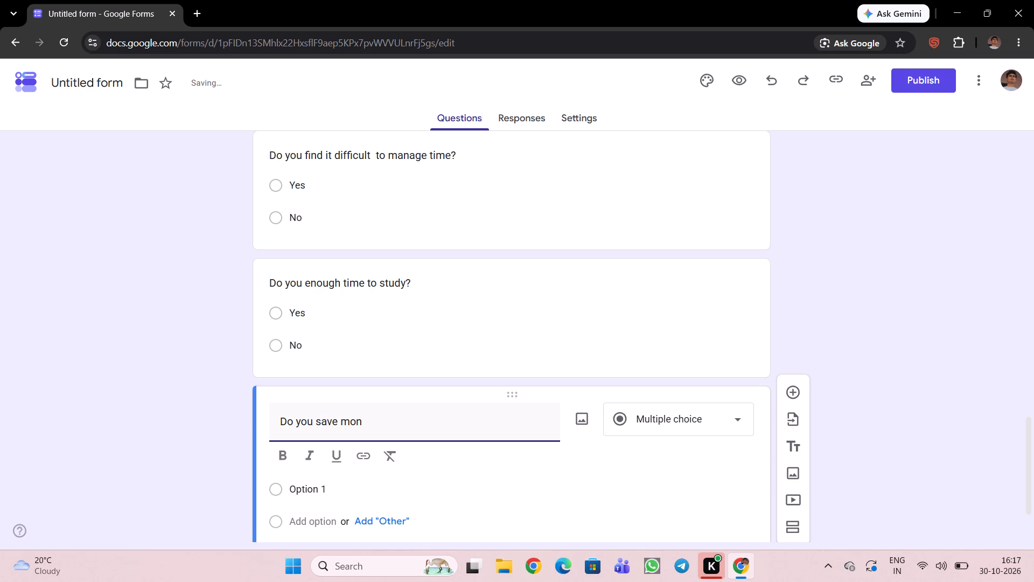
pyautogui.write('ey every m')
pyautogui.press('BackSpace')
pyautogui.press('BackSpace')
pyautogui.write('month')
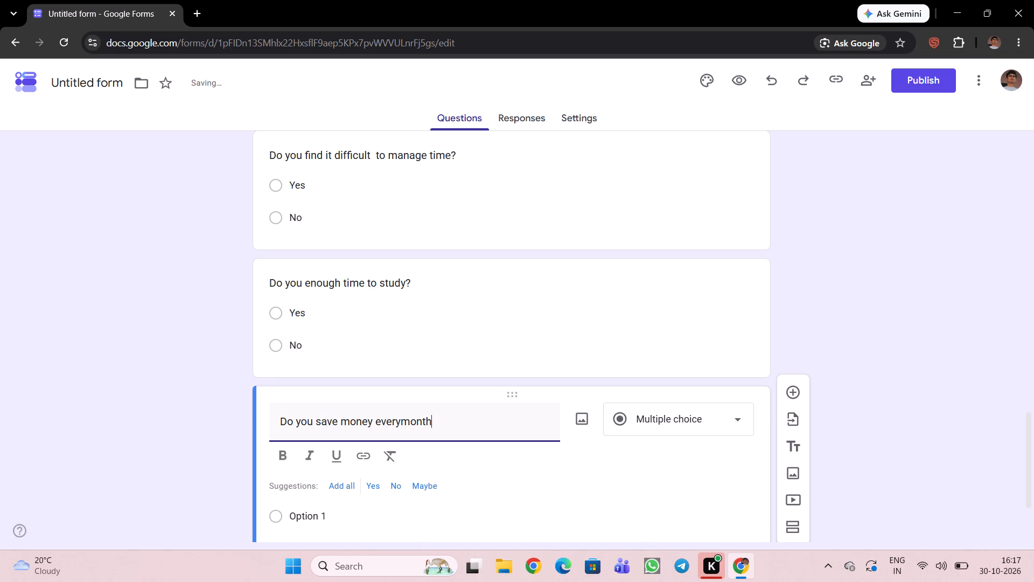
pyautogui.hotkey('shift', '?')
# Give the money-saving question the answer options Yes and No.
pyautogui.click(310, 514)
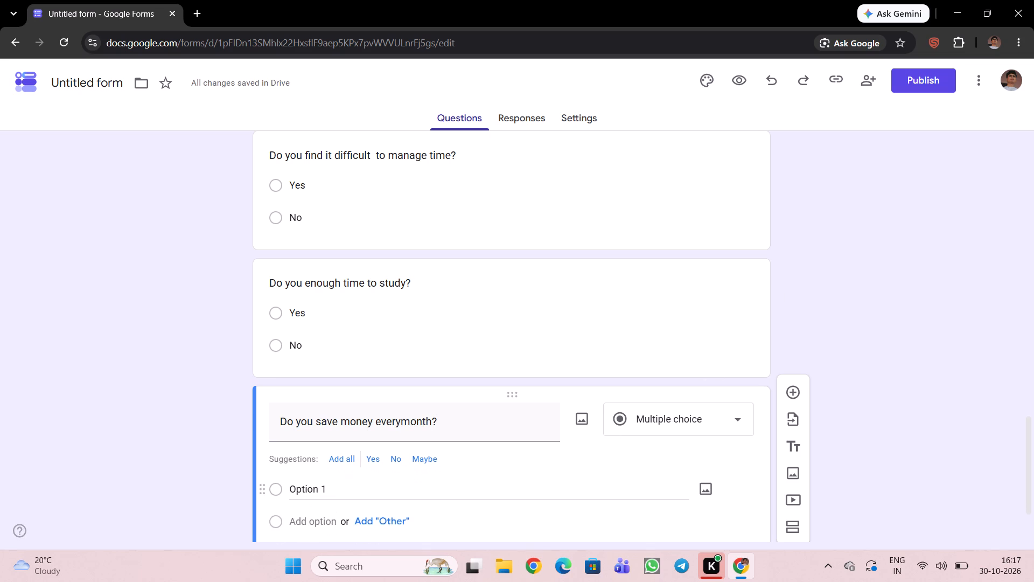
pyautogui.click(343, 490)
pyautogui.press('BackSpace')
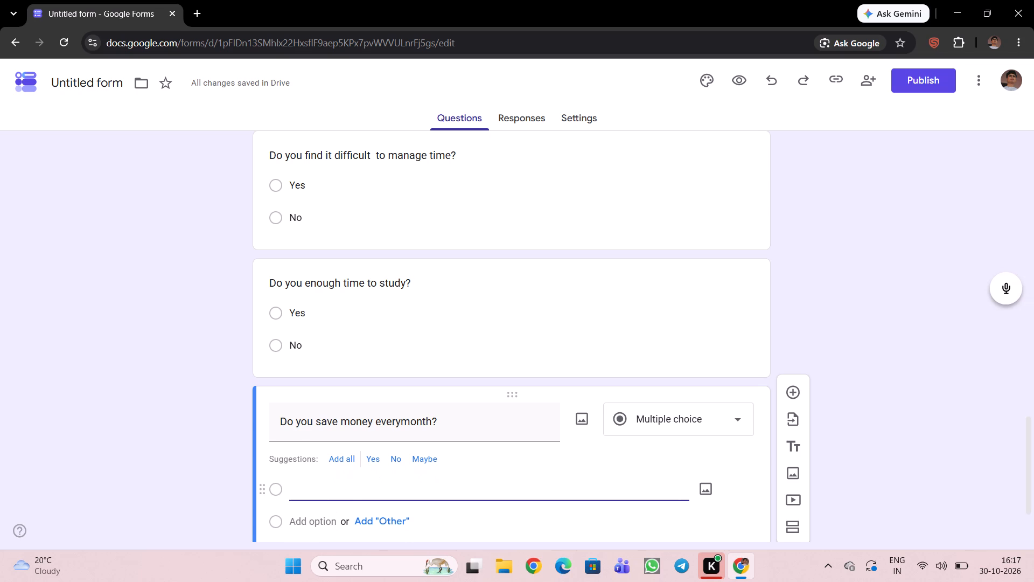
pyautogui.press('y')
pyautogui.write('es')
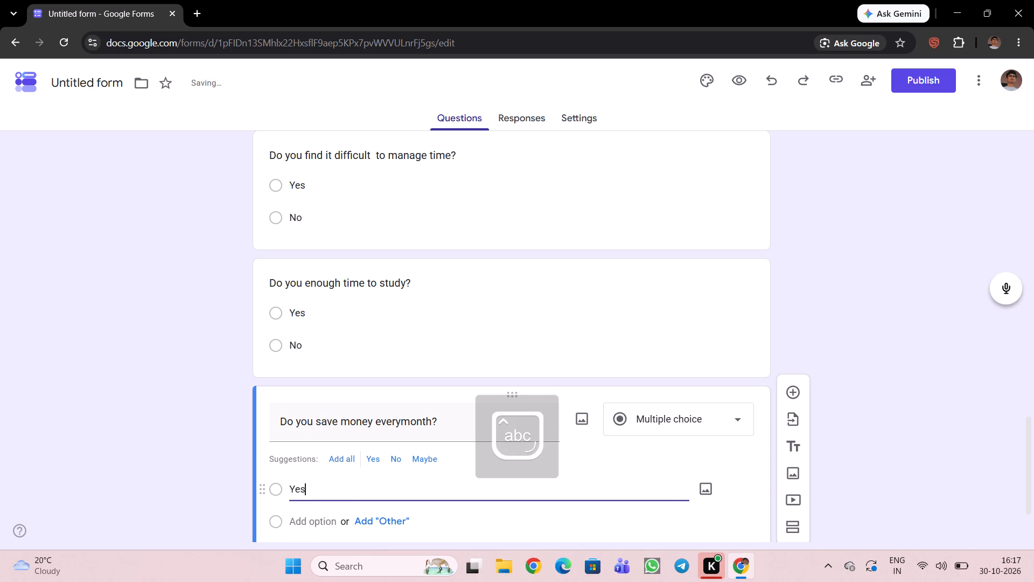
pyautogui.press('Return')
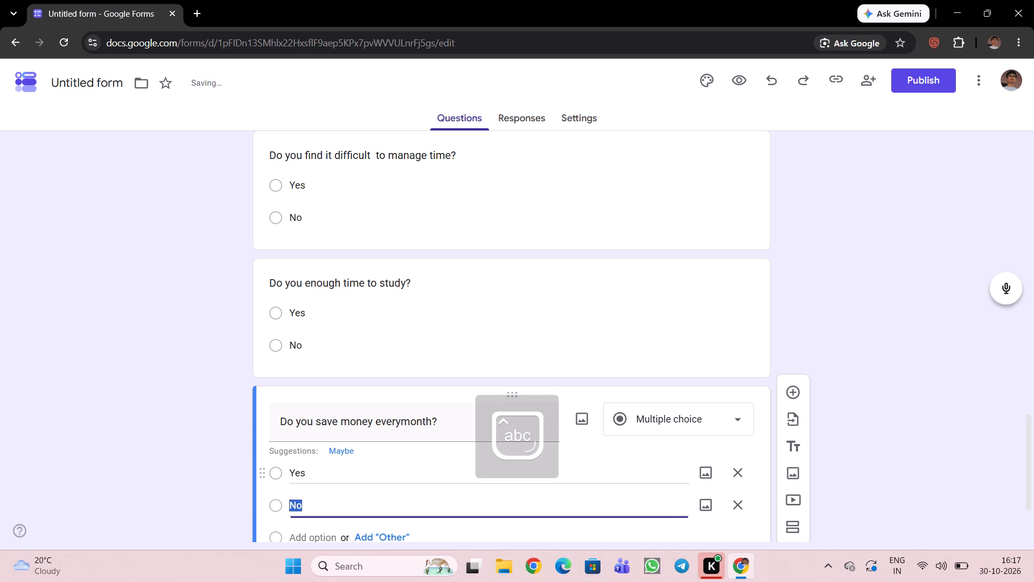
# Add an eleventh question below the money-saving question with the text "Do you feel lonely sometimes?".
pyautogui.scroll(-2, 343, 490)
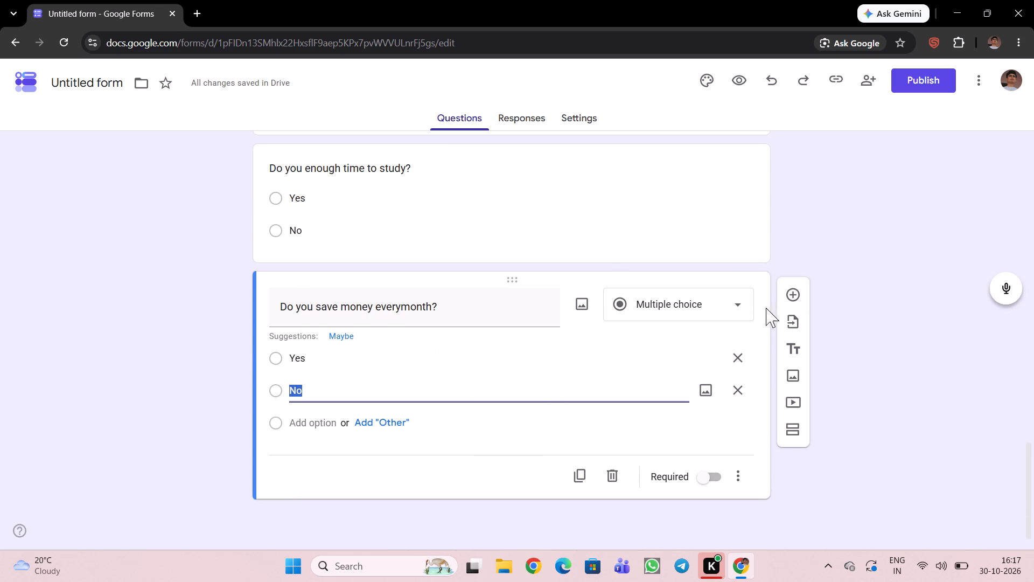
pyautogui.click(793, 297)
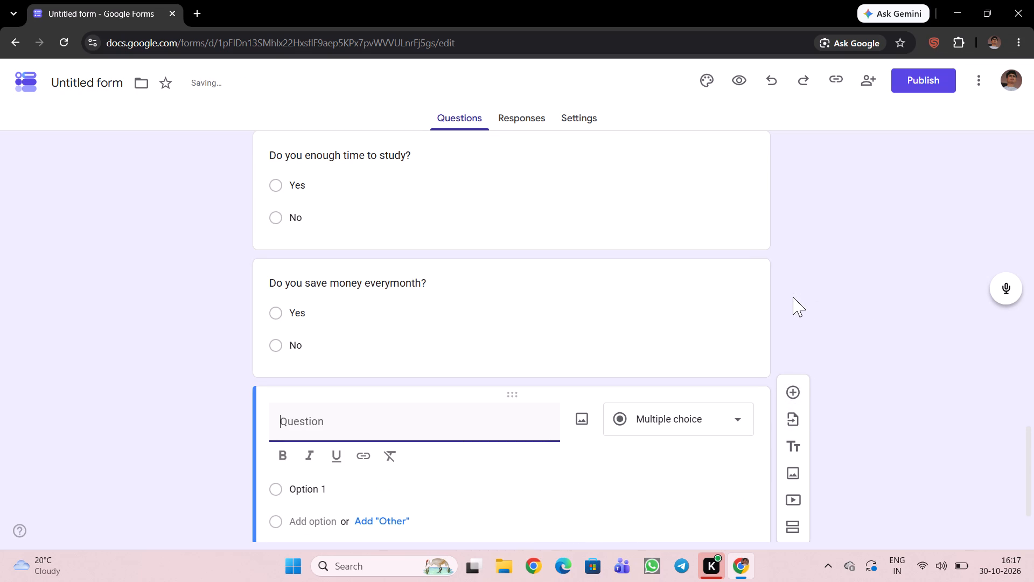
pyautogui.press('d')
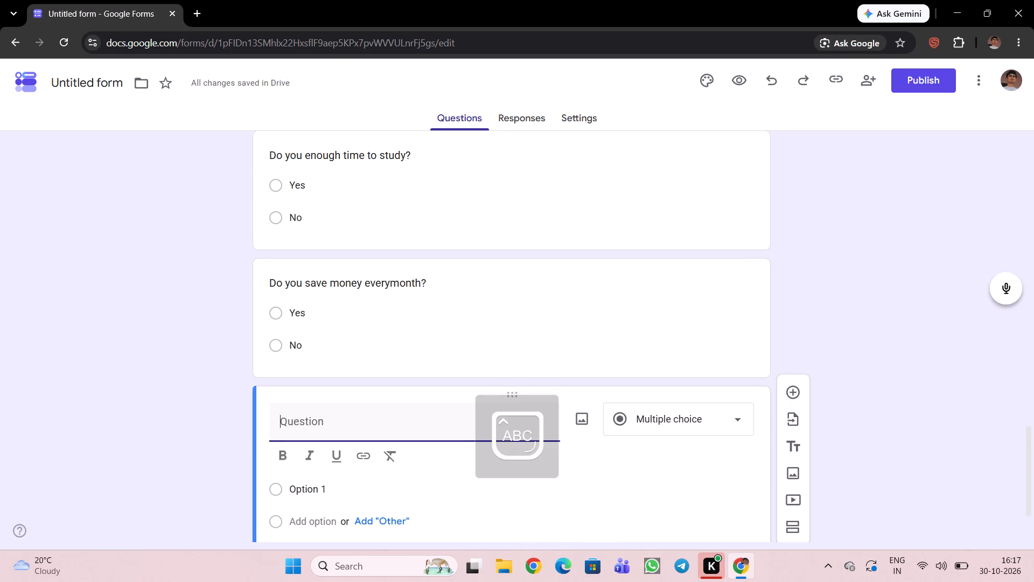
pyautogui.write('o')
pyautogui.press('space')
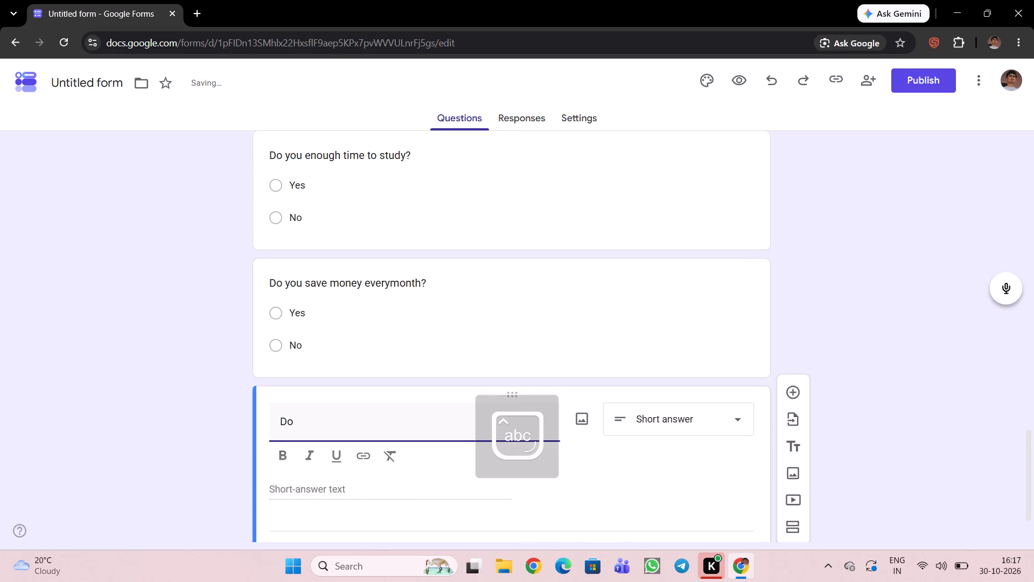
pyautogui.write('you')
pyautogui.press('space')
pyautogui.write('feel lonely som')
pyautogui.write('etimes')
pyautogui.hotkey('shift', '?')
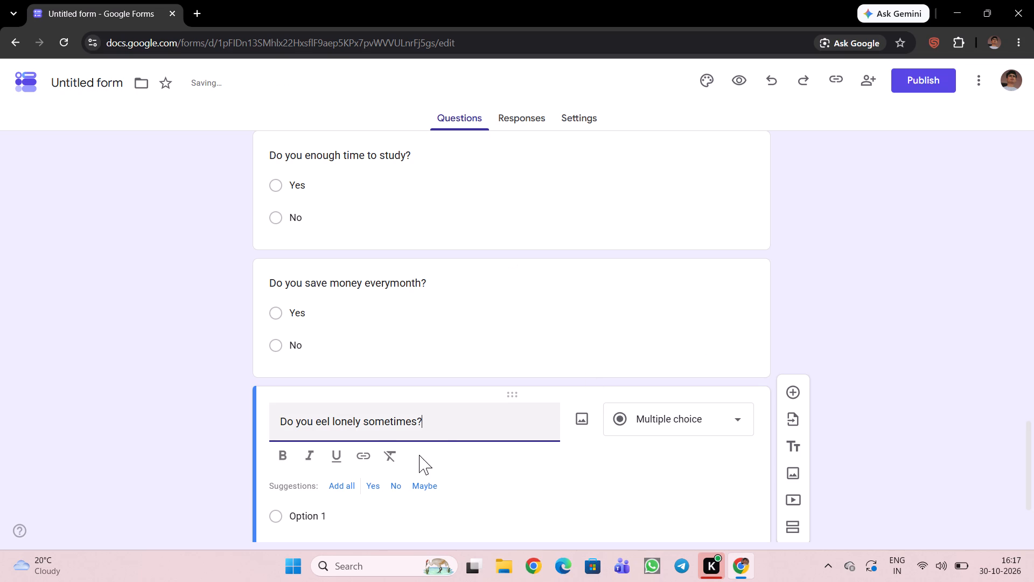
# Add all the suggested answer options, Yes, No and Maybe, to the loneliness question.
pyautogui.click(350, 483)
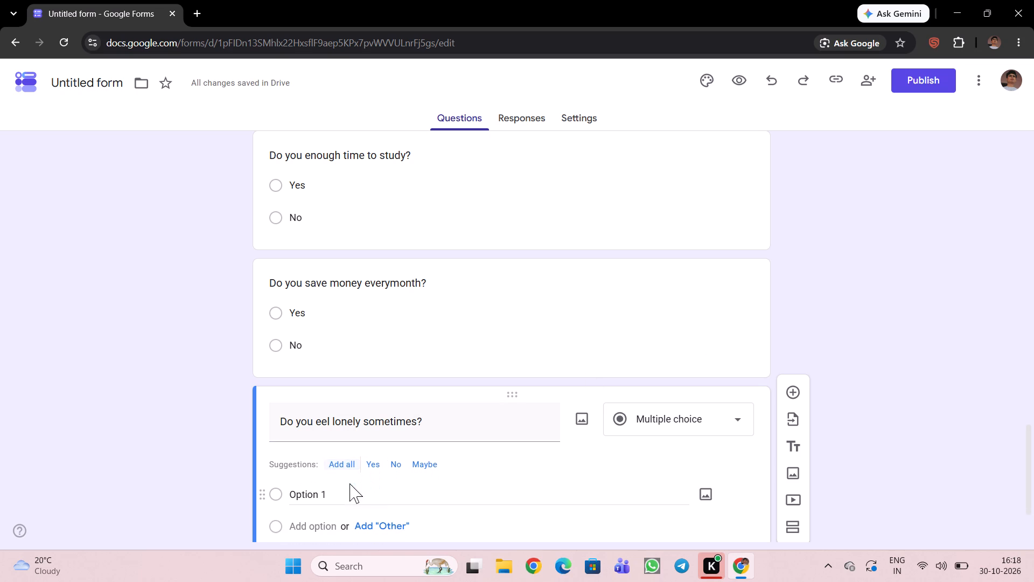
pyautogui.click(348, 453)
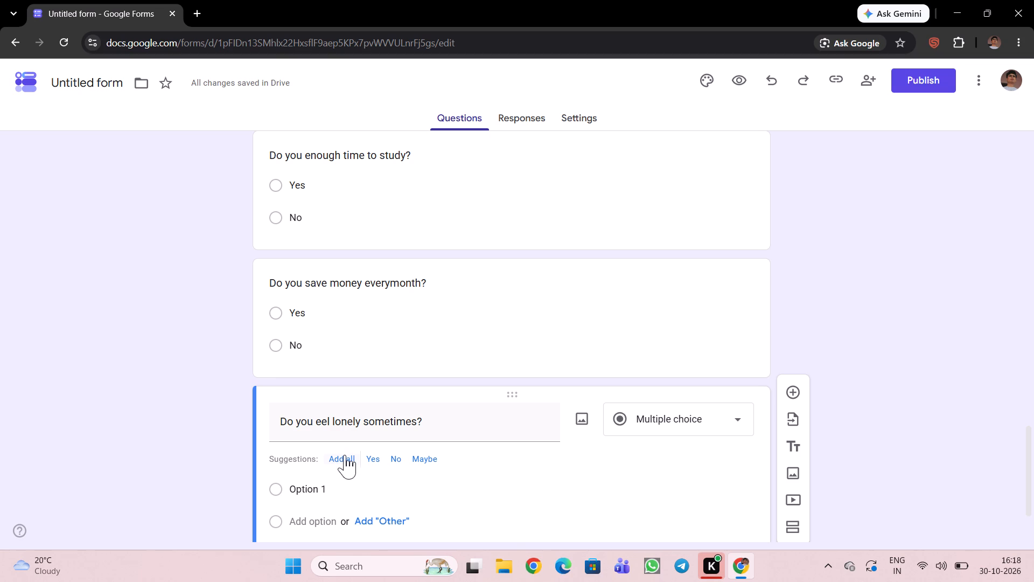
pyautogui.click(345, 455)
pyautogui.scroll(-1, 389, 443)
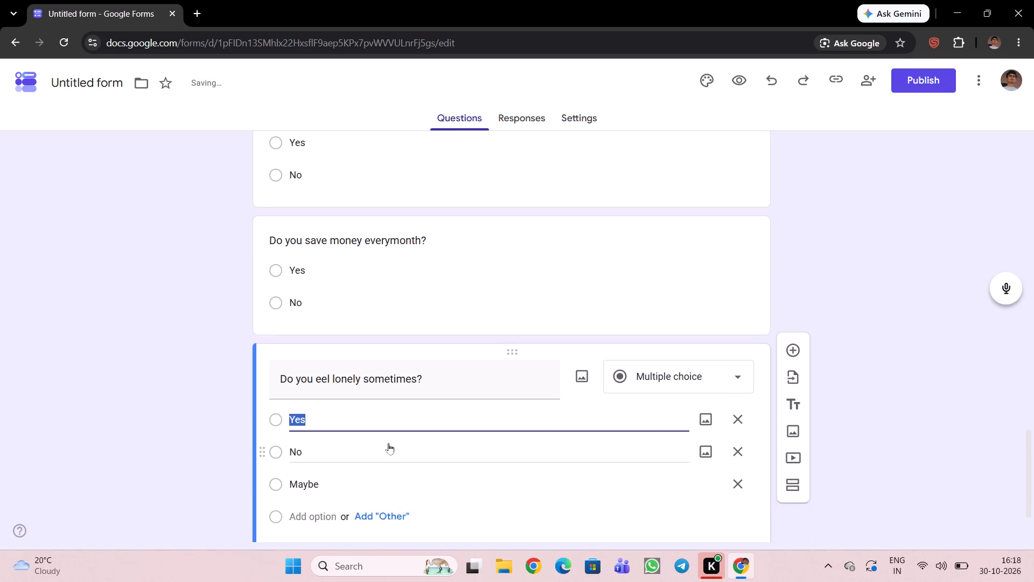
# Add a blank twelfth question below the loneliness question.
pyautogui.scroll(-2, 389, 443)
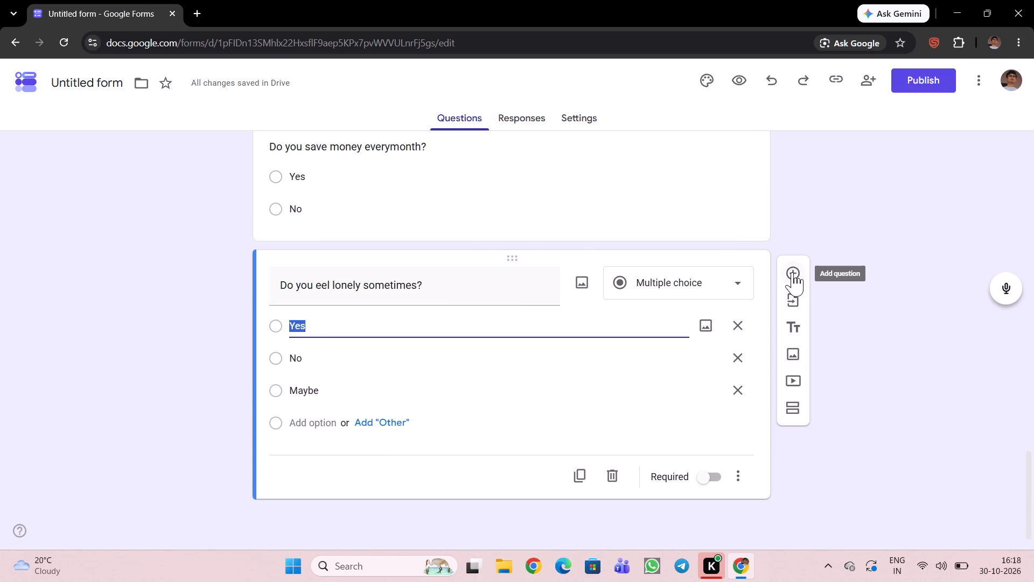
pyautogui.click(792, 272)
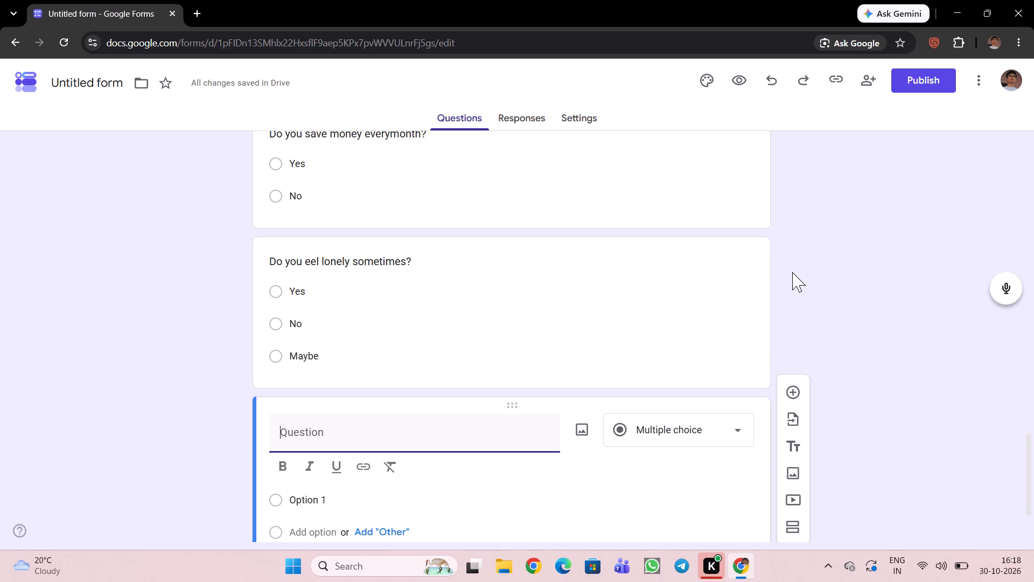
# Review the earlier questions and their answer options for mistakes.
pyautogui.scroll(4, 792, 272)
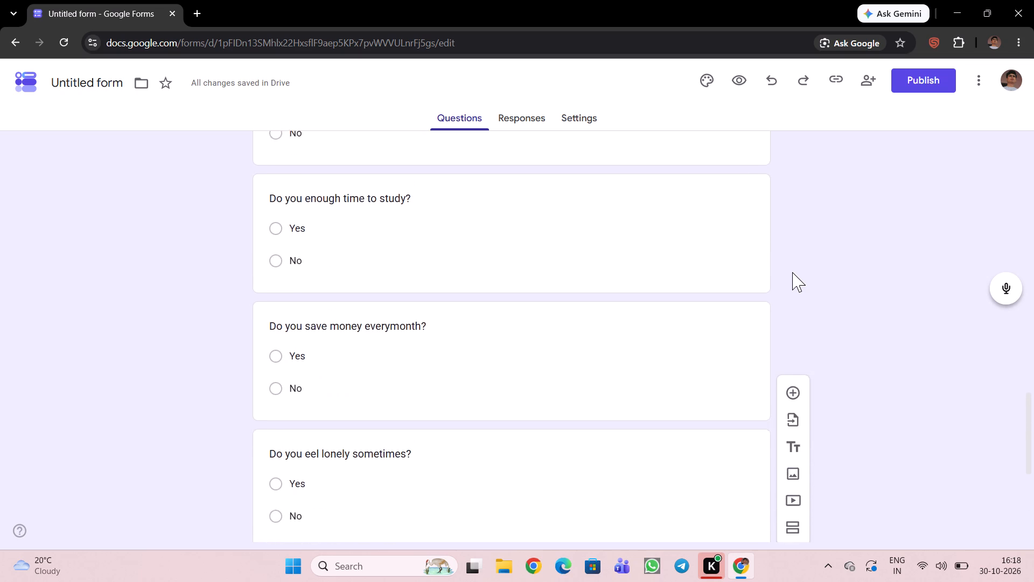
pyautogui.scroll(5, 792, 272)
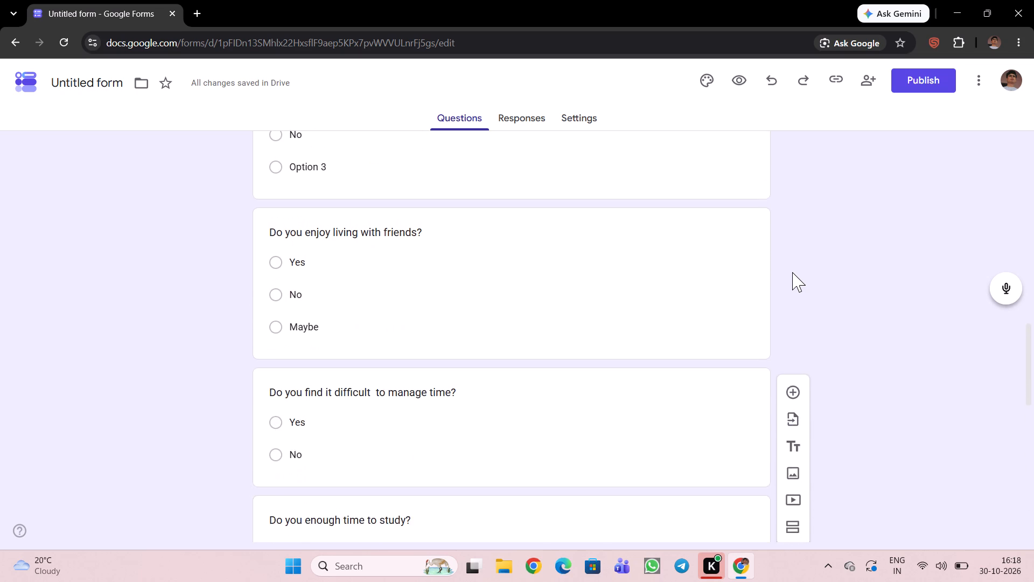
pyautogui.scroll(1, 792, 272)
pyautogui.scroll(-1, 792, 272)
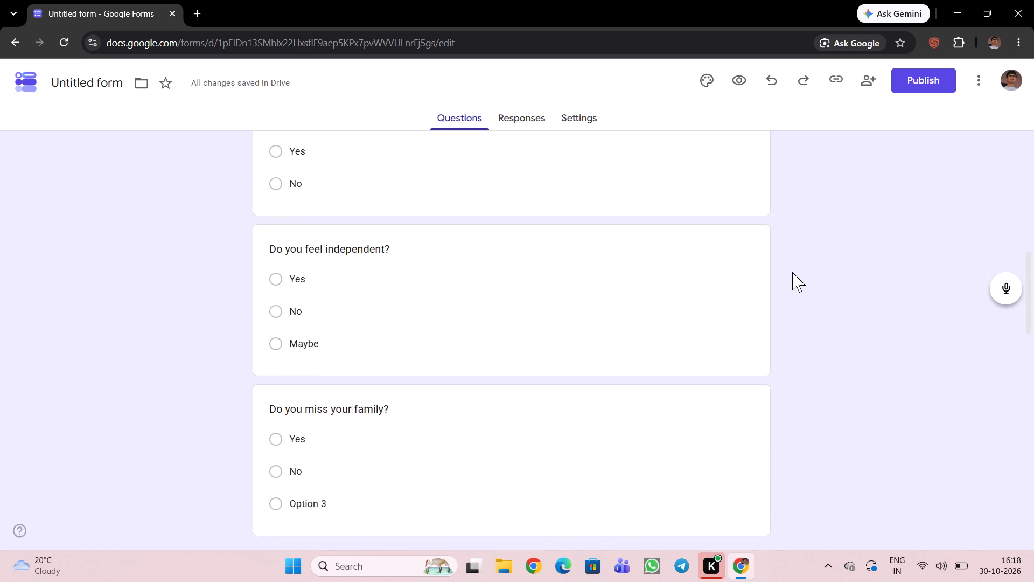
pyautogui.scroll(-4, 792, 272)
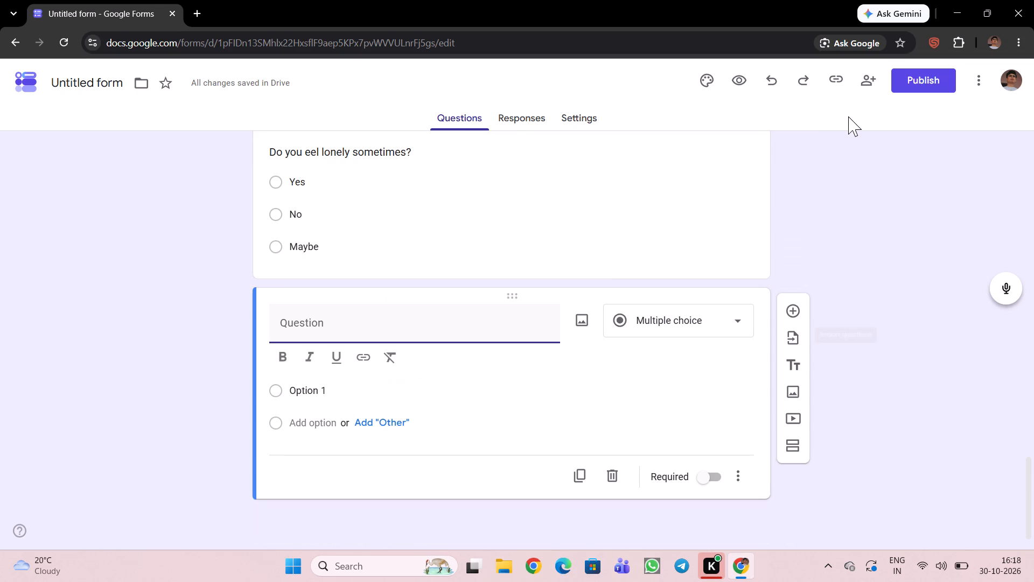
# Correct "eel" in the loneliness question so the text reads "Do you feel lonely sometimes?".
pyautogui.click(302, 154)
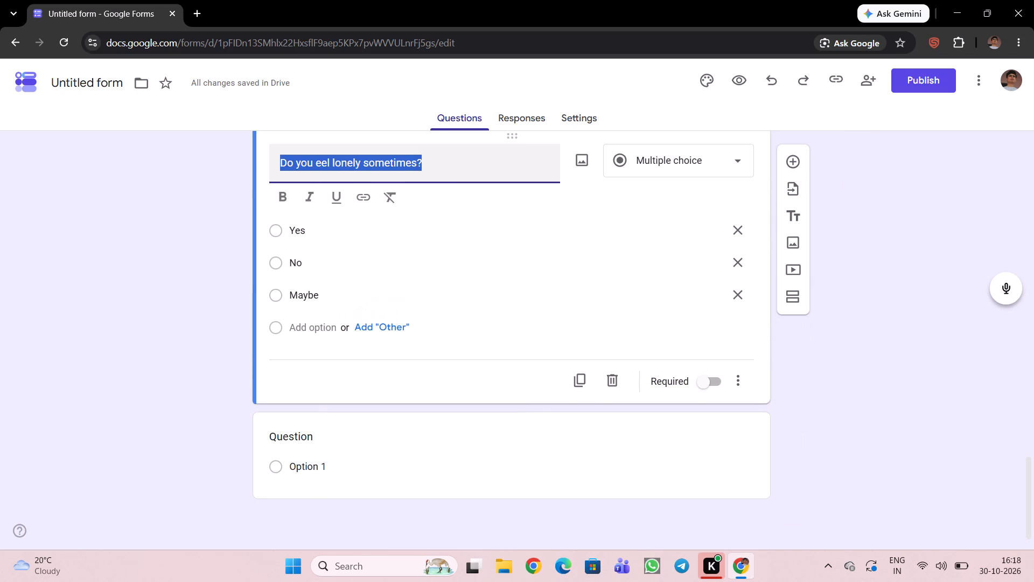
pyautogui.click(315, 163)
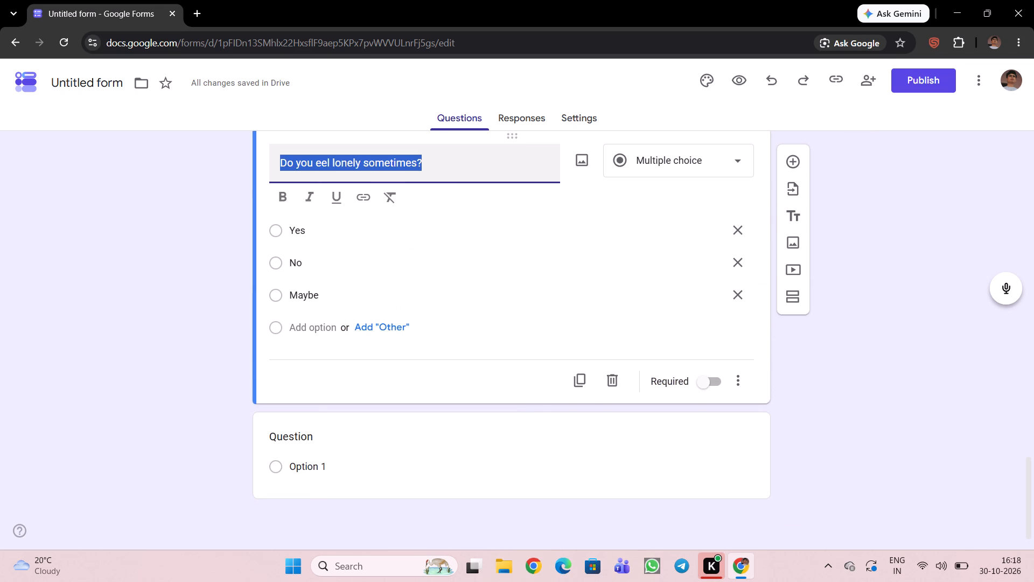
pyautogui.doubleClick(315, 163)
pyautogui.doubleClick(315, 163)
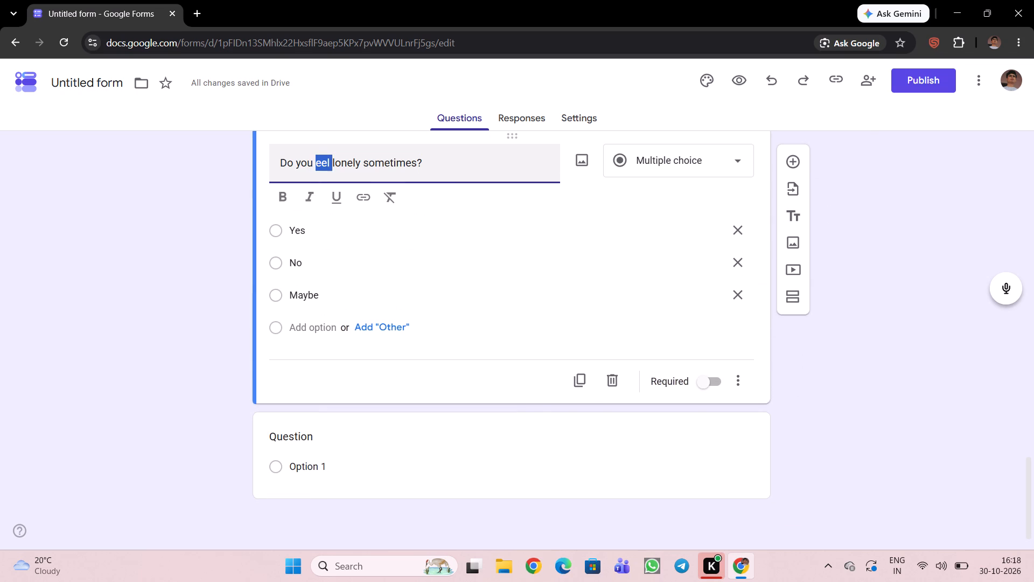
pyautogui.click(315, 163)
pyautogui.press('f')
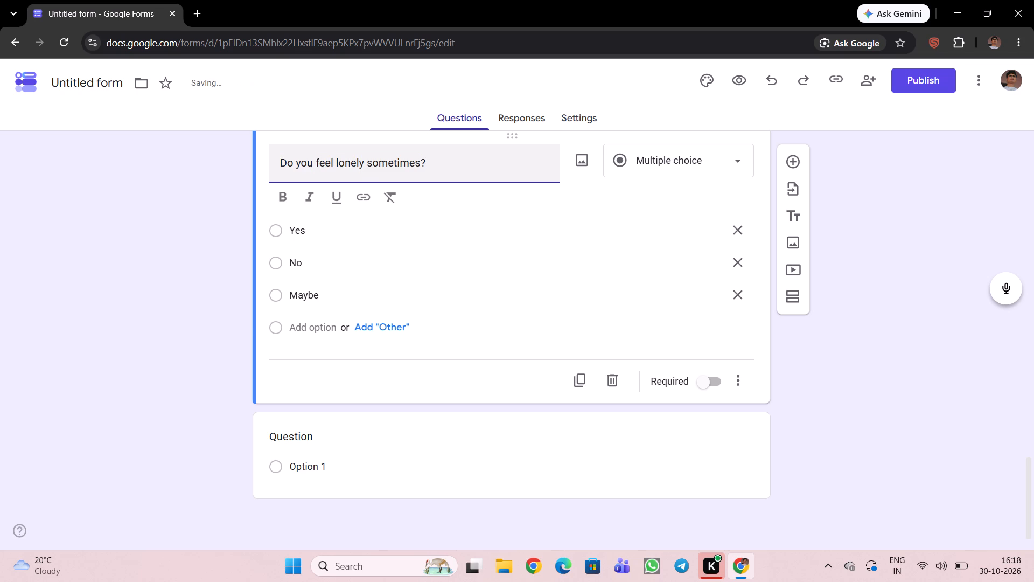
# Enter "Do you enjoy your freedom?" as the text of the blank question below the loneliness question.
pyautogui.click(323, 428)
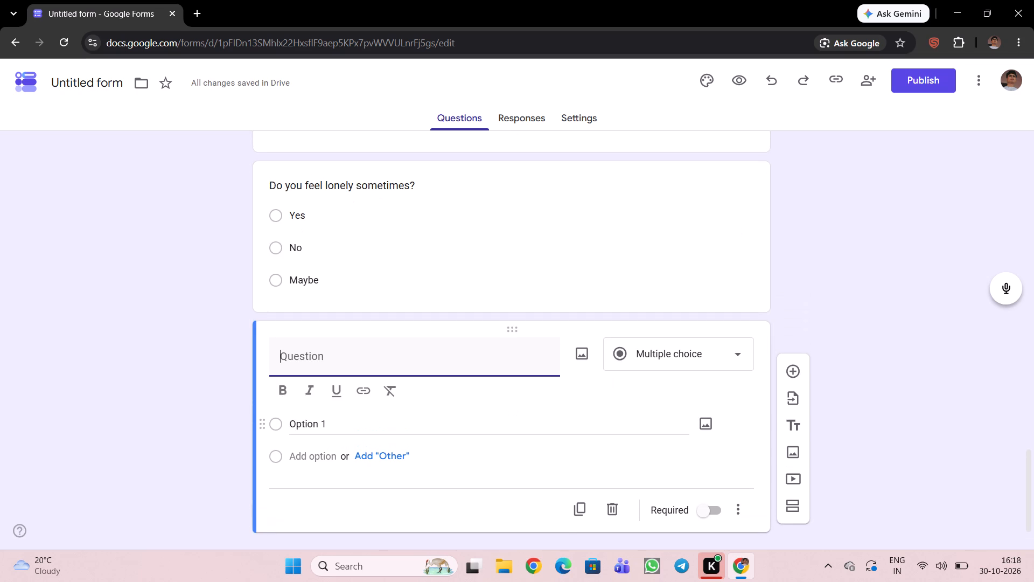
pyautogui.press('d')
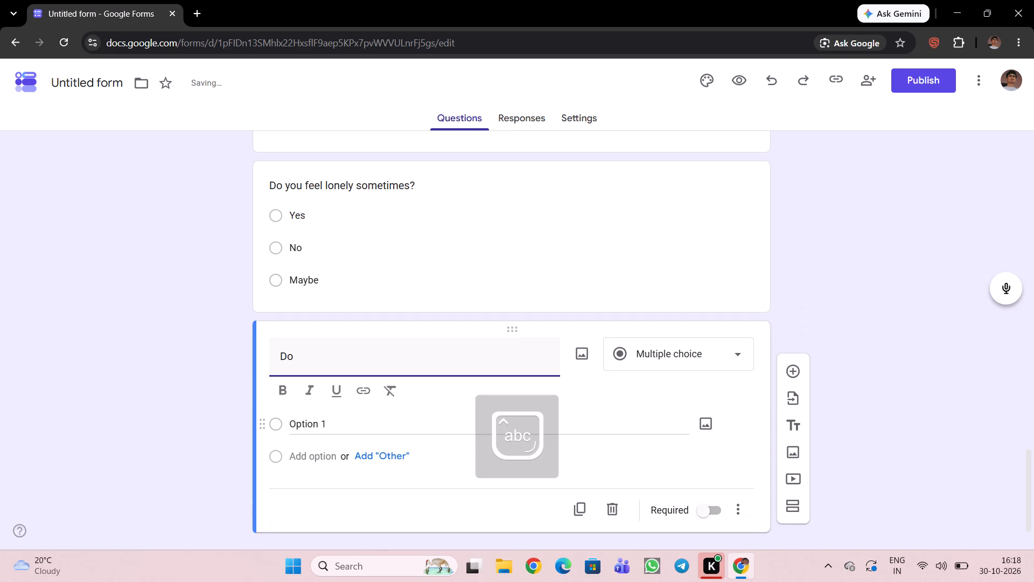
pyautogui.press('y')
pyautogui.write('ou')
pyautogui.press('space')
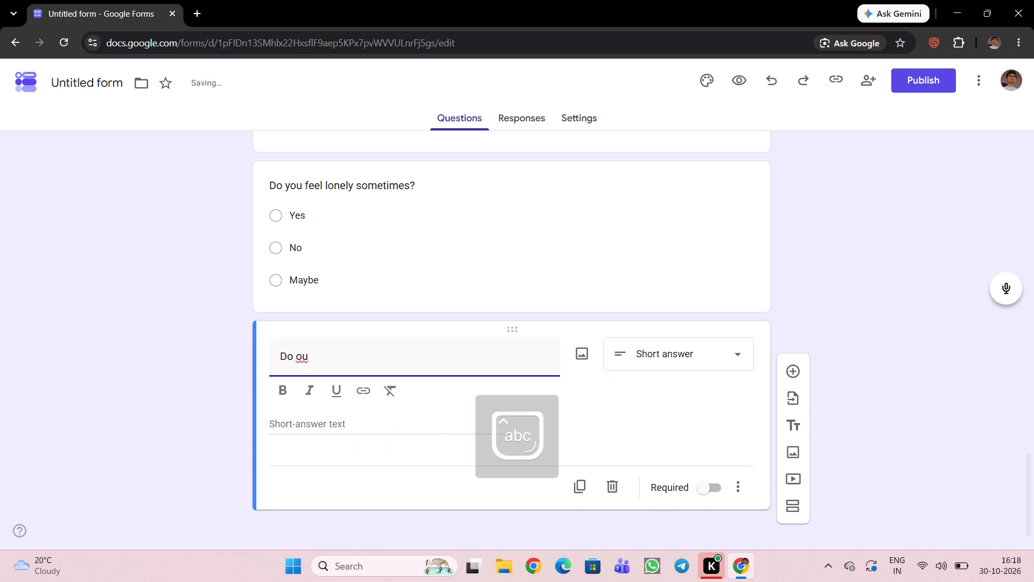
pyautogui.press('BackSpace')
pyautogui.press('BackSpace')
pyautogui.press('BackSpace')
pyautogui.write('you enjoy')
pyautogui.press('space')
pyautogui.write('you r')
pyautogui.press('BackSpace')
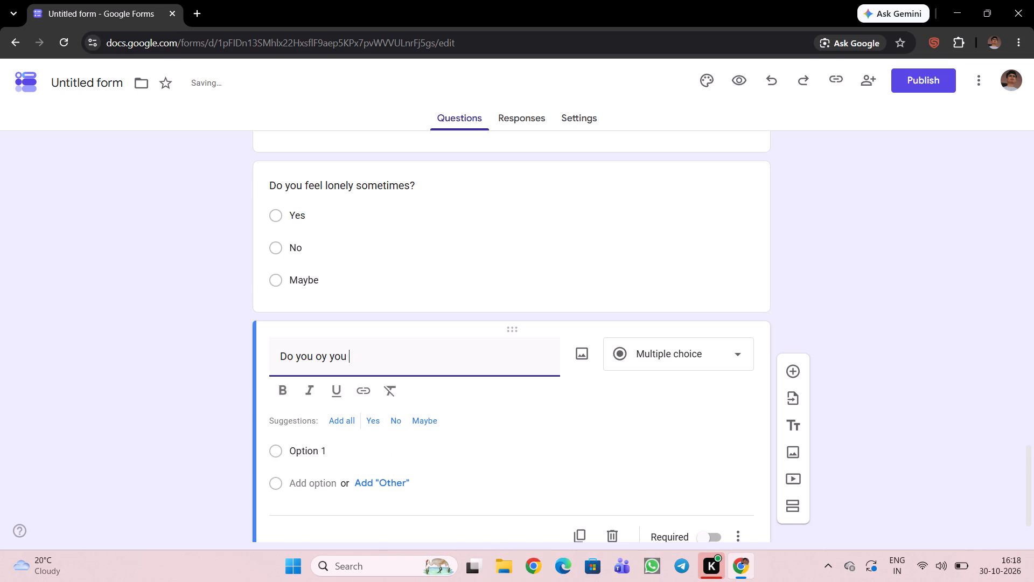
pyautogui.press('BackSpace')
pyautogui.press('r')
pyautogui.press('BackSpace')
pyautogui.press('BackSpace')
pyautogui.press('BackSpace')
pyautogui.press('BackSpace')
pyautogui.press('BackSpace')
pyautogui.press('BackSpace')
pyautogui.press('BackSpace')
pyautogui.write('eenjoy')
pyautogui.press('space')
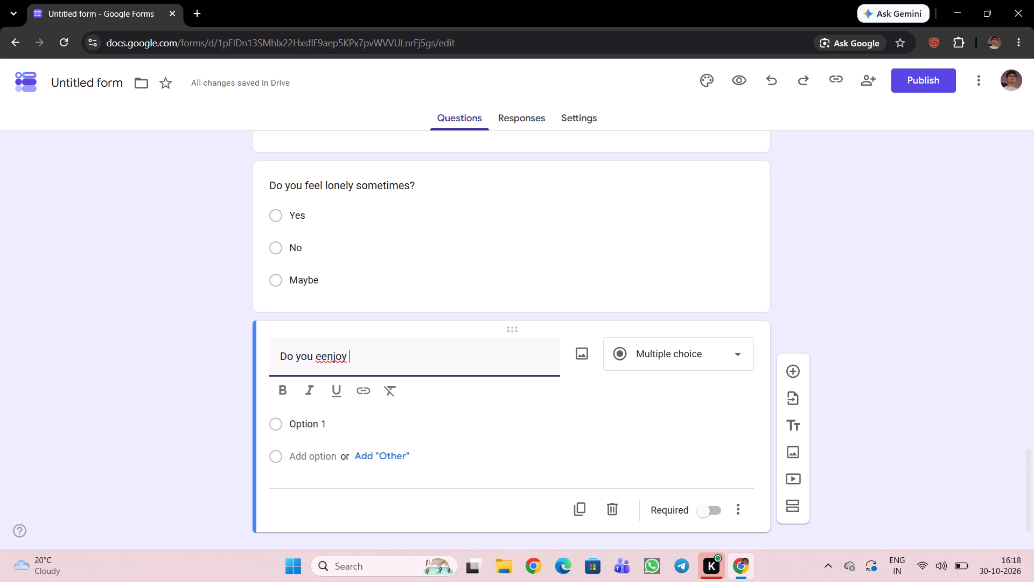
pyautogui.press('Left')
pyautogui.press('Left')
pyautogui.press('Left')
pyautogui.press('Left')
pyautogui.press('Left')
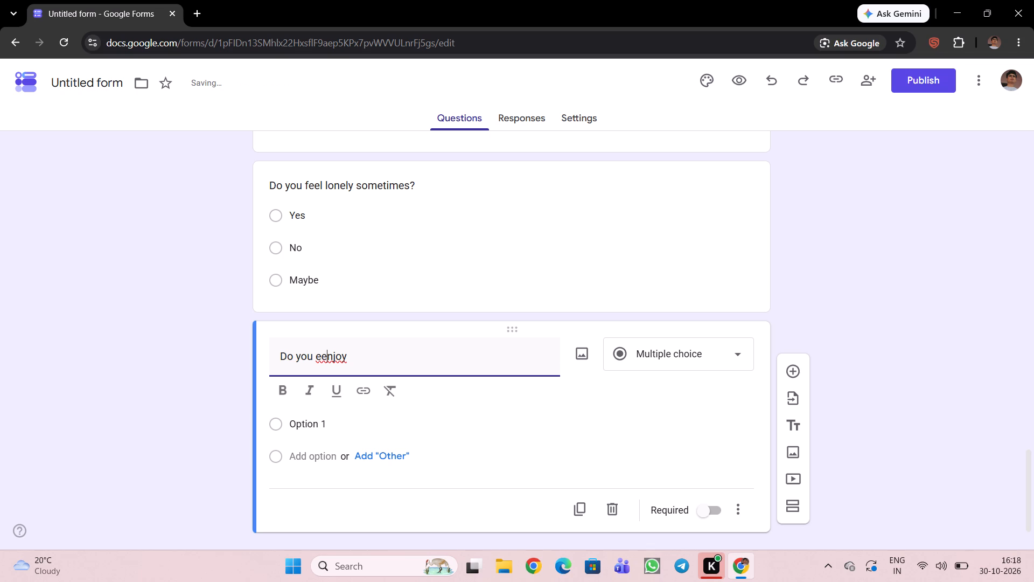
pyautogui.press('BackSpace')
pyautogui.press('Right')
pyautogui.press('Right')
pyautogui.press('Right')
pyautogui.press('Right')
pyautogui.press('Right')
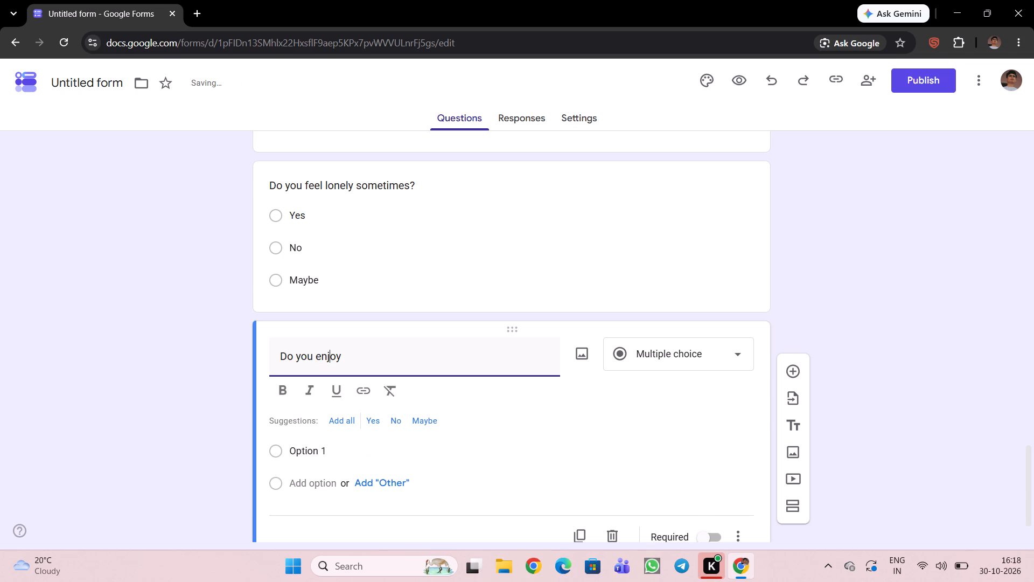
pyautogui.write('your freedom')
pyautogui.hotkey('shift', '?')
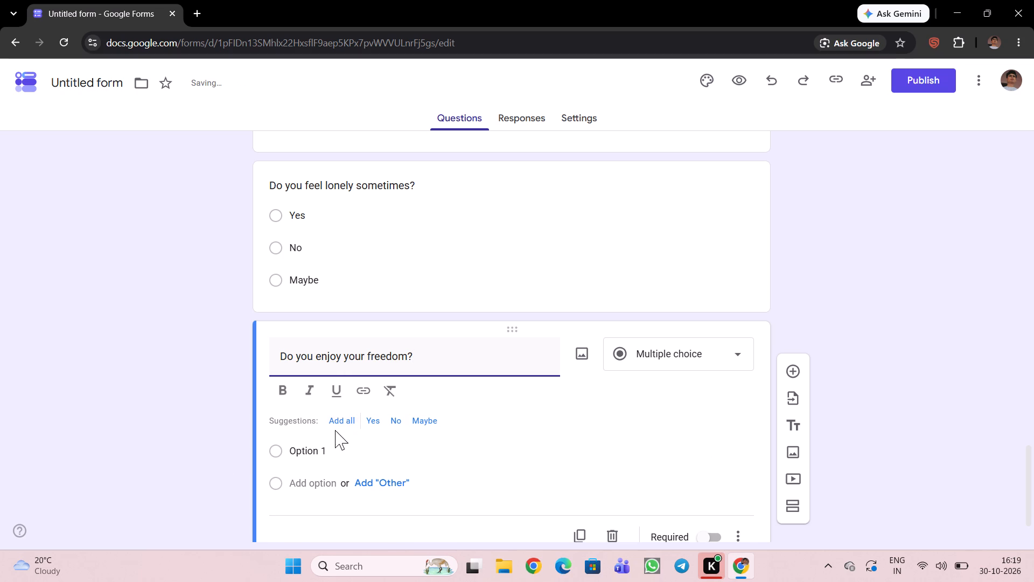
# Give the freedom question the answer options Yes and No.
pyautogui.click(331, 441)
pyautogui.press('BackSpace')
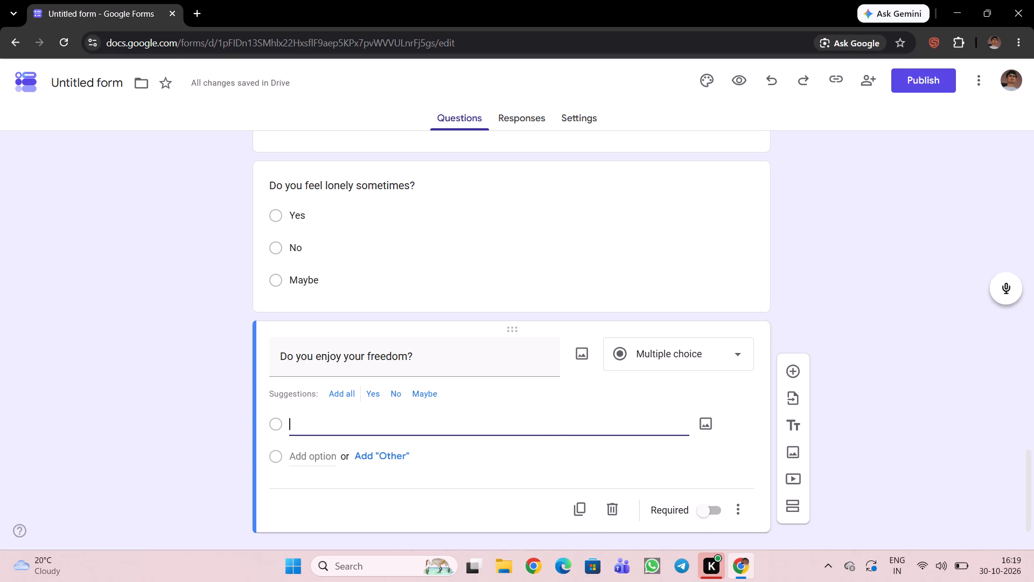
pyautogui.write('es')
pyautogui.press('Return')
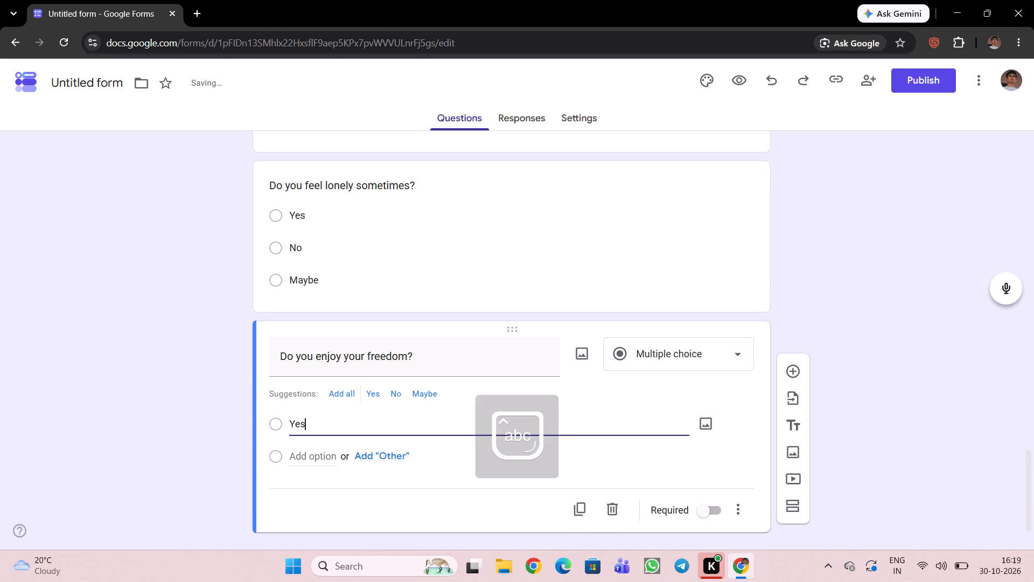
# Add a thirteenth question below the freedom question with the text "Do you find bachelor's life challenging?".
pyautogui.scroll(-1, 331, 441)
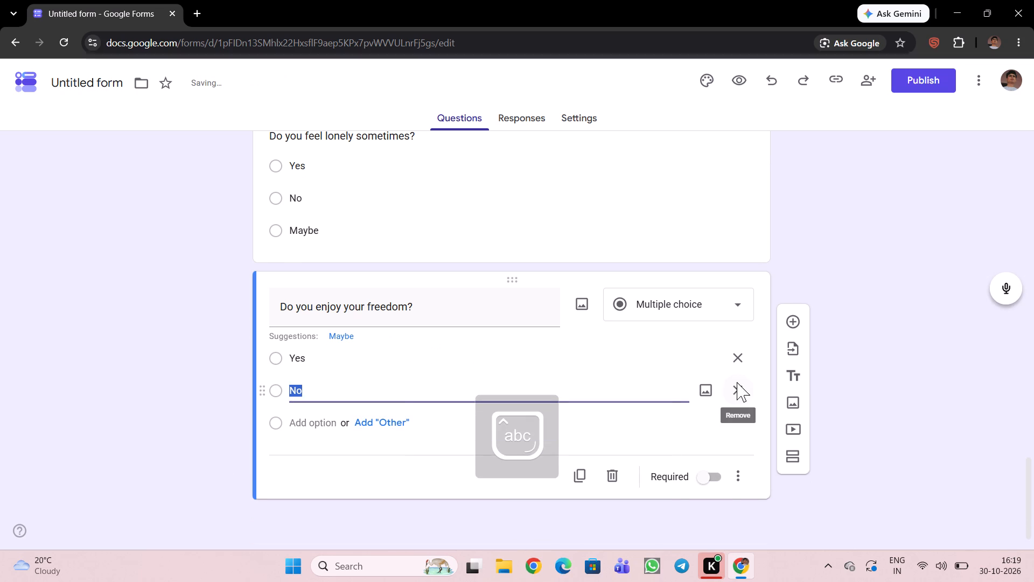
pyautogui.click(791, 326)
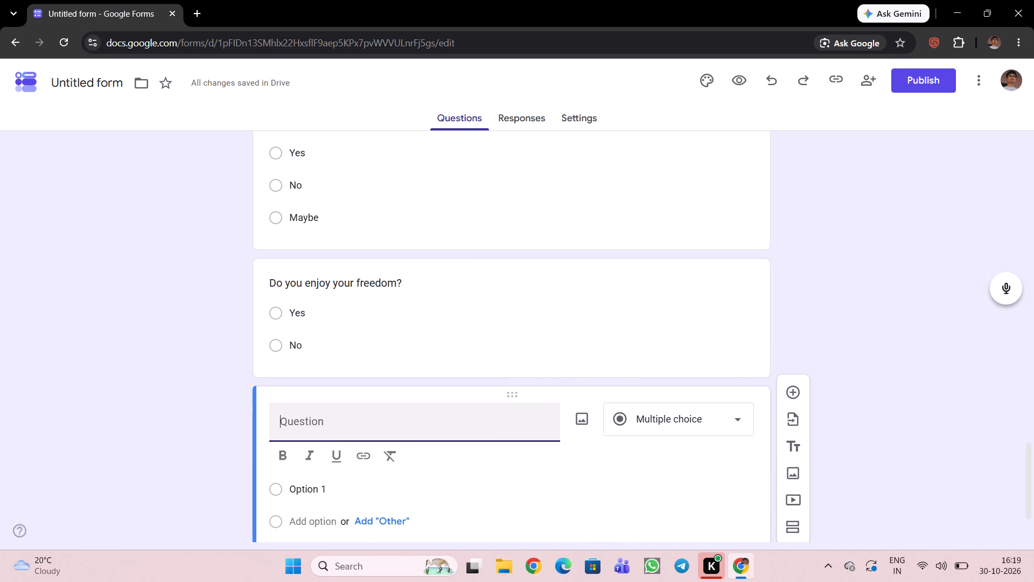
pyautogui.press('d')
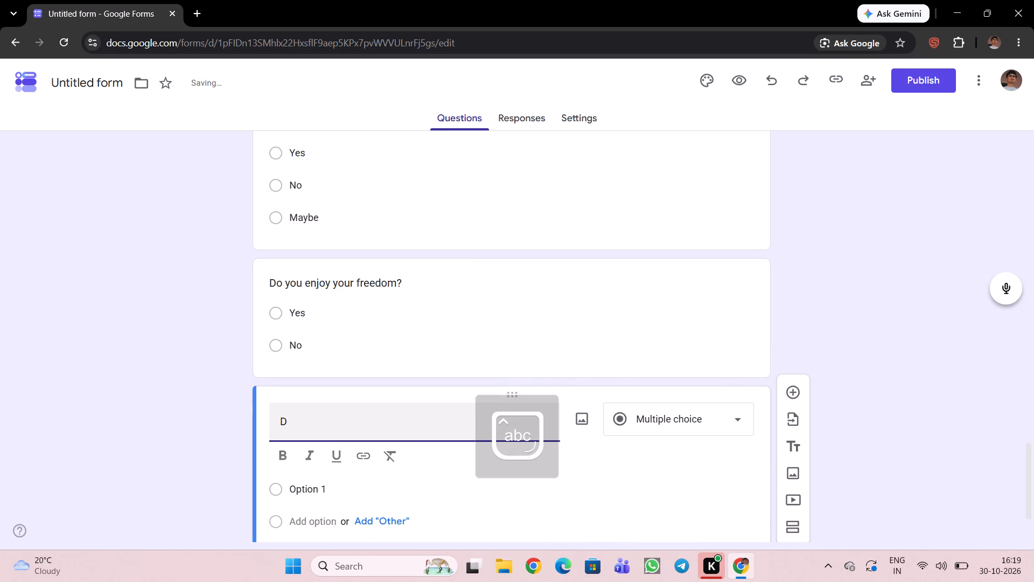
pyautogui.write('you')
pyautogui.press('space')
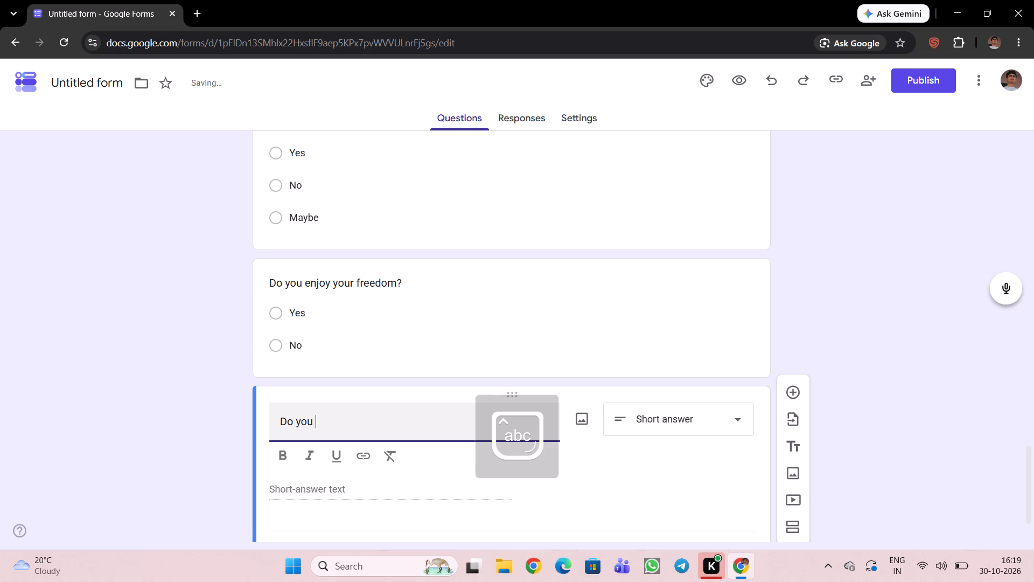
pyautogui.write('find')
pyautogui.press('space')
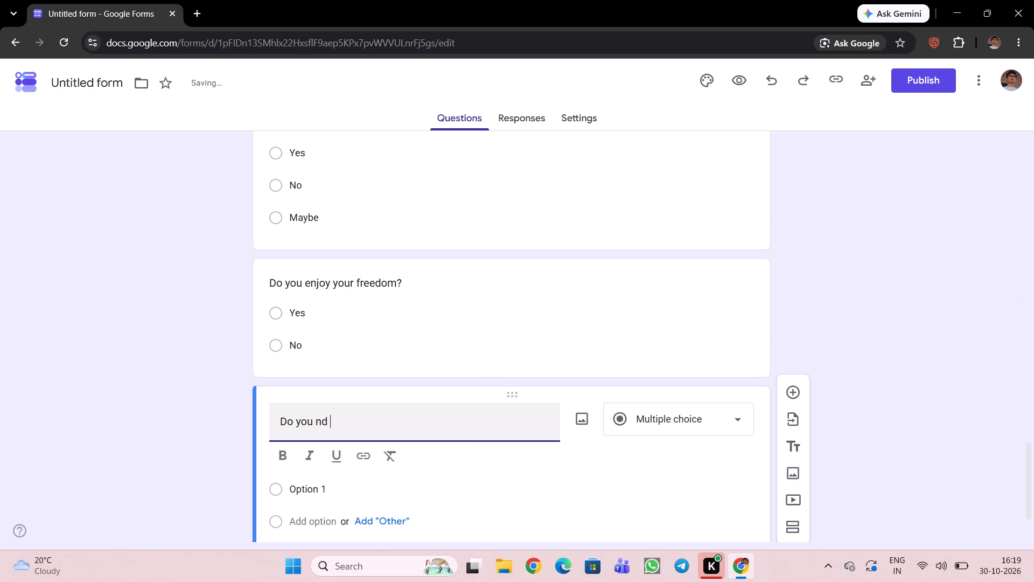
pyautogui.press('BackSpace')
pyautogui.press('BackSpace')
pyautogui.press('BackSpace')
pyautogui.write('find')
pyautogui.press('space')
pyautogui.write('bacheor')
pyautogui.press(';')
pyautogui.press('BackSpace')
pyautogui.press("'")
pyautogui.write('s life')
pyautogui.press('space')
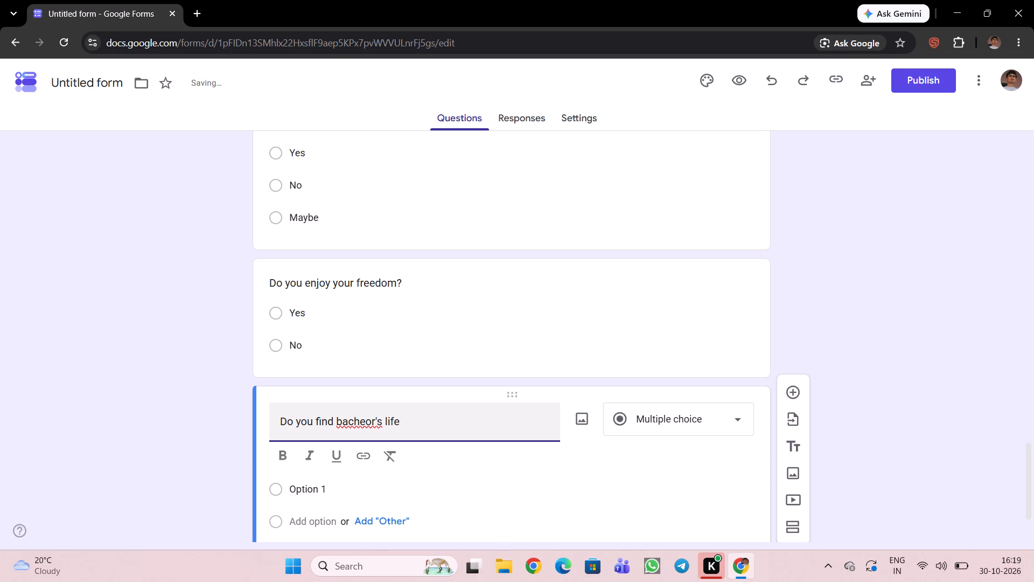
pyautogui.press('BackSpace')
pyautogui.press('BackSpace')
pyautogui.press('BackSpace')
pyautogui.press('BackSpace')
pyautogui.press('BackSpace')
pyautogui.press('BackSpace')
pyautogui.press('BackSpace')
pyautogui.press('BackSpace')
pyautogui.press('BackSpace')
pyautogui.press('BackSpace')
pyautogui.write('lor')
pyautogui.press("'")
pyautogui.write('s')
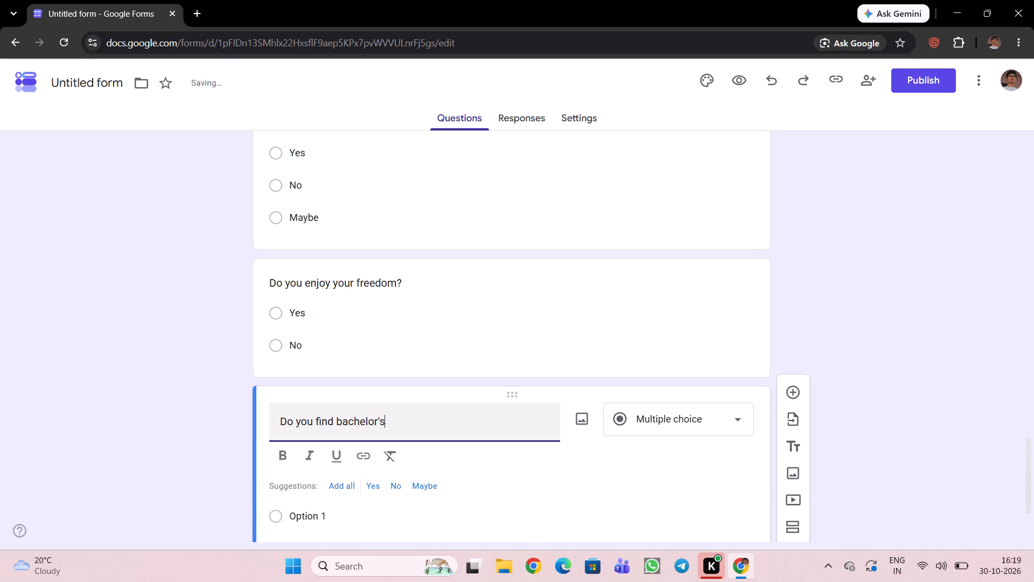
pyautogui.press('space')
pyautogui.write('life')
pyautogui.press('space')
pyautogui.write('challem')
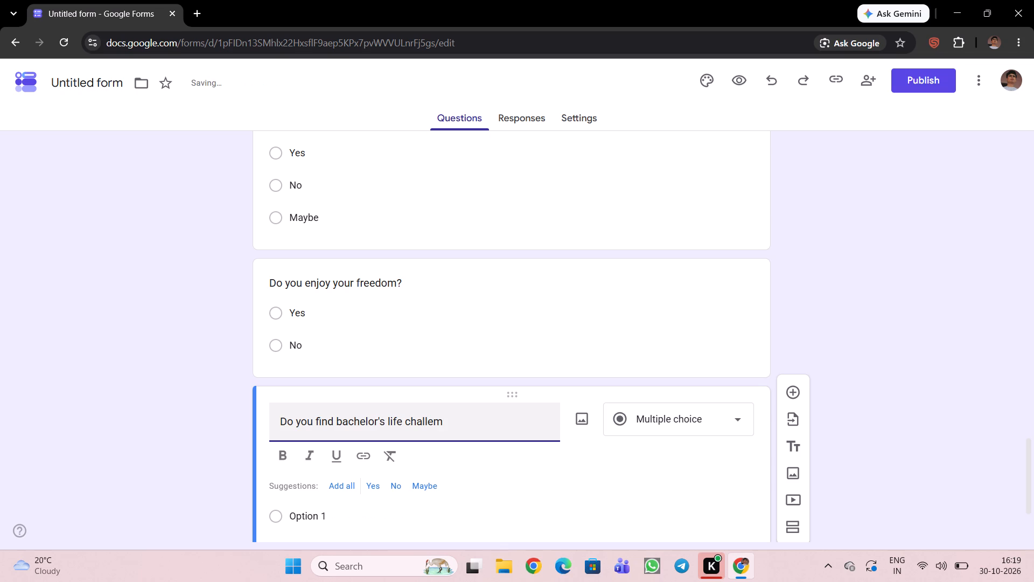
pyautogui.press('BackSpace')
pyautogui.write('nging')
pyautogui.hotkey('shift', '?')
# Give the question about bachelor's life being challenging the answer options Yes and No.
pyautogui.click(306, 507)
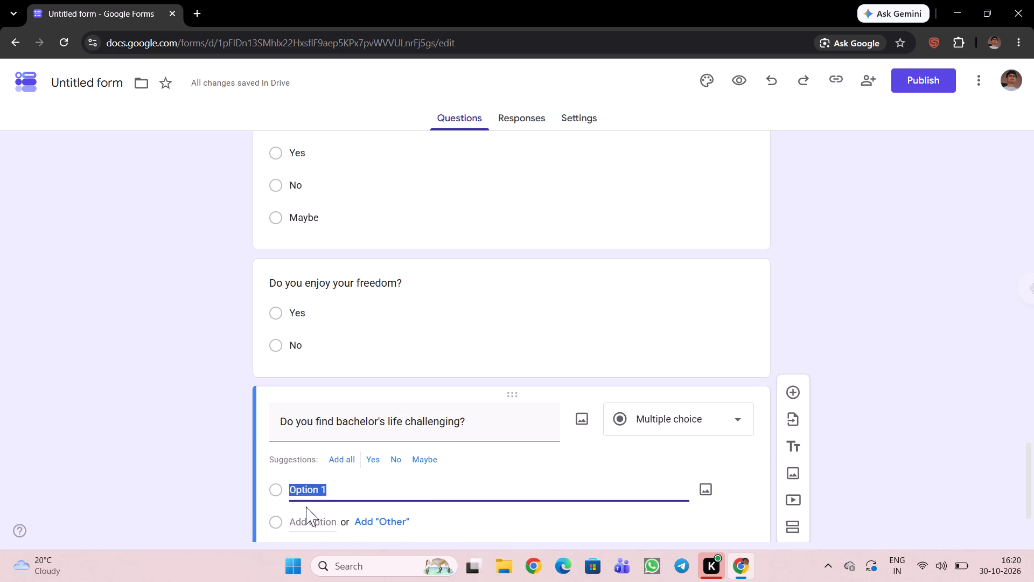
pyautogui.press('BackSpace')
pyautogui.press('y')
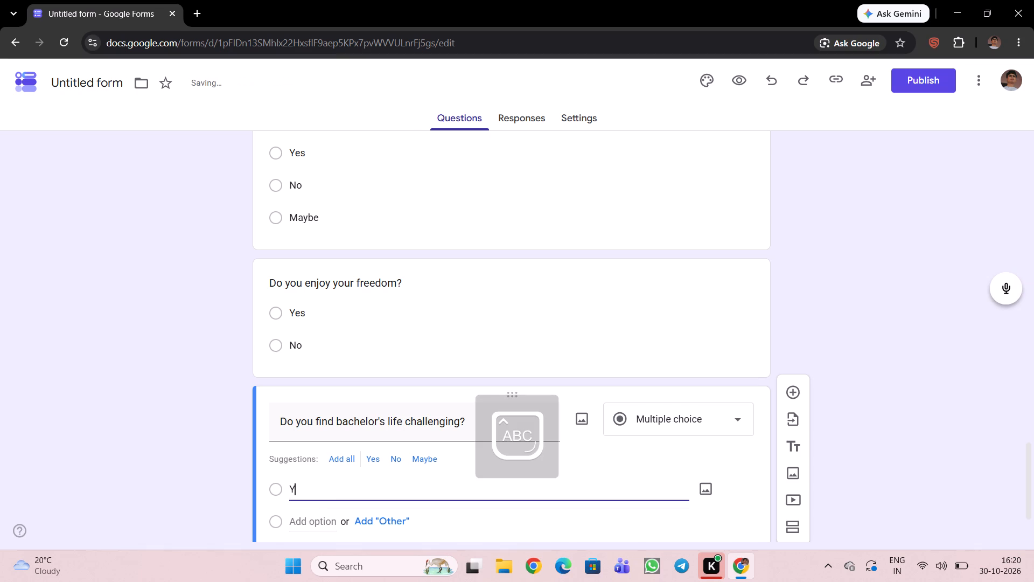
pyautogui.write('es')
pyautogui.press('Return')
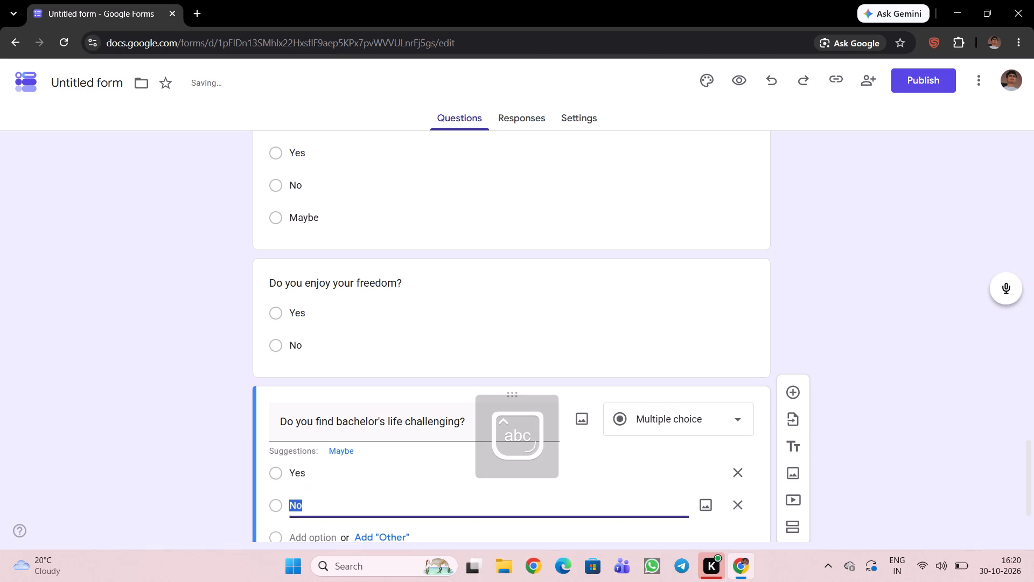
# Add a fourteenth question below the challenging-life question with the text "Would you recommend bachelor life to others?".
pyautogui.scroll(-1, 306, 507)
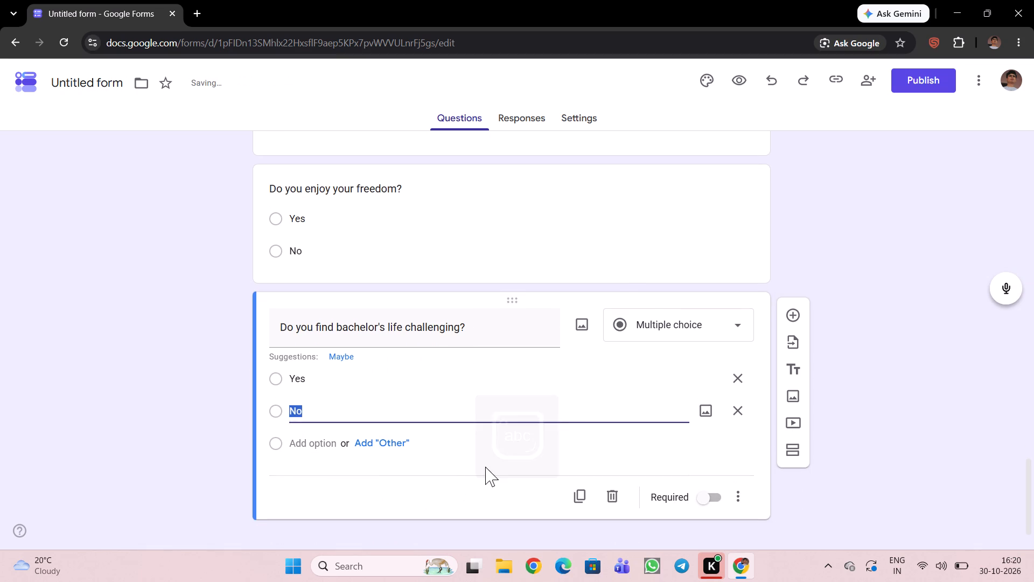
pyautogui.click(790, 314)
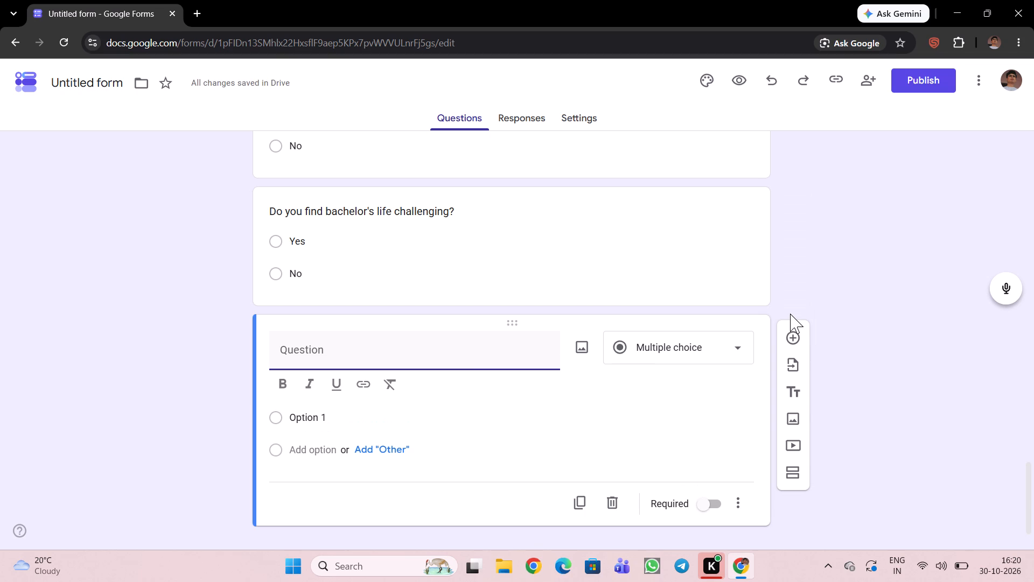
pyautogui.press('w')
pyautogui.press('BackSpace')
pyautogui.write('WO')
pyautogui.press('BackSpace')
pyautogui.press('BackSpace')
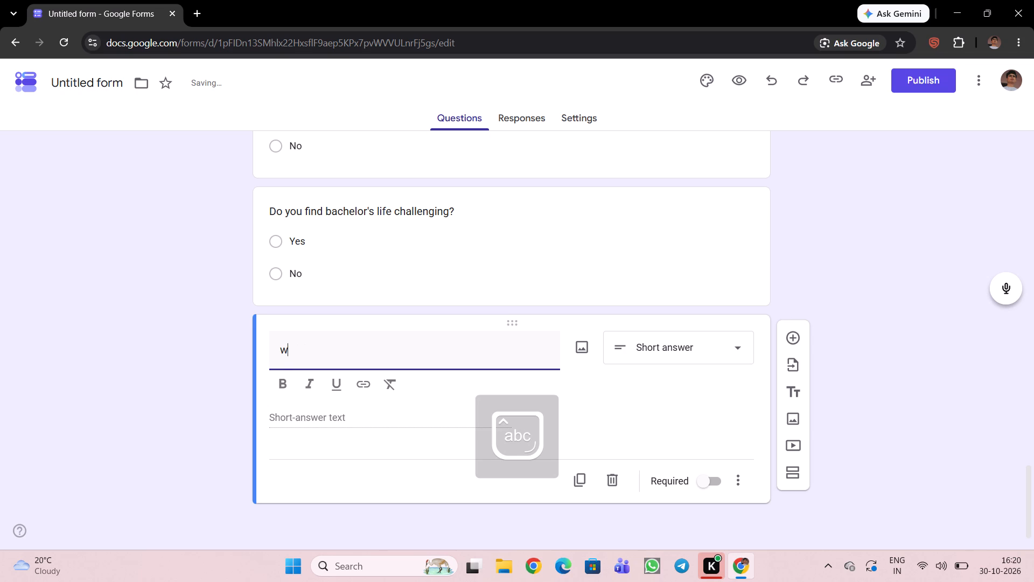
pyautogui.press('BackSpace')
pyautogui.press('w')
pyautogui.write('ouls')
pyautogui.press('BackSpace')
pyautogui.press('d')
pyautogui.press('space')
pyautogui.write('you recommend')
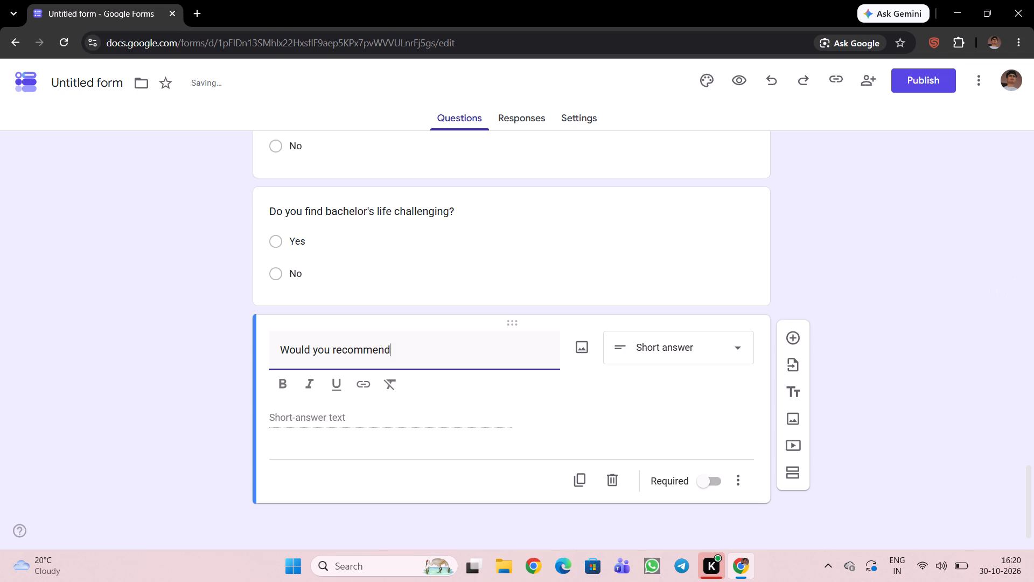
pyautogui.press('space')
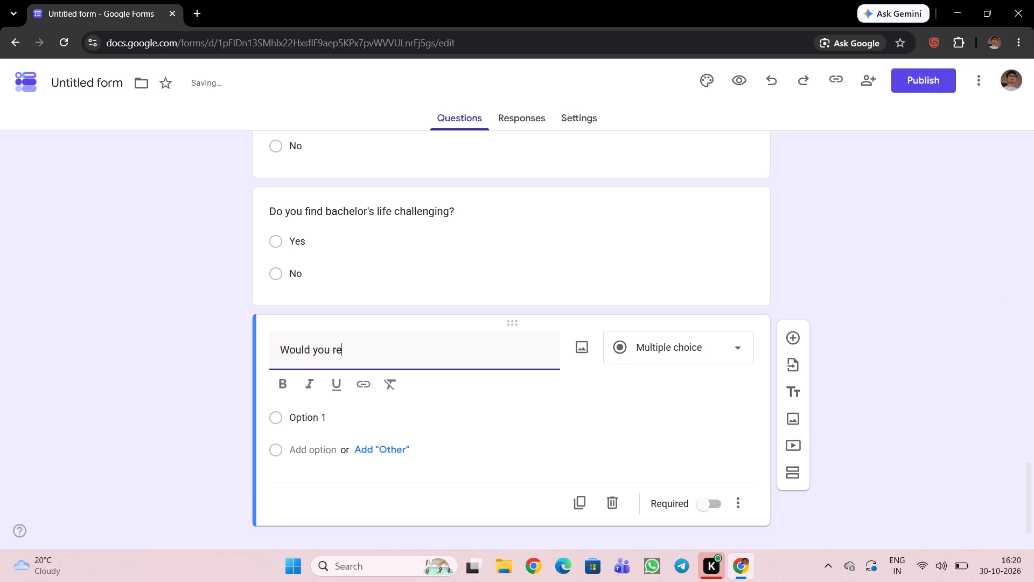
pyautogui.write('baache')
pyautogui.press('BackSpace')
pyautogui.press('BackSpace')
pyautogui.press('BackSpace')
pyautogui.press('BackSpace')
pyautogui.press('BackSpace')
pyautogui.press('BackSpace')
pyautogui.write('commend')
pyautogui.press('space')
pyautogui.write('be')
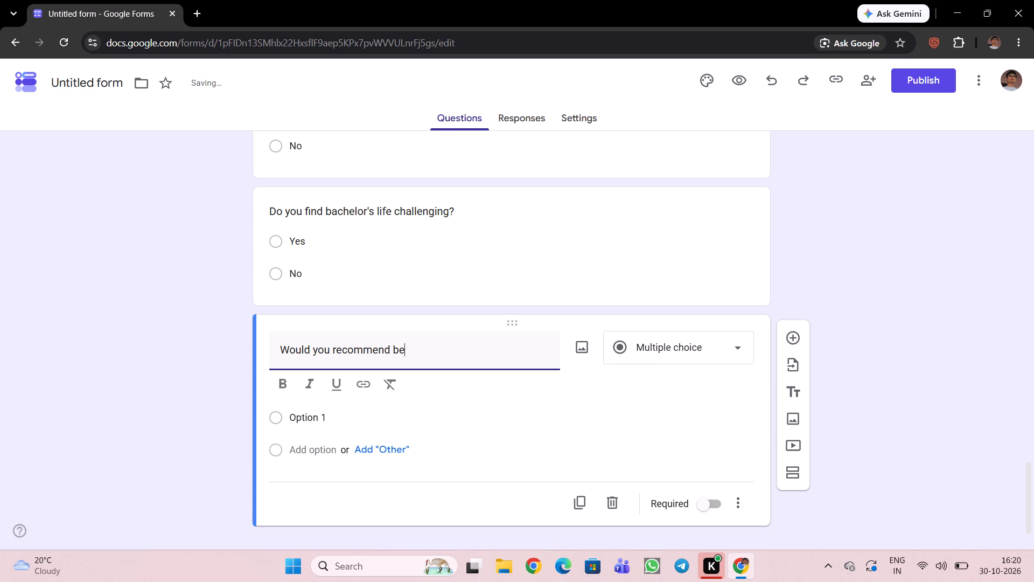
pyautogui.press('BackSpace')
pyautogui.press('a')
pyautogui.write('che')
pyautogui.write('lor')
pyautogui.press('space')
pyautogui.write('lifet')
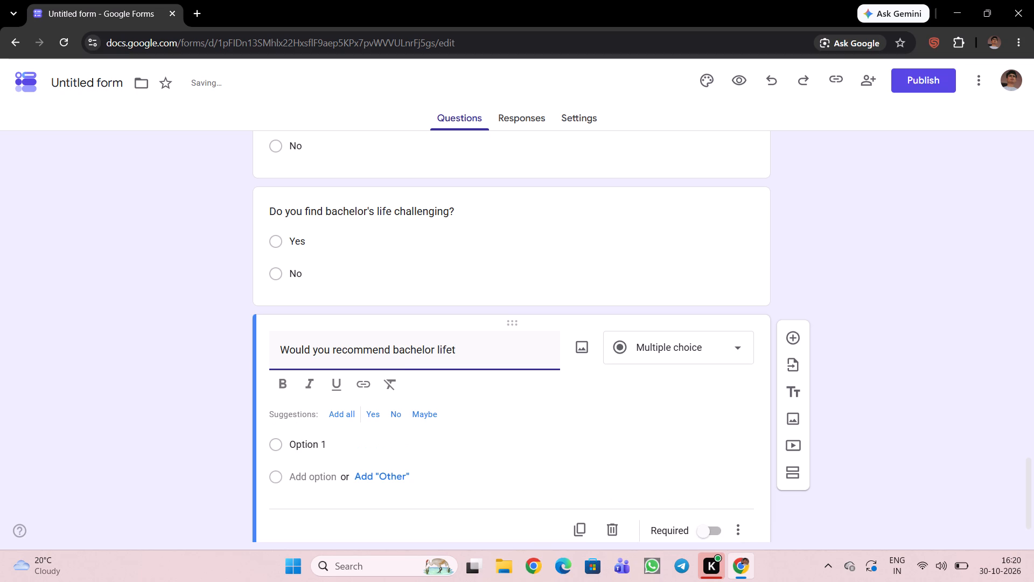
pyautogui.press('BackSpace')
pyautogui.press('space')
pyautogui.write('o')
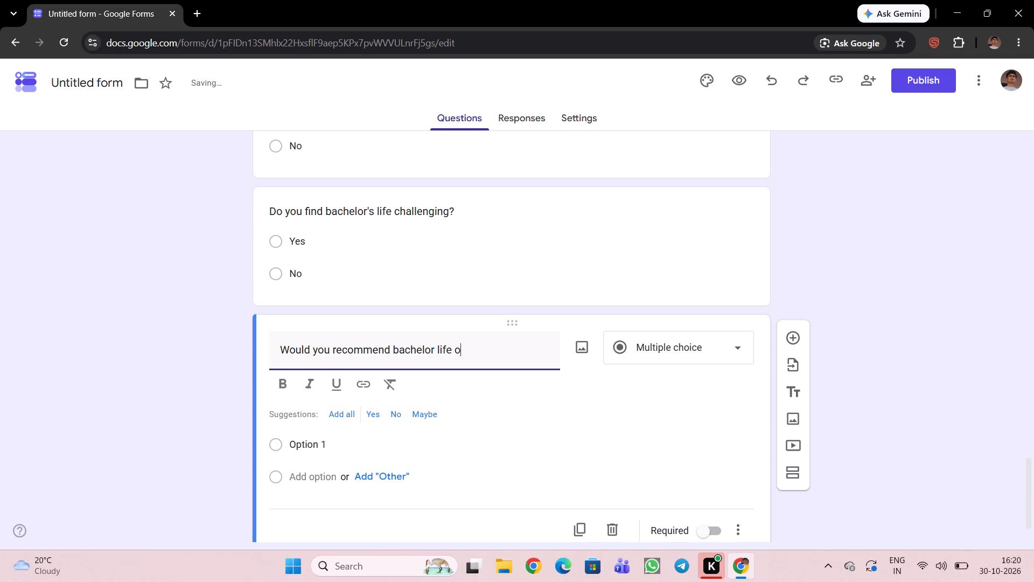
pyautogui.press('BackSpace')
pyautogui.write('too')
pyautogui.press('space')
pyautogui.press('BackSpace')
pyautogui.press('BackSpace')
pyautogui.press('space')
pyautogui.write('others')
pyautogui.hotkey('shift', '?')
# Give the recommendation question all the suggested answer options: Yes, No and Maybe.
pyautogui.click(350, 413)
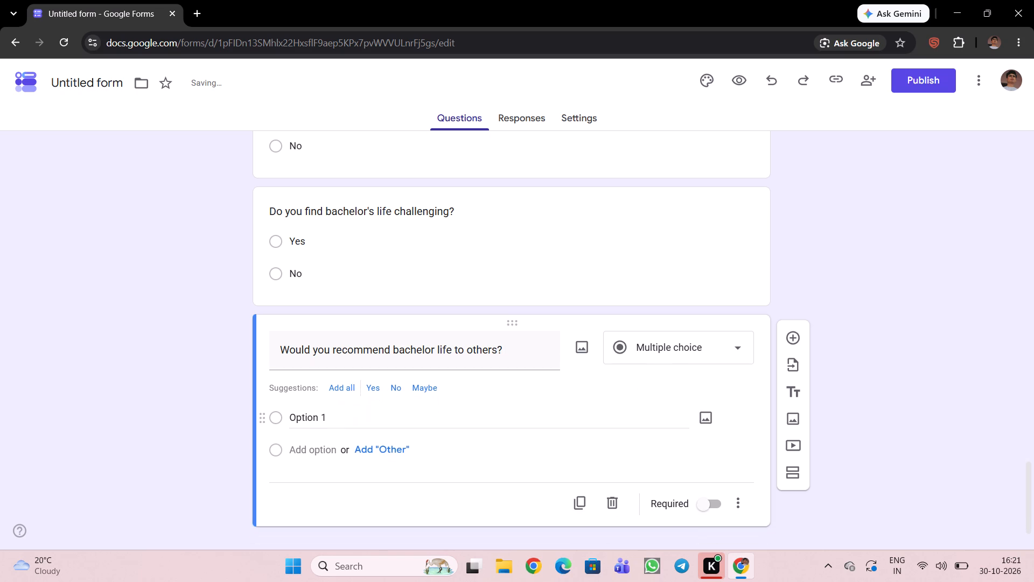
pyautogui.click(347, 379)
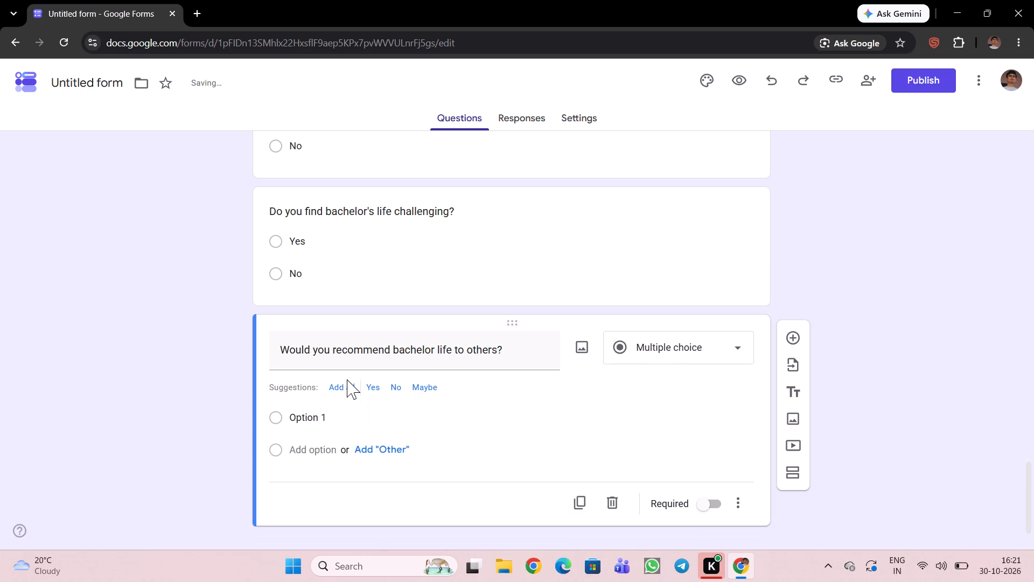
pyautogui.click(345, 388)
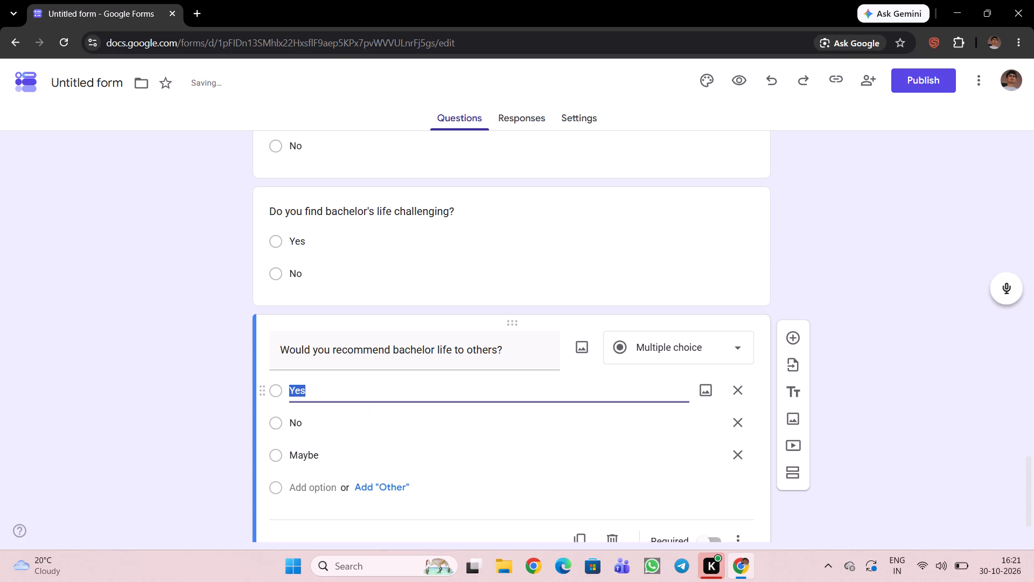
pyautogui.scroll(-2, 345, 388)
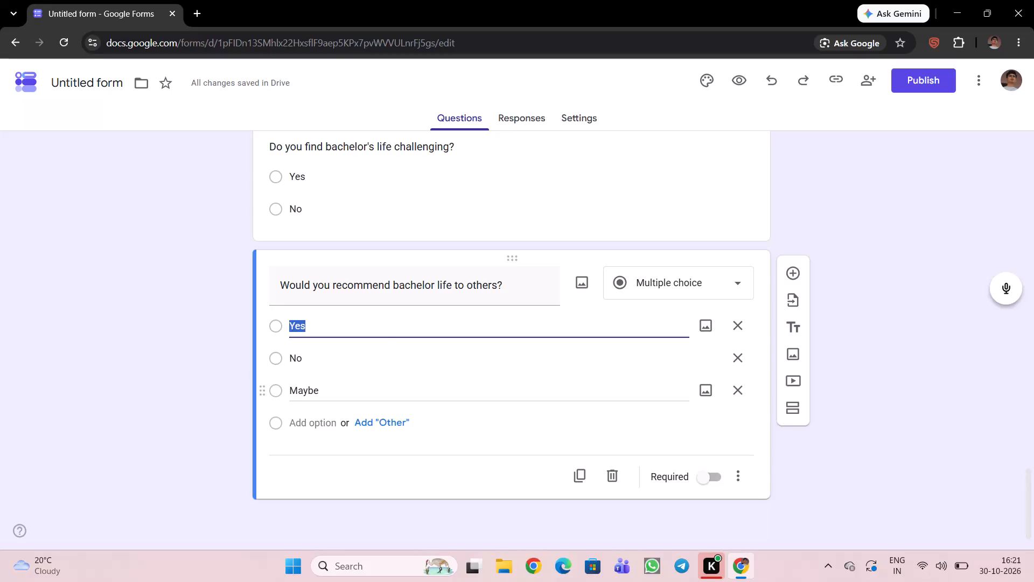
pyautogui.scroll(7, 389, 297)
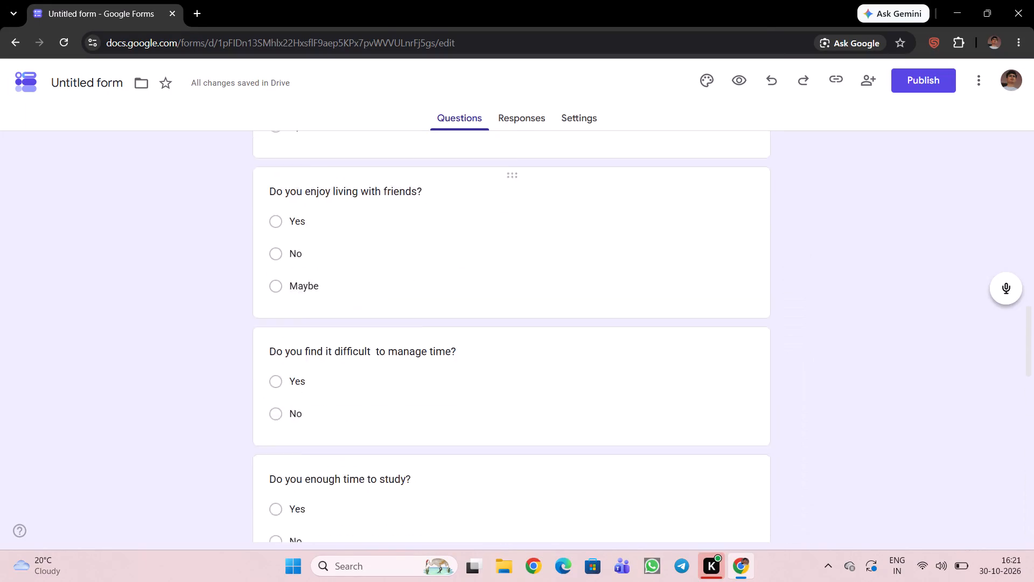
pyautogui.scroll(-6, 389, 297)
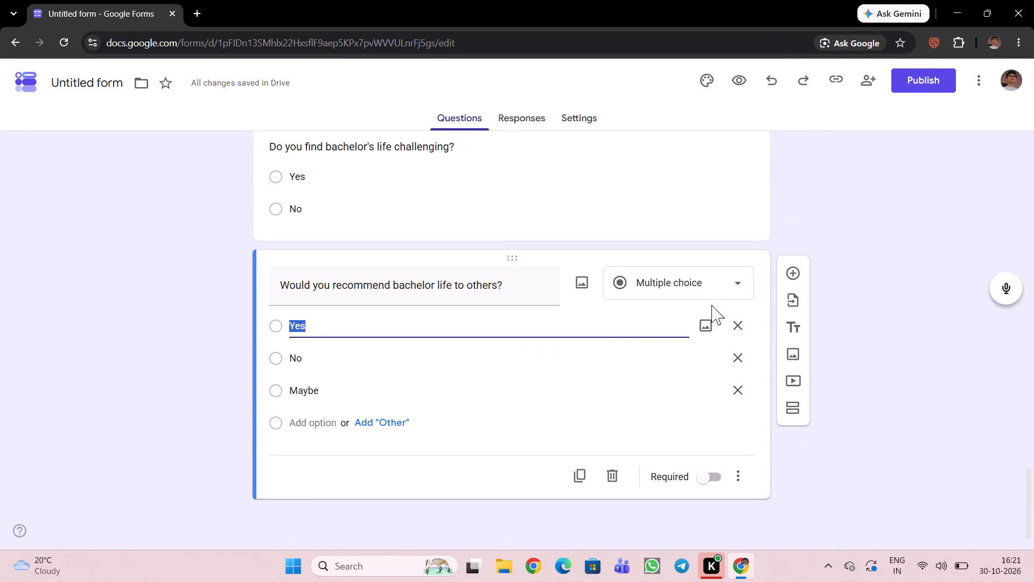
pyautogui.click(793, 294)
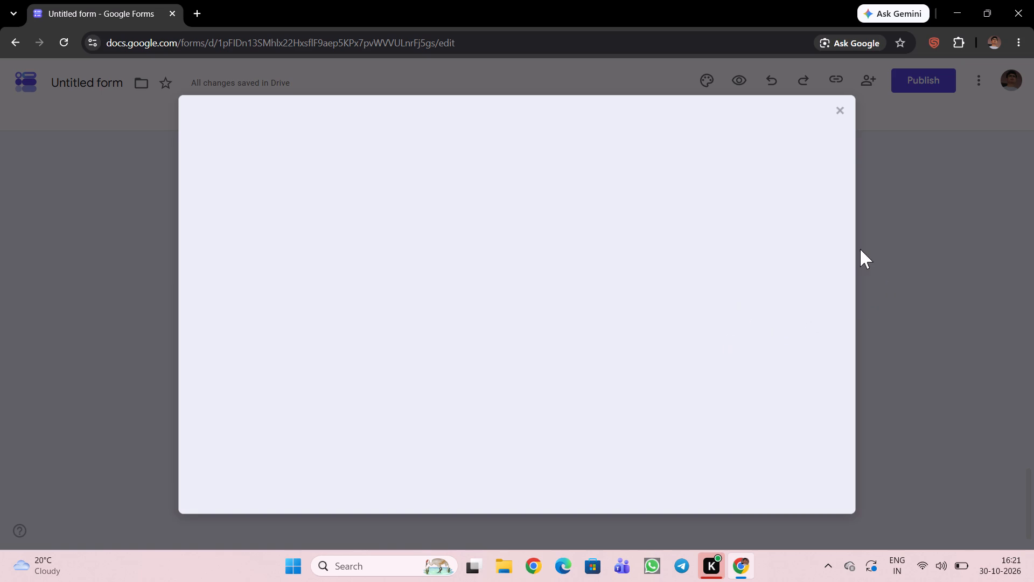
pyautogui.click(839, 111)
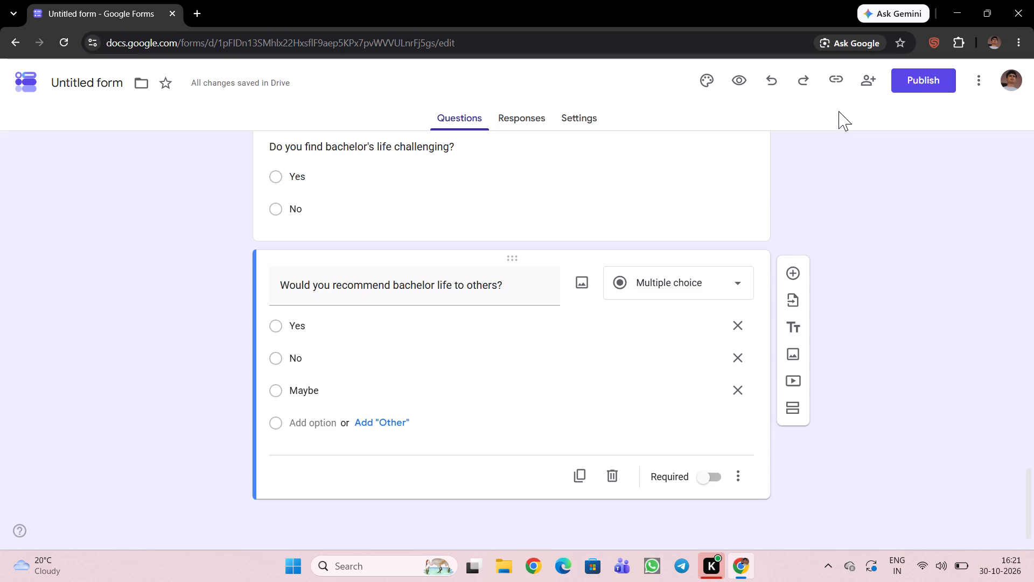
# Review the form's questions and answer options from the description down to the recommendation question.
pyautogui.scroll(-1, 670, 376)
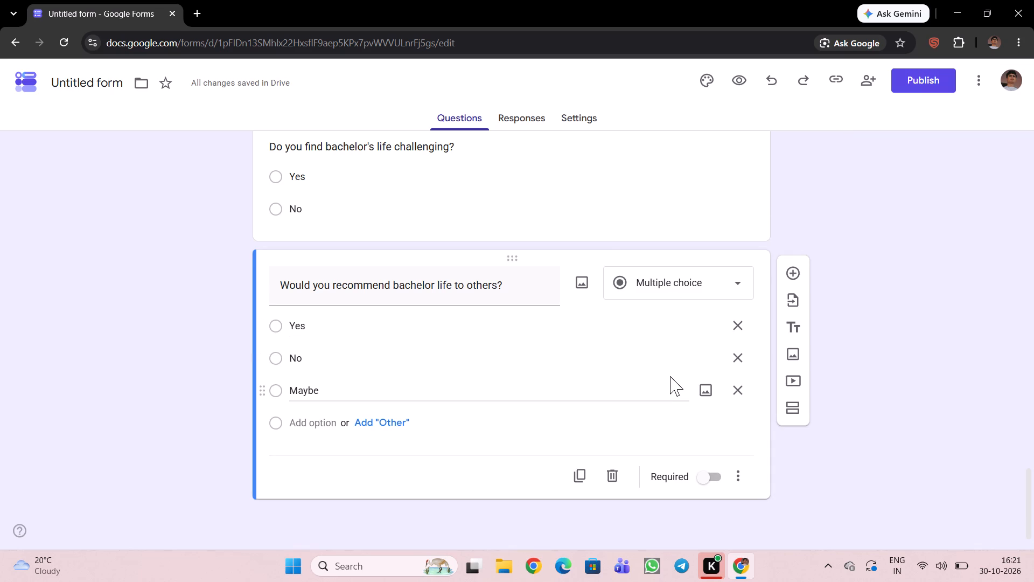
pyautogui.scroll(-1, 670, 376)
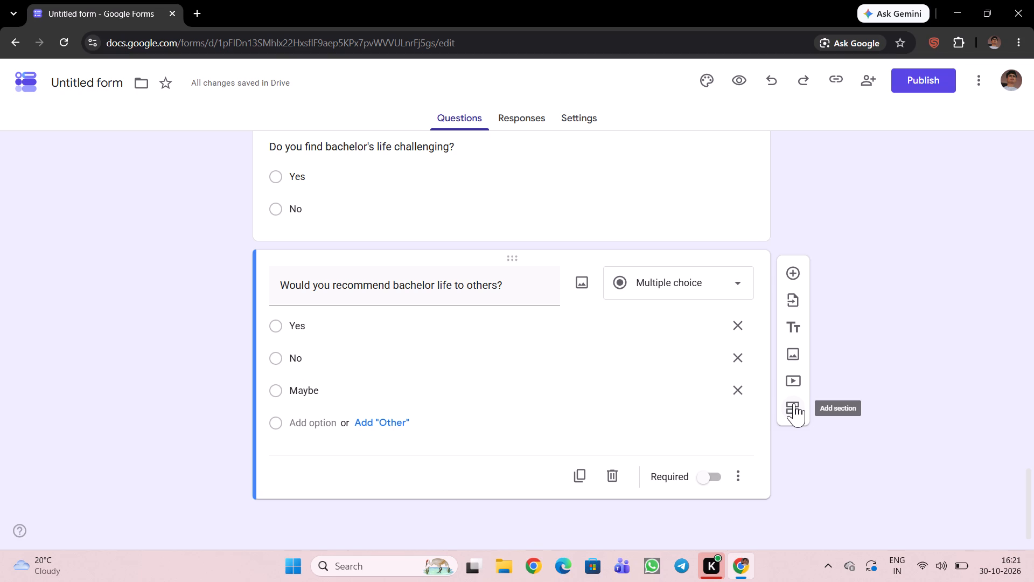
pyautogui.scroll(10, 794, 403)
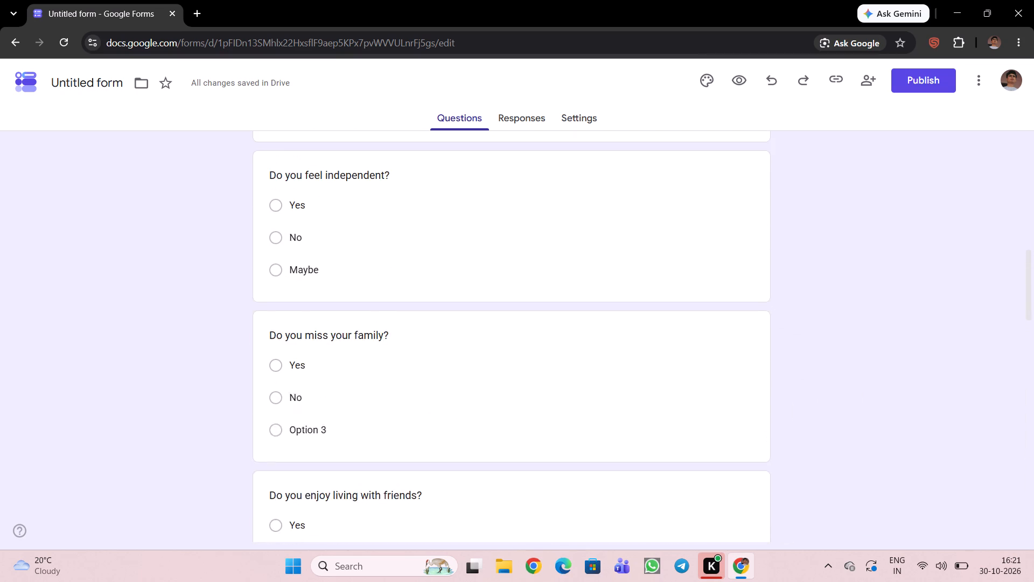
pyautogui.scroll(9, 556, 389)
pyautogui.scroll(-2, 556, 389)
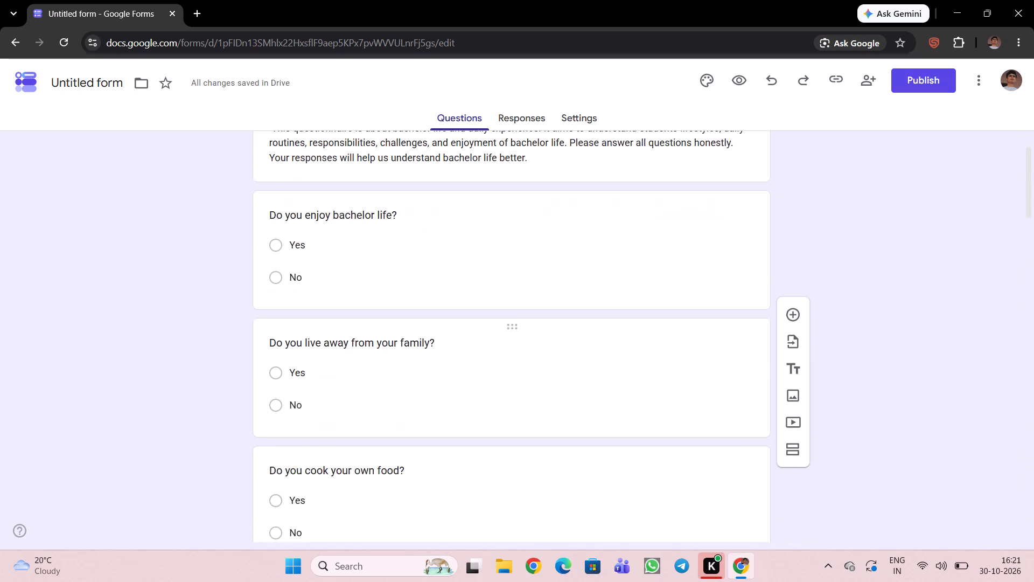
pyautogui.scroll(-12, 556, 389)
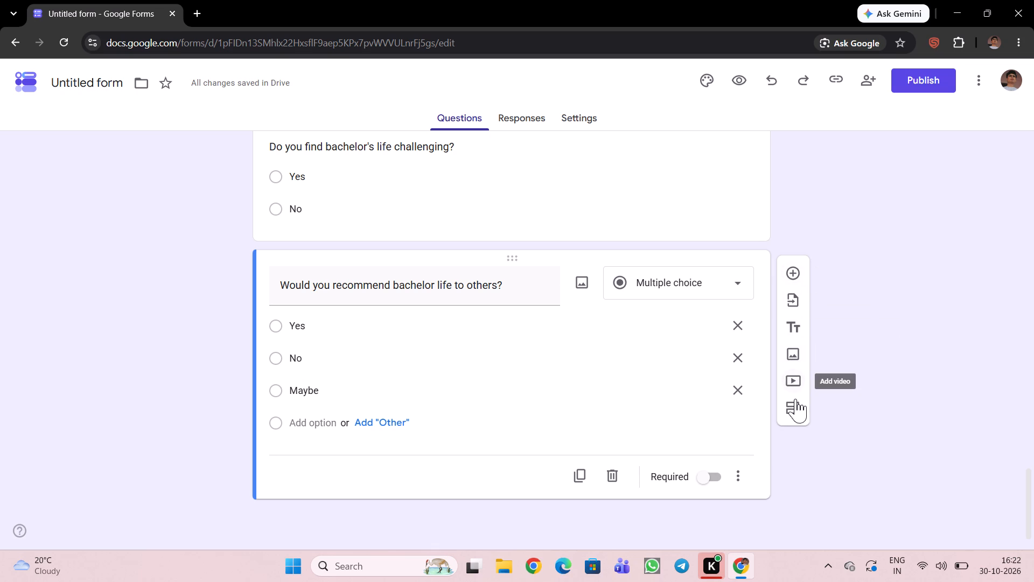
# Add an untitled title-and-description block below the recommendation question.
pyautogui.click(794, 325)
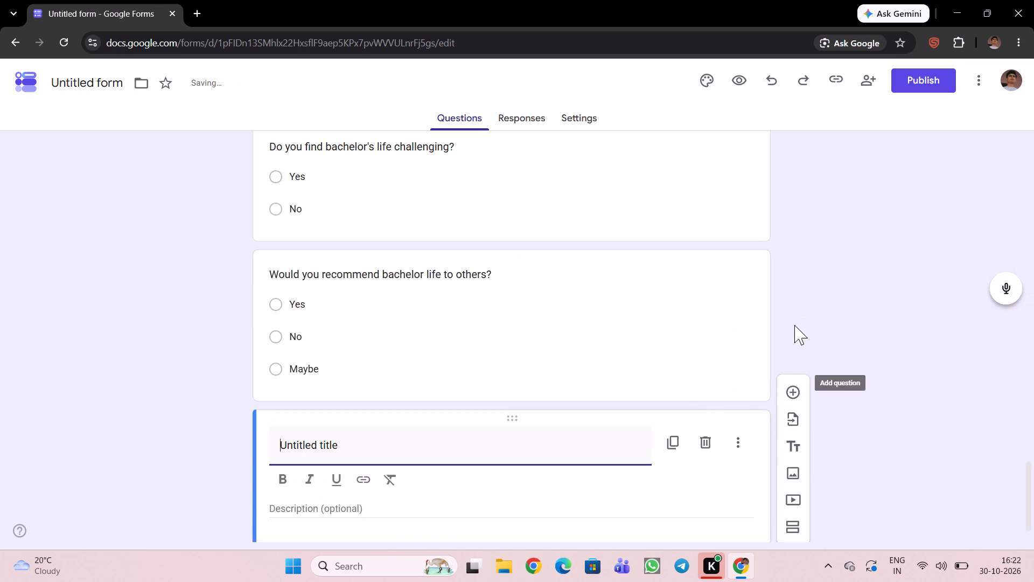
pyautogui.scroll(-2, 575, 390)
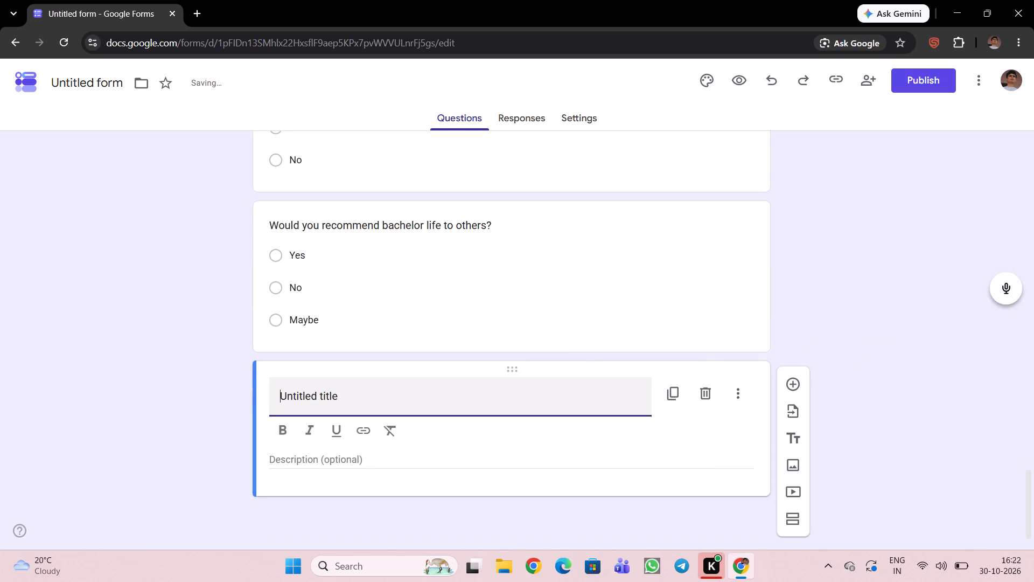
pyautogui.click(687, 429)
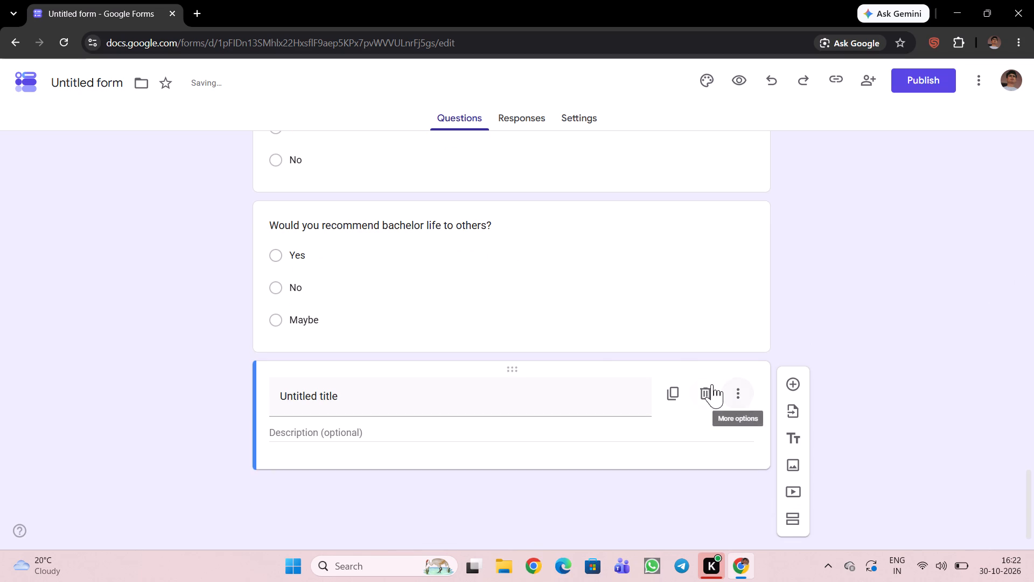
# Delete the untitled title-and-description block below the recommendation question.
pyautogui.click(710, 387)
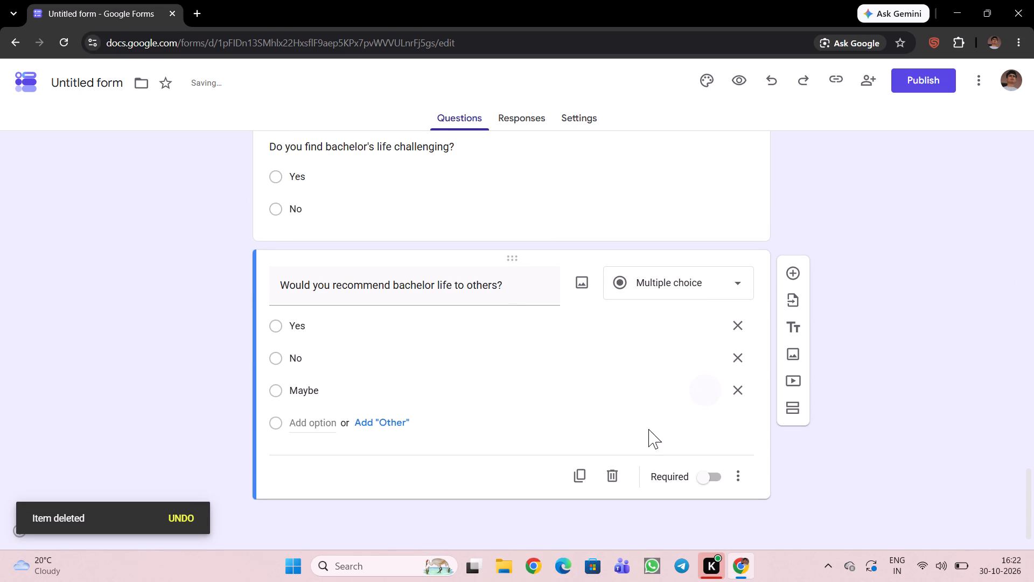
# Add a second section to the form after the recommendation question.
pyautogui.click(788, 410)
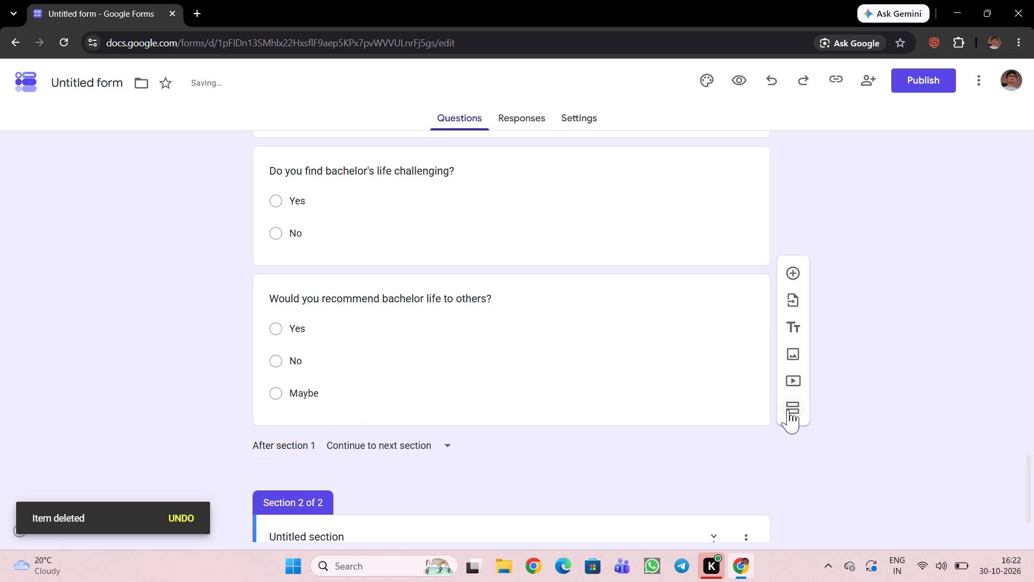
# Replace the new section's default title with "Personal Life Survey".
pyautogui.scroll(-2, 605, 411)
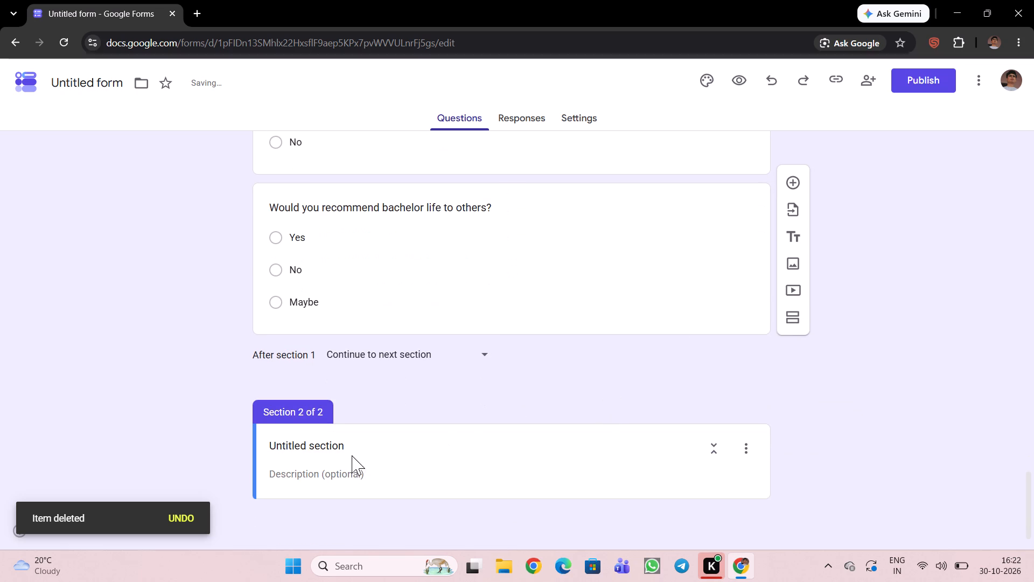
pyautogui.click(357, 449)
pyautogui.press('BackSpace')
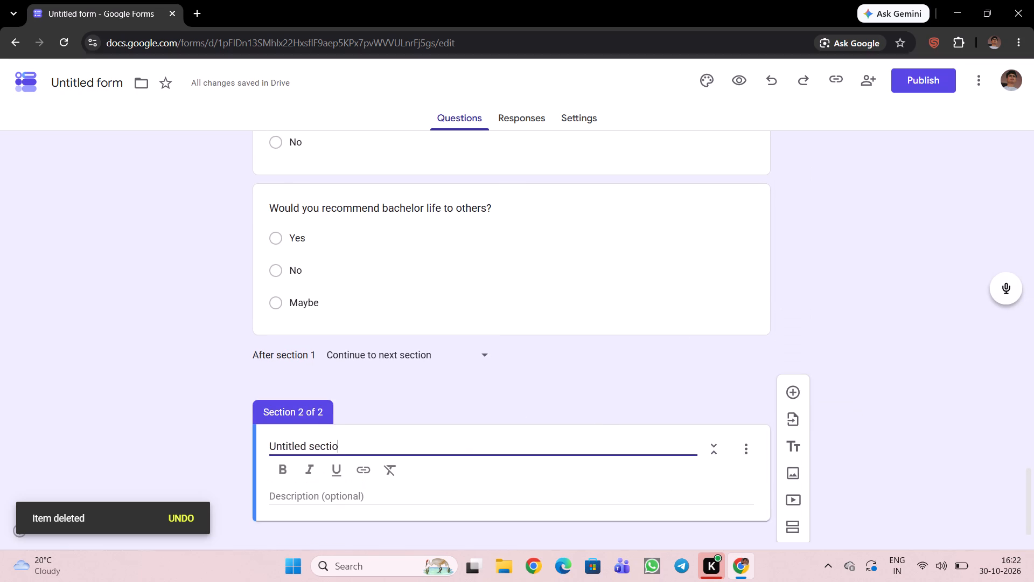
pyautogui.press('BackSpace')
pyautogui.press('BackSpace')
pyautogui.press('BackSpace')
pyautogui.press('BackSpace')
pyautogui.press('BackSpace')
pyautogui.press('BackSpace')
pyautogui.press('BackSpace')
pyautogui.press('BackSpace')
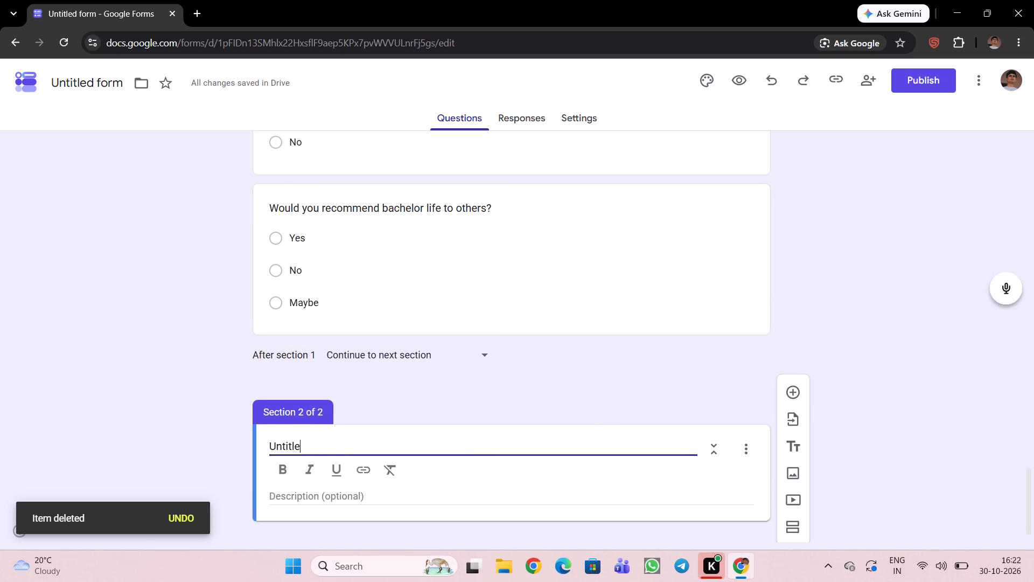
pyautogui.press('BackSpace')
pyautogui.press('BackSpace')
pyautogui.press('BackSpace')
pyautogui.press('BackSpace')
pyautogui.press('BackSpace')
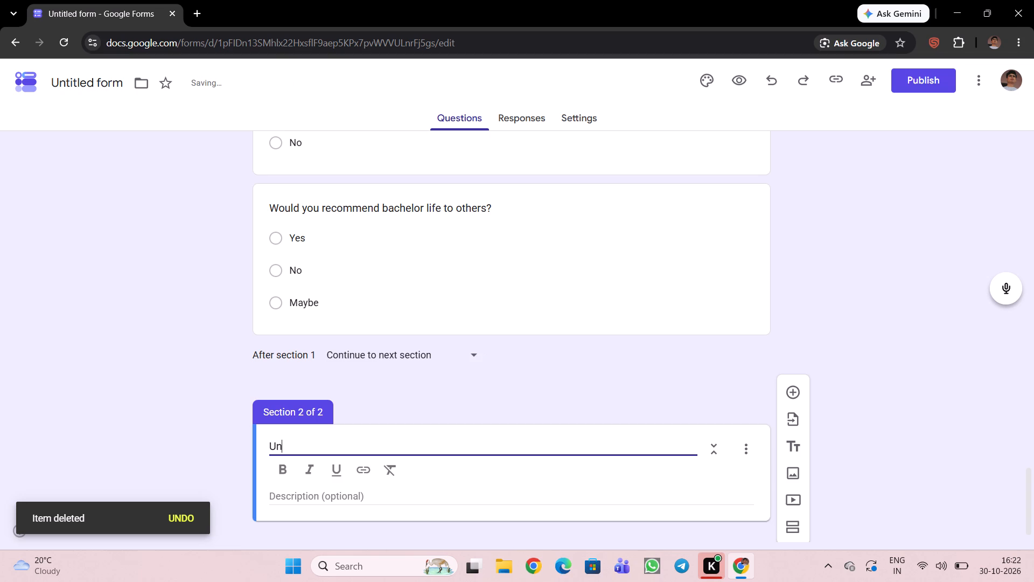
pyautogui.press('BackSpace')
pyautogui.press('BackSpace')
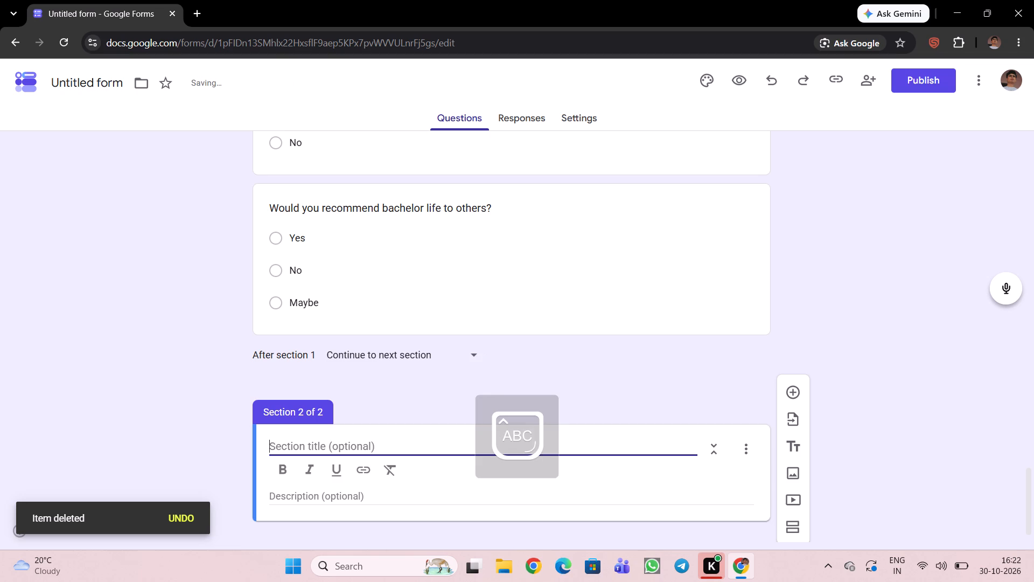
pyautogui.write('ersonal')
pyautogui.press('space')
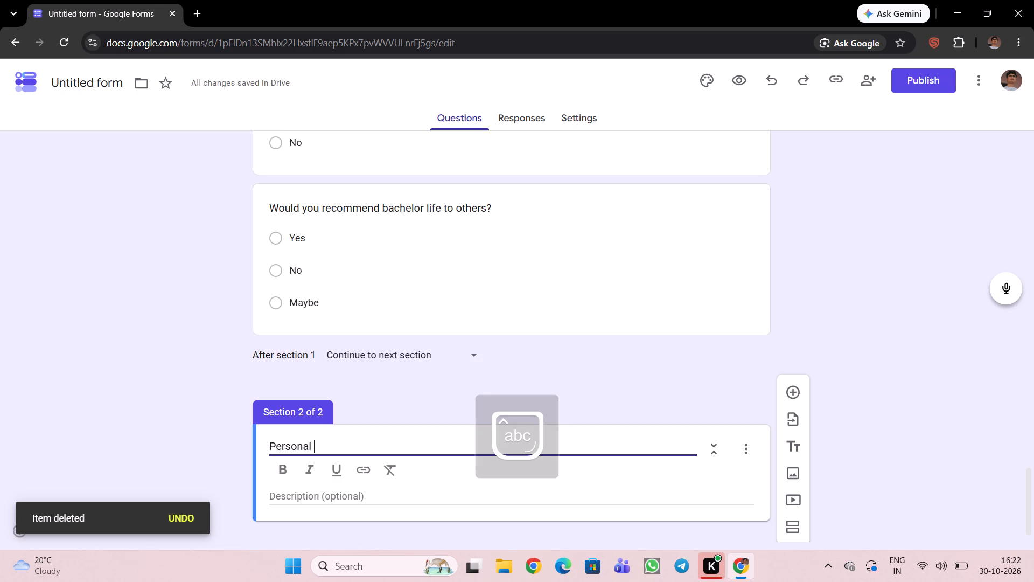
pyautogui.write('LIFE')
pyautogui.press('space')
pyautogui.press('BackSpace')
pyautogui.press('BackSpace')
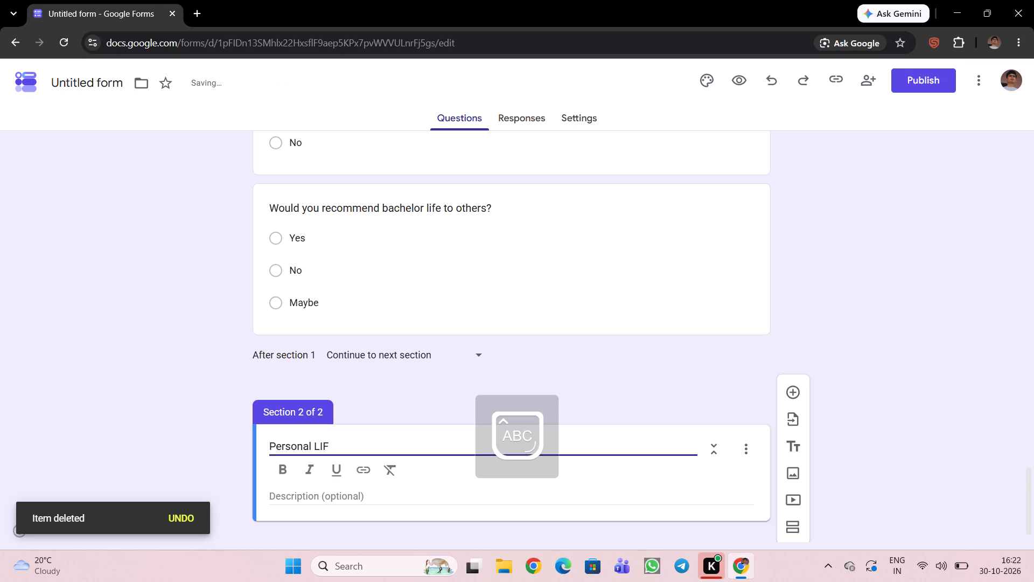
pyautogui.press('BackSpace')
pyautogui.press('BackSpace')
pyautogui.write('ife')
pyautogui.press('space')
pyautogui.press('s')
pyautogui.press('u')
pyautogui.write('rve')
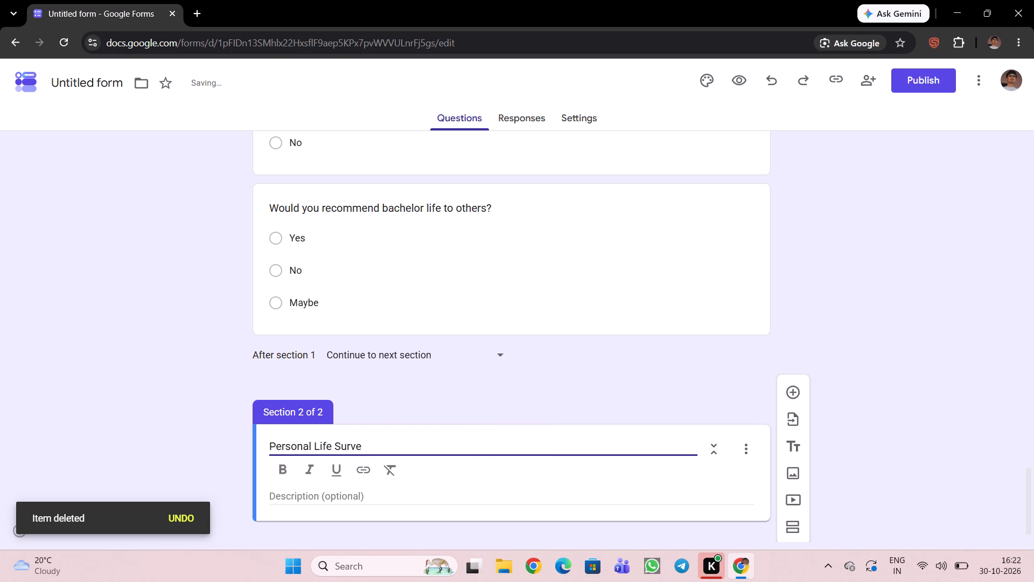
pyautogui.press('y')
# Enter the section description "This is about personal life, habits, relationships, feelings, and experiences, of bachelors.".
pyautogui.click(284, 495)
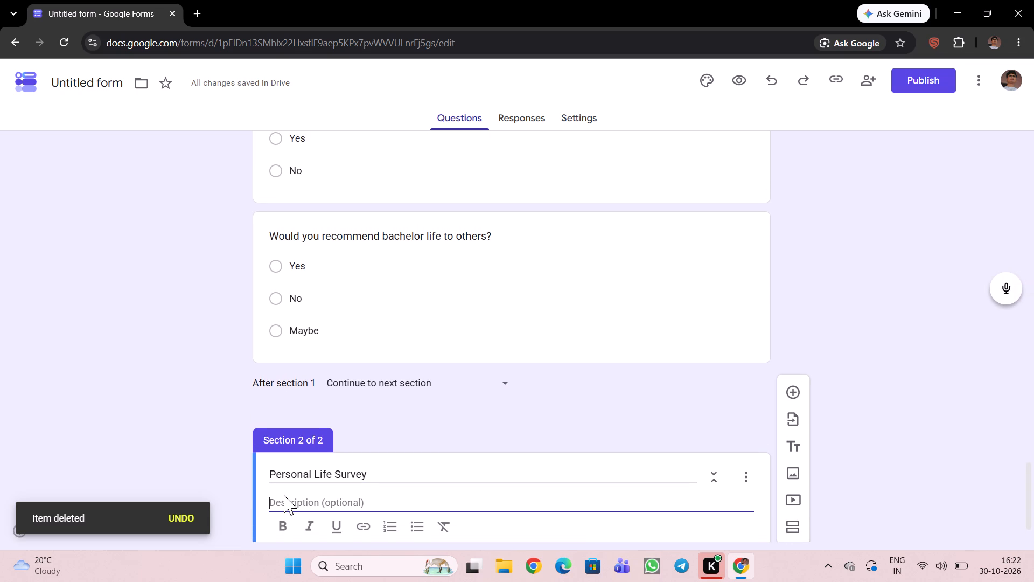
pyautogui.press('t')
pyautogui.write('his is')
pyautogui.press('space')
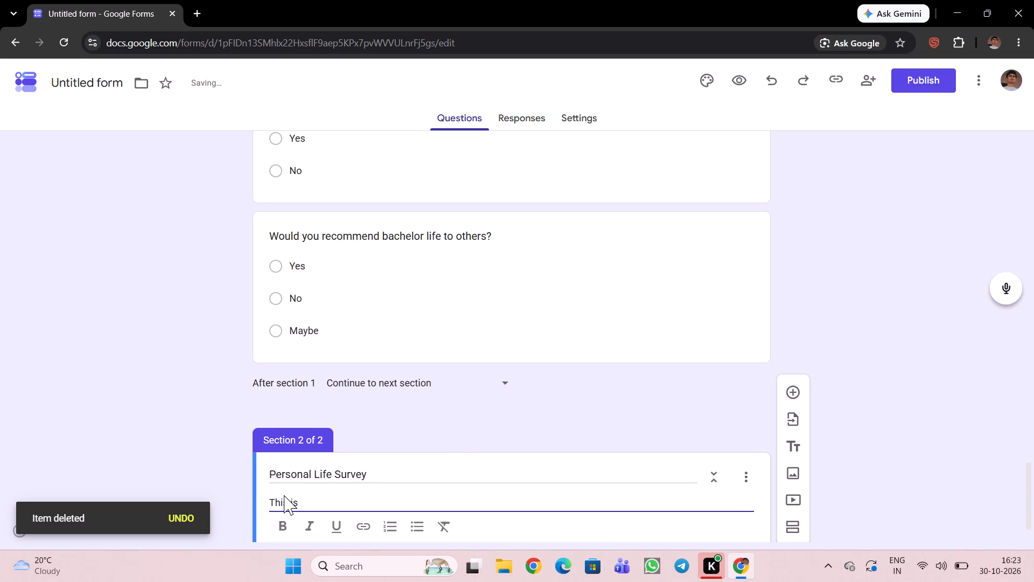
pyautogui.press('a')
pyautogui.write('bout')
pyautogui.press('space')
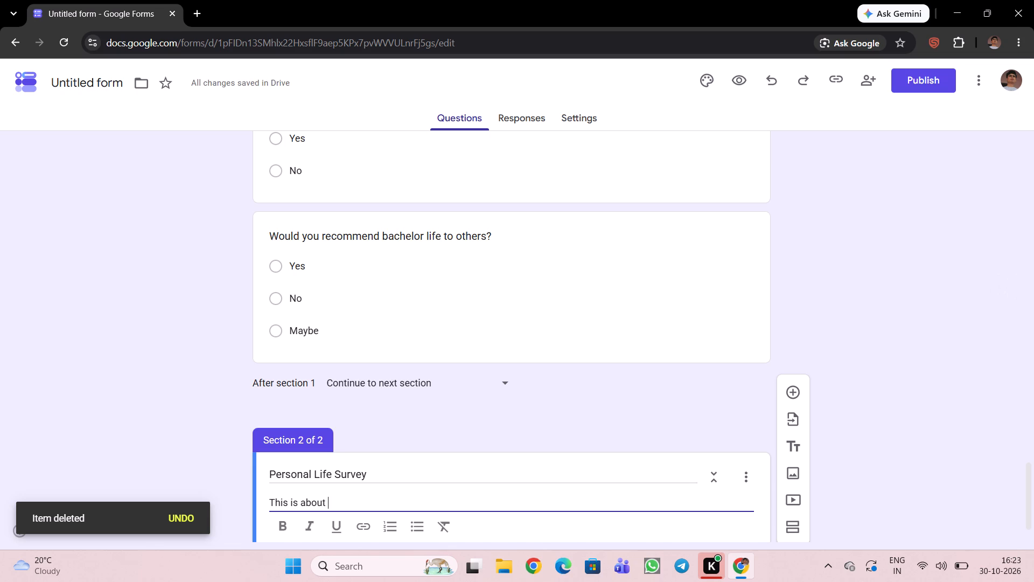
pyautogui.write('personal')
pyautogui.press('space')
pyautogui.write('life,')
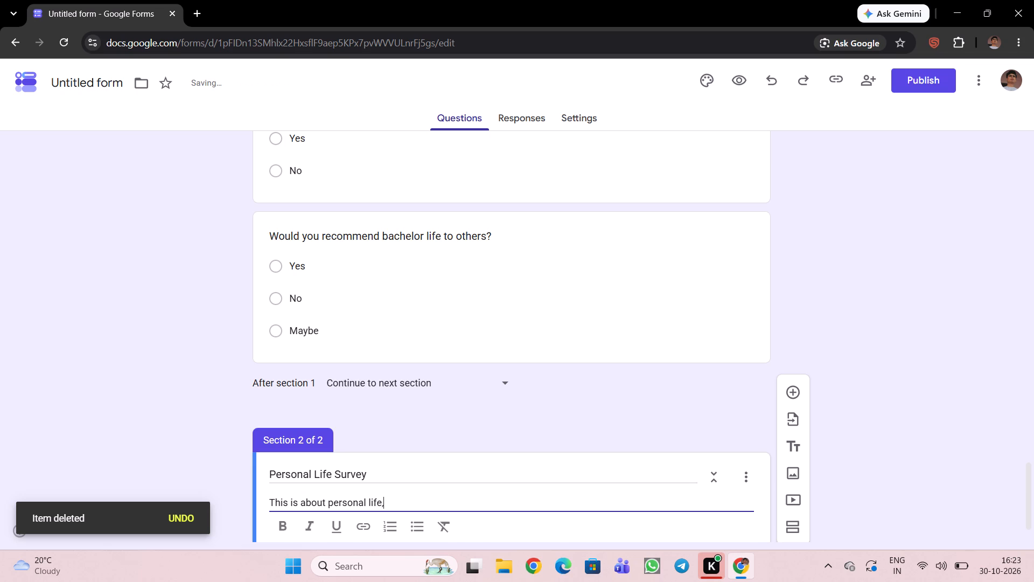
pyautogui.press('space')
pyautogui.write('habits,')
pyautogui.press('space')
pyautogui.write('relationsh')
pyautogui.write('ips,')
pyautogui.press('space')
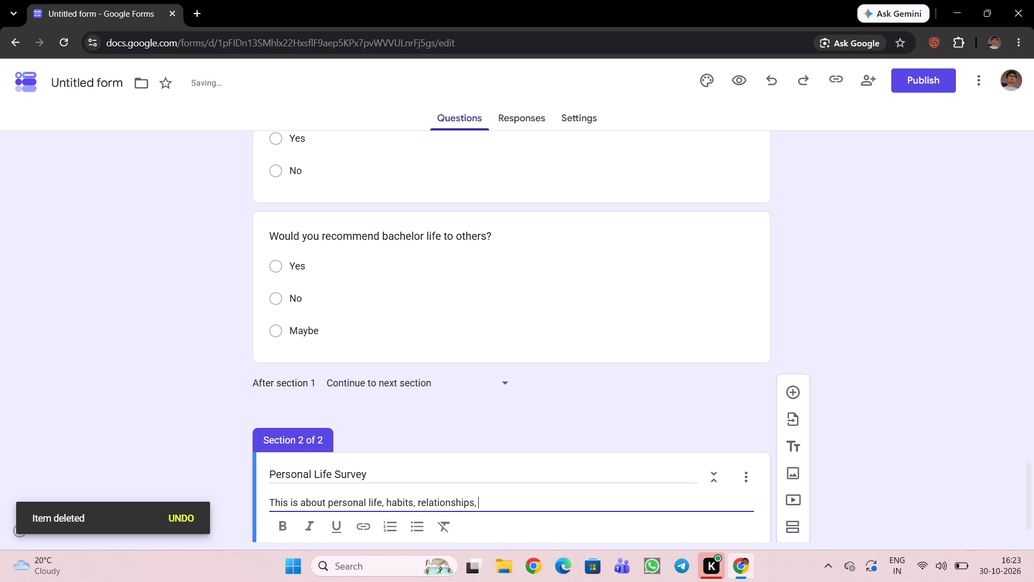
pyautogui.write('feelings,')
pyautogui.press('space')
pyautogui.write('and experiences,')
pyautogui.press('space')
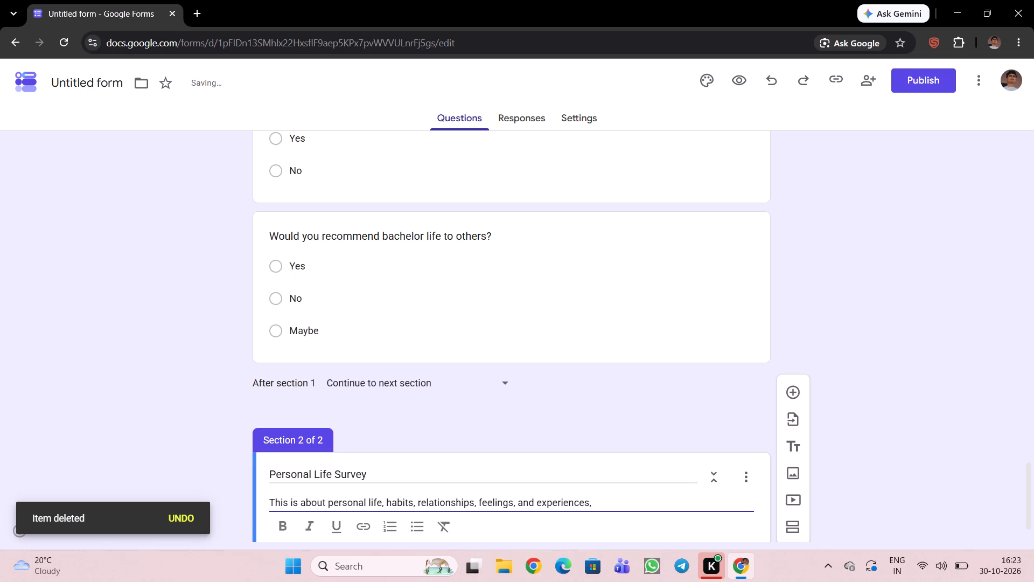
pyautogui.write('of ba')
pyautogui.press('BackSpace')
pyautogui.press('BackSpace')
pyautogui.press('BackSpace')
pyautogui.press('BackSpace')
pyautogui.press('BackSpace')
pyautogui.write('chelors')
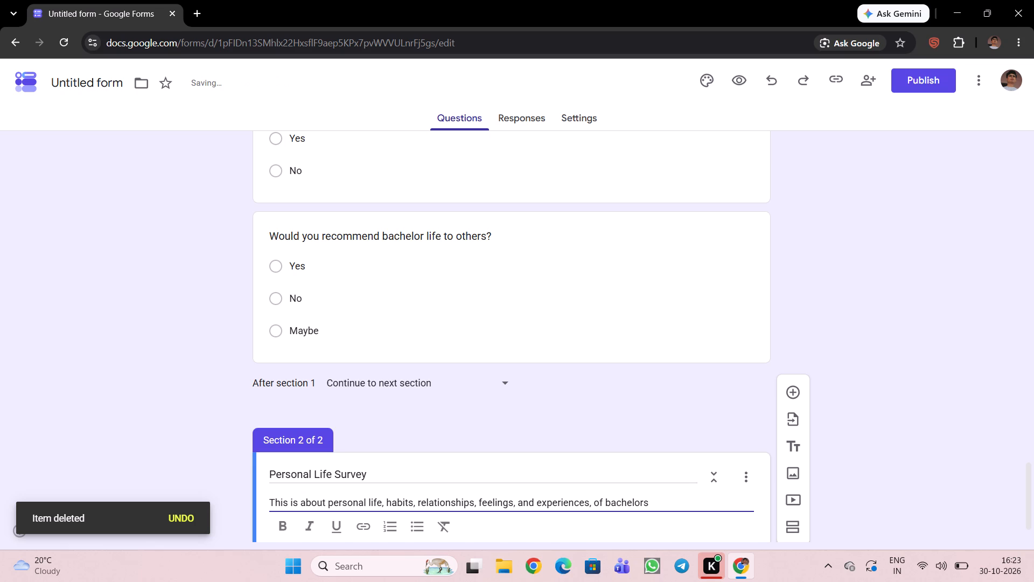
pyautogui.write('.')
# Add the sentence "Please answer honestly by selecting Yes or No." to the end of the Personal Life Survey section description.
pyautogui.press('space')
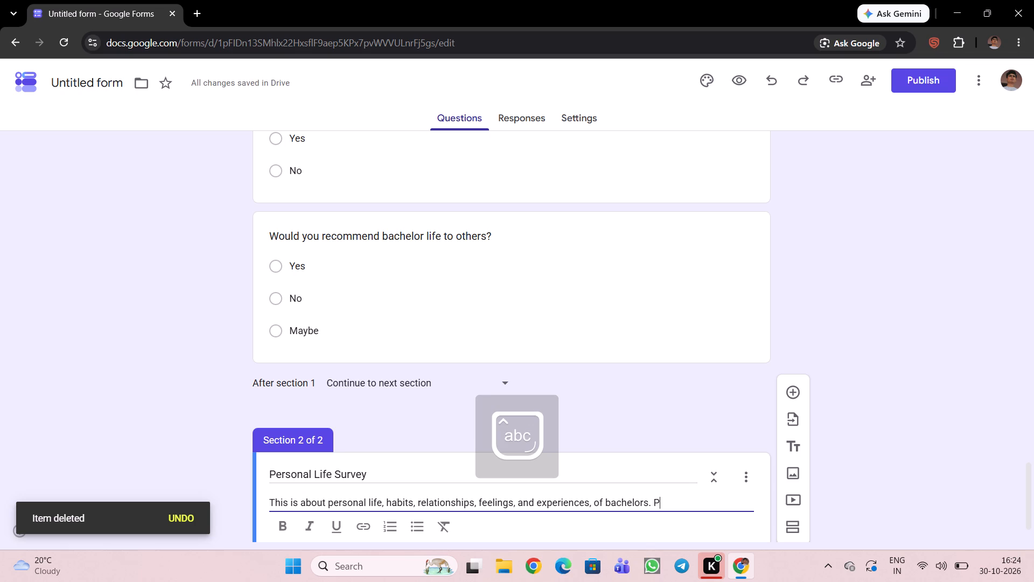
pyautogui.write('lea')
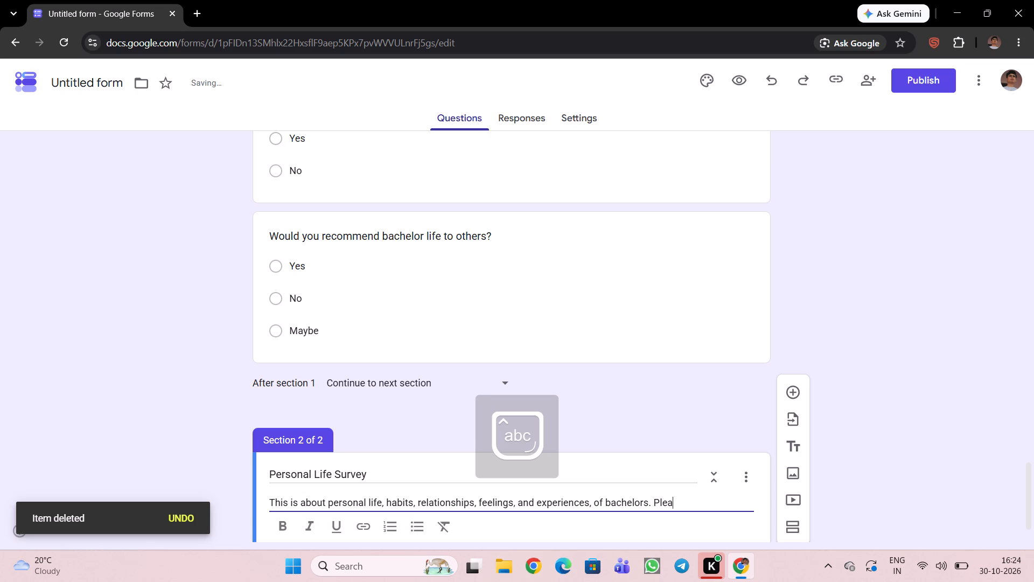
pyautogui.write('se')
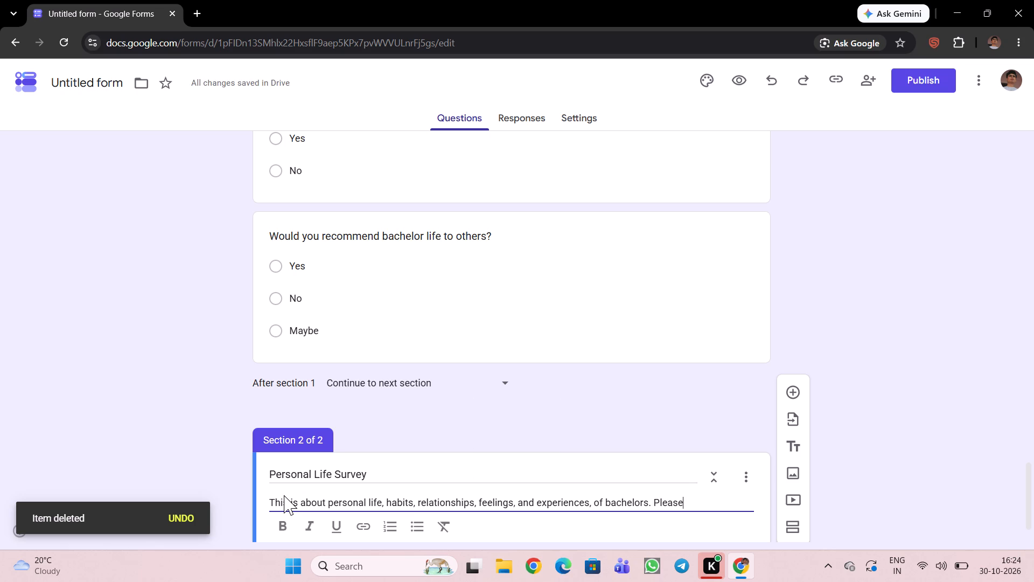
pyautogui.press('space')
pyautogui.write('answer')
pyautogui.press('space')
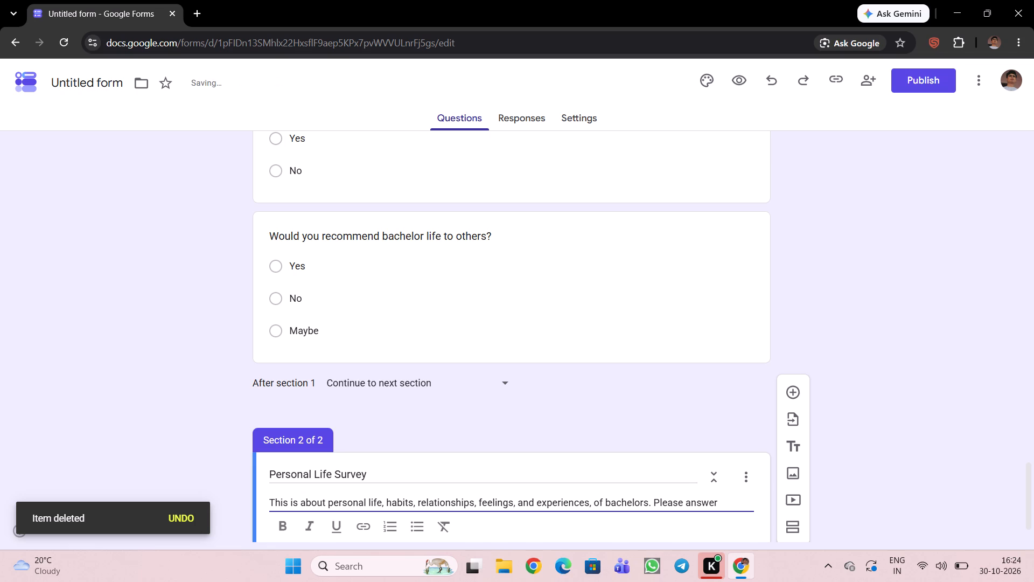
pyautogui.write('ho')
pyautogui.write('nestly')
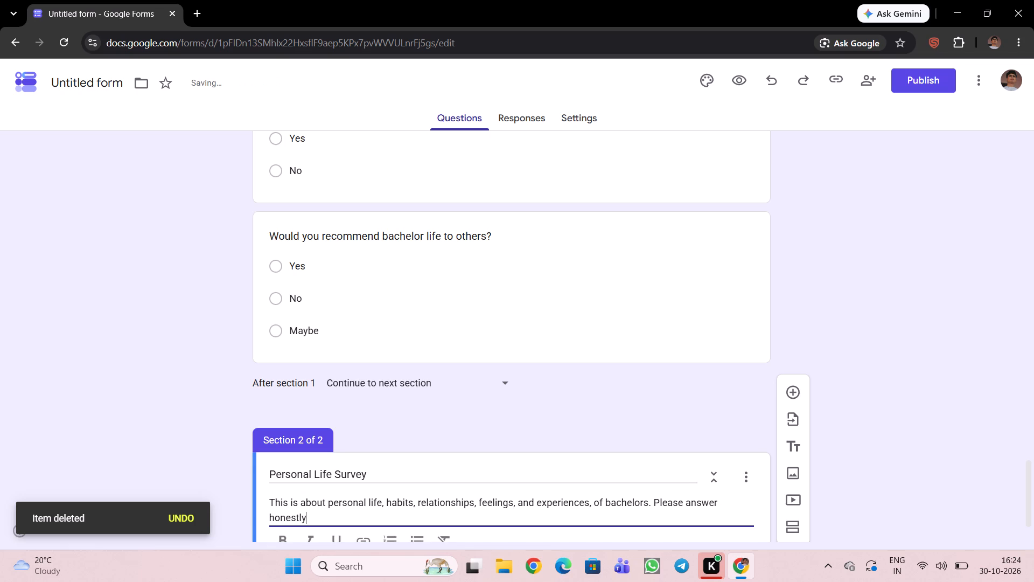
pyautogui.press('space')
pyautogui.write('bt')
pyautogui.press('BackSpace')
pyautogui.write('y selecting')
pyautogui.press('space')
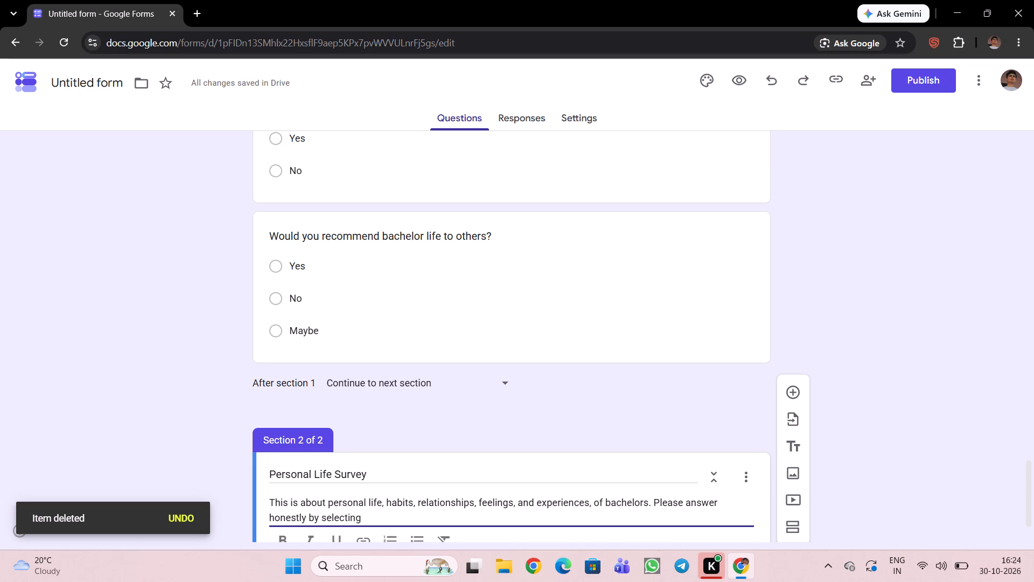
pyautogui.write('yes')
pyautogui.press('BackSpace')
pyautogui.press('BackSpace')
pyautogui.press('BackSpace')
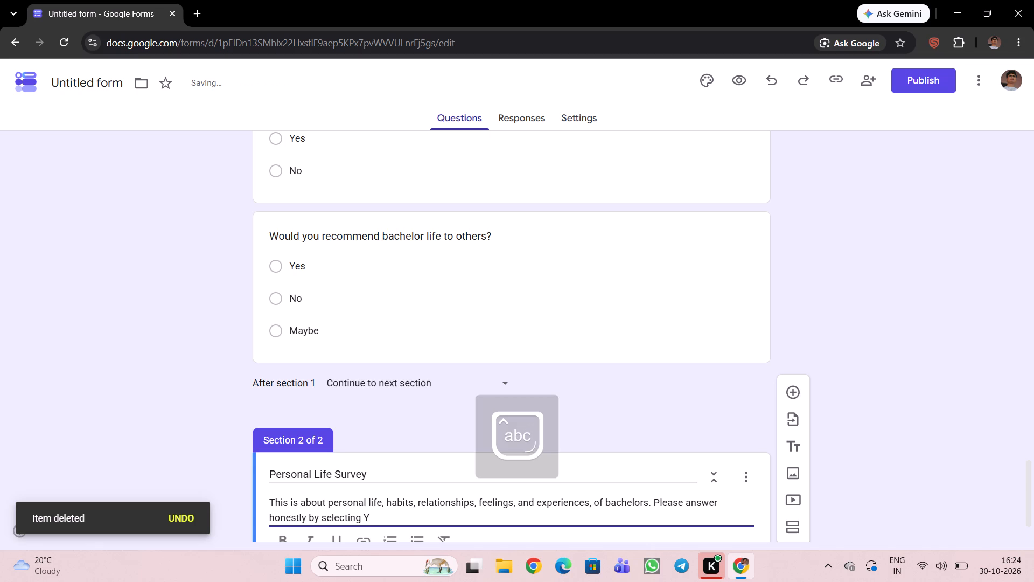
pyautogui.write('s')
pyautogui.press('space')
pyautogui.press('BackSpace')
pyautogui.press('BackSpace')
pyautogui.write('es or')
pyautogui.press('space')
pyautogui.press('o')
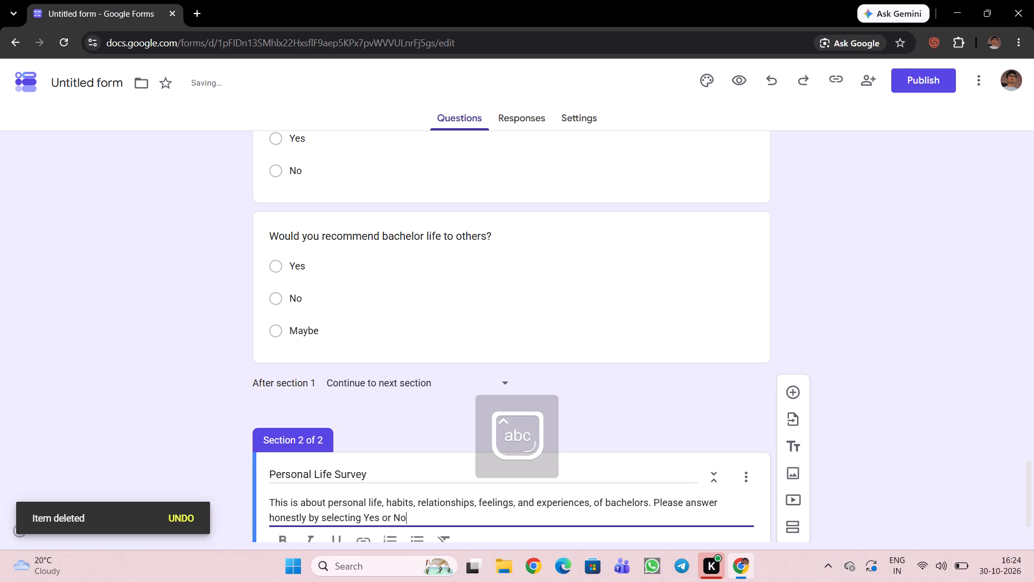
pyautogui.write('.')
# Finish the section description with the sentence "Your responses will remain confidential.".
pyautogui.press('space')
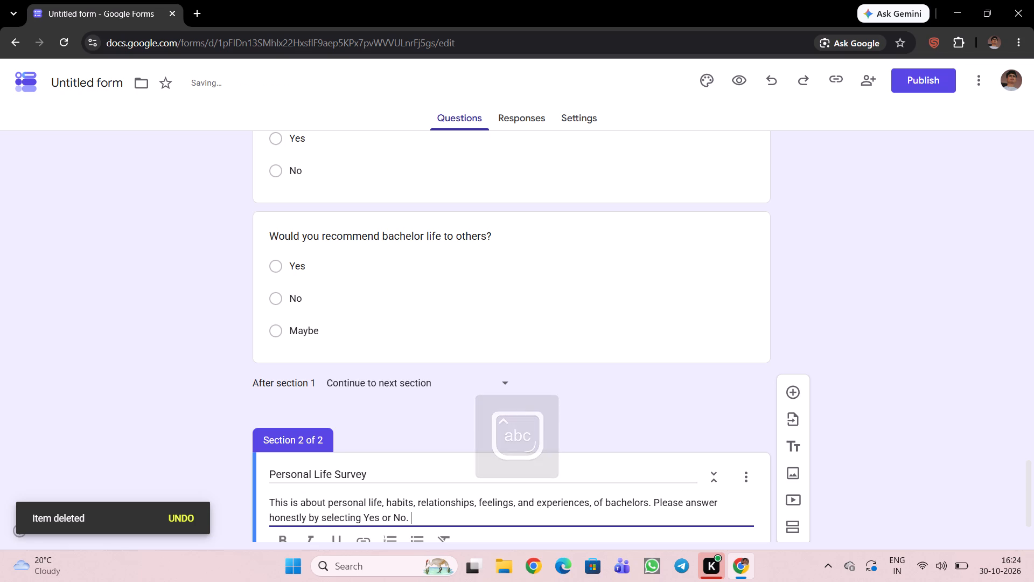
pyautogui.press('y')
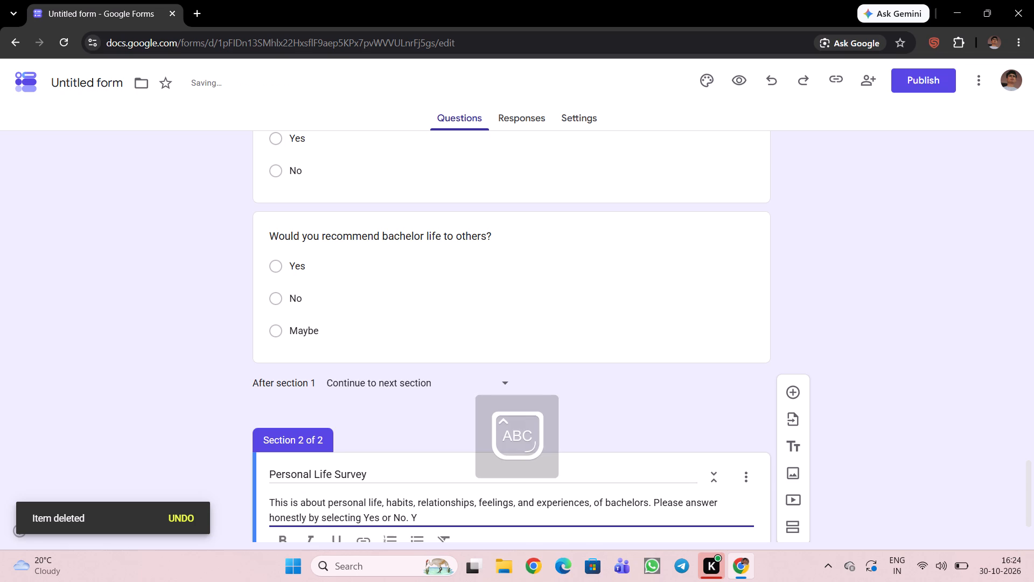
pyautogui.write('our response')
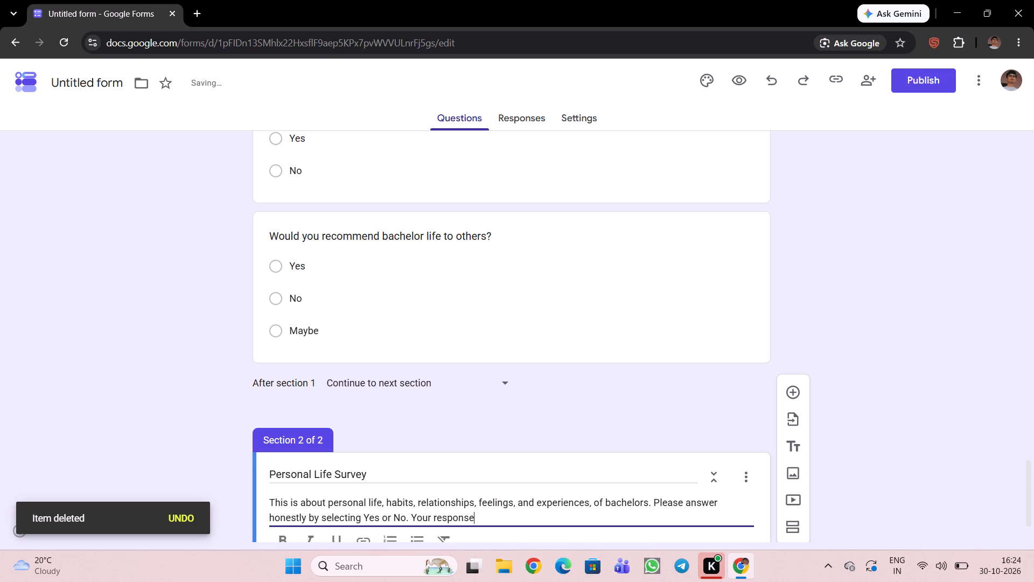
pyautogui.write('s')
pyautogui.press('space')
pyautogui.write('will remai')
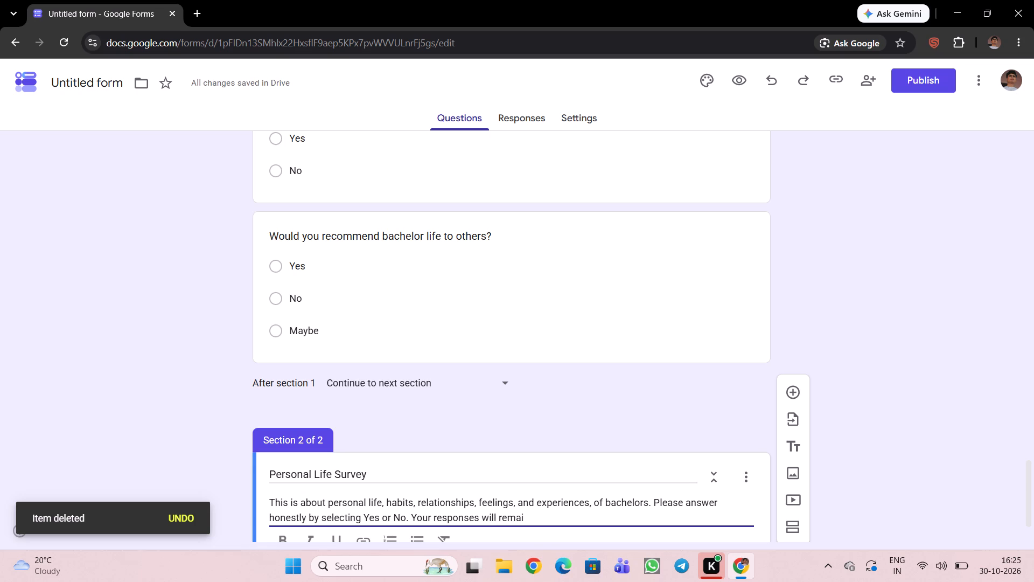
pyautogui.write('n')
pyautogui.press('space')
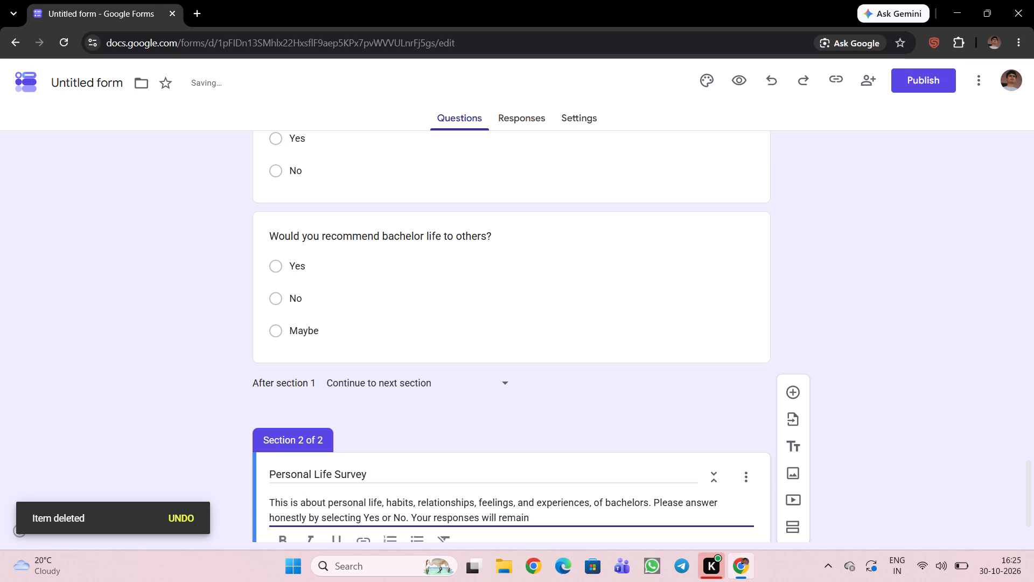
pyautogui.write('confidential')
pyautogui.press('.')
# Add a question to the Personal Life Survey section with the text "Are you currently single?".
pyautogui.scroll(-1, 284, 495)
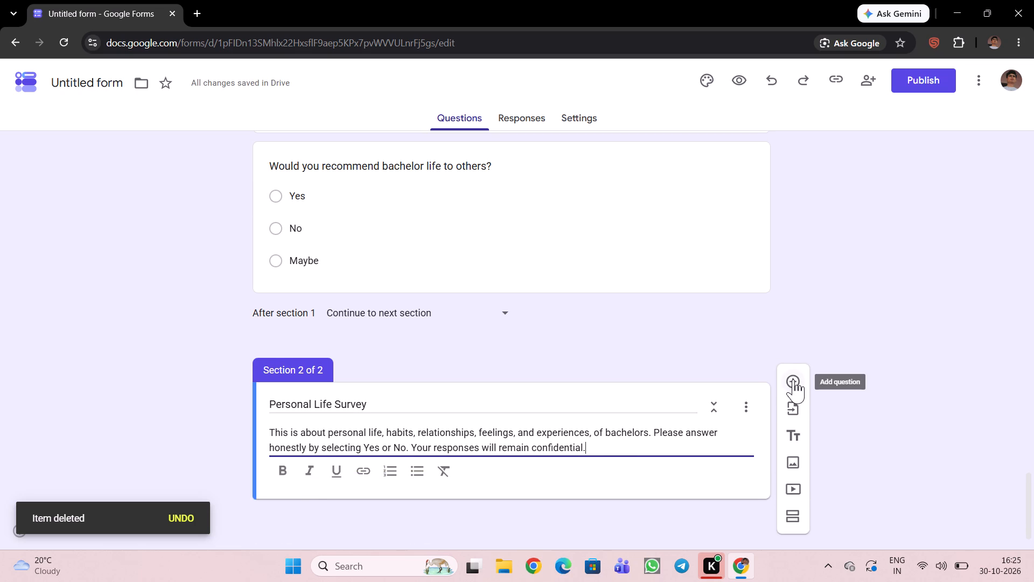
pyautogui.click(793, 379)
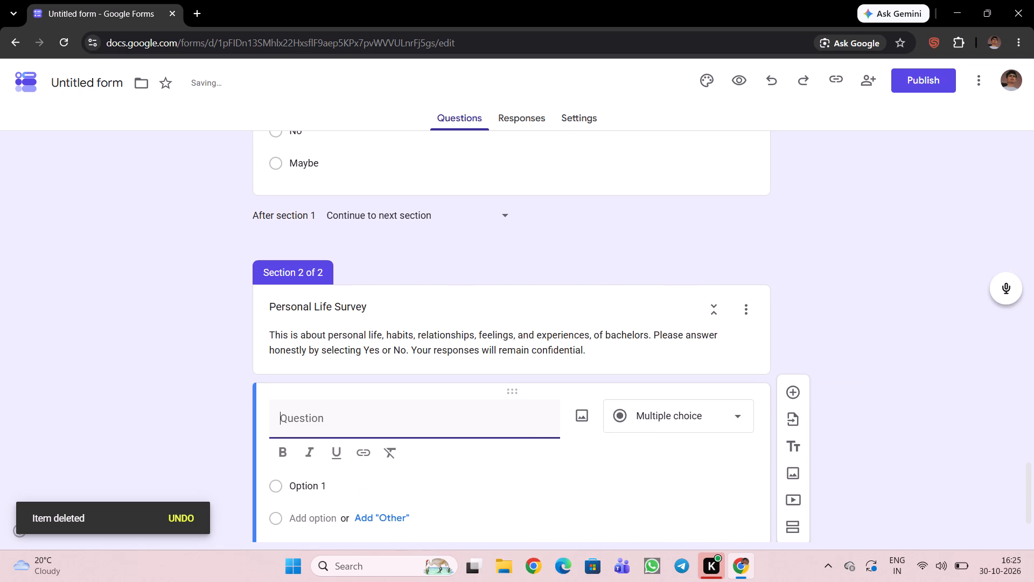
pyautogui.click(309, 413)
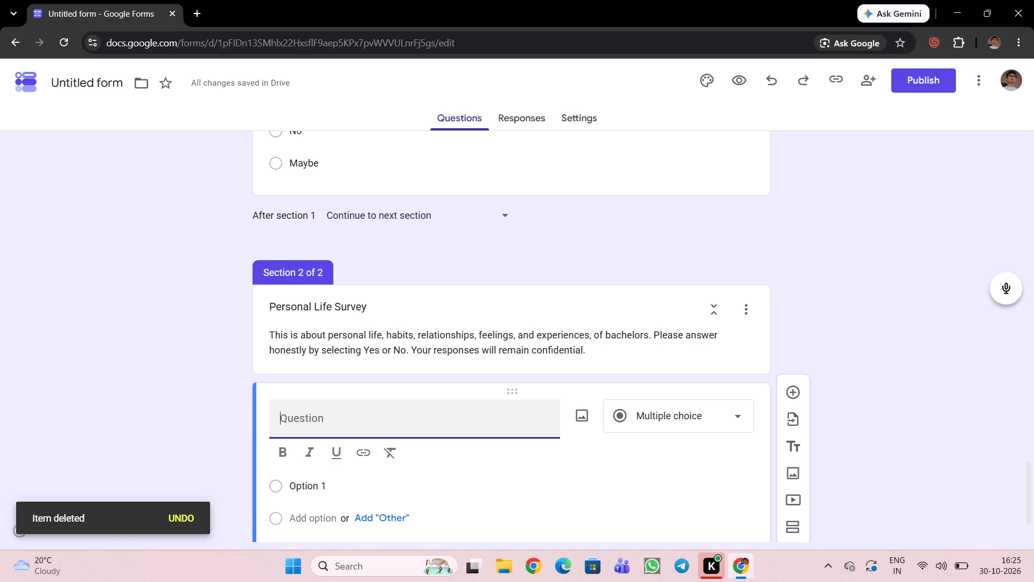
pyautogui.press('a')
pyautogui.write('re')
pyautogui.press('space')
pyautogui.write('you ccurrently')
pyautogui.press('space')
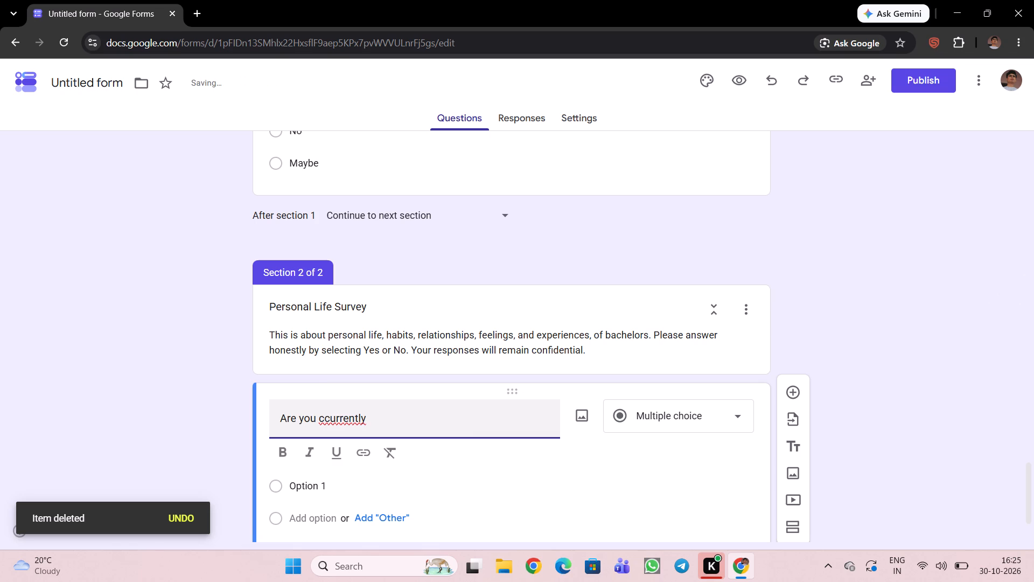
pyautogui.press('BackSpace')
pyautogui.press('BackSpace')
pyautogui.press('BackSpace')
pyautogui.press('BackSpace')
pyautogui.press('BackSpace')
pyautogui.press('BackSpace')
pyautogui.press('BackSpace')
pyautogui.press('BackSpace')
pyautogui.press('BackSpace')
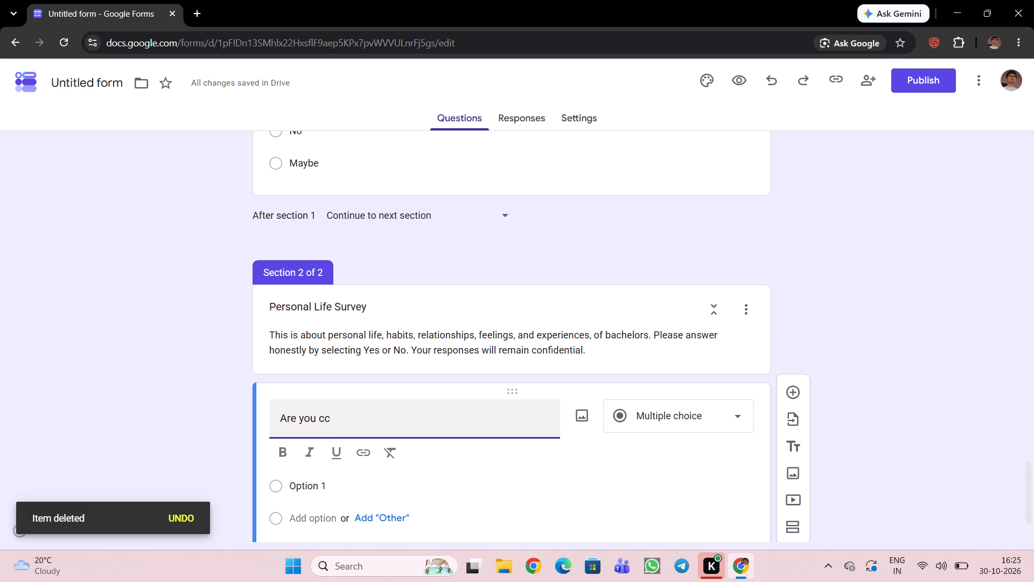
pyautogui.press('BackSpace')
pyautogui.write('urrently')
pyautogui.press('space')
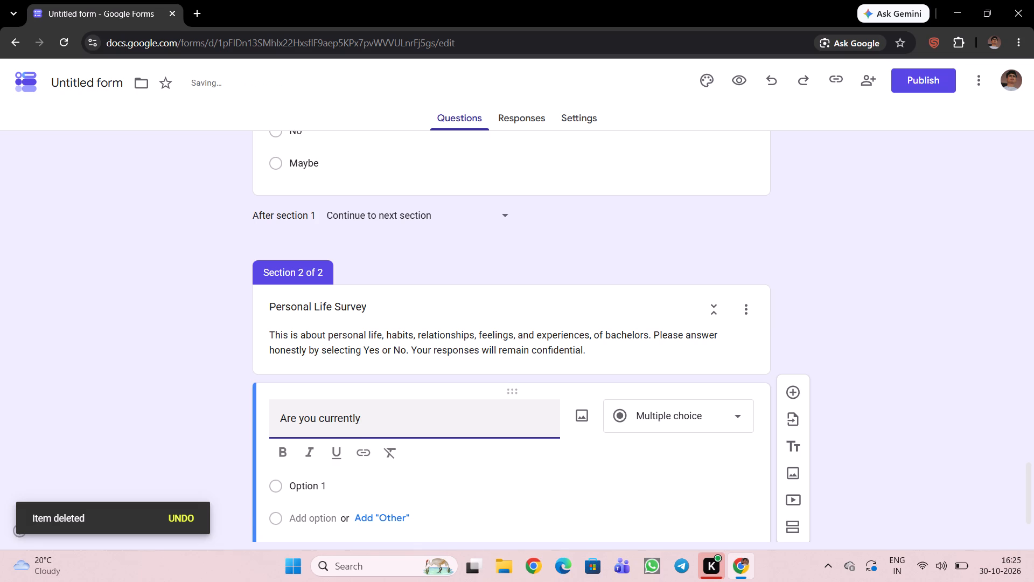
pyautogui.write('sib')
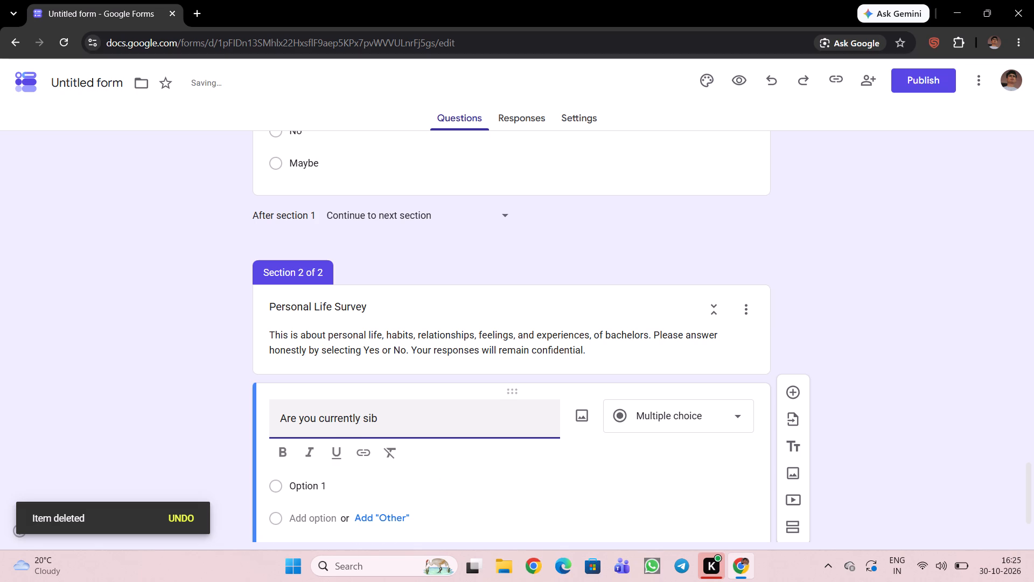
pyautogui.press('BackSpace')
pyautogui.write('ngle')
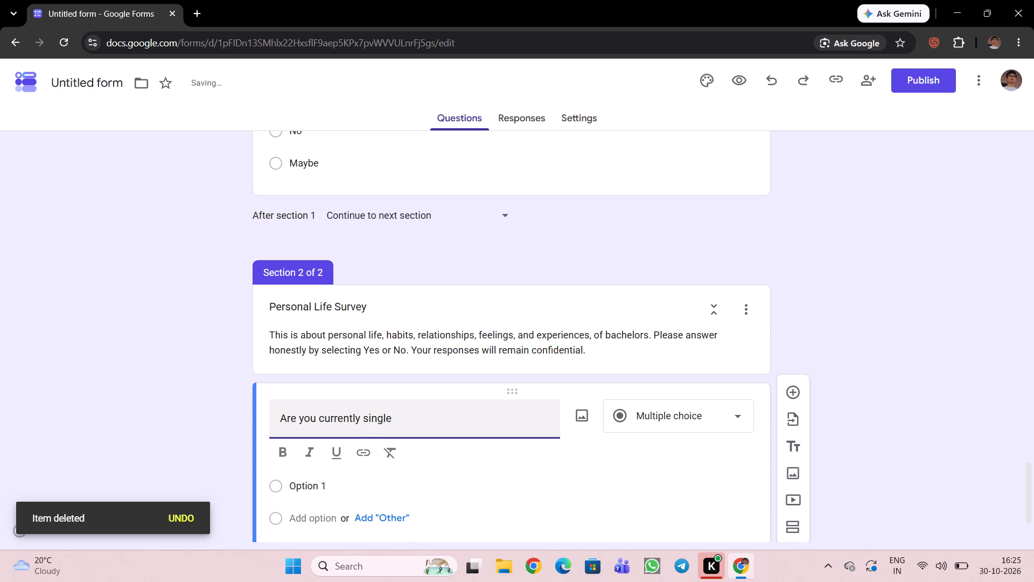
pyautogui.hotkey('shift', '?')
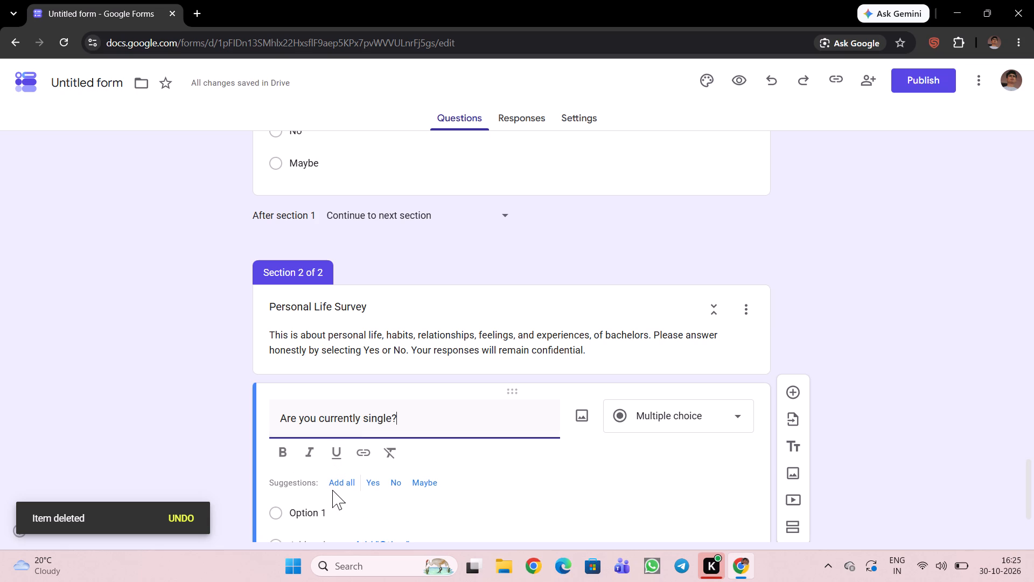
# Give the "Are you currently single?" question the answer options Yes and No.
pyautogui.click(323, 509)
pyautogui.press('BackSpace')
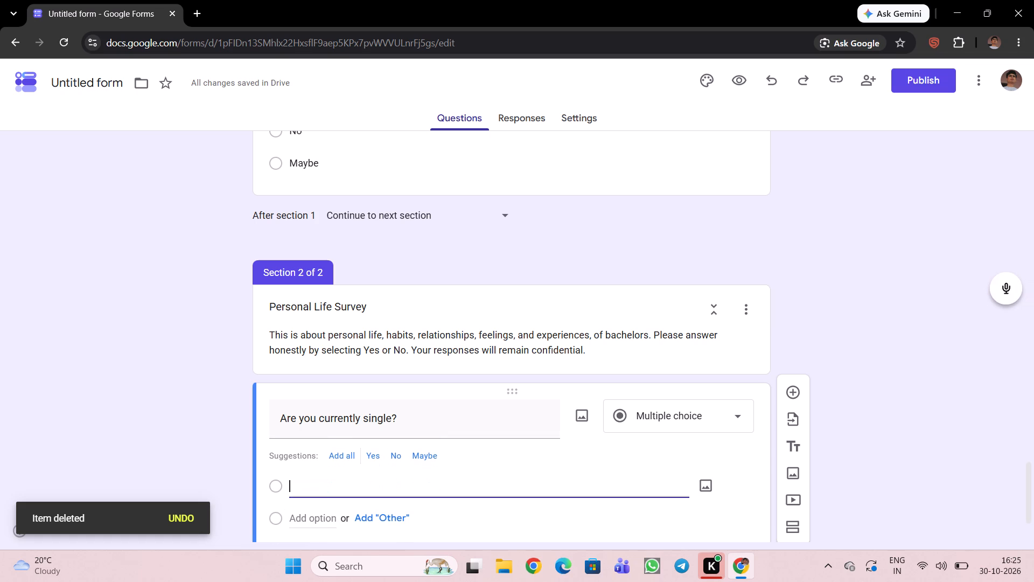
pyautogui.write('es')
pyautogui.press('Return')
# Add a question below "Are you currently single?" with the text "Have you ever been in relationship".
pyautogui.scroll(-2, 323, 509)
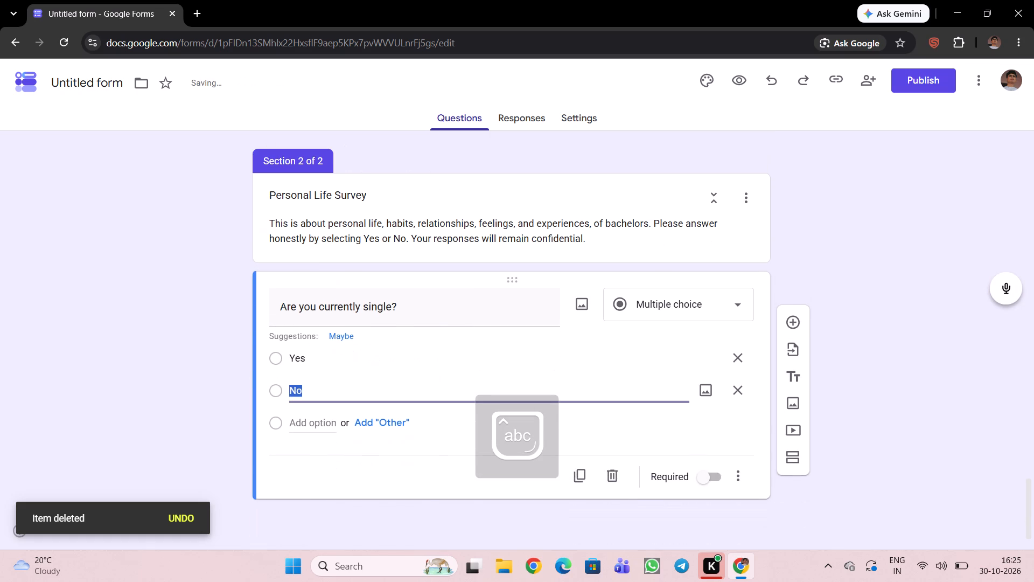
pyautogui.click(787, 317)
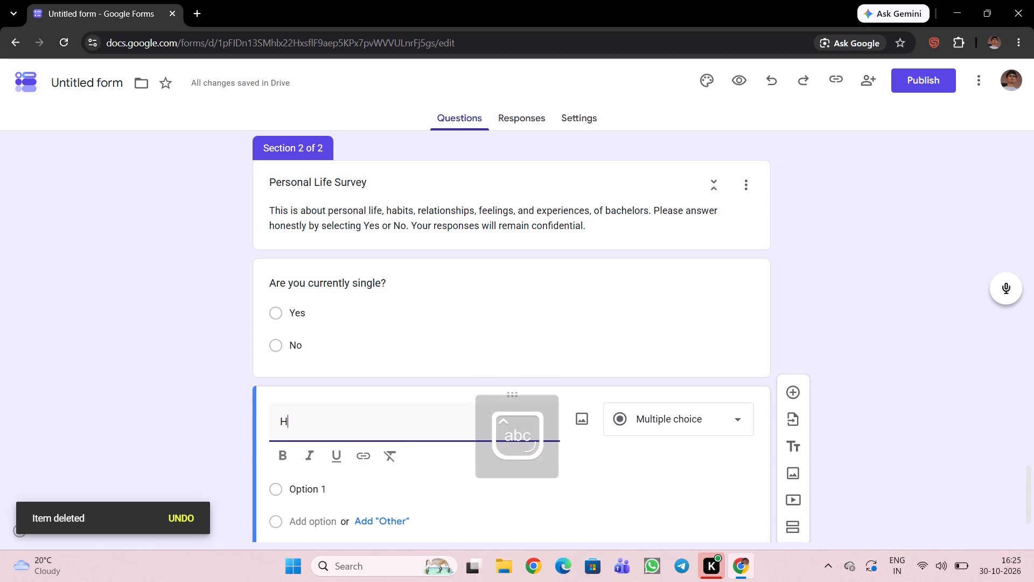
pyautogui.write('ave')
pyautogui.press('space')
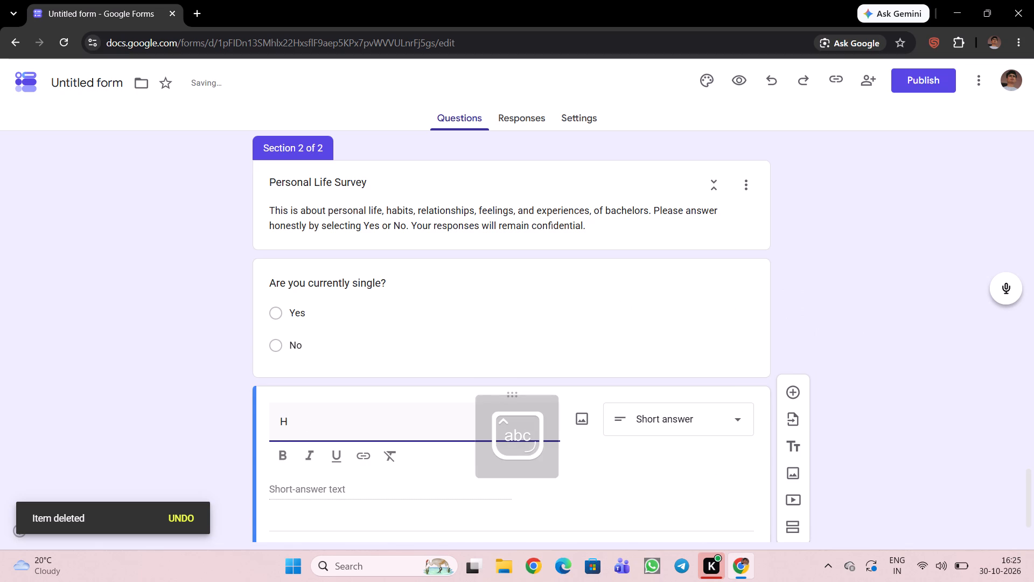
pyautogui.press('BackSpace')
pyautogui.press('BackSpace')
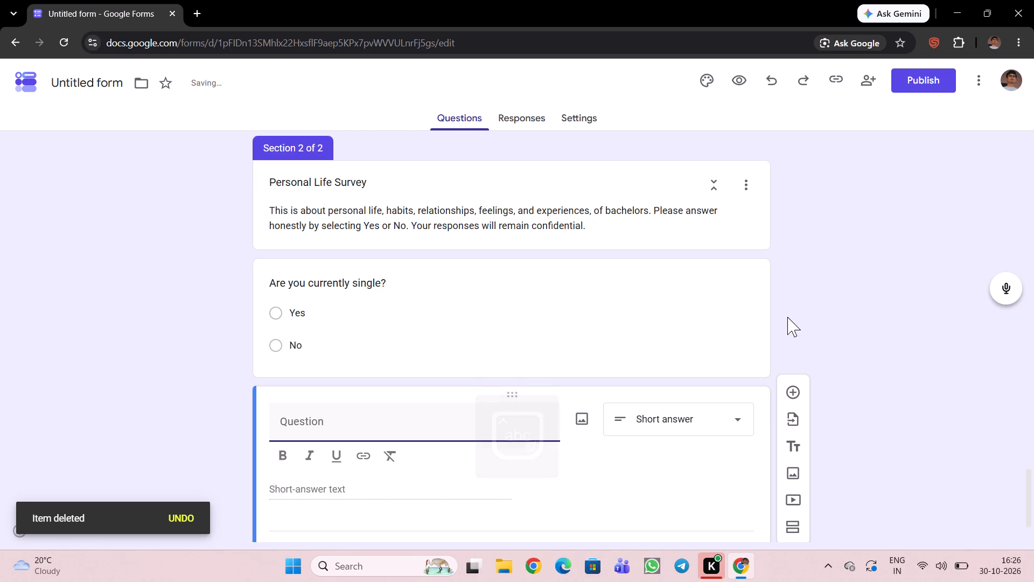
pyautogui.press('h')
pyautogui.write('ave')
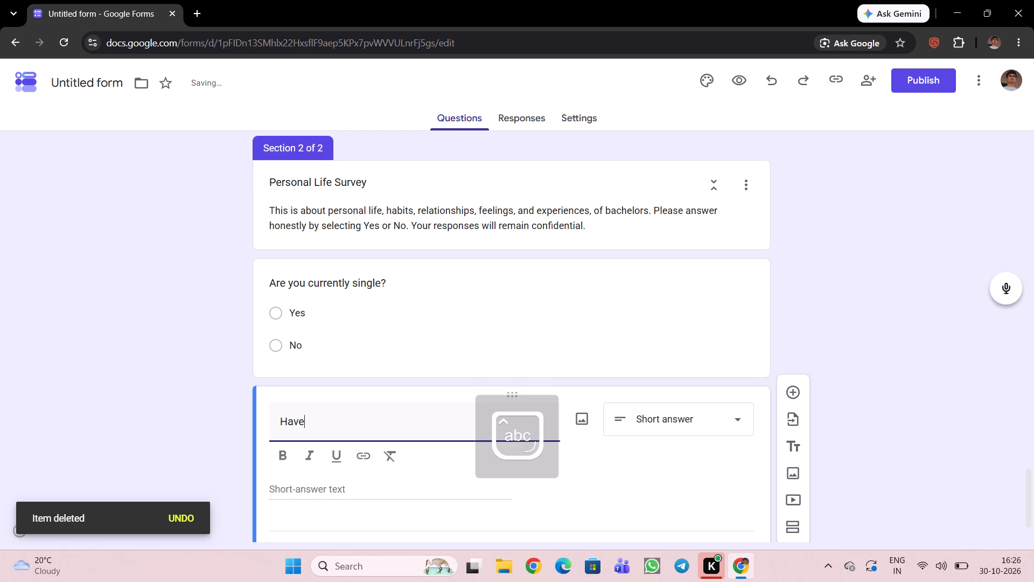
pyautogui.press('space')
pyautogui.write('you')
pyautogui.press('space')
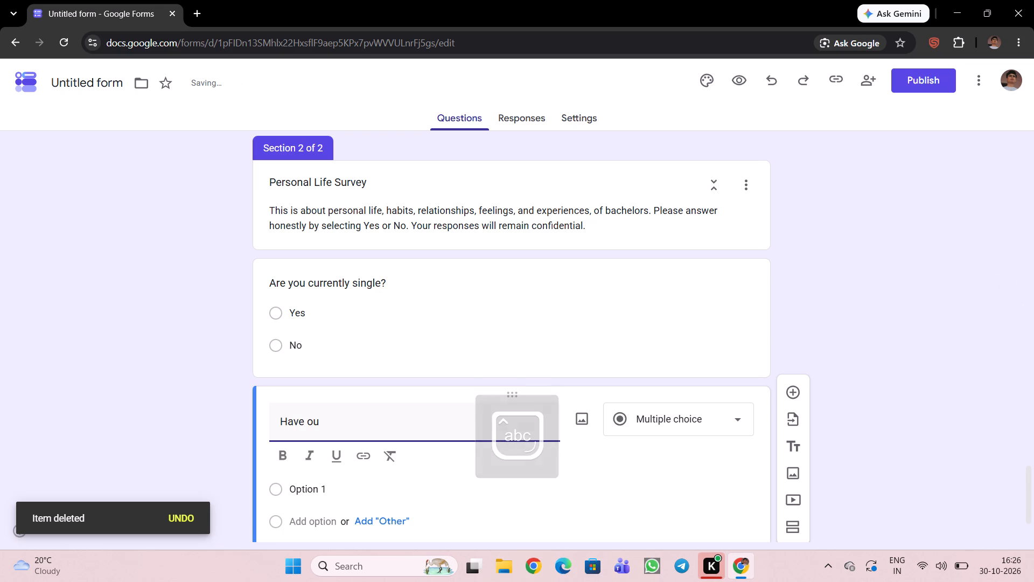
pyautogui.press('BackSpace')
pyautogui.press('BackSpace')
pyautogui.press('BackSpace')
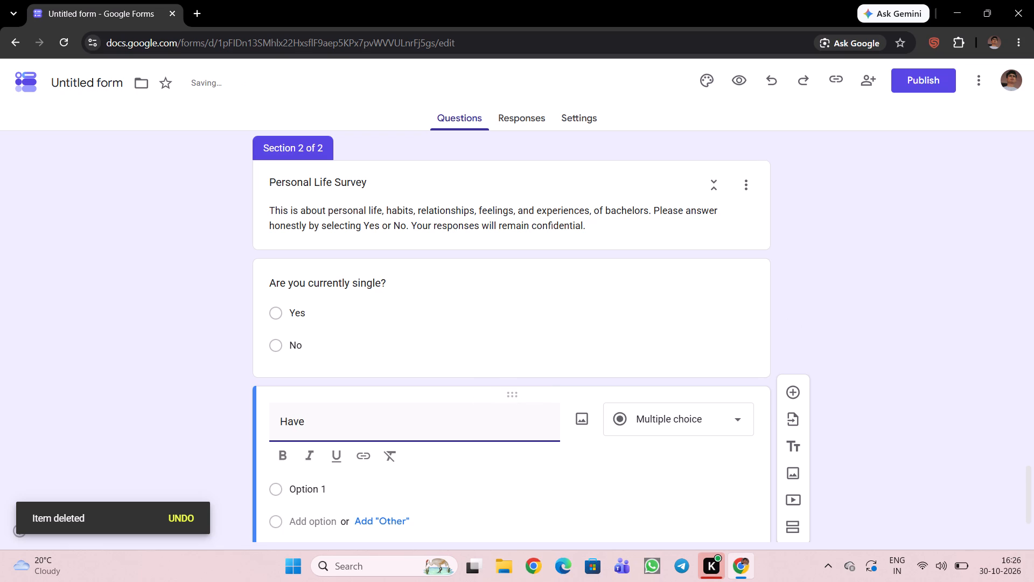
pyautogui.write('you')
pyautogui.press('space')
pyautogui.write('ever')
pyautogui.press('space')
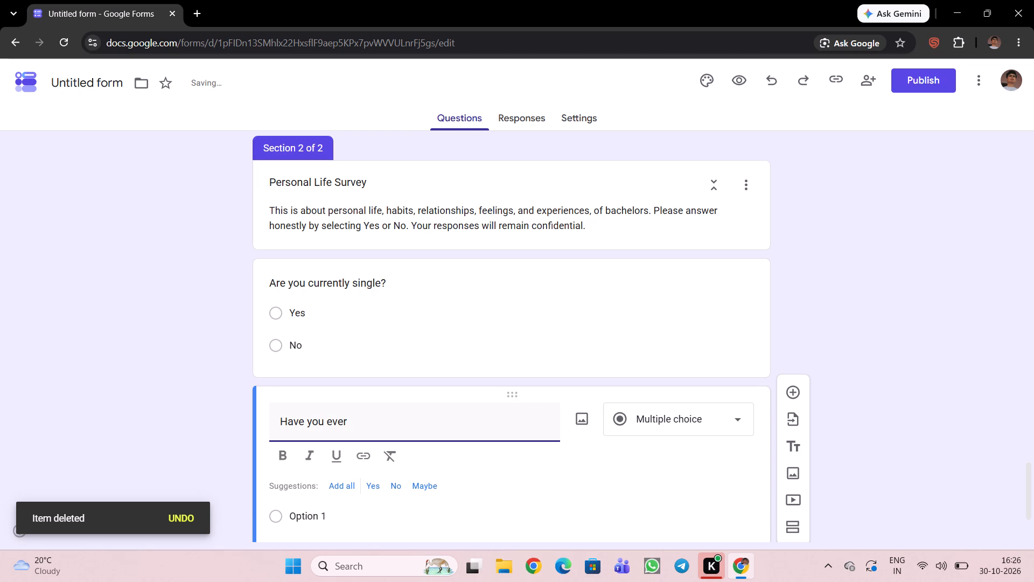
pyautogui.write('been')
pyautogui.press('space')
pyautogui.write('in relationship')
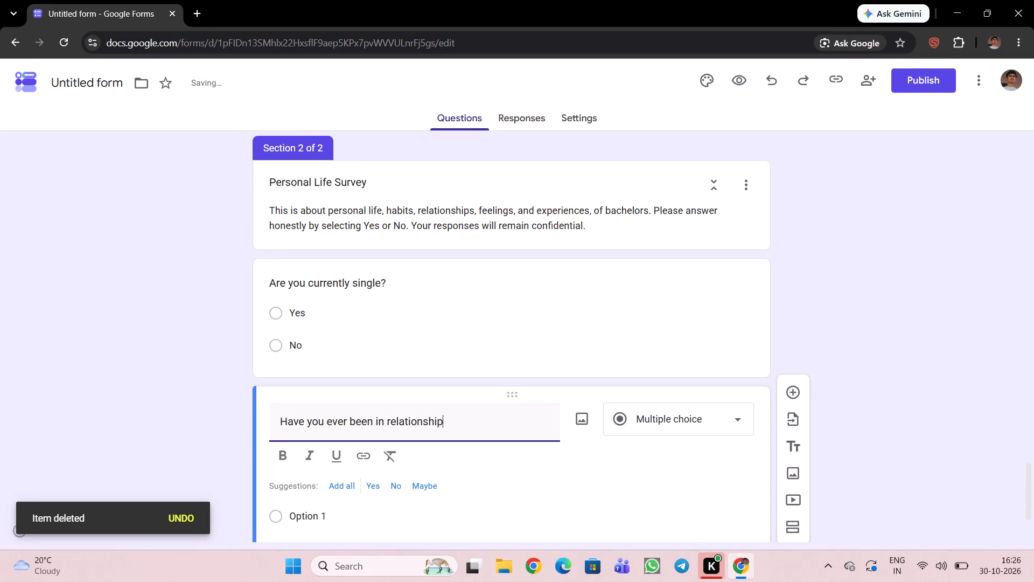
# Insert "a" before "relationship" and end the question with a question mark, making it "Have you ever been in a relationship?".
pyautogui.press('Left')
pyautogui.press('Left')
pyautogui.press('Left')
pyautogui.press('Left')
pyautogui.press('Left')
pyautogui.press('Left')
pyautogui.press('Left')
pyautogui.press('Left')
pyautogui.press('Left')
pyautogui.press('Left')
pyautogui.press('Left')
pyautogui.press('Left')
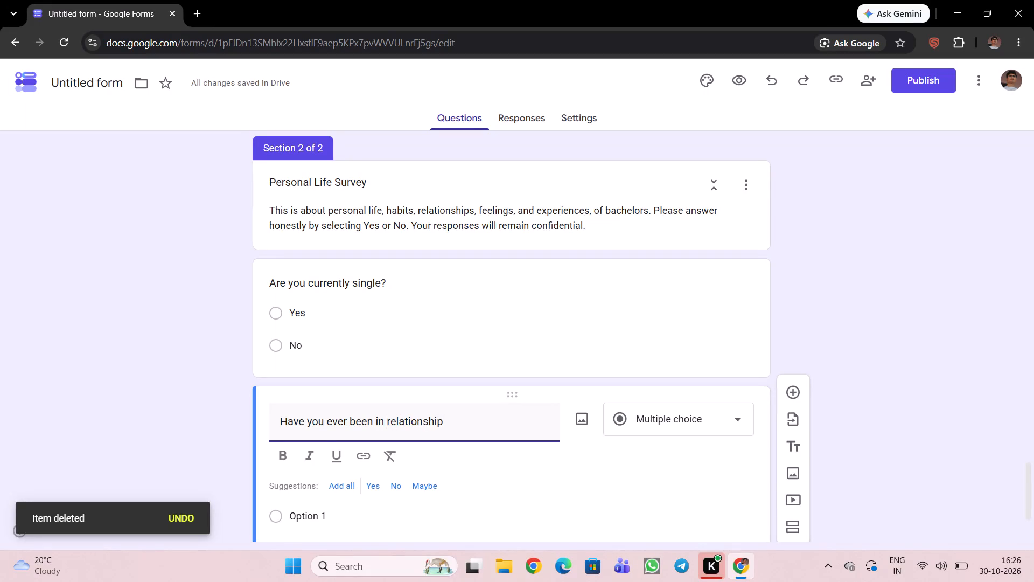
pyautogui.write('a')
pyautogui.press('space')
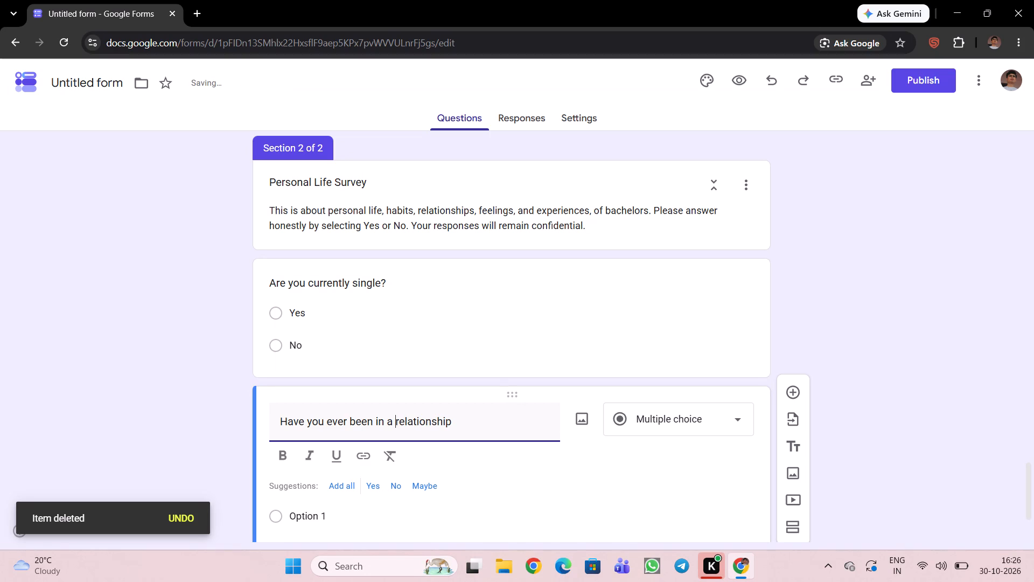
pyautogui.press('Right')
pyautogui.press('Right')
pyautogui.press('Right')
pyautogui.press('Right')
pyautogui.press('Right')
pyautogui.press('Right')
pyautogui.press('Right')
pyautogui.press('Right')
pyautogui.press('Right')
pyautogui.press('Right')
pyautogui.press('Right')
pyautogui.press('Right')
pyautogui.press('Right')
pyautogui.press('Right')
pyautogui.press('Right')
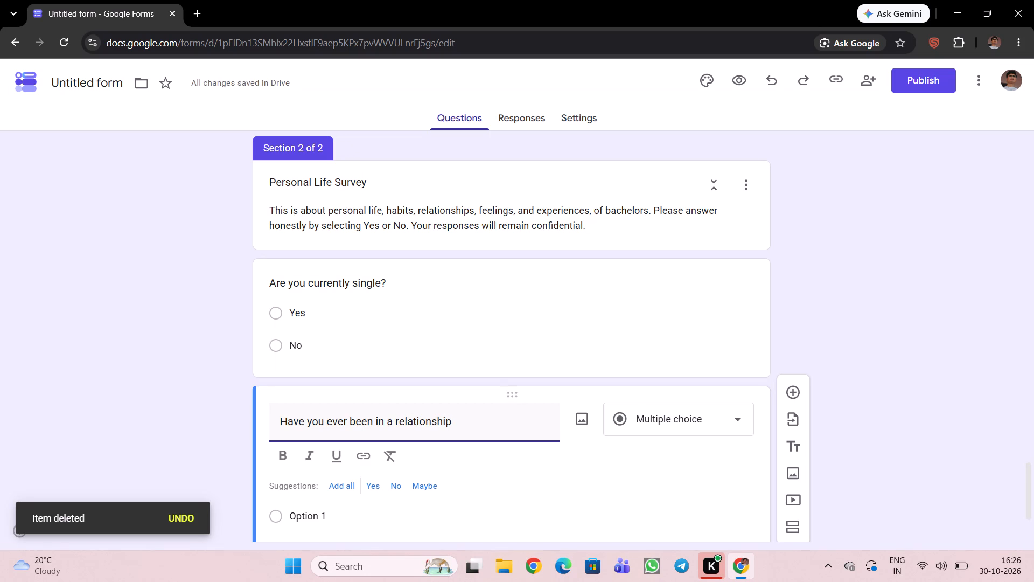
pyautogui.hotkey('shift', '?')
# Give the "Have you ever been in a relationship?" question the answer options Yes and No.
pyautogui.click(332, 512)
pyautogui.press('BackSpace')
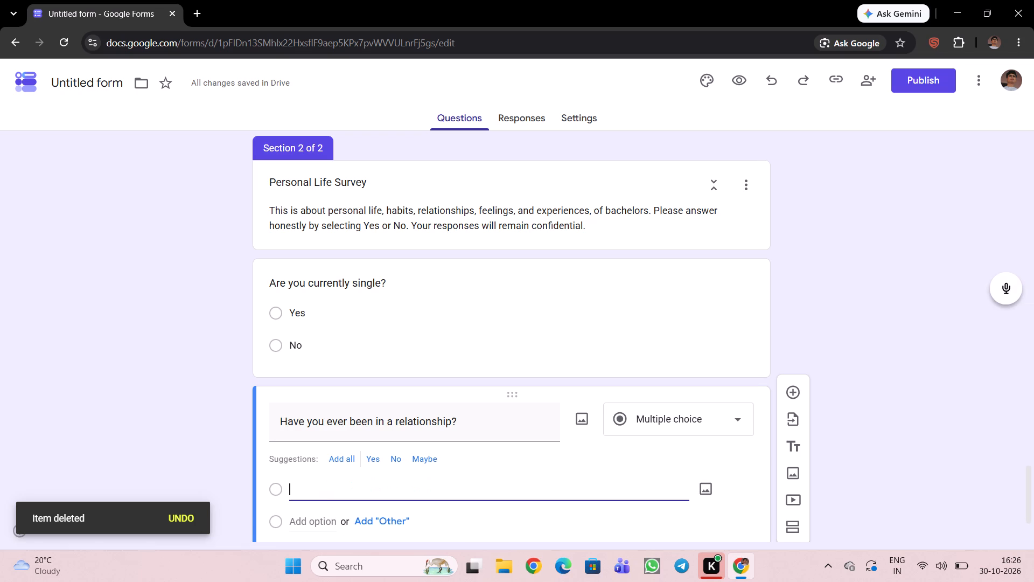
pyautogui.press('y')
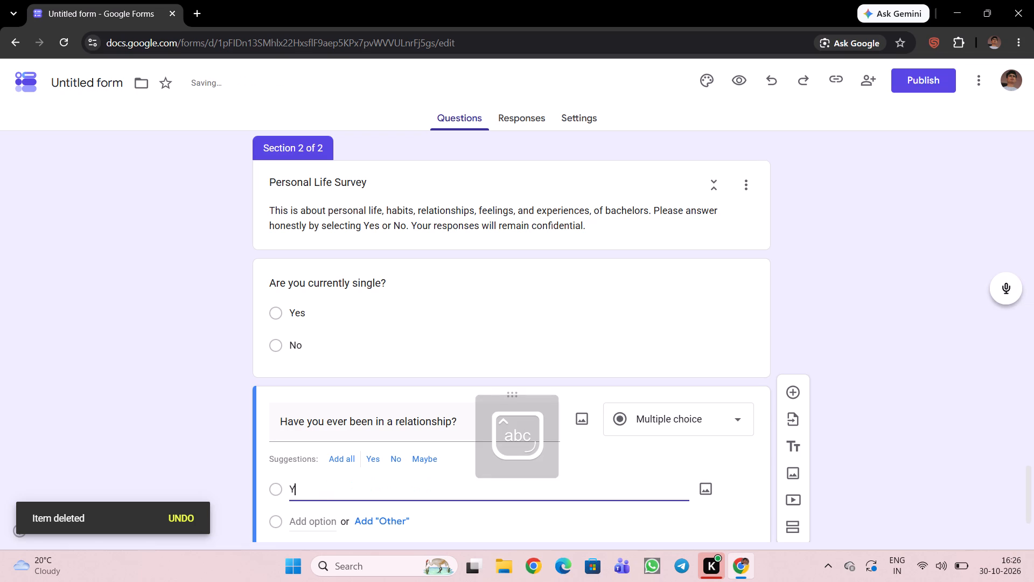
pyautogui.press('s')
pyautogui.press('BackSpace')
pyautogui.write('es')
pyautogui.press('Return')
# Add another question to the Personal Life Survey section with the text "Do you have a crush on someone?".
pyautogui.scroll(-1, 332, 512)
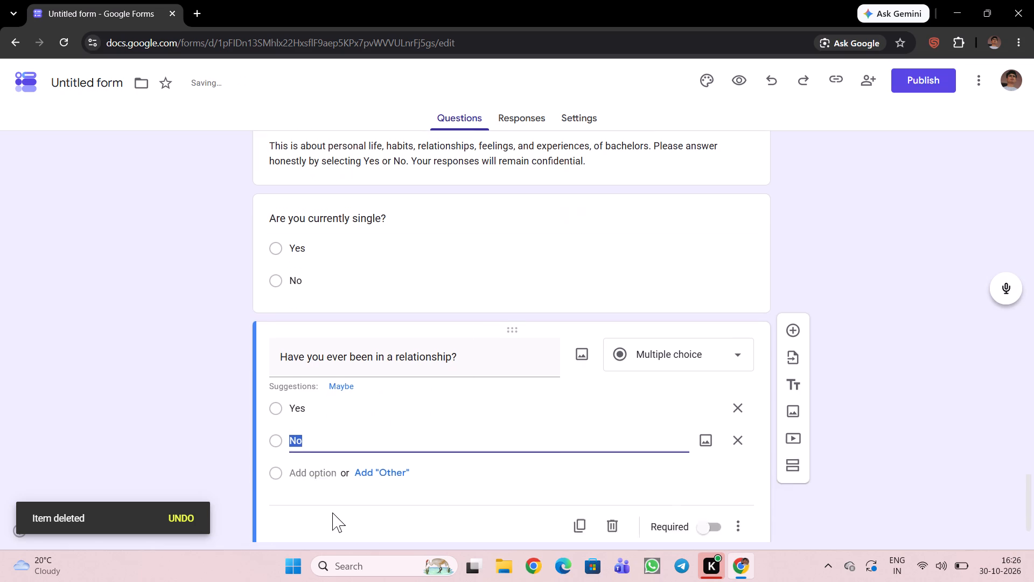
pyautogui.scroll(-2, 332, 512)
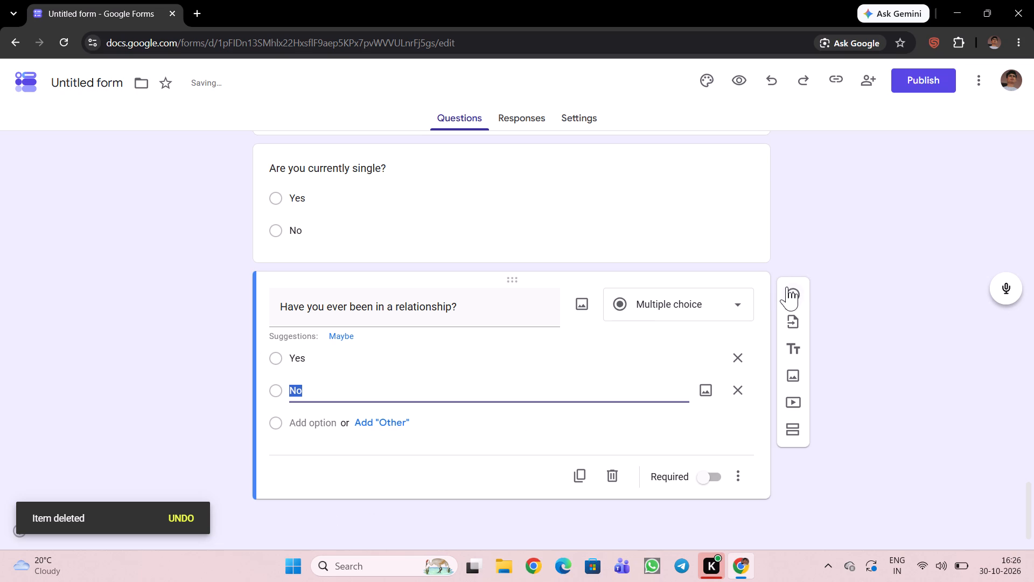
pyautogui.click(790, 290)
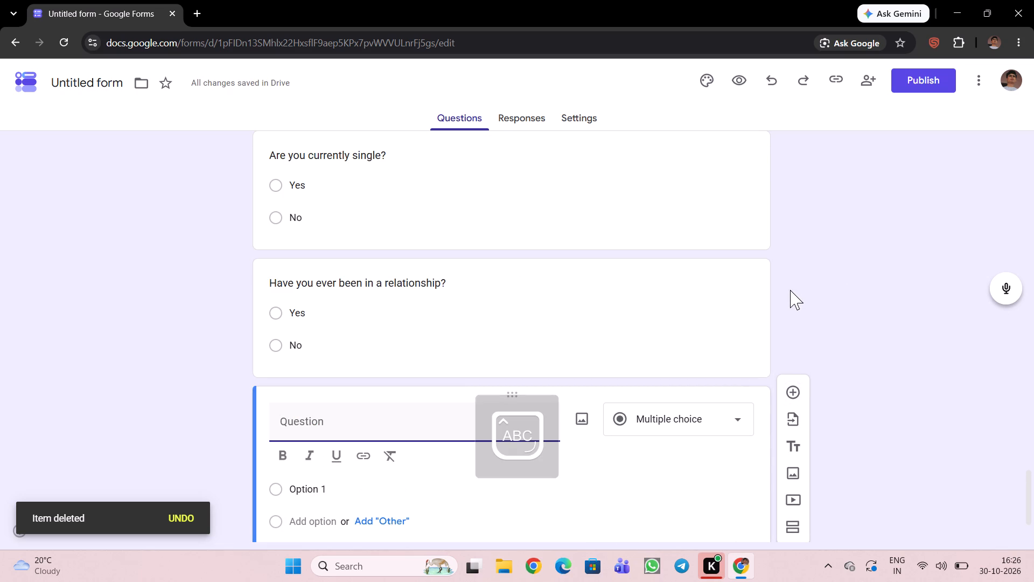
pyautogui.press('d')
pyautogui.write('o you')
pyautogui.press('space')
pyautogui.write('have a crush')
pyautogui.press('space')
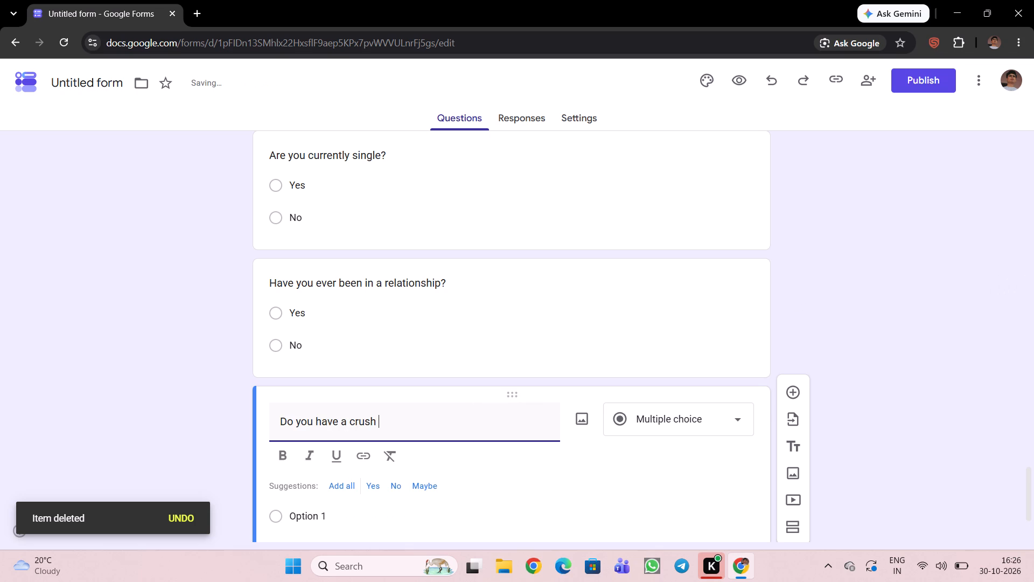
pyautogui.write('on some')
pyautogui.write('one')
pyautogui.hotkey('shift', '?')
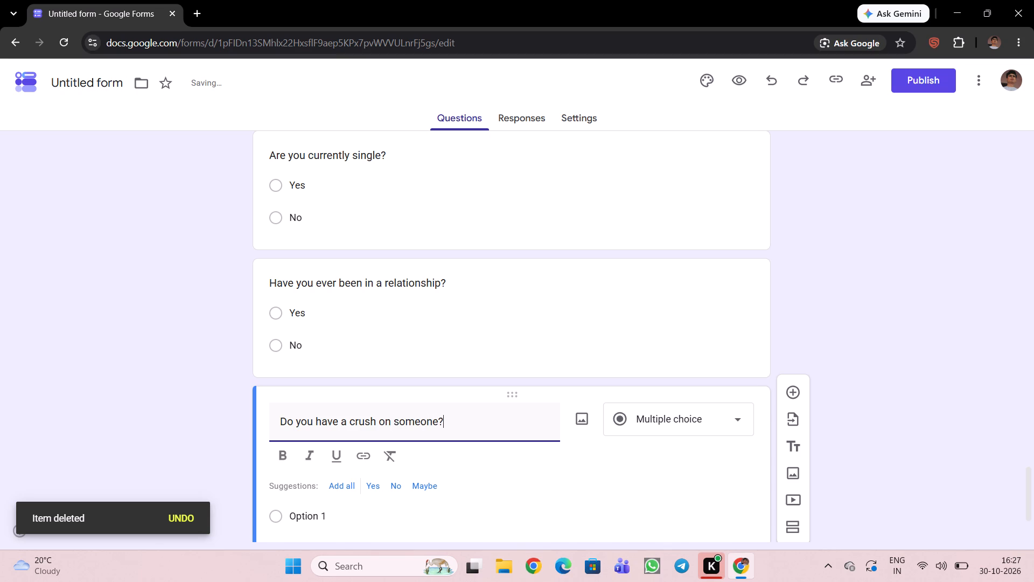
# Give the "Do you have a crush on someone?" question the answer options Yes and No.
pyautogui.click(347, 509)
pyautogui.press('BackSpace')
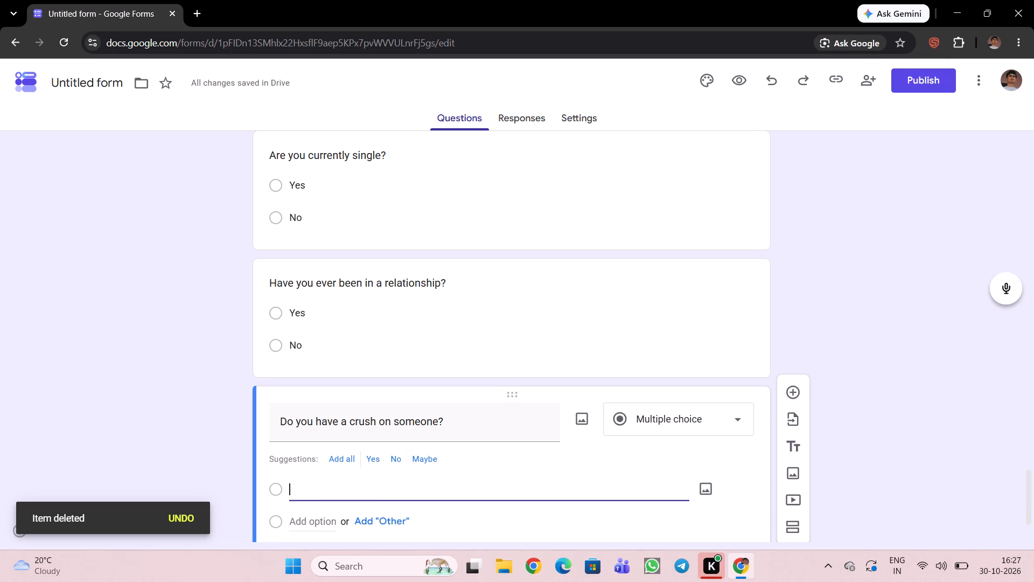
pyautogui.press('y')
pyautogui.write('es')
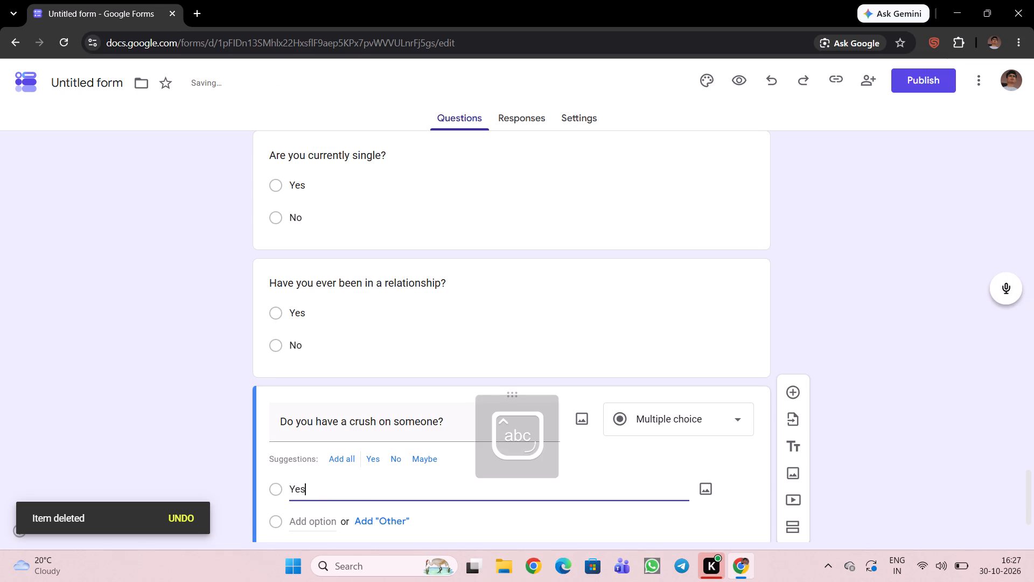
pyautogui.press('Return')
# Add another question to the Personal Life Survey section with the text "Do you miss having someone special in your life?".
pyautogui.scroll(-1, 347, 509)
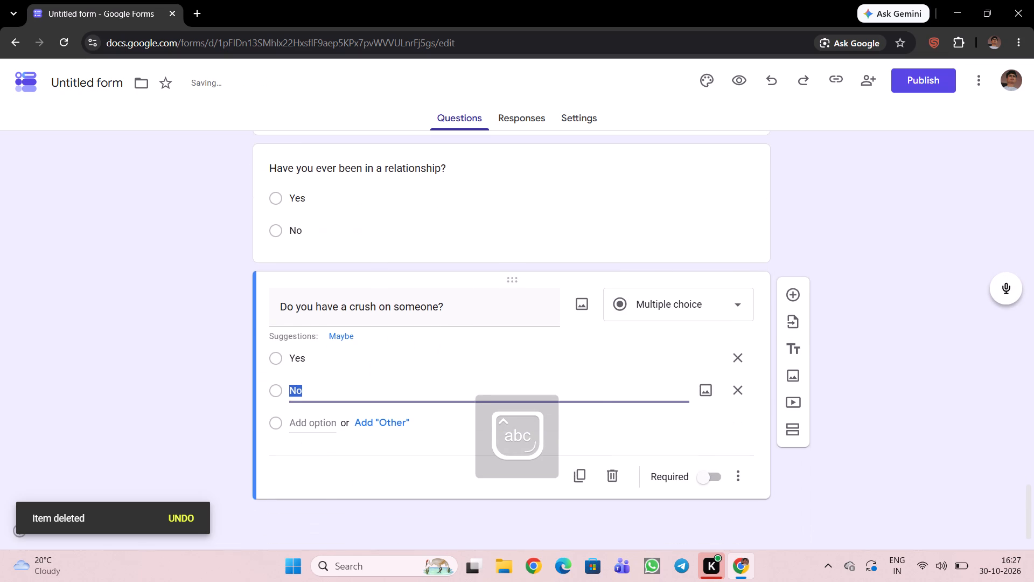
pyautogui.scroll(-1, 347, 509)
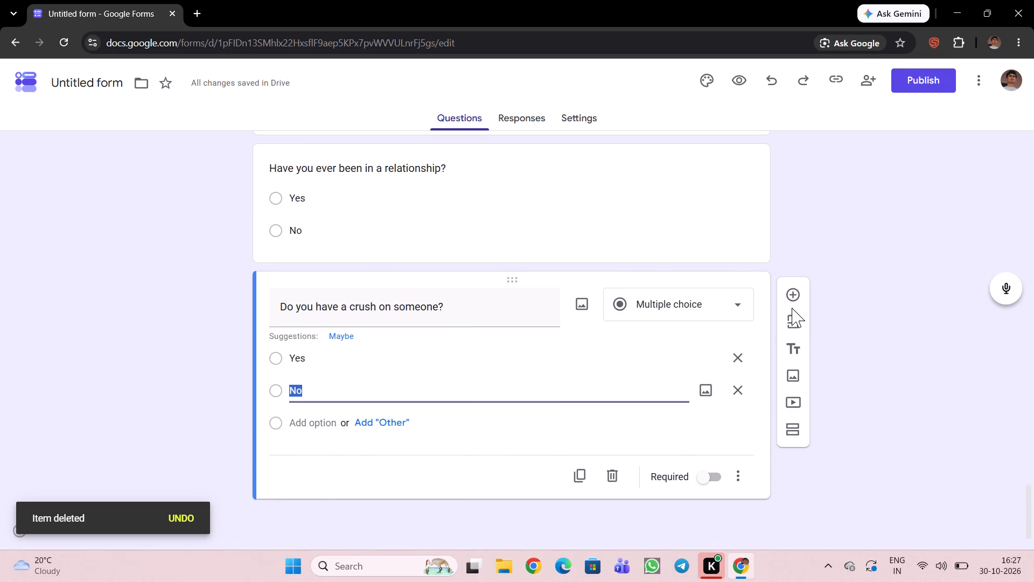
pyautogui.click(794, 294)
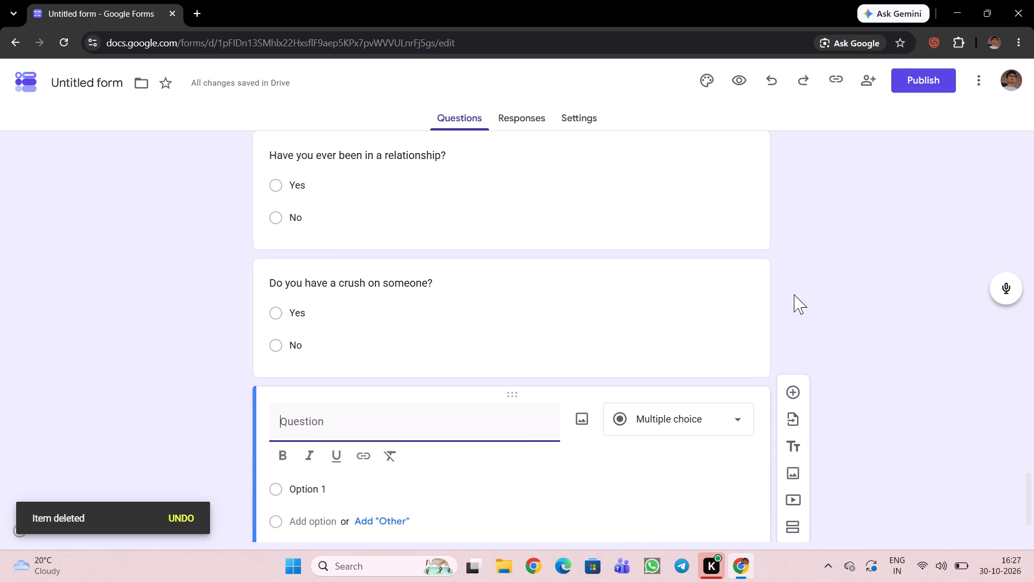
pyautogui.press('d')
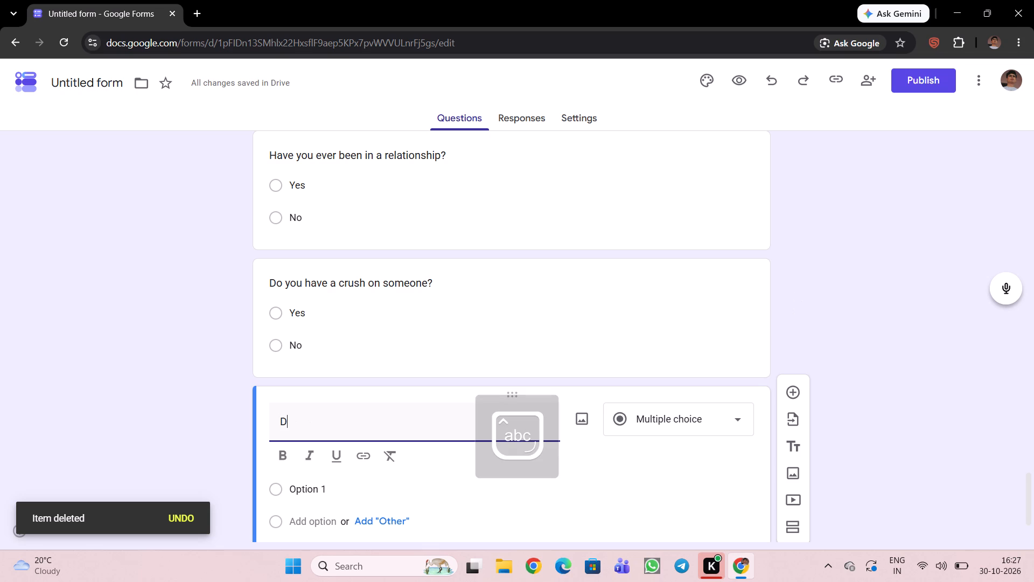
pyautogui.write('o you')
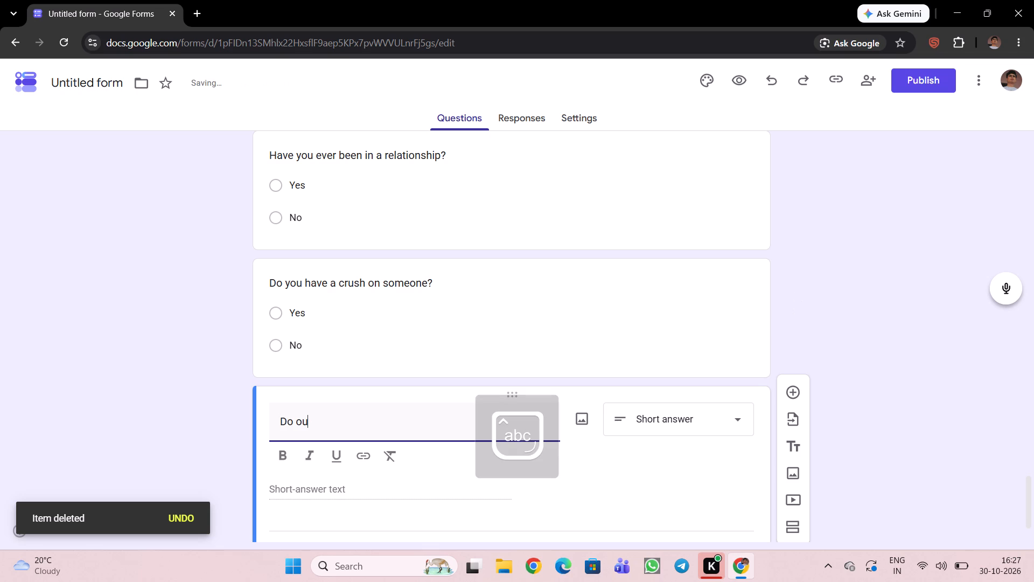
pyautogui.press('BackSpace')
pyautogui.press('BackSpace')
pyautogui.write('you')
pyautogui.press('space')
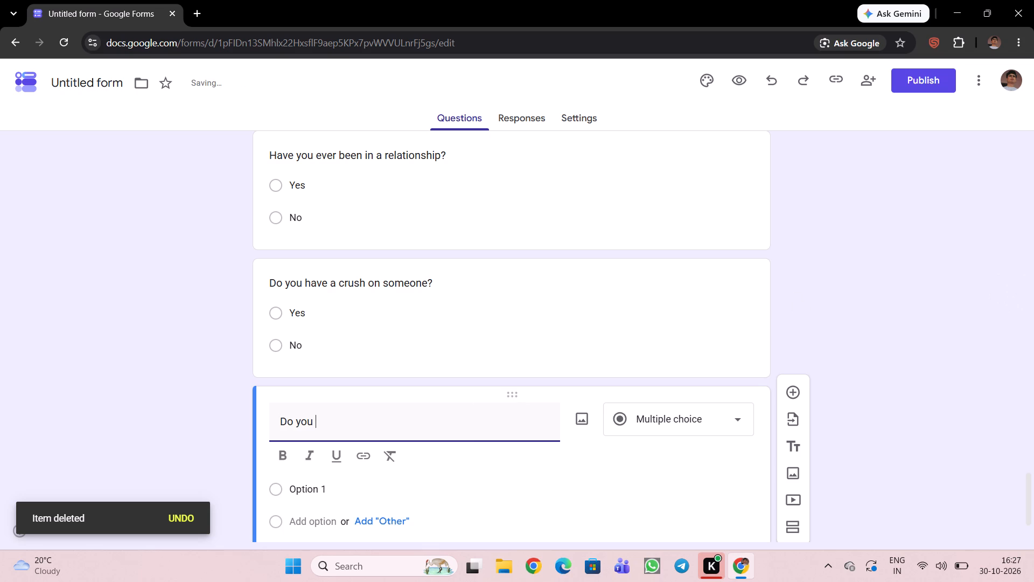
pyautogui.write('miss')
pyautogui.press('space')
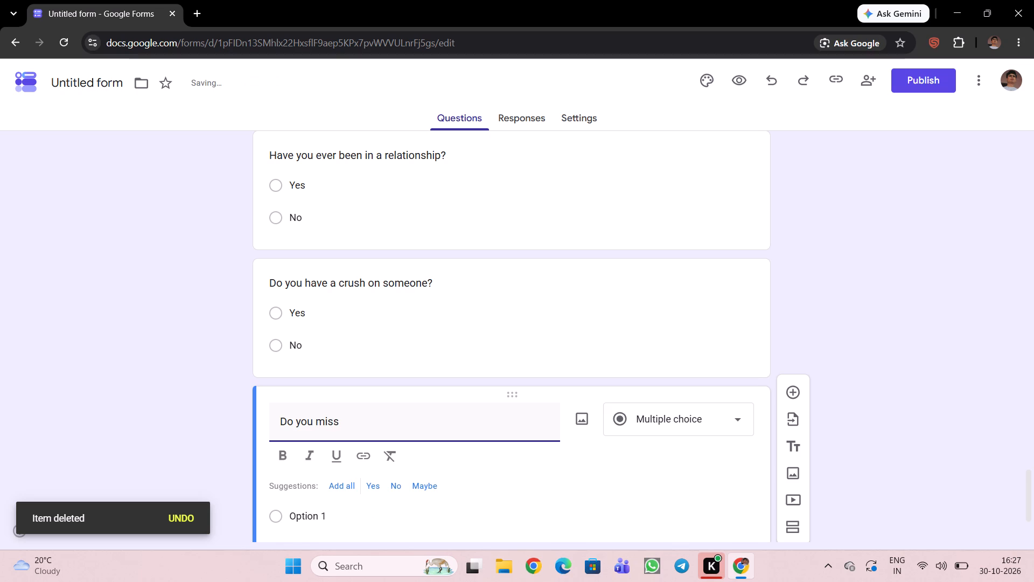
pyautogui.write('having')
pyautogui.press('space')
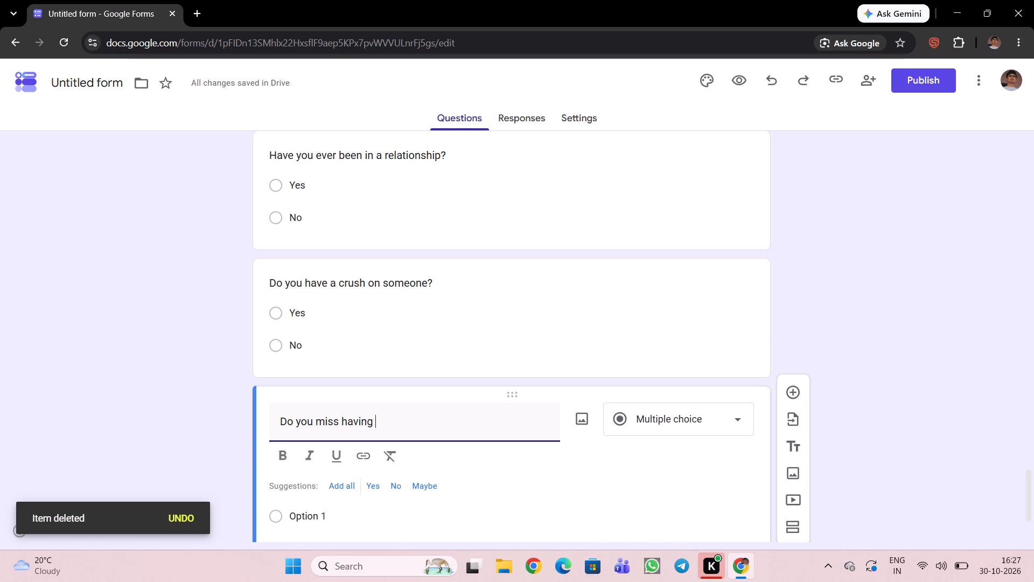
pyautogui.write('someone')
pyautogui.press('space')
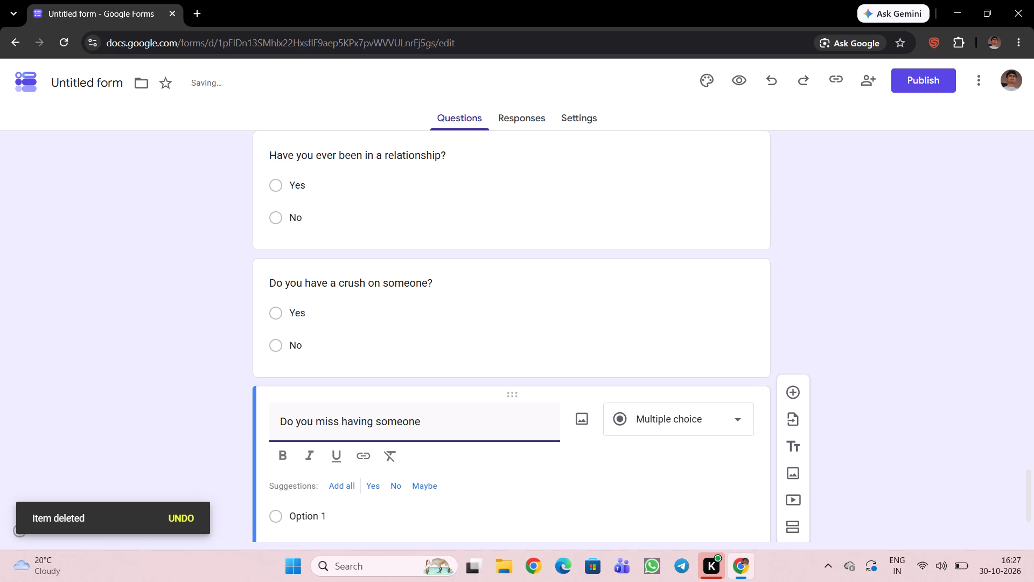
pyautogui.write('specisl')
pyautogui.press('BackSpace')
pyautogui.press('BackSpace')
pyautogui.write('al')
pyautogui.press('space')
pyautogui.write('in ypur')
pyautogui.press('space')
pyautogui.press('BackSpace')
pyautogui.press('BackSpace')
pyautogui.press('BackSpace')
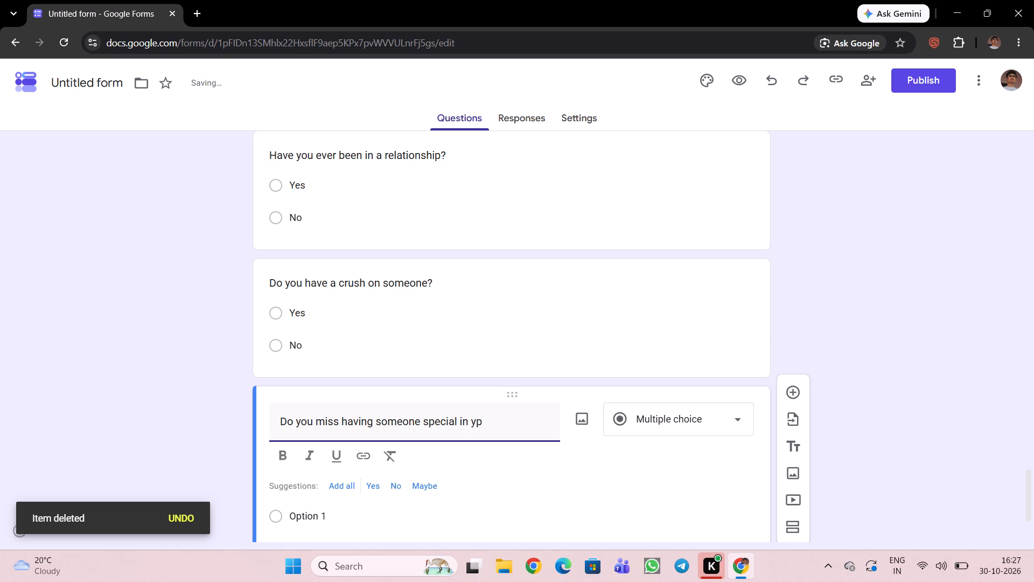
pyautogui.press('BackSpace')
pyautogui.write('our')
pyautogui.press('space')
pyautogui.write('life')
pyautogui.hotkey('shift', '?')
# Give the "Do you miss having someone special in your life?" question all the suggested answer options: Yes, No and Maybe.
pyautogui.scroll(-1, 455, 436)
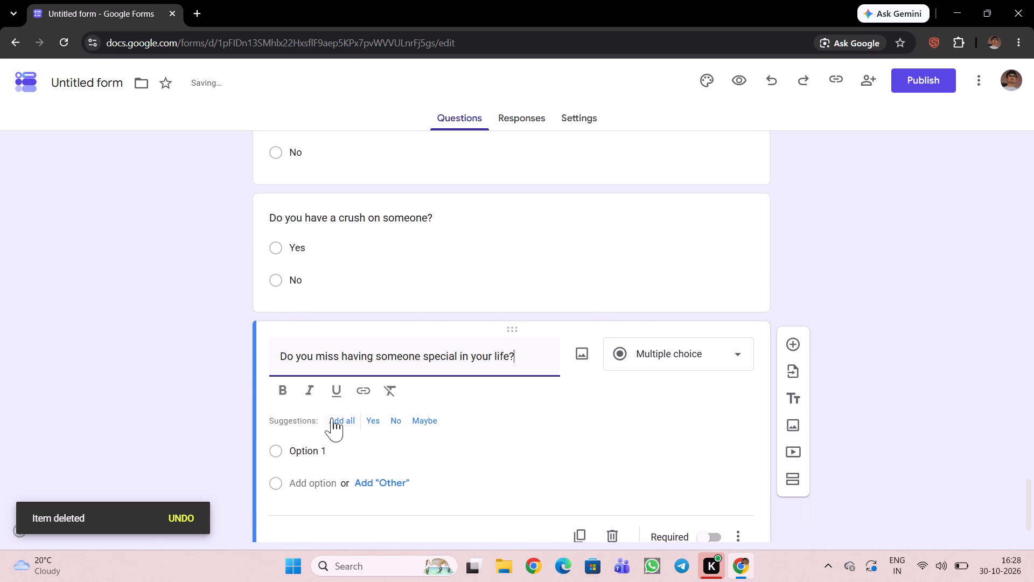
pyautogui.click(332, 418)
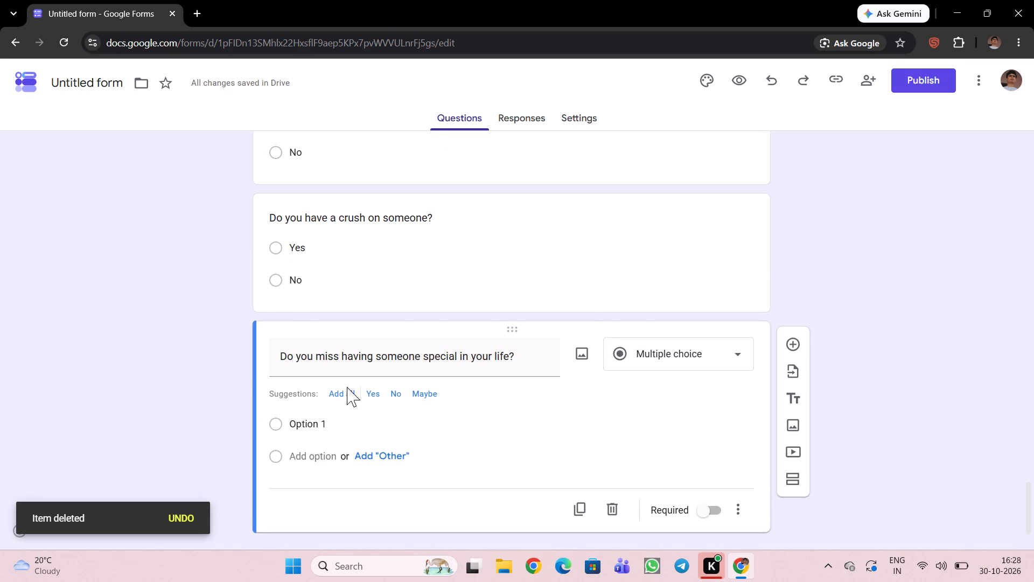
pyautogui.click(345, 390)
# Add another question to the Personal Life Survey section with the text "Do you feel lonely sometimes?".
pyautogui.scroll(-1, 345, 390)
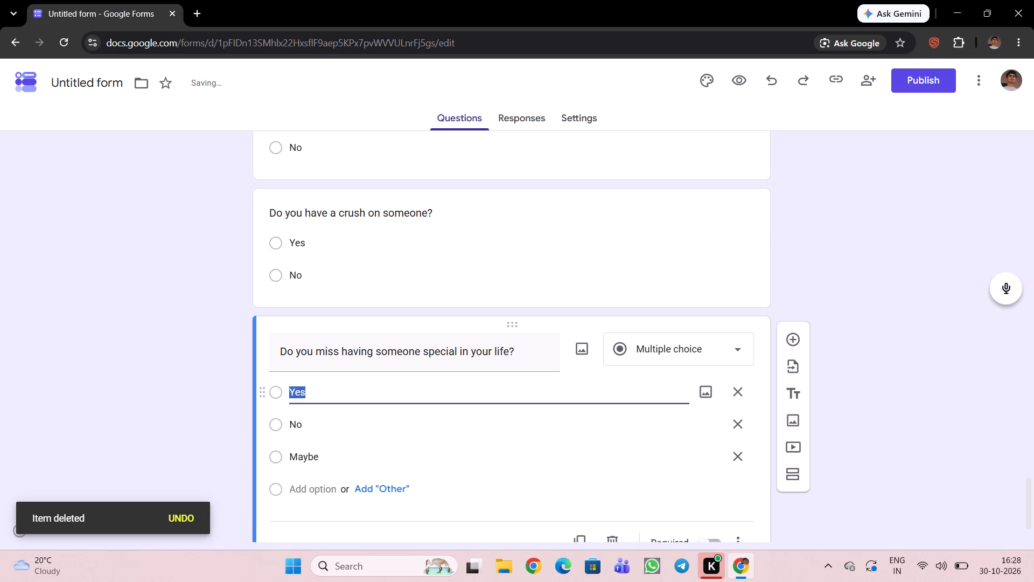
pyautogui.scroll(-1, 345, 390)
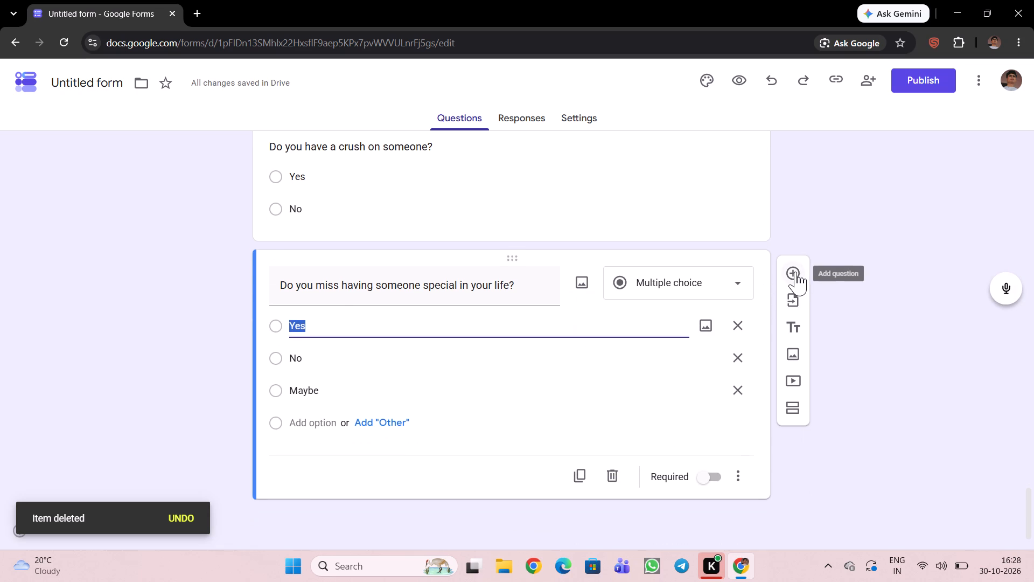
pyautogui.click(795, 272)
pyautogui.scroll(-2, 675, 327)
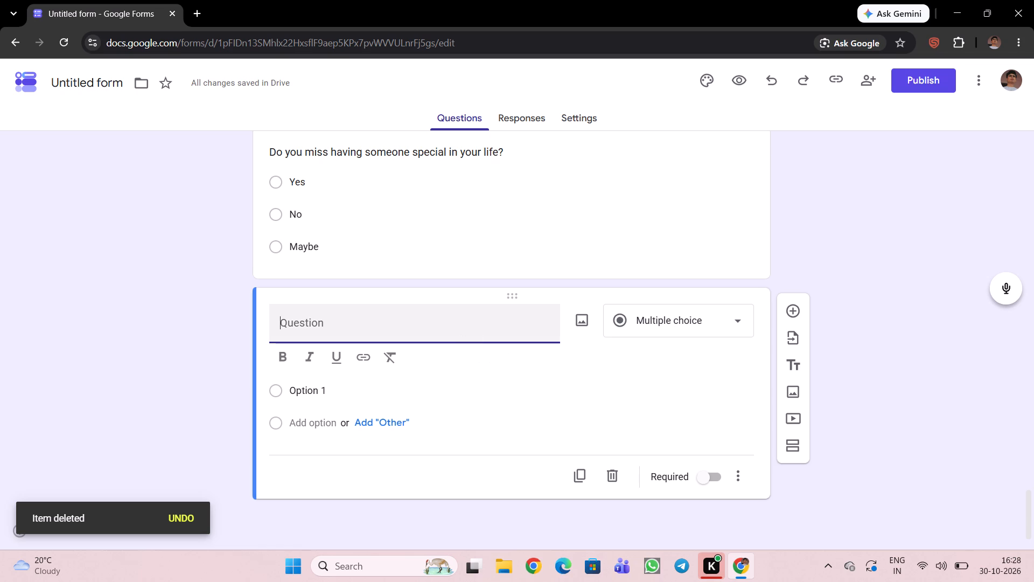
pyautogui.press('d')
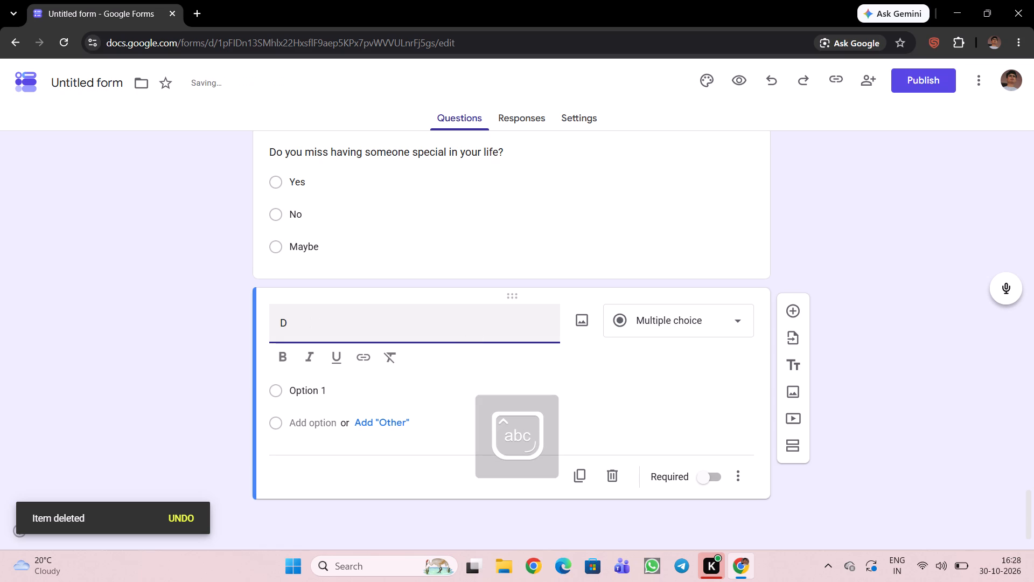
pyautogui.write('o')
pyautogui.press('space')
pyautogui.write('you')
pyautogui.press('space')
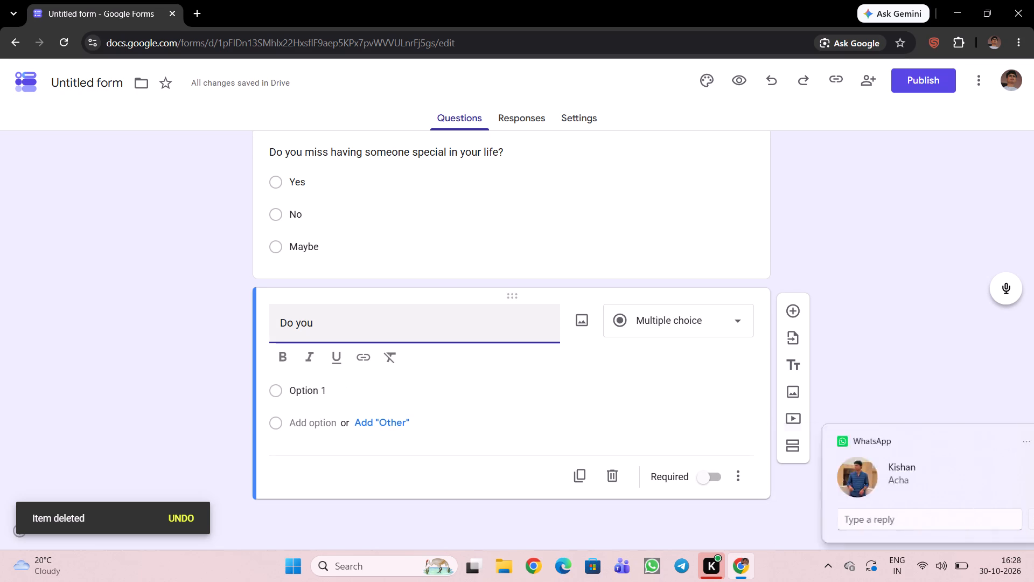
pyautogui.write('feel')
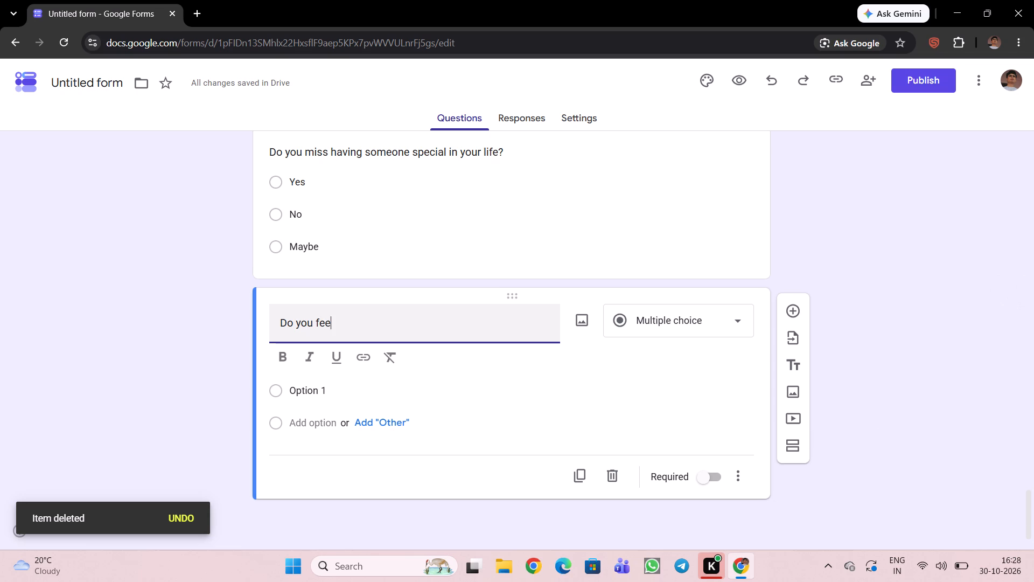
pyautogui.press('space')
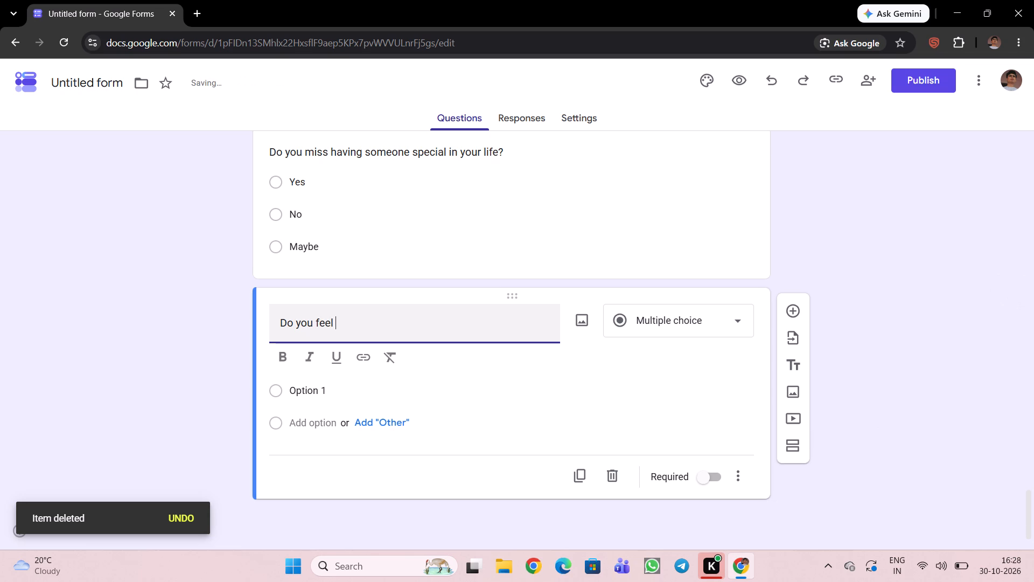
pyautogui.write('lonely')
pyautogui.press('space')
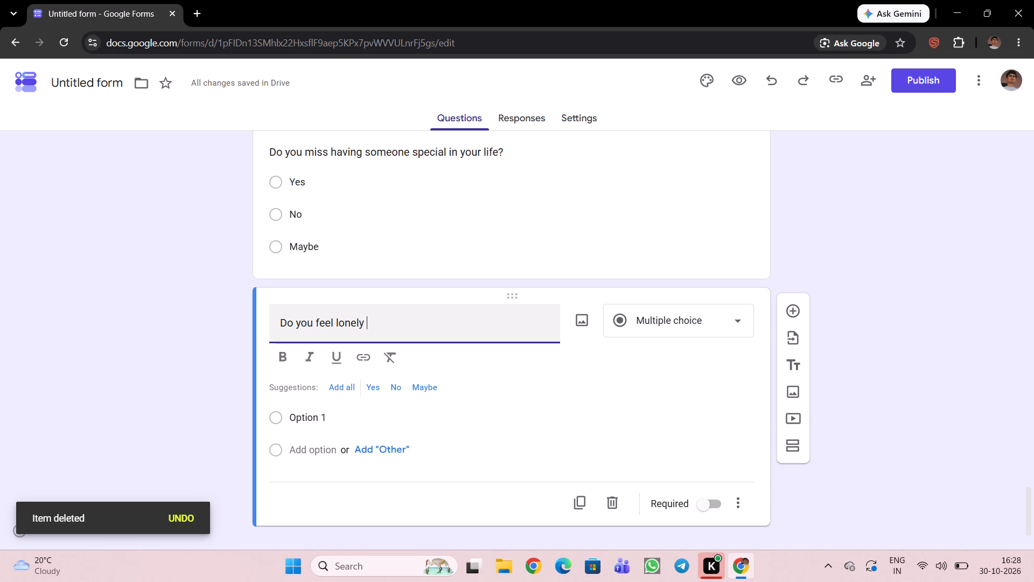
pyautogui.write('sometimes')
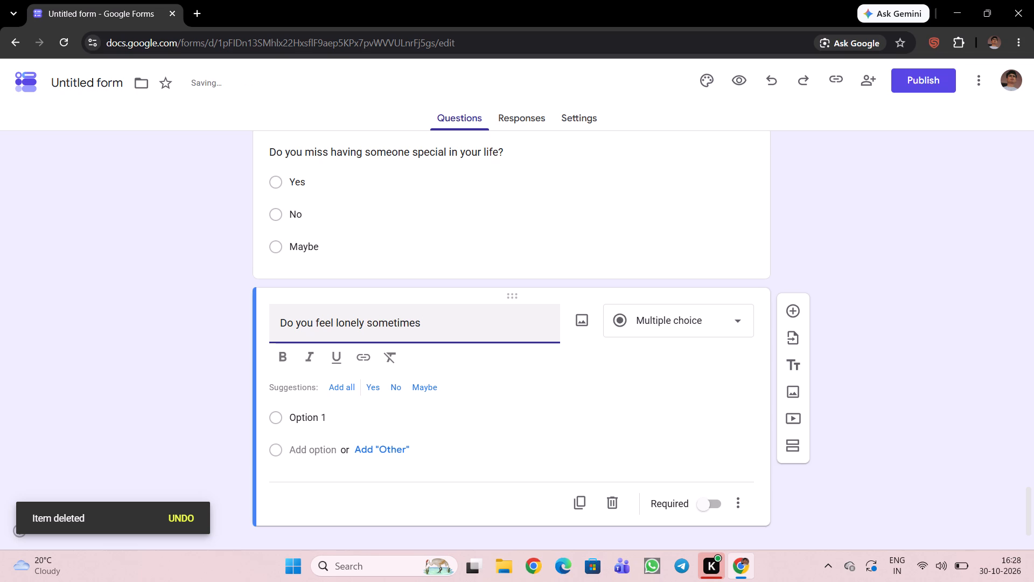
pyautogui.hotkey('shift', '?')
# Give the "Do you feel lonely sometimes?" question the answer options Yes and No.
pyautogui.click(329, 411)
pyautogui.press('BackSpace')
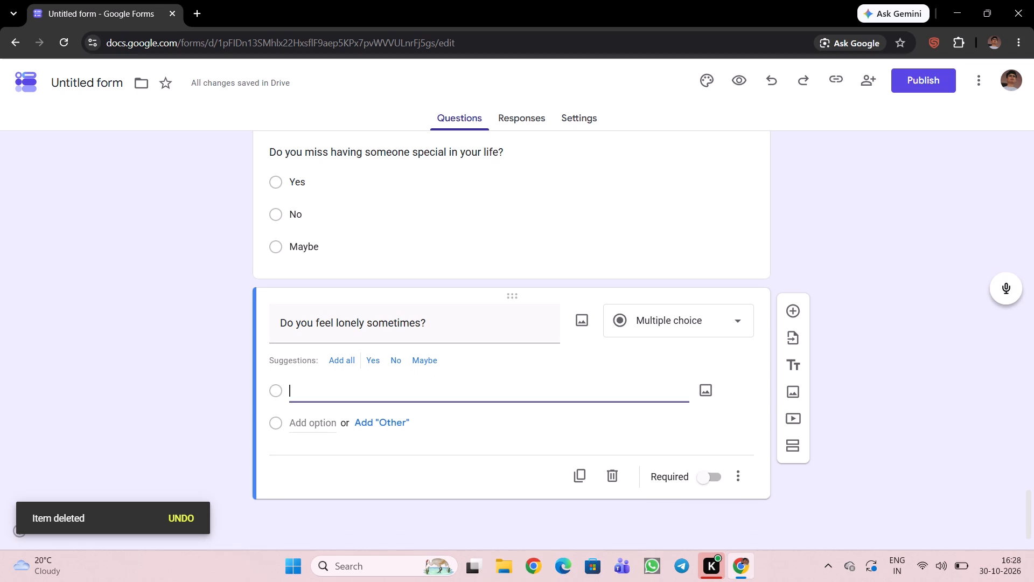
pyautogui.write('es')
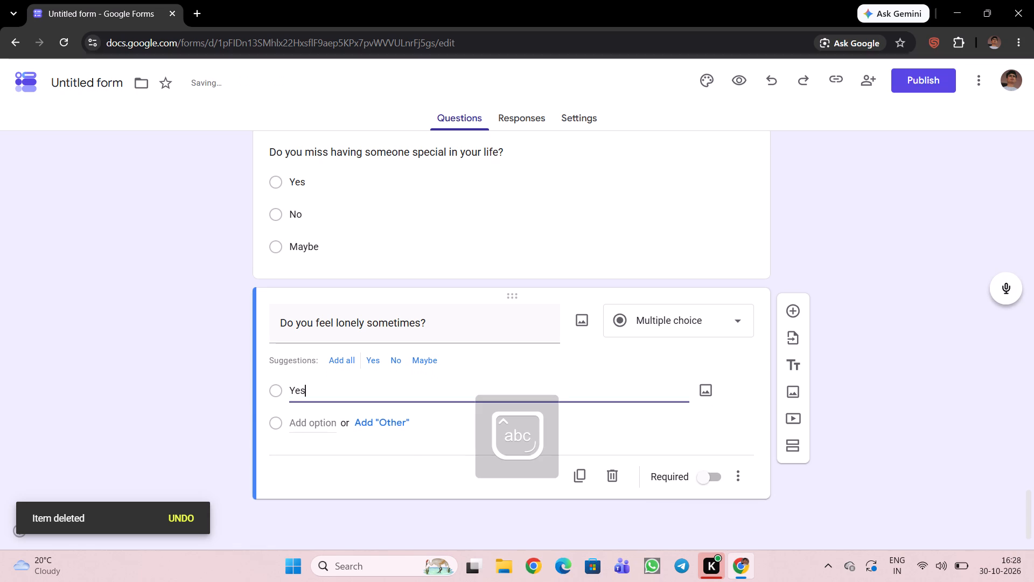
pyautogui.press('Return')
# Add another question to the Personal Life Survey section with the text "Do you prefer love marriage?".
pyautogui.scroll(-1, 329, 411)
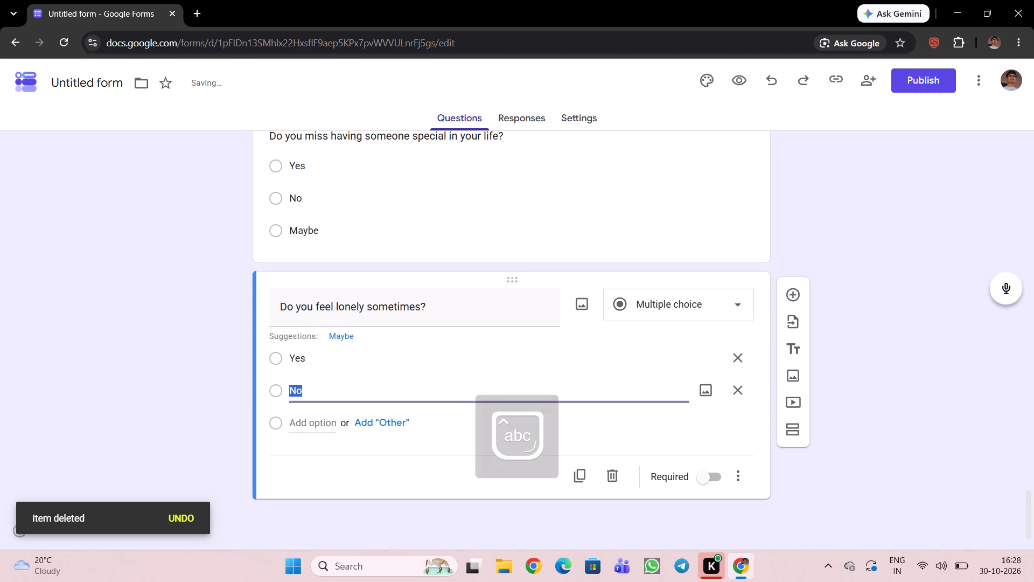
pyautogui.click(790, 289)
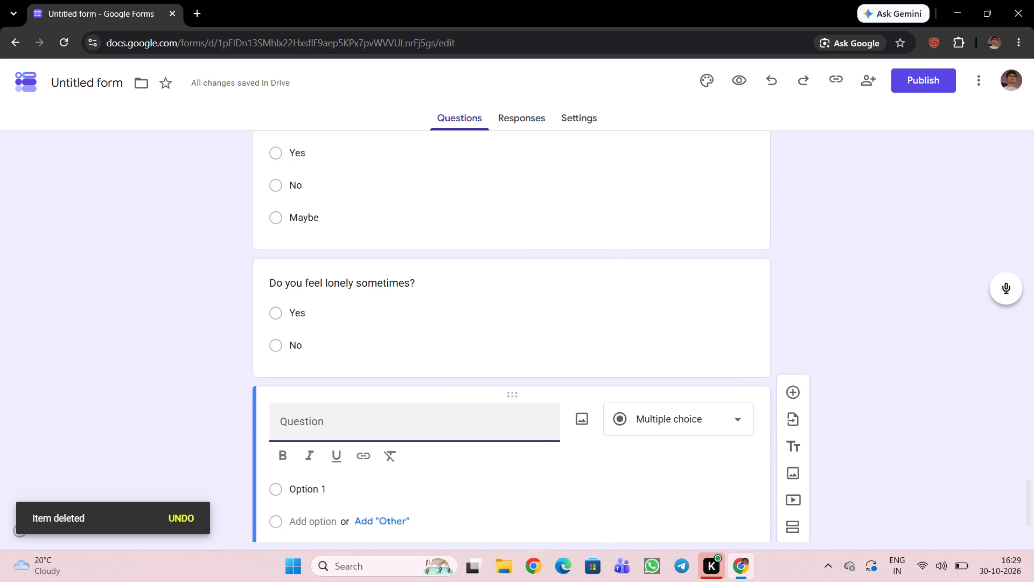
pyautogui.press('d')
pyautogui.write('o')
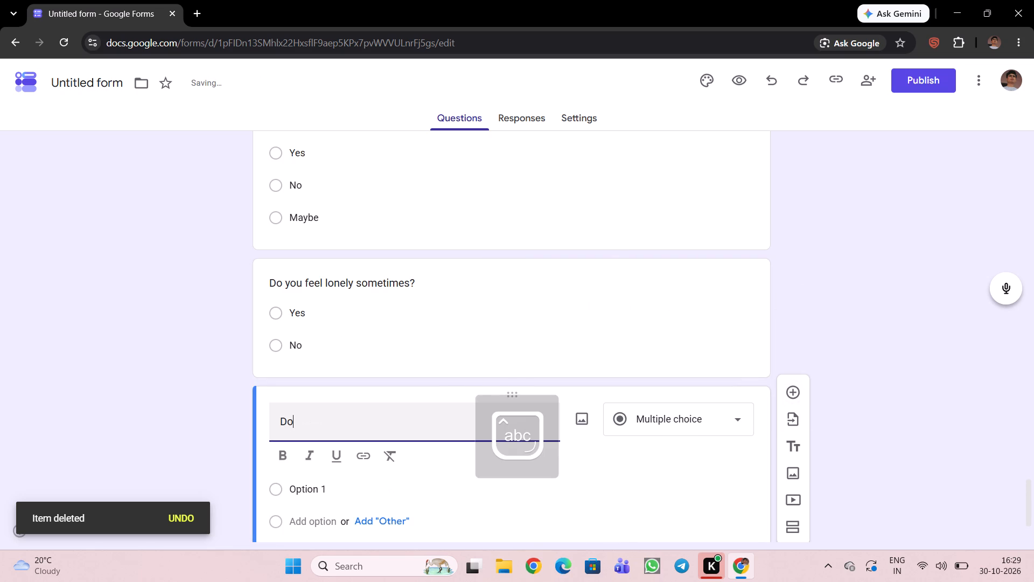
pyautogui.press('space')
pyautogui.write('you')
pyautogui.press('space')
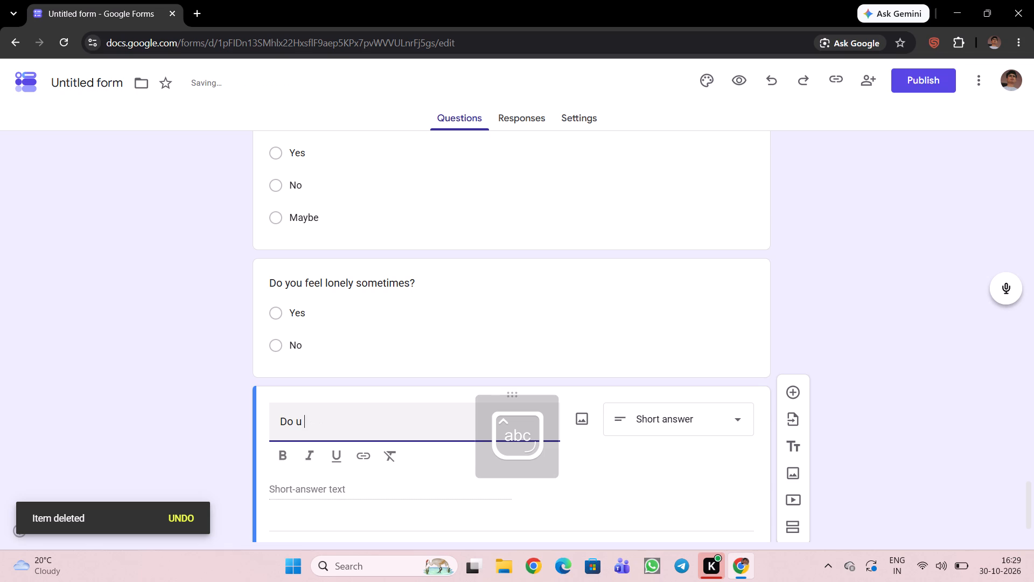
pyautogui.press('BackSpace')
pyautogui.press('BackSpace')
pyautogui.press('BackSpace')
pyautogui.write('you')
pyautogui.press('space')
pyautogui.press('BackSpace')
pyautogui.press('BackSpace')
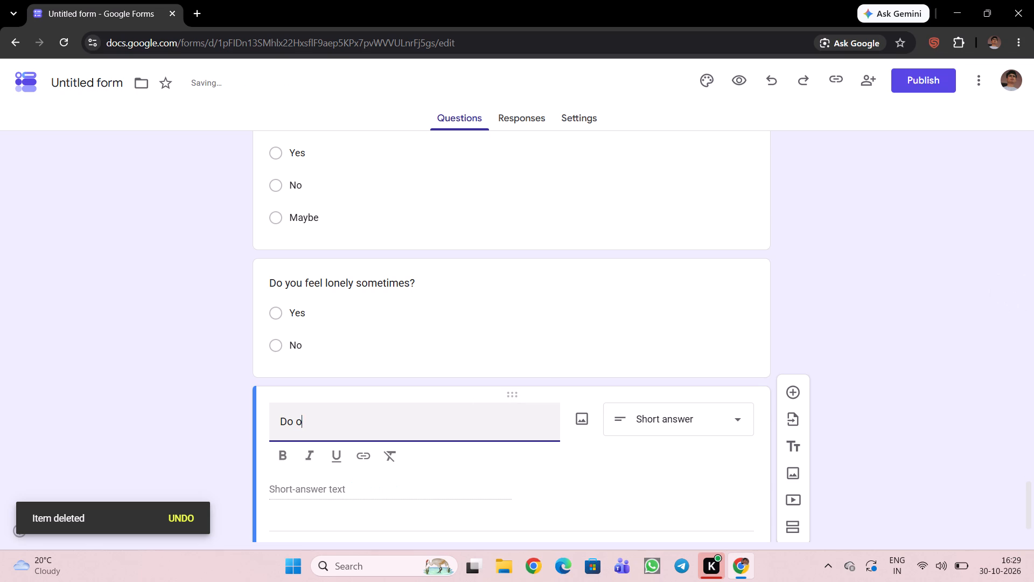
pyautogui.press('BackSpace')
pyautogui.write('you')
pyautogui.press('space')
pyautogui.write('prefer')
pyautogui.press('space')
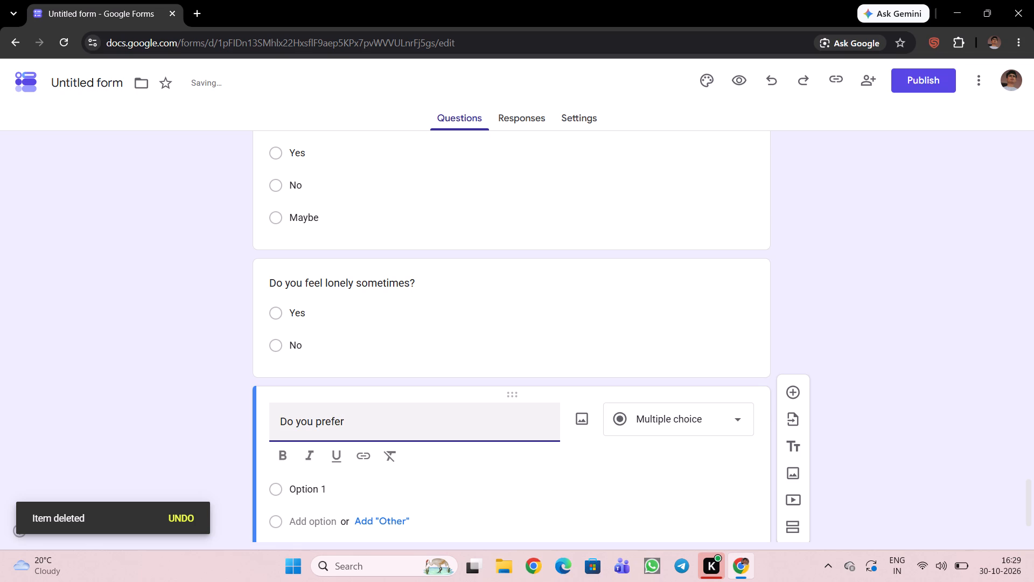
pyautogui.write('love m')
pyautogui.write('arri')
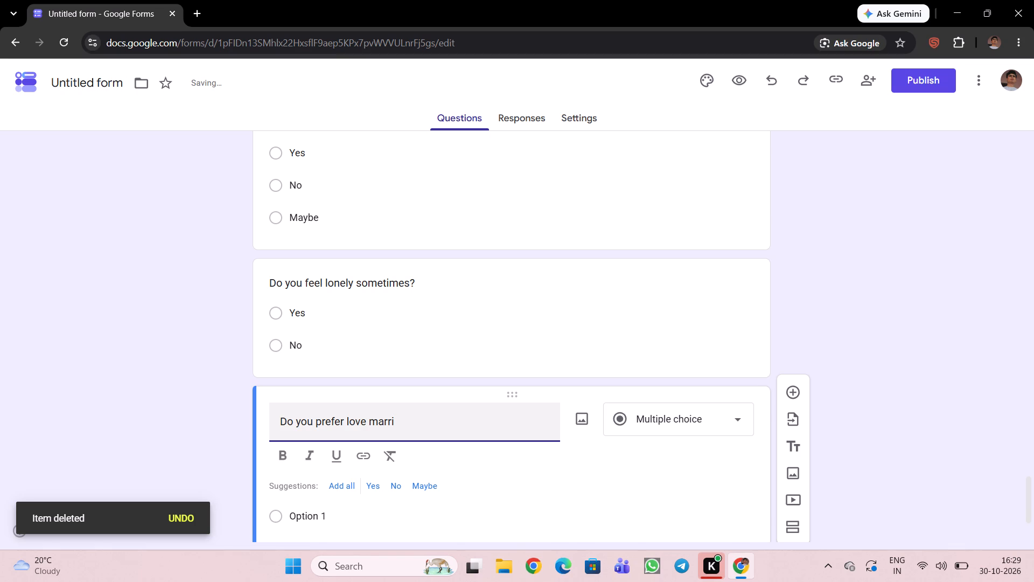
pyautogui.write('age')
pyautogui.hotkey('shift', '?')
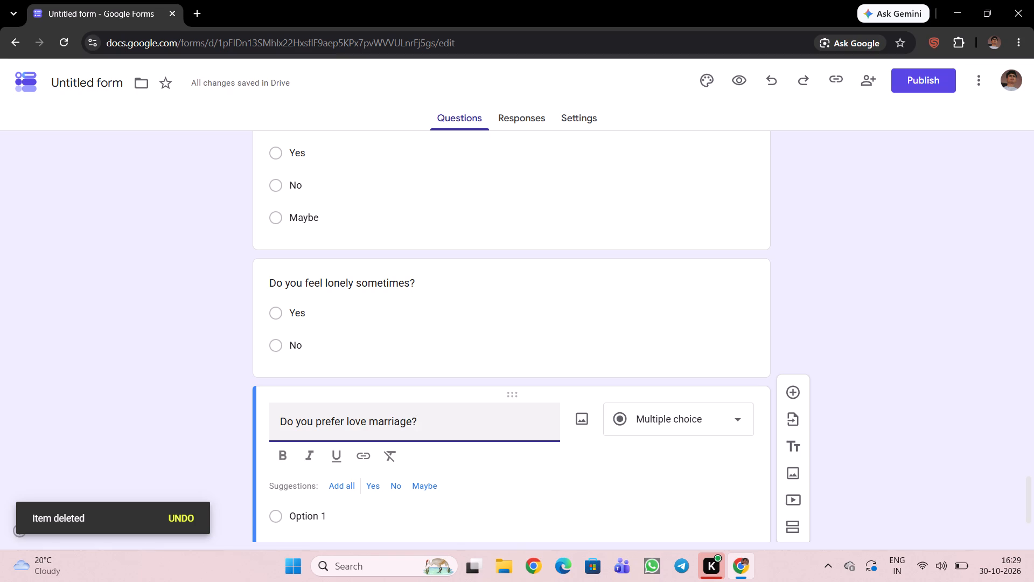
# Give the "Do you prefer love marriage?" question all the suggested answer options: Yes, No and Maybe.
pyautogui.scroll(-1, 388, 426)
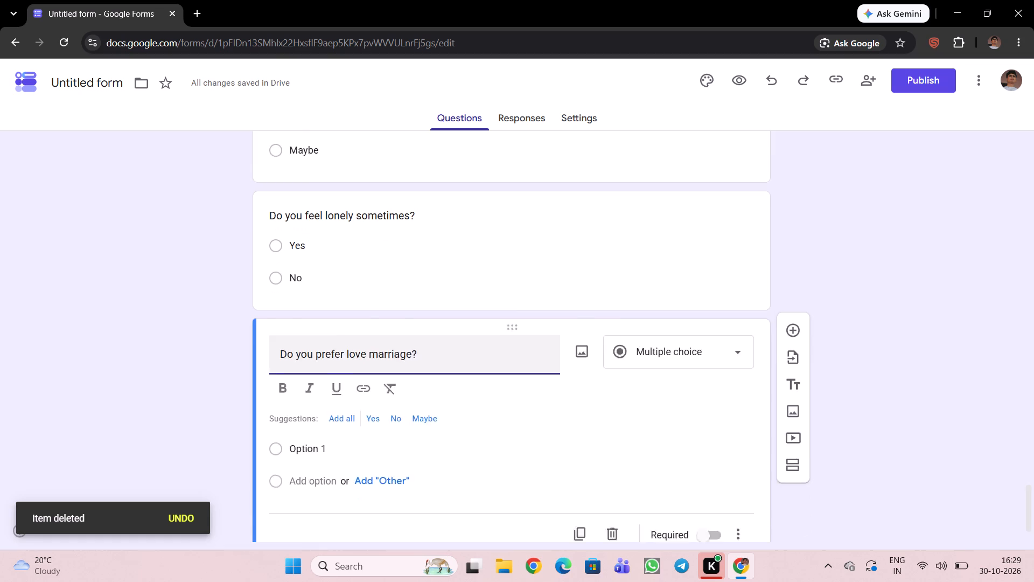
pyautogui.scroll(-1, 388, 426)
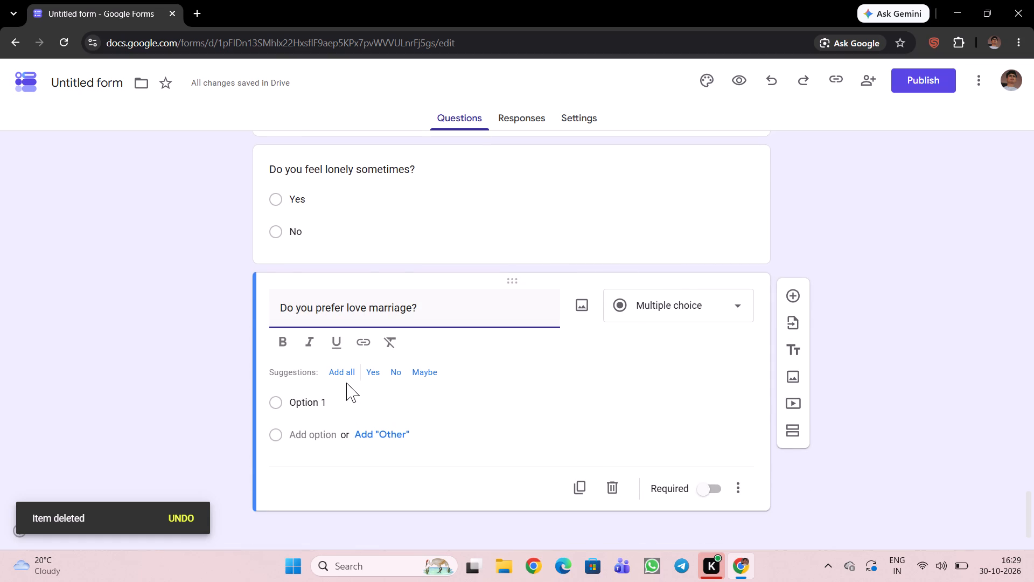
pyautogui.click(345, 371)
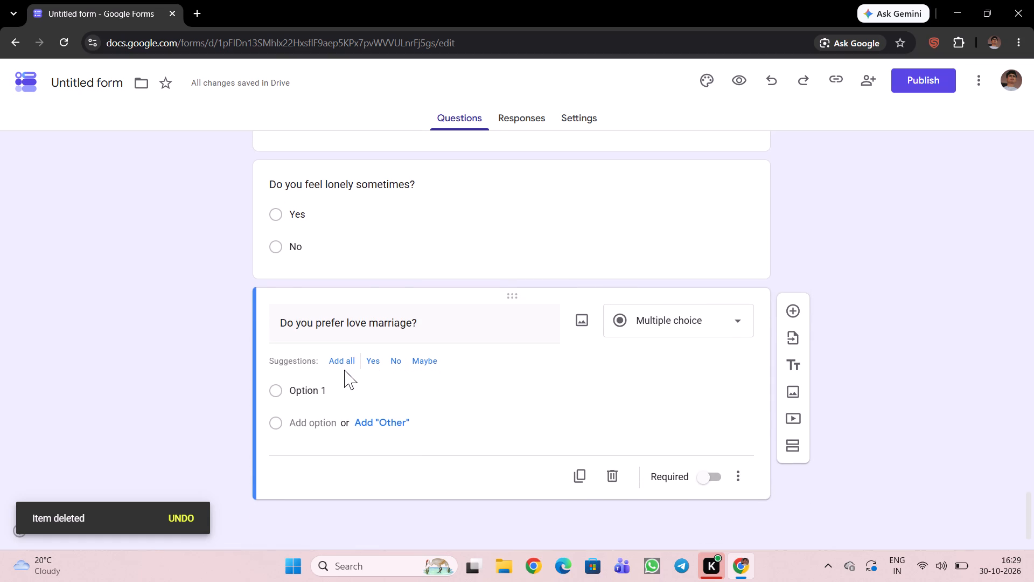
pyautogui.click(344, 357)
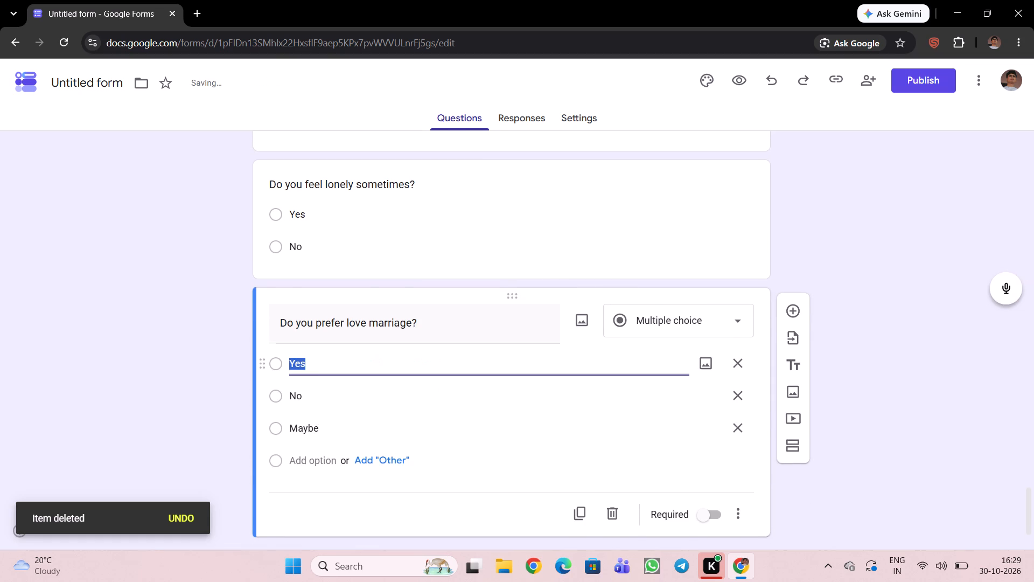
# Add another question to the Personal Life Survey section with the text "Do you share personal problems with friends?".
pyautogui.click(791, 317)
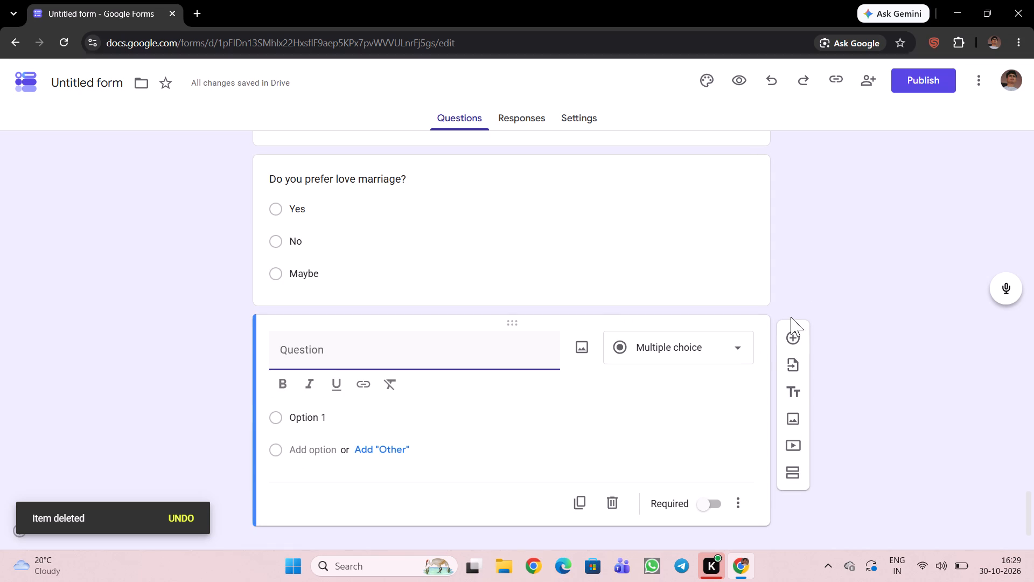
pyautogui.press('d')
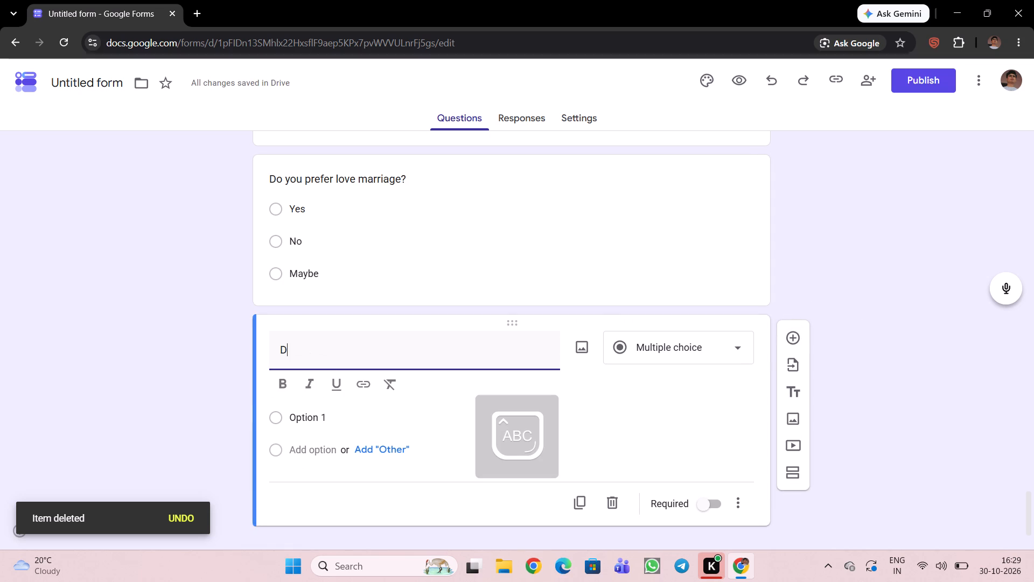
pyautogui.write('you')
pyautogui.press('space')
pyautogui.press('BackSpace')
pyautogui.press('BackSpace')
pyautogui.press('BackSpace')
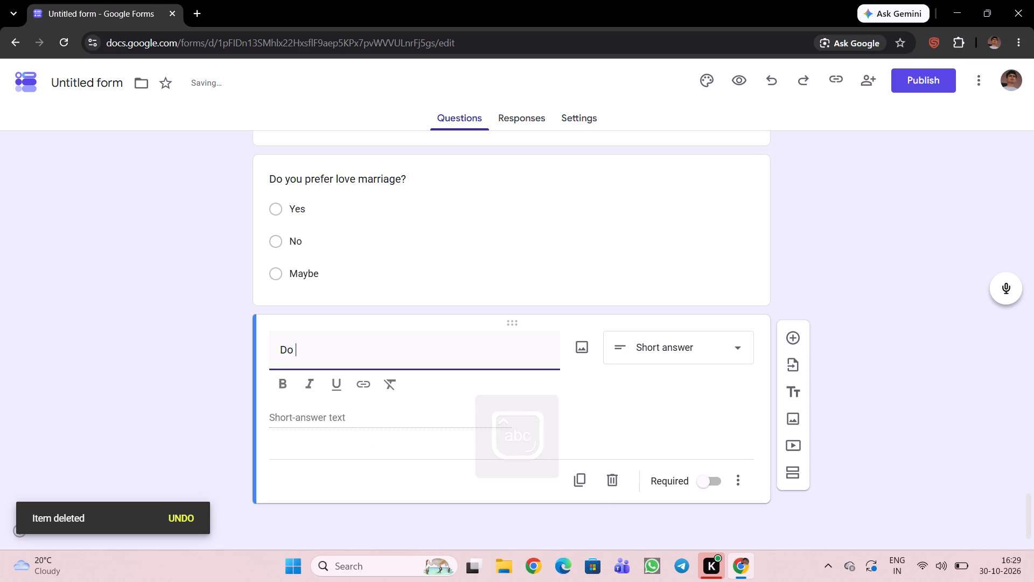
pyautogui.write('you')
pyautogui.press('space')
pyautogui.write('share')
pyautogui.press('space')
pyautogui.write('personal informatu')
pyautogui.press('BackSpace')
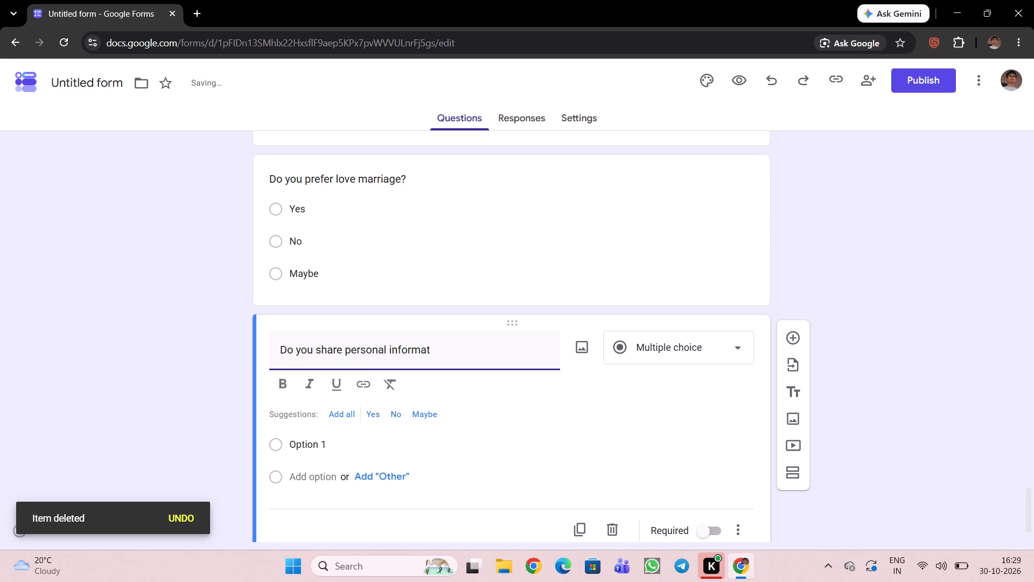
pyautogui.write('ion')
pyautogui.press('space')
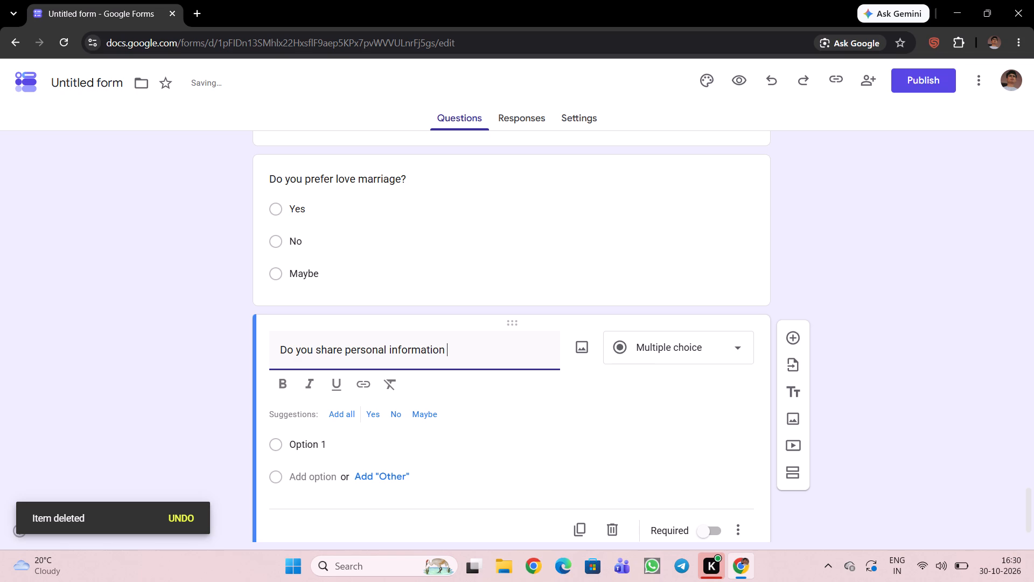
pyautogui.press('BackSpace')
pyautogui.press('BackSpace')
pyautogui.press('BackSpace')
pyautogui.press('BackSpace')
pyautogui.press('BackSpace')
pyautogui.press('BackSpace')
pyautogui.press('BackSpace')
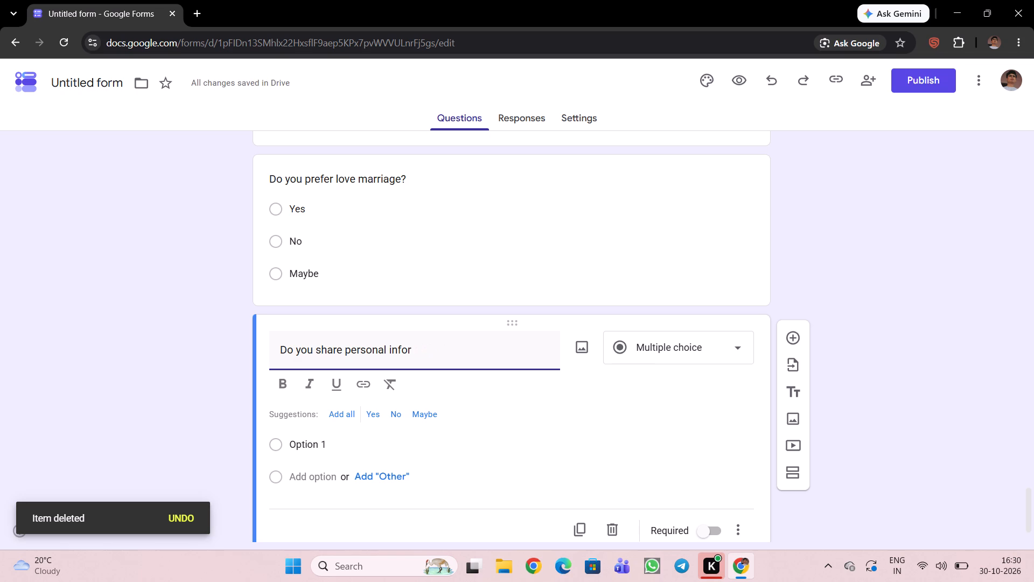
pyautogui.press('BackSpace')
pyautogui.press('BackSpace')
pyautogui.press('BackSpace')
pyautogui.press('BackSpace')
pyautogui.press('BackSpace')
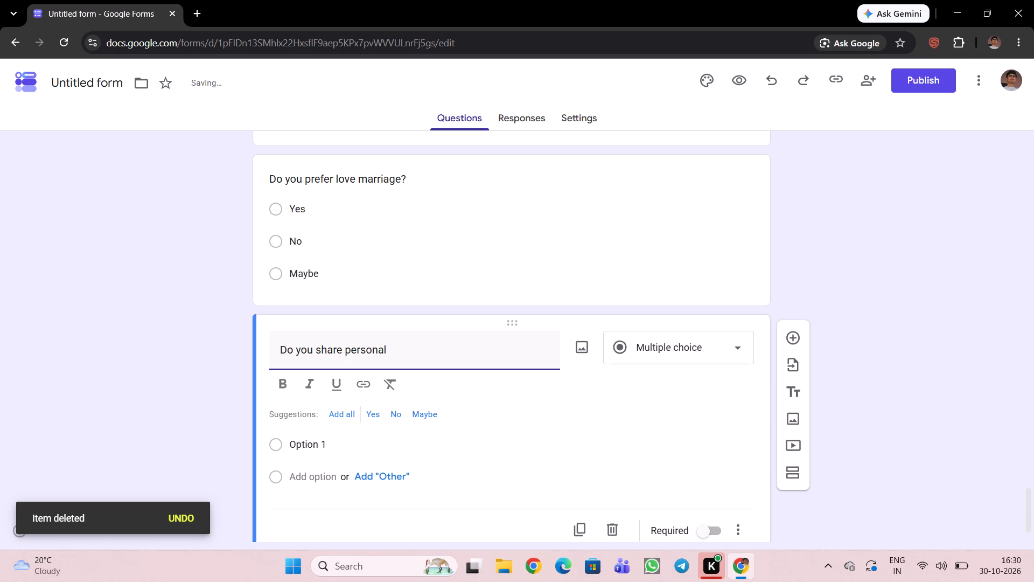
pyautogui.write('prob')
pyautogui.write('ems')
pyautogui.press('space')
pyautogui.press('Left')
pyautogui.press('Left')
pyautogui.press('Left')
pyautogui.press('Left')
pyautogui.press('Left')
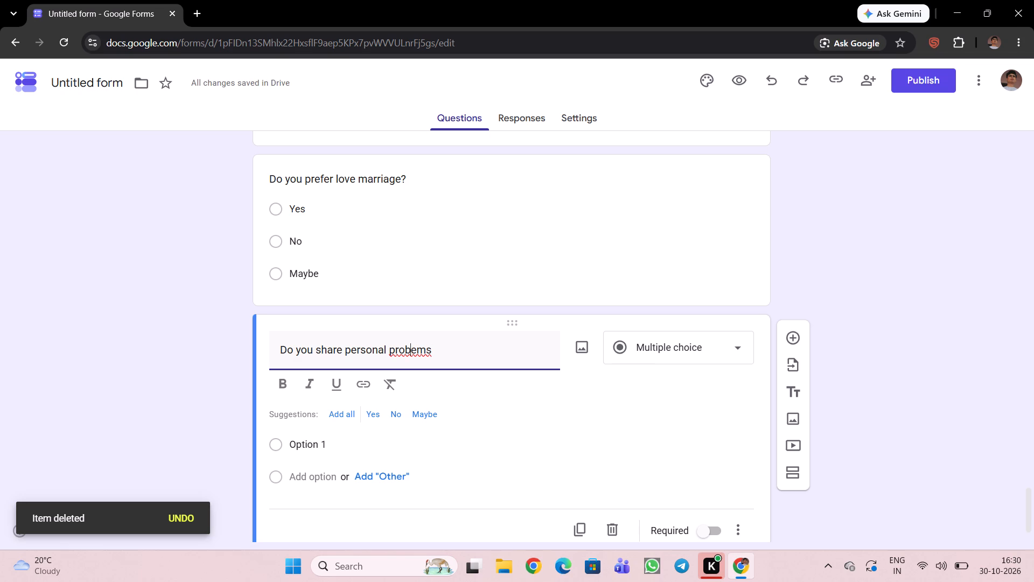
pyautogui.press('Right')
pyautogui.press('l')
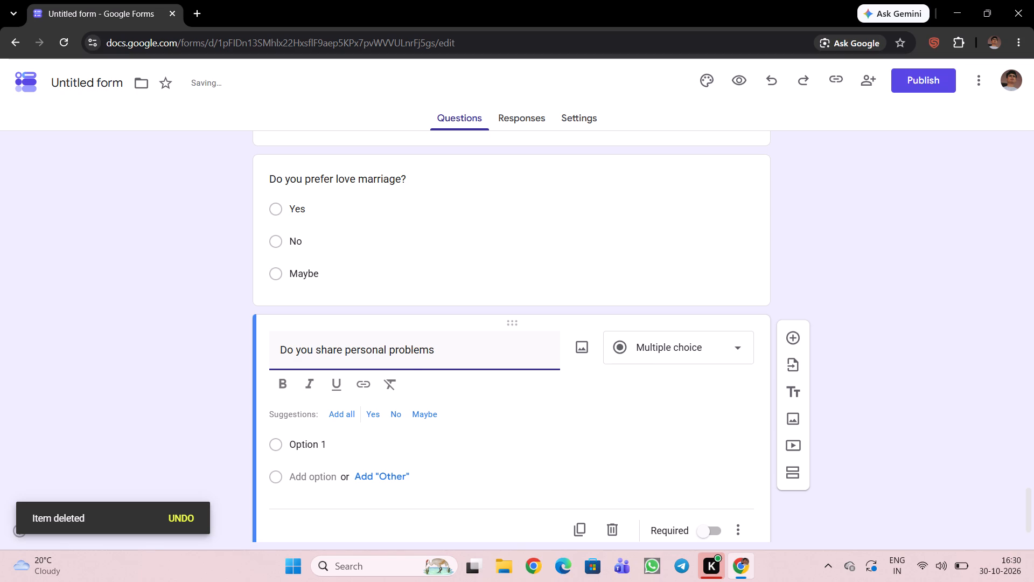
pyautogui.press('Right')
pyautogui.press('Right')
pyautogui.press('Right')
pyautogui.press('Right')
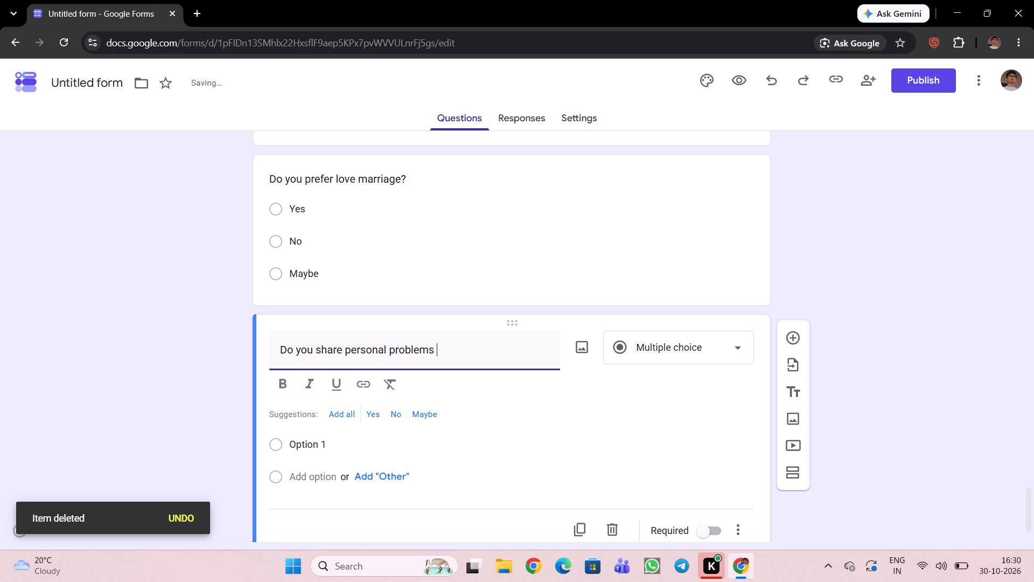
pyautogui.write('with friends')
pyautogui.hotkey('shift', '?')
# Give the "Do you share personal problems with friends?" question the answer options Yes and No.
pyautogui.click(331, 446)
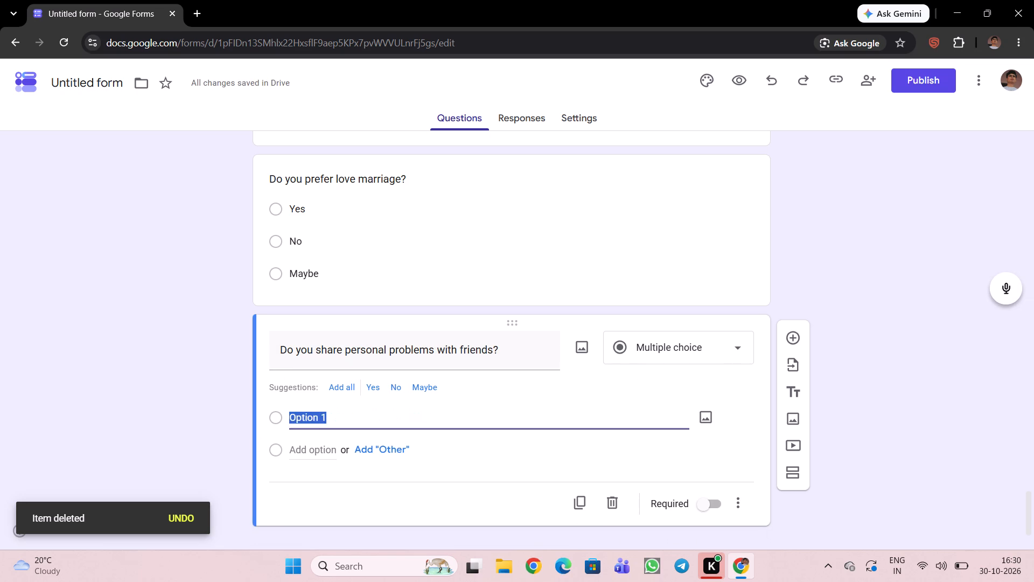
pyautogui.press('BackSpace')
pyautogui.write('es')
pyautogui.press('Return')
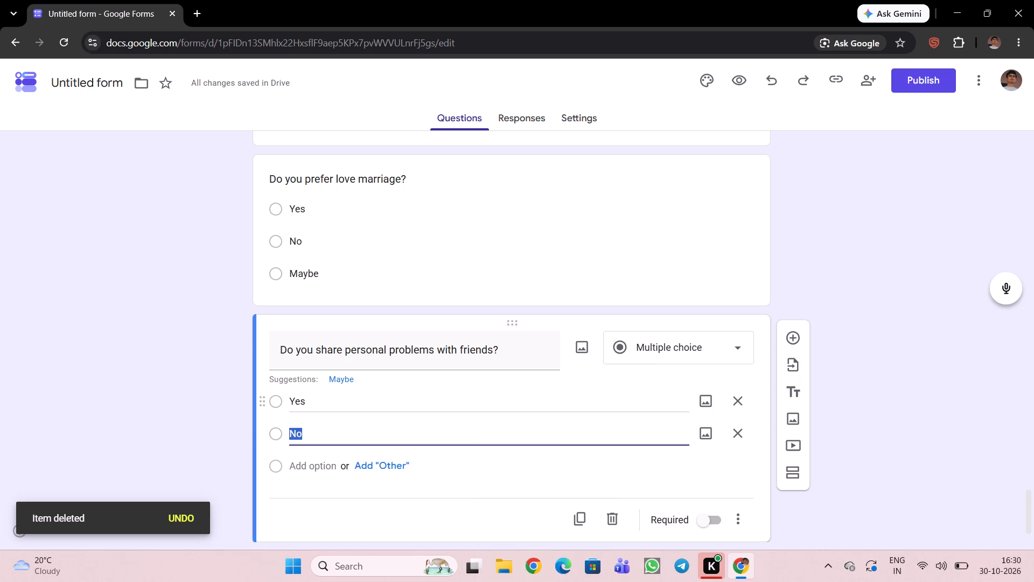
# Add another question to the Personal Life Survey section with the text "Have you ever experienced heartbreak?".
pyautogui.click(793, 335)
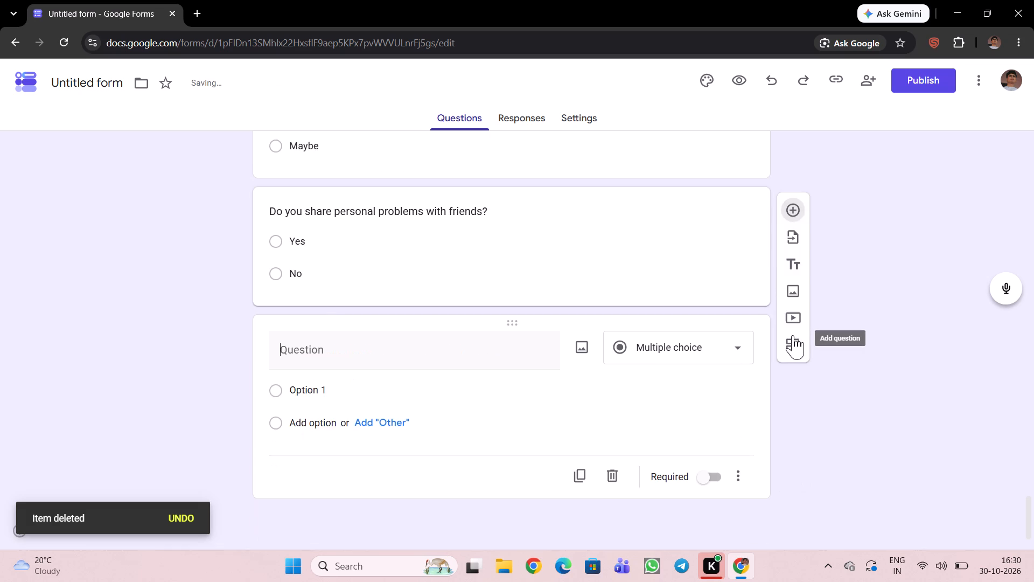
pyautogui.press('h')
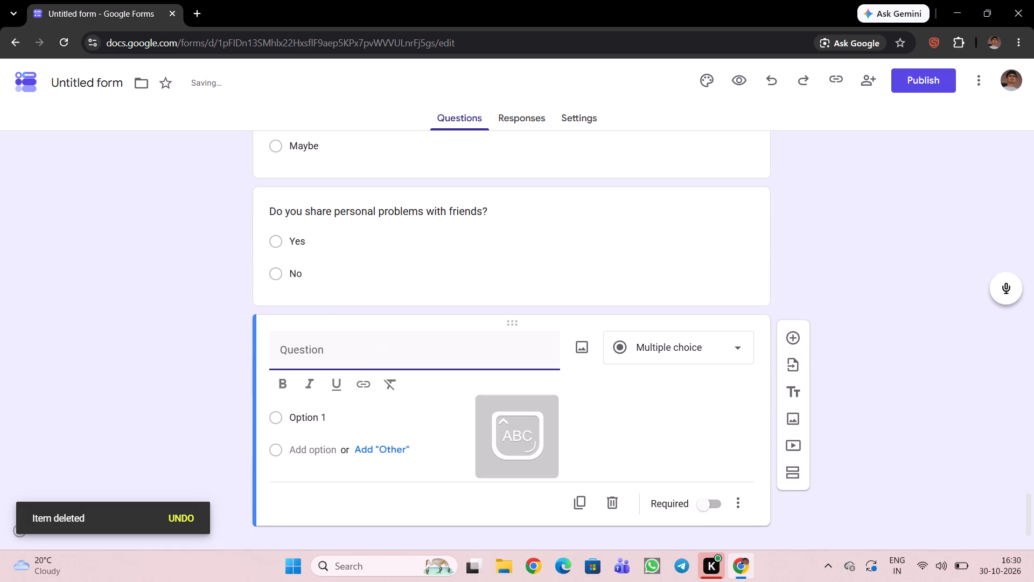
pyautogui.write('ve')
pyautogui.press('space')
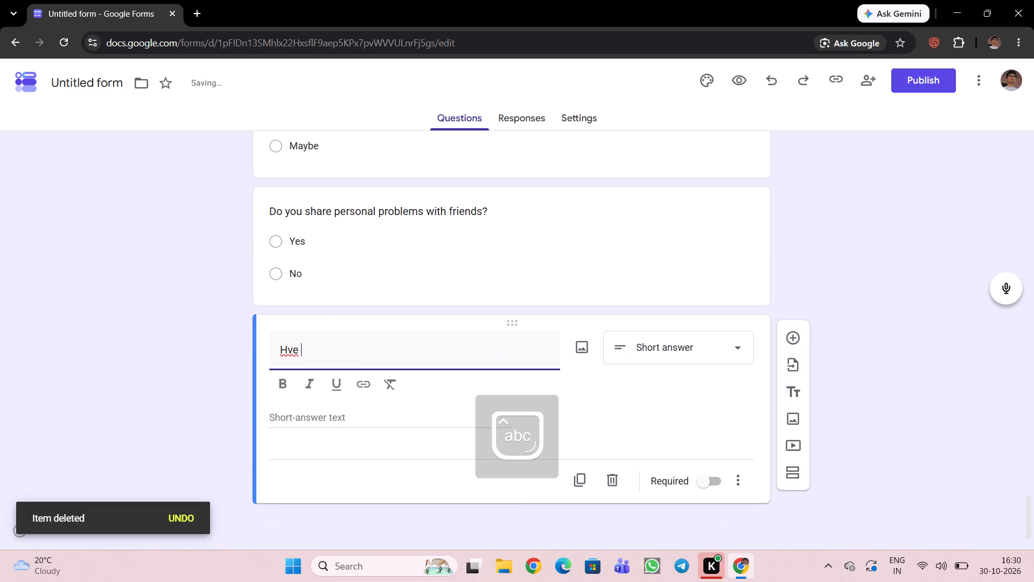
pyautogui.press('BackSpace')
pyautogui.press('BackSpace')
pyautogui.press('BackSpace')
pyautogui.press('BackSpace')
pyautogui.press('BackSpace')
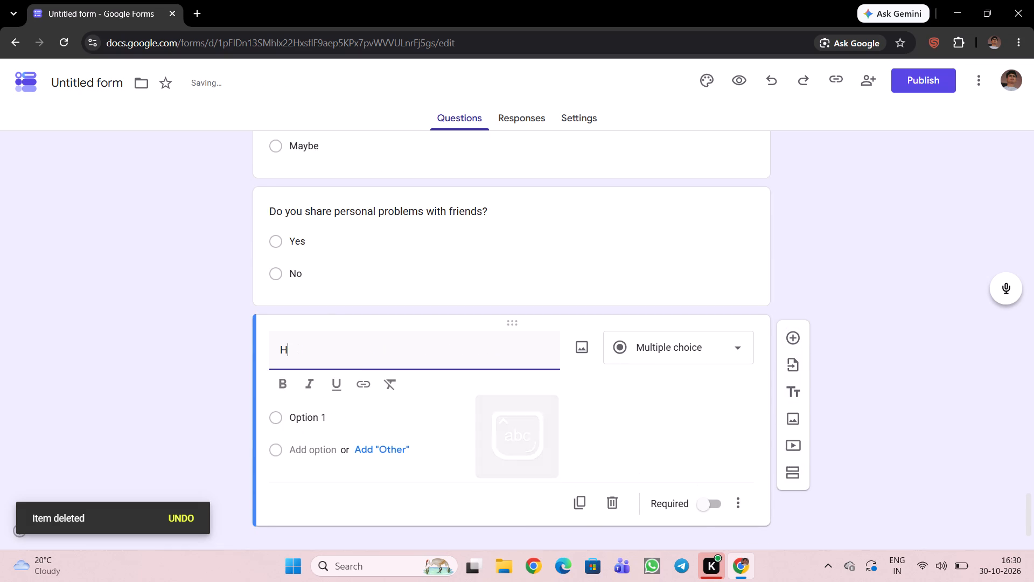
pyautogui.write('ave')
pyautogui.press('space')
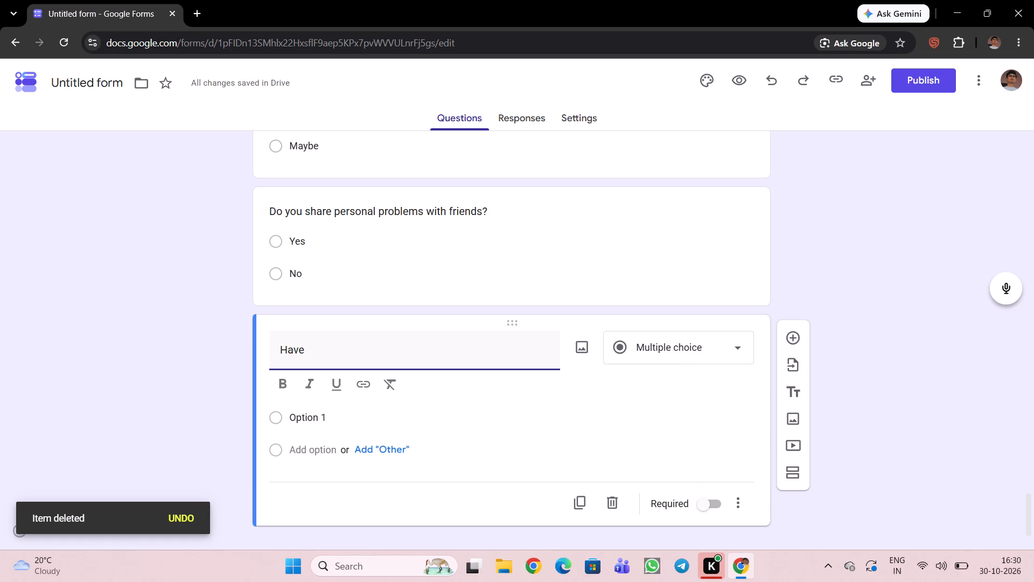
pyautogui.write('you')
pyautogui.press('space')
pyautogui.write('ever e')
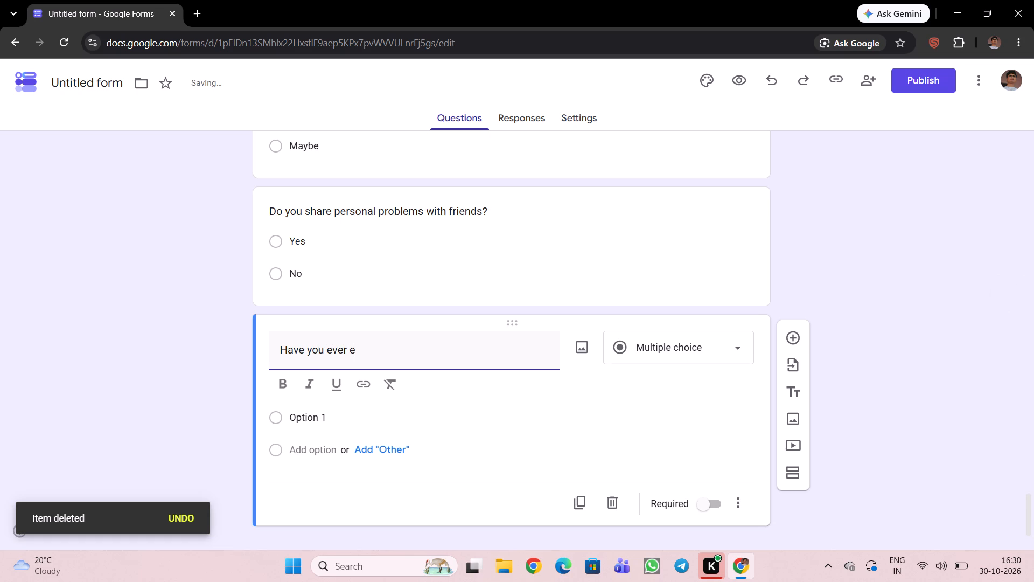
pyautogui.write('xperience')
pyautogui.write('d')
pyautogui.press('space')
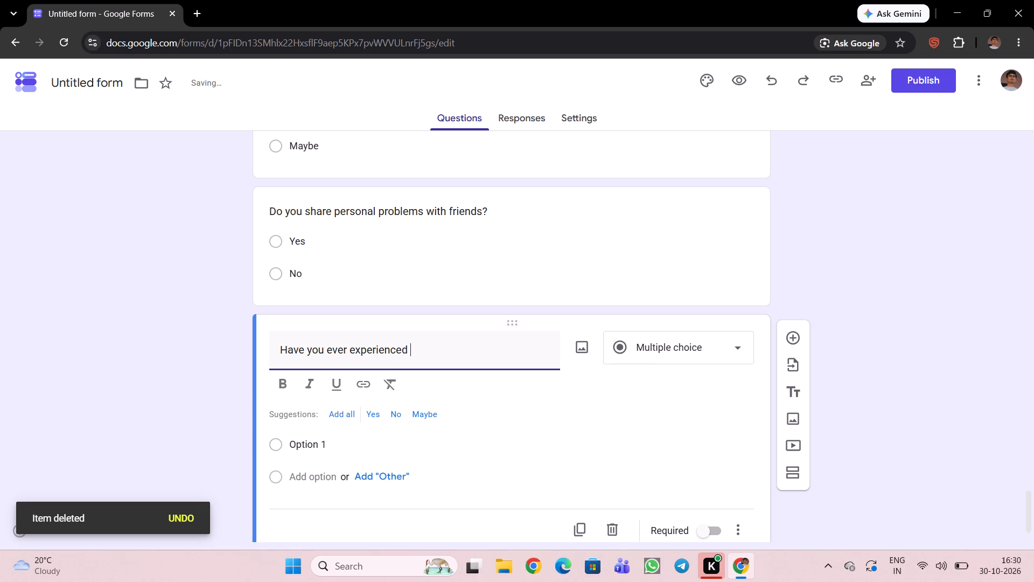
pyautogui.press('h')
pyautogui.write('eartbreak')
pyautogui.hotkey('shift', '?')
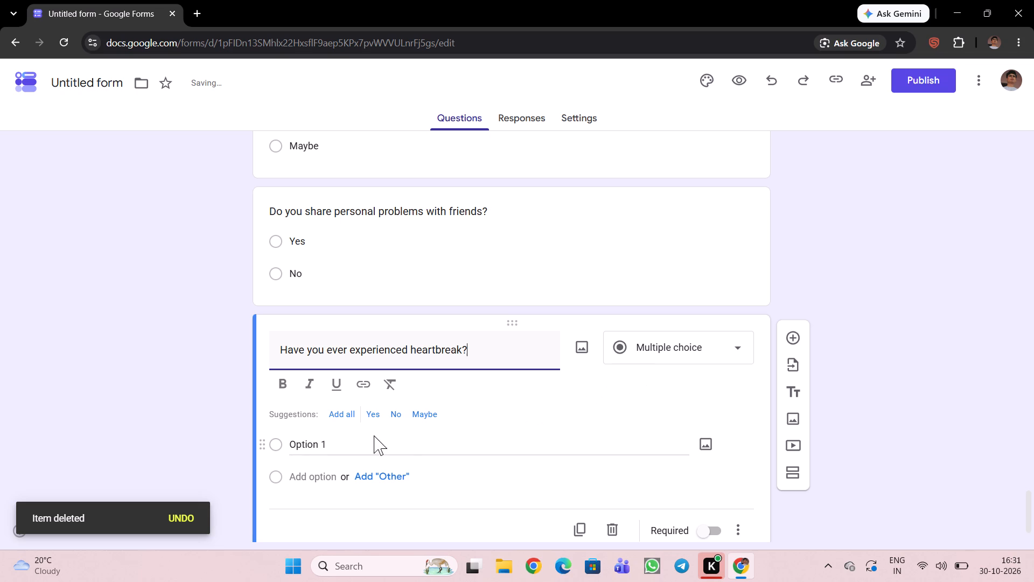
# Give the "Have you ever experienced heartbreak?" question the answer options Yes and No.
pyautogui.click(339, 436)
pyautogui.press('BackSpace')
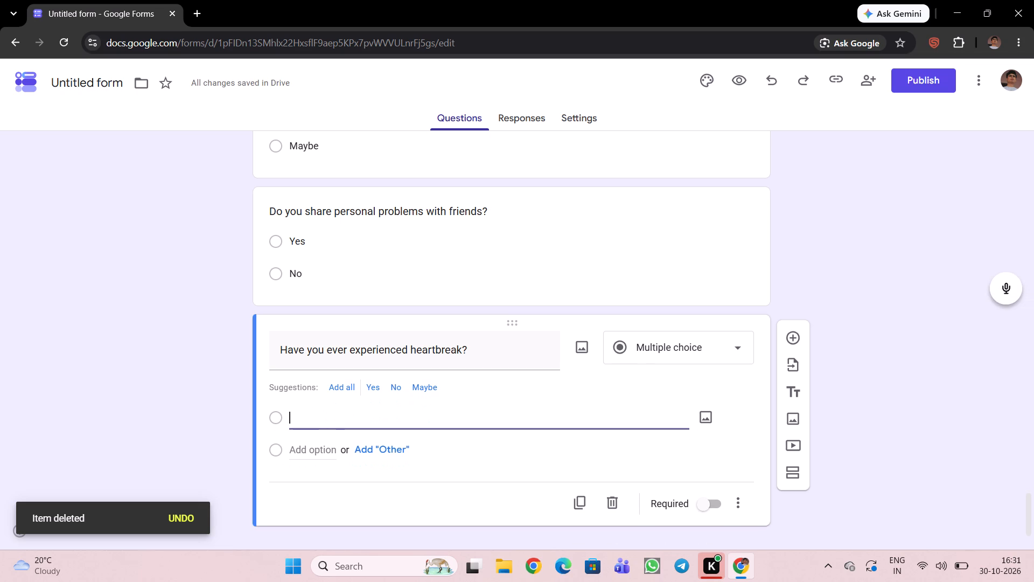
pyautogui.write('es')
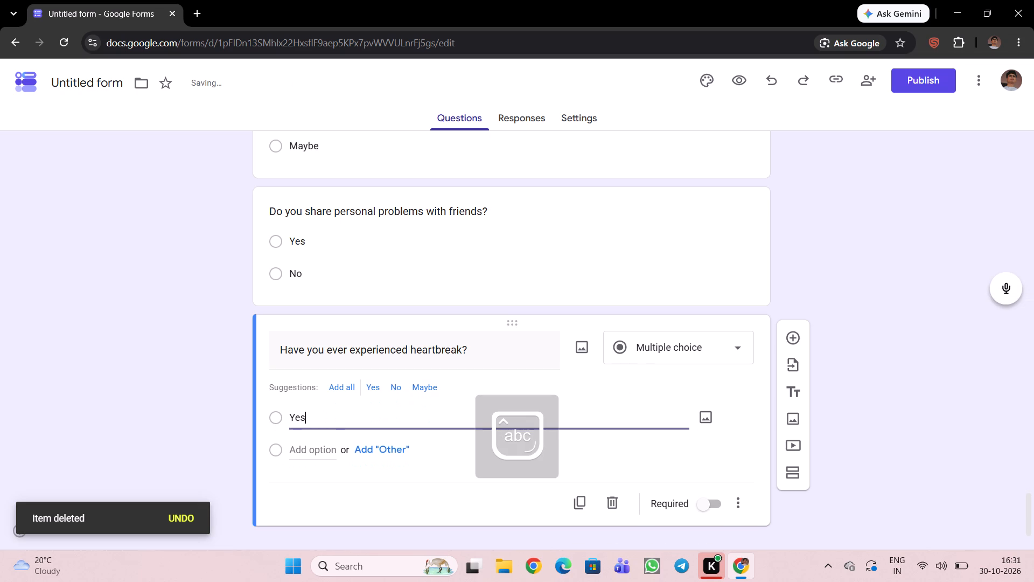
pyautogui.press('Return')
pyautogui.scroll(-1, 339, 436)
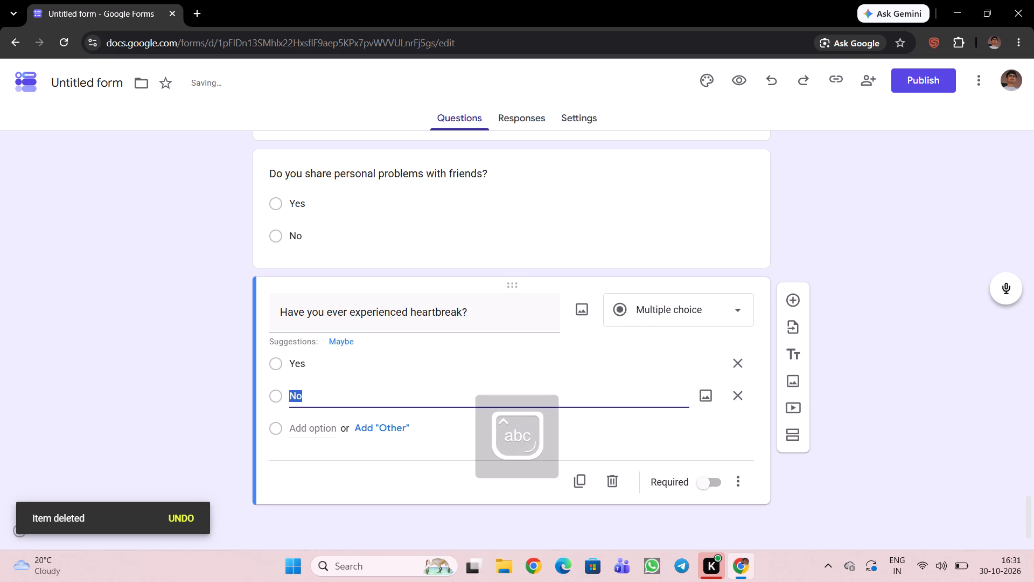
# Add another question to the Personal Life Survey section, with its text beginning "Do you believe friendship is more important than".
pyautogui.click(794, 293)
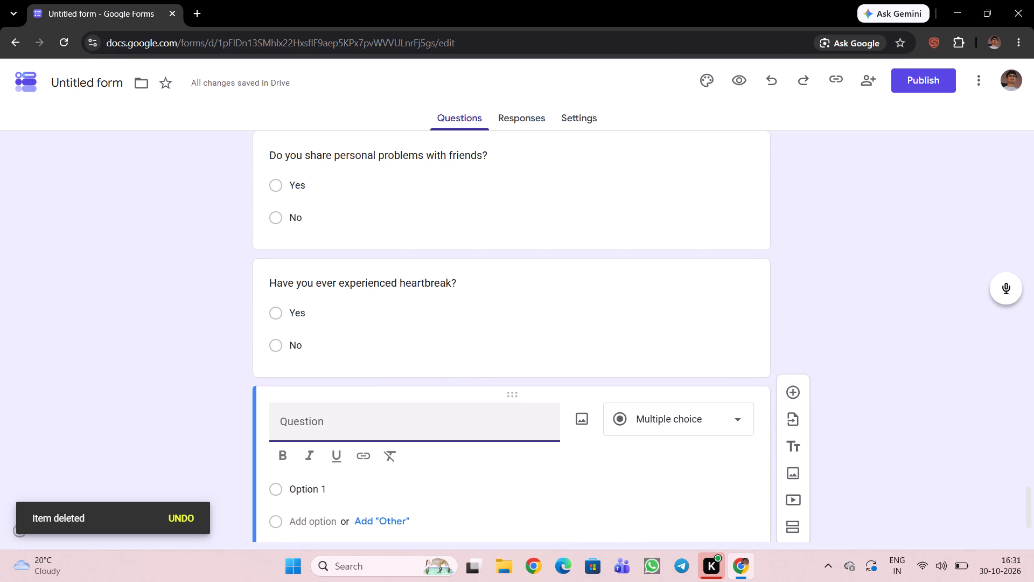
pyautogui.press('d')
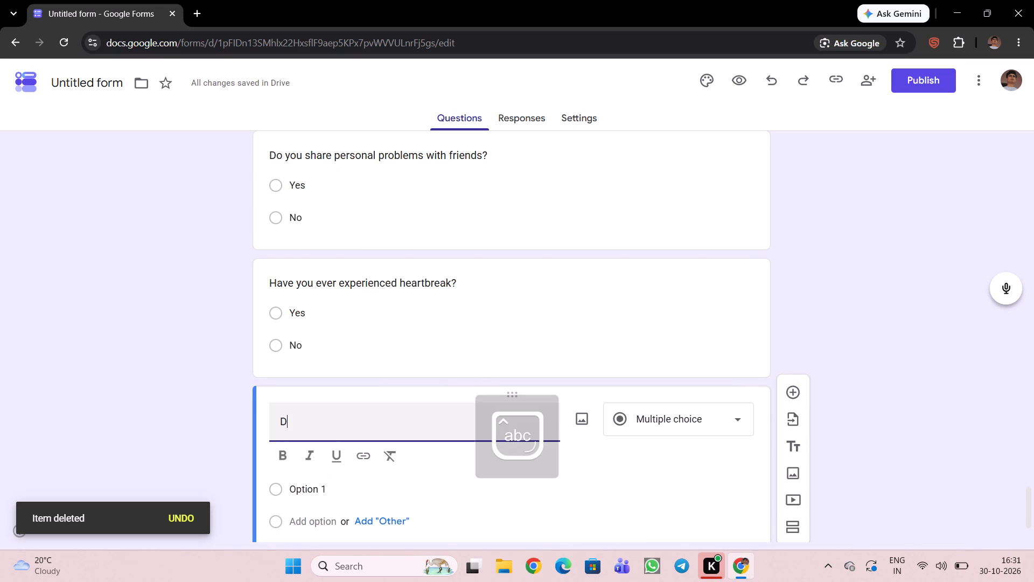
pyautogui.write('on')
pyautogui.press('BackSpace')
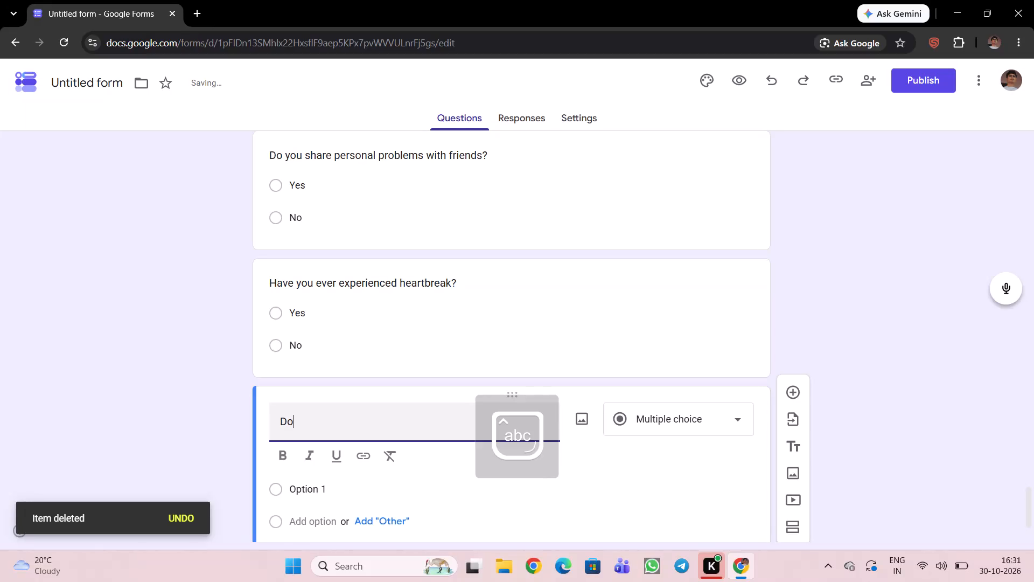
pyautogui.press('space')
pyautogui.write('you')
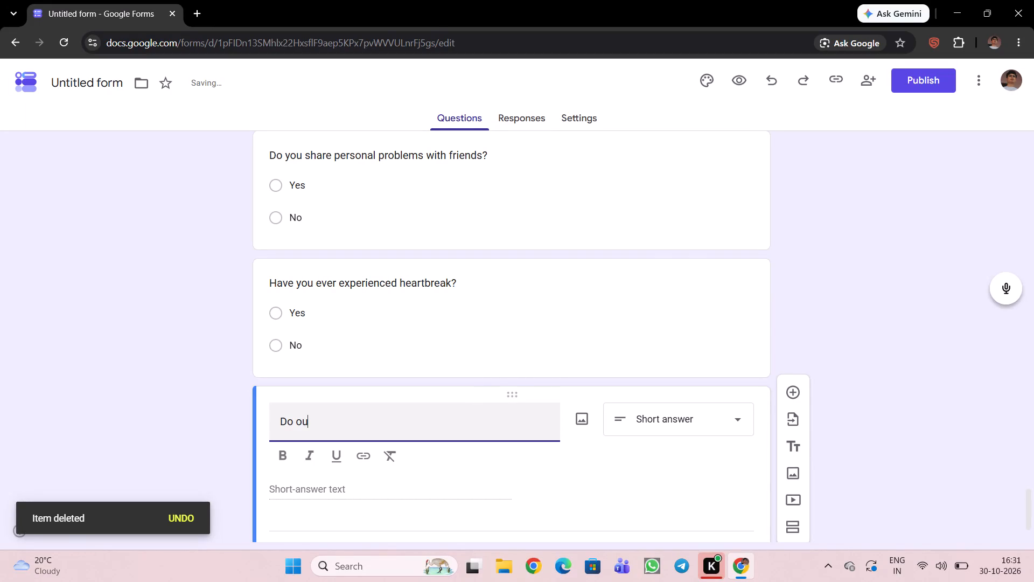
pyautogui.press('space')
pyautogui.press('BackSpace')
pyautogui.press('BackSpace')
pyautogui.press('BackSpace')
pyautogui.write('you')
pyautogui.press('space')
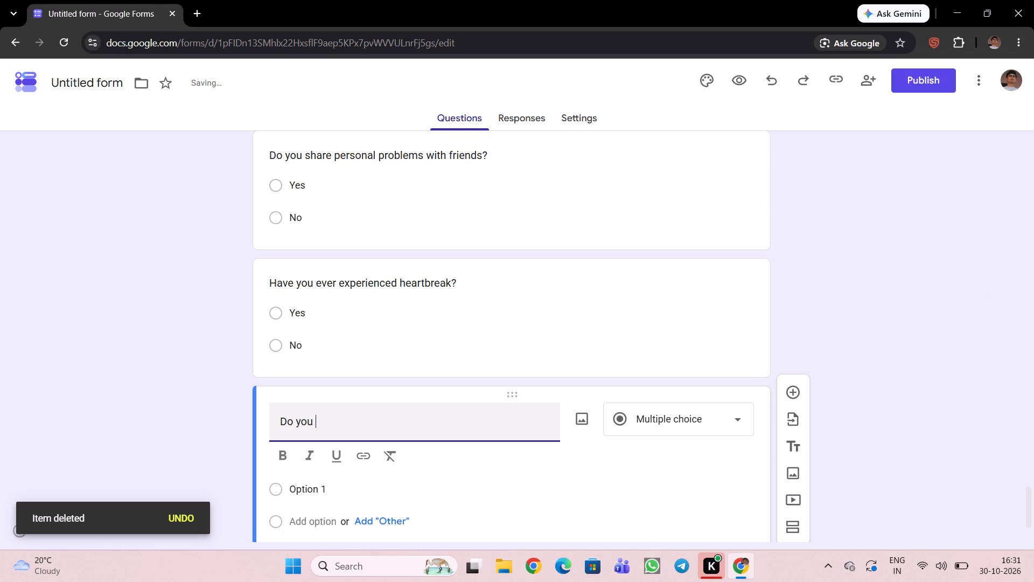
pyautogui.write('bel')
pyautogui.write('ieve')
pyautogui.press('space')
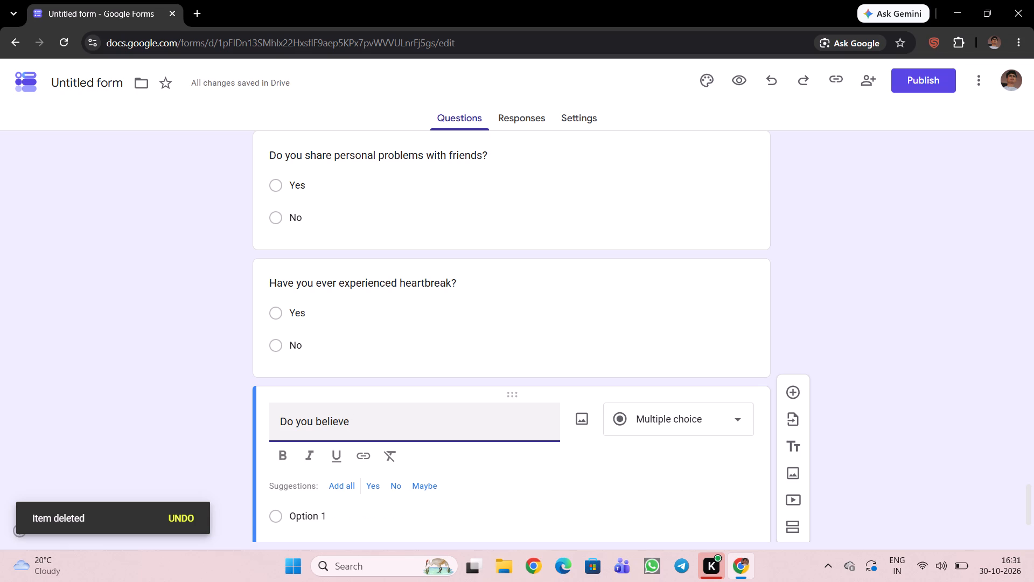
pyautogui.write('friendship')
pyautogui.press('space')
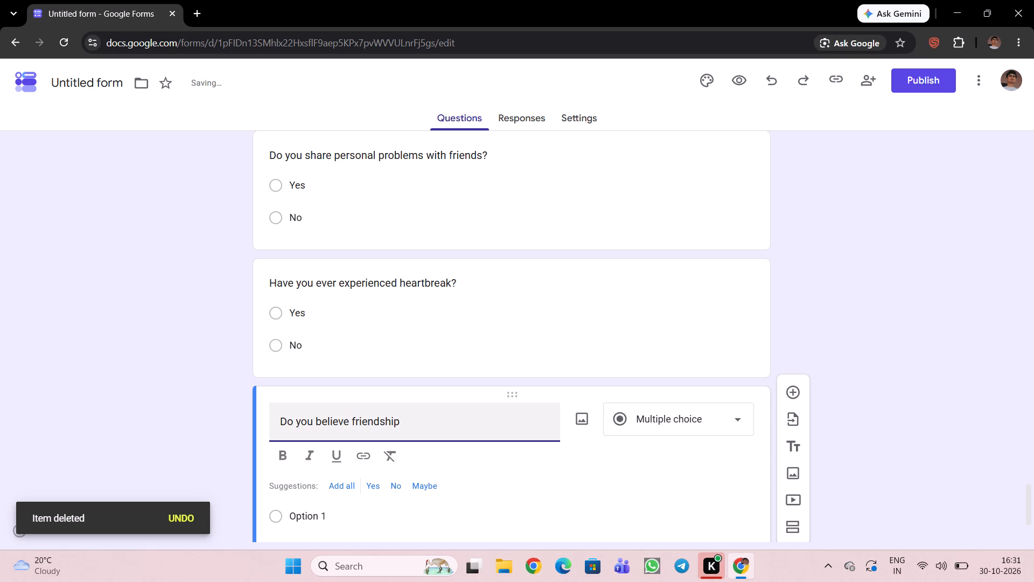
pyautogui.write('is more')
pyautogui.press('space')
pyautogui.write('imporyant')
pyautogui.press('space')
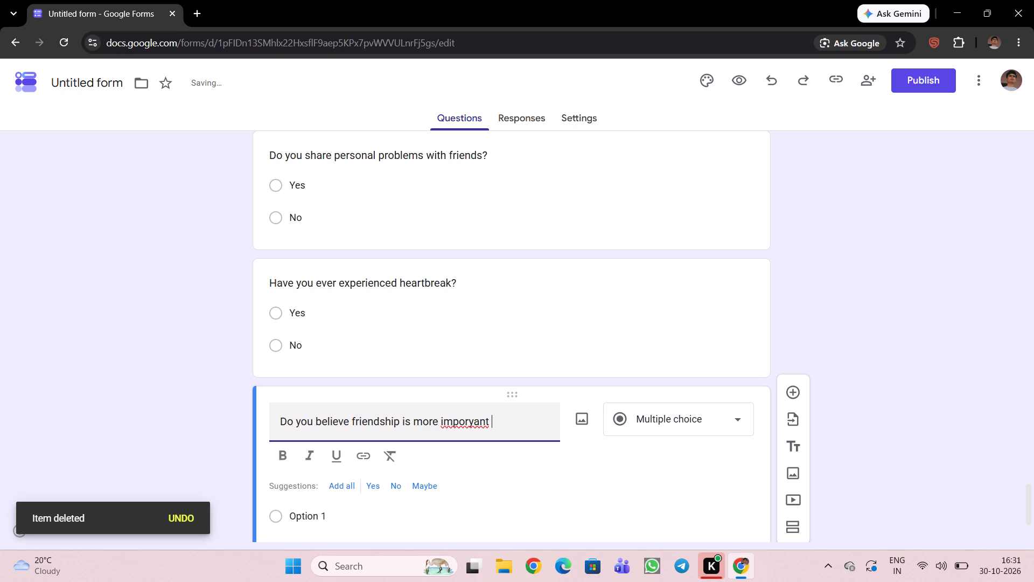
pyautogui.press('Left')
pyautogui.press('Left')
pyautogui.press('Left')
pyautogui.press('Left')
pyautogui.press('Left')
pyautogui.press('Left')
pyautogui.press('Right')
pyautogui.press('Right')
pyautogui.press('BackSpace')
pyautogui.press('t')
pyautogui.press('Right')
pyautogui.press('Right')
pyautogui.press('Right')
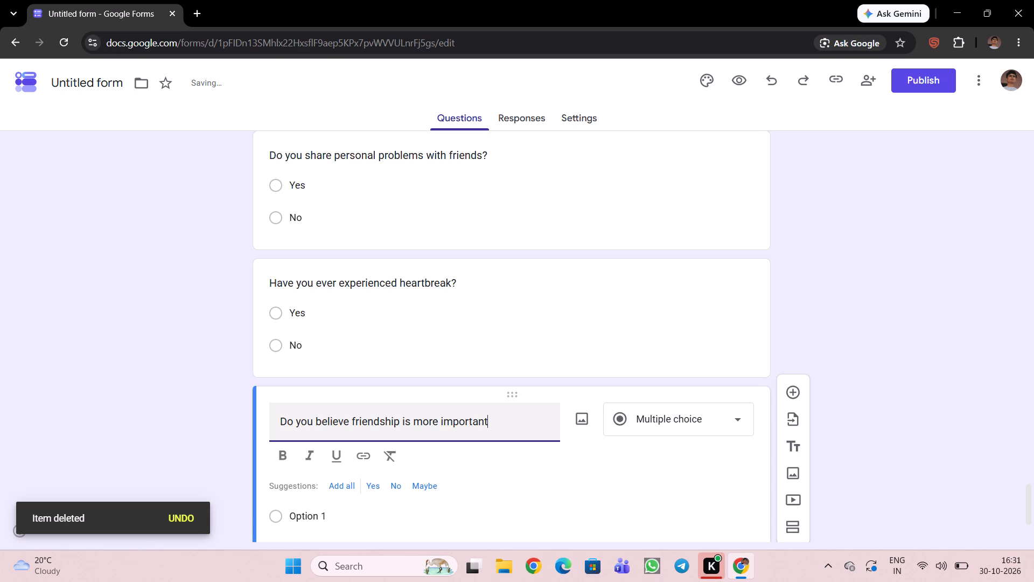
pyautogui.press('space')
pyautogui.write('than')
pyautogui.press('space')
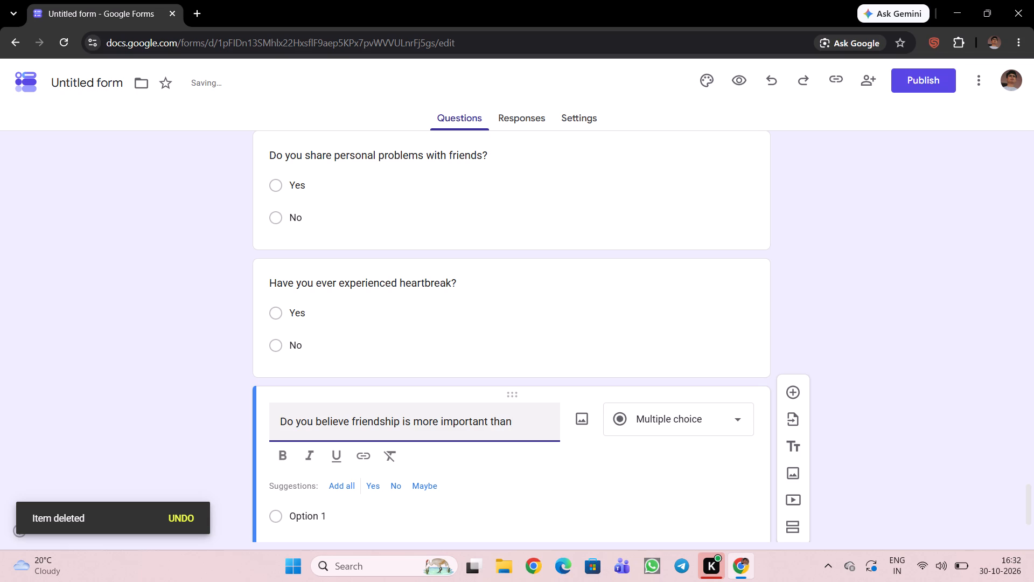
# Complete the friendship question's text as "Do you believe friendship is more important than love?".
pyautogui.write('love')
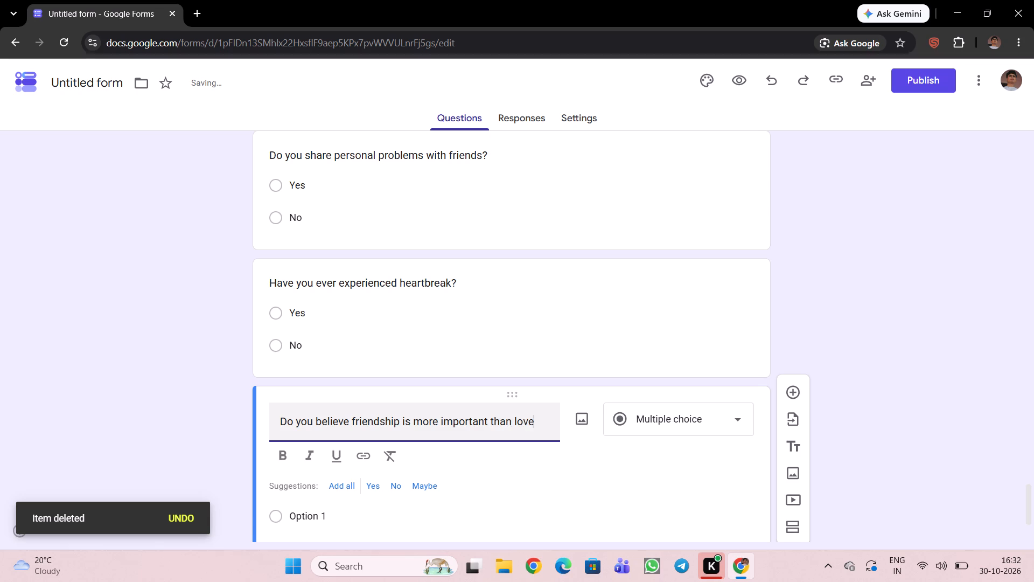
pyautogui.hotkey('shift', '?')
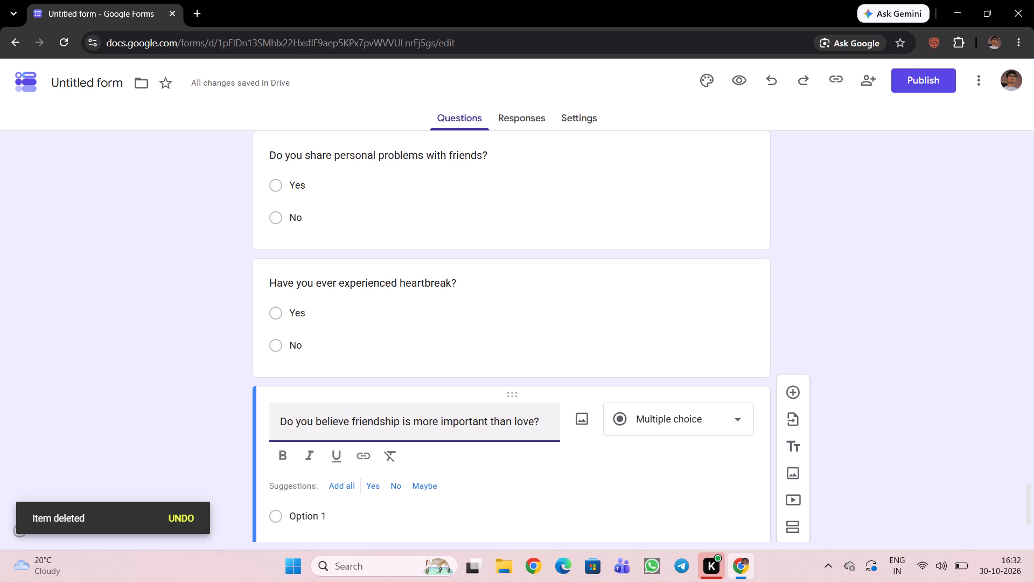
# Give the "Do you believe friendship is more important than love?" question the answer options Yes and No.
pyautogui.click(340, 485)
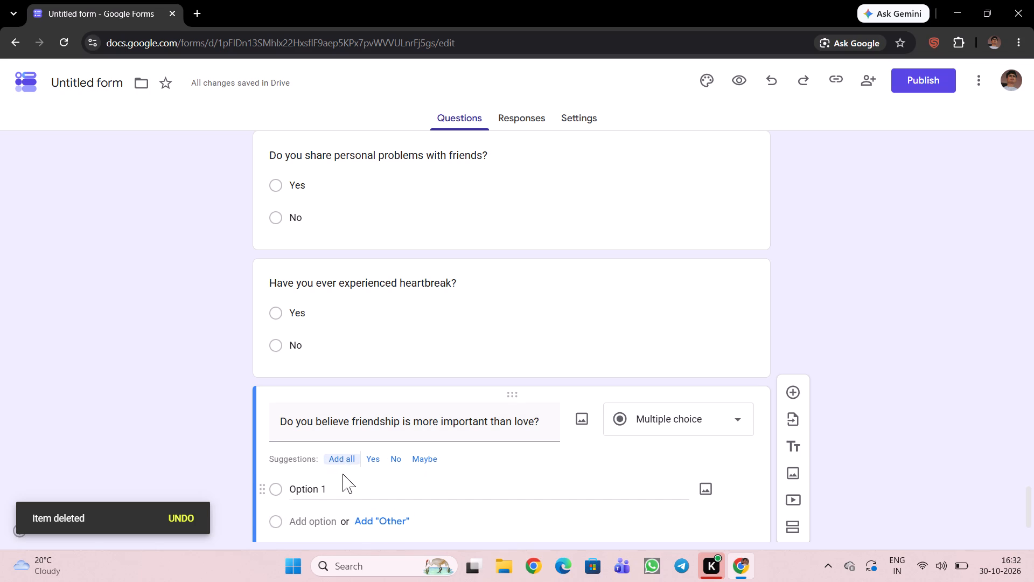
pyautogui.click(343, 474)
pyautogui.press('BackSpace')
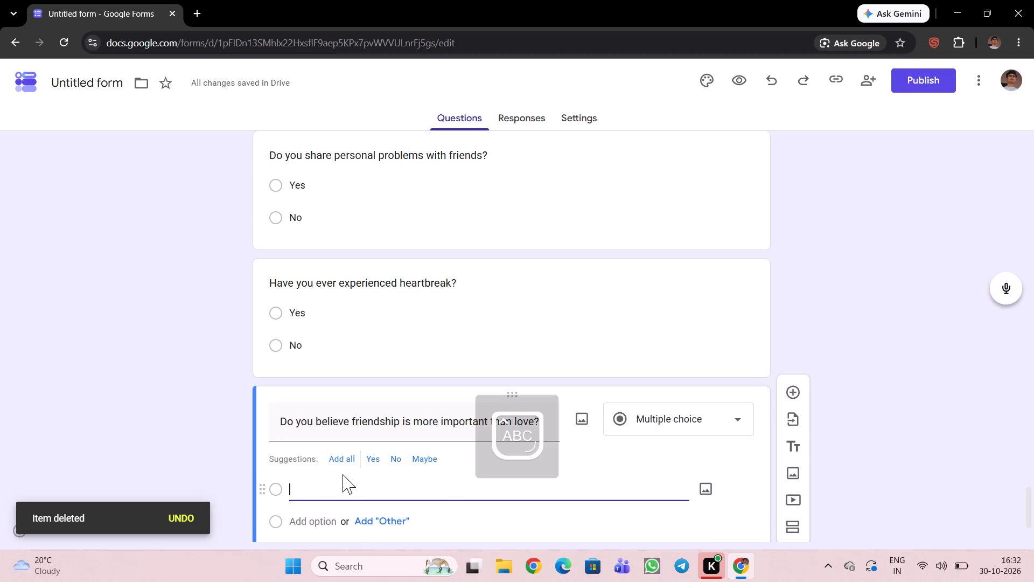
pyautogui.write('es')
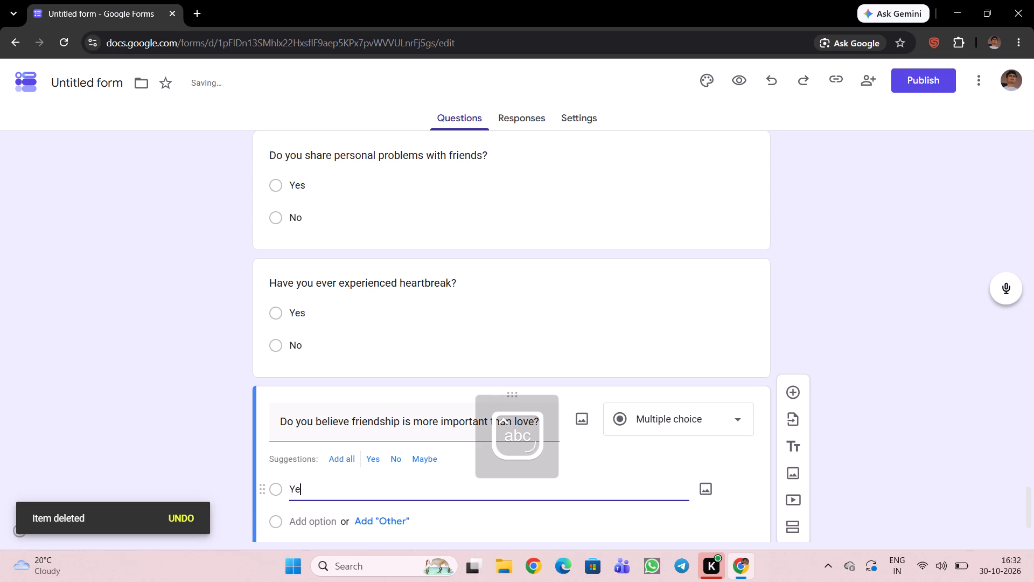
pyautogui.press('Return')
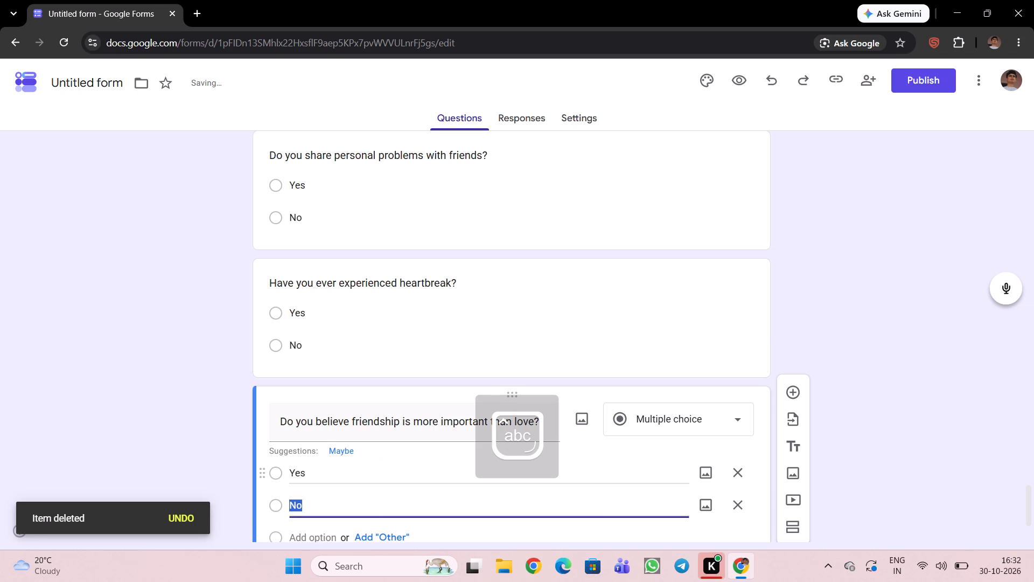
# Add another question to the Personal Life Survey section with the text "Do you use social media?".
pyautogui.scroll(-1, 343, 474)
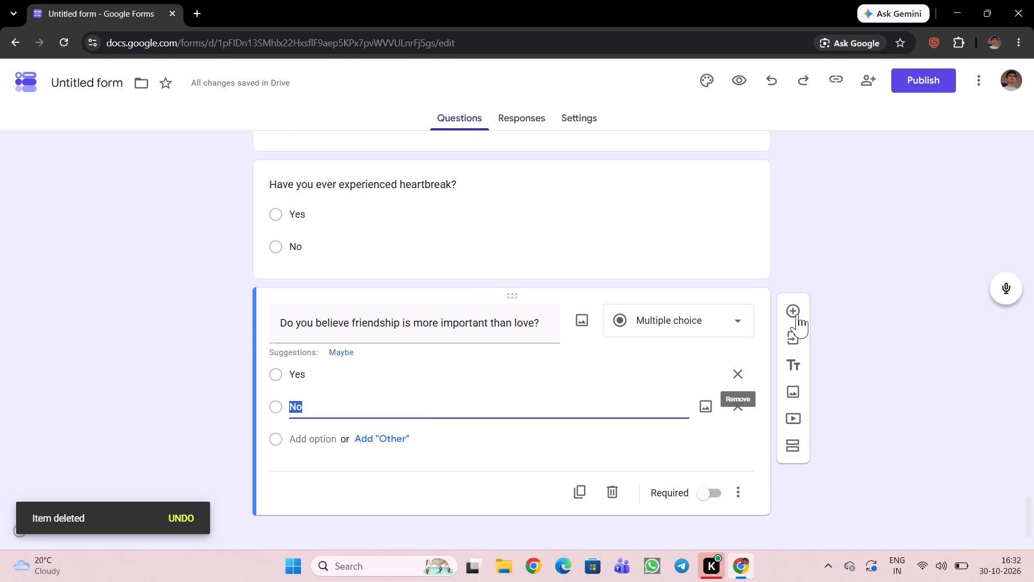
pyautogui.click(793, 315)
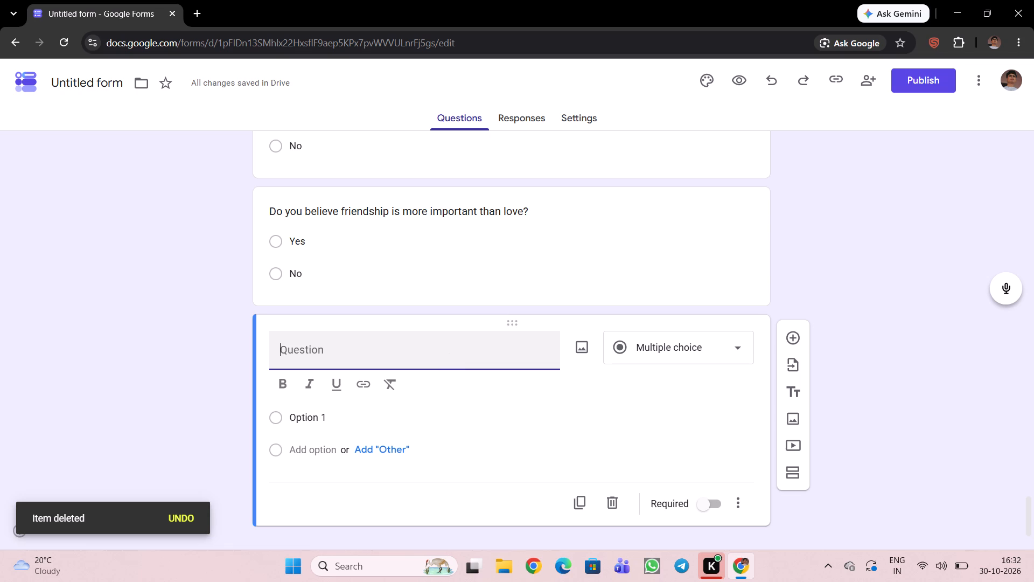
pyautogui.write('o')
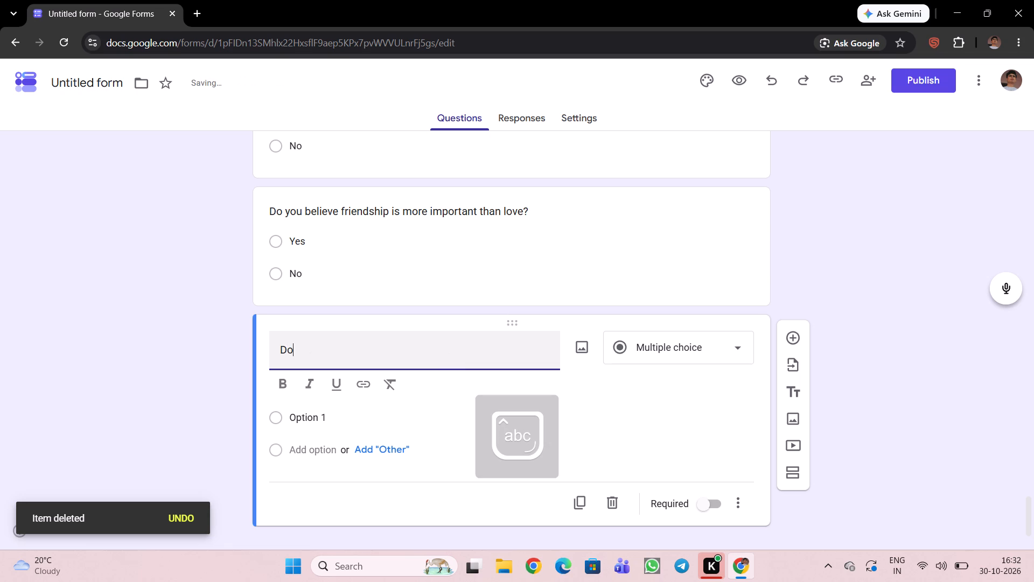
pyautogui.press('space')
pyautogui.write('you')
pyautogui.press('space')
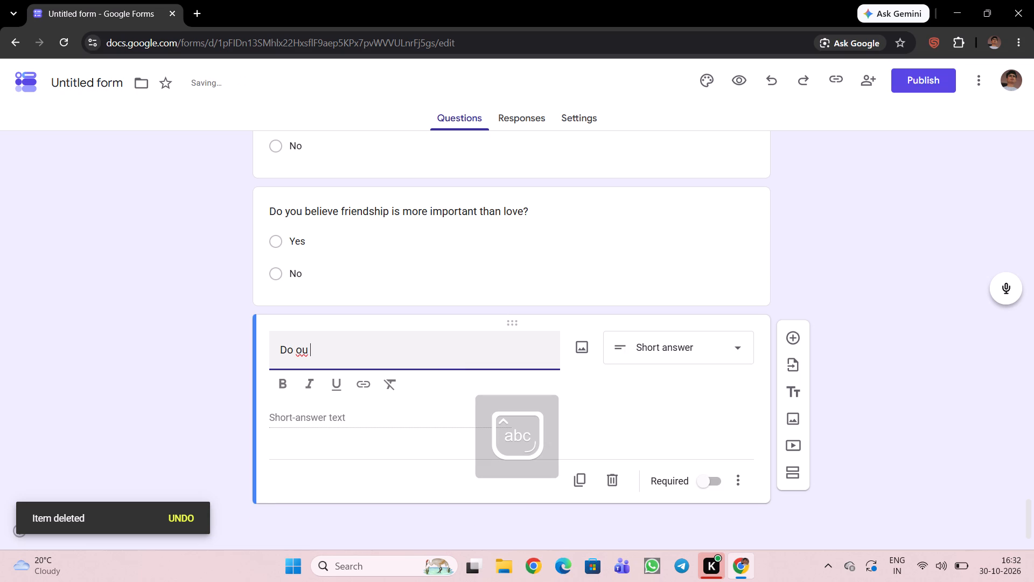
pyautogui.press('BackSpace')
pyautogui.press('BackSpace')
pyautogui.press('BackSpace')
pyautogui.write('you')
pyautogui.press('space')
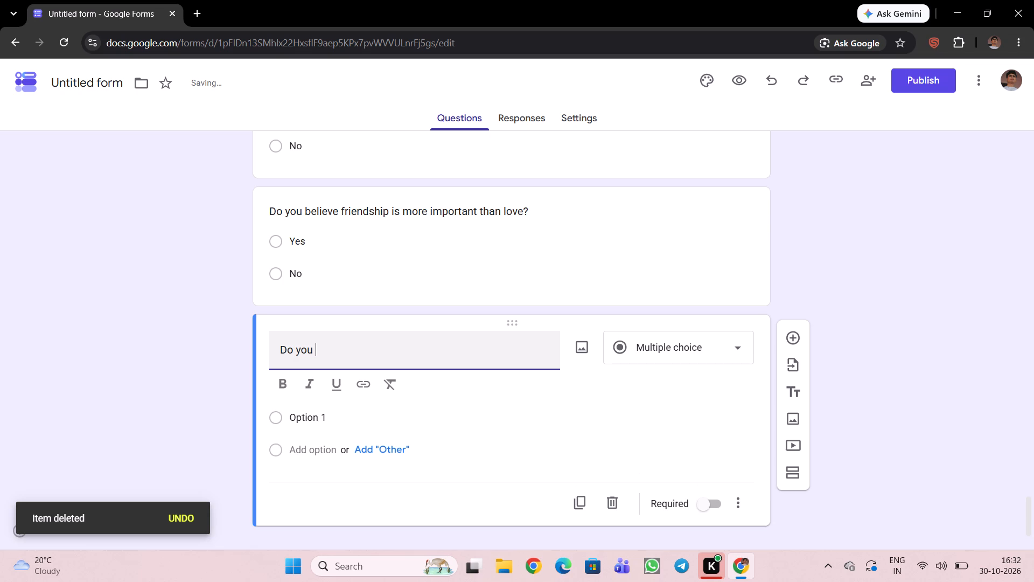
pyautogui.write('use')
pyautogui.press('space')
pyautogui.write('social media')
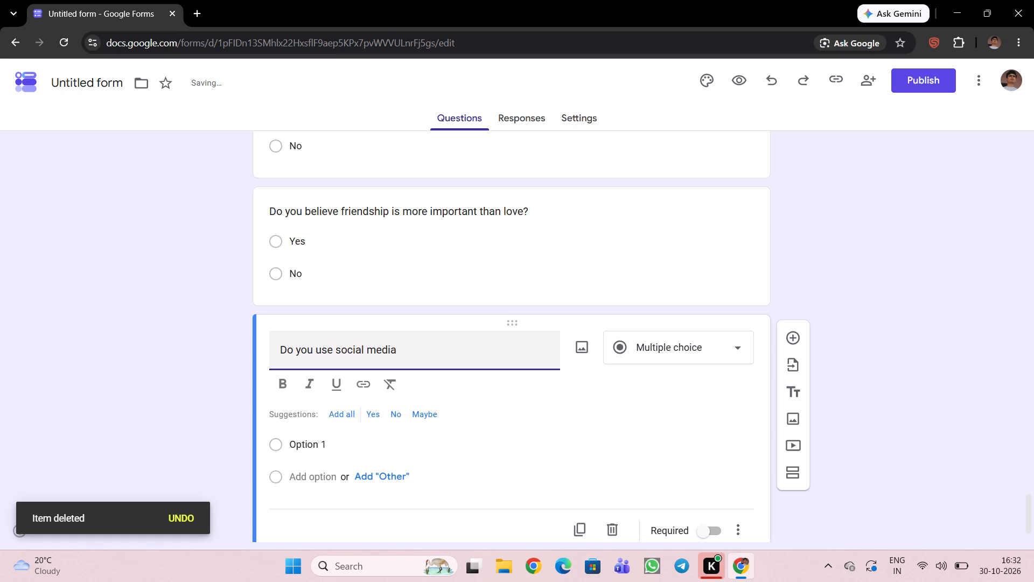
pyautogui.hotkey('shift', '?')
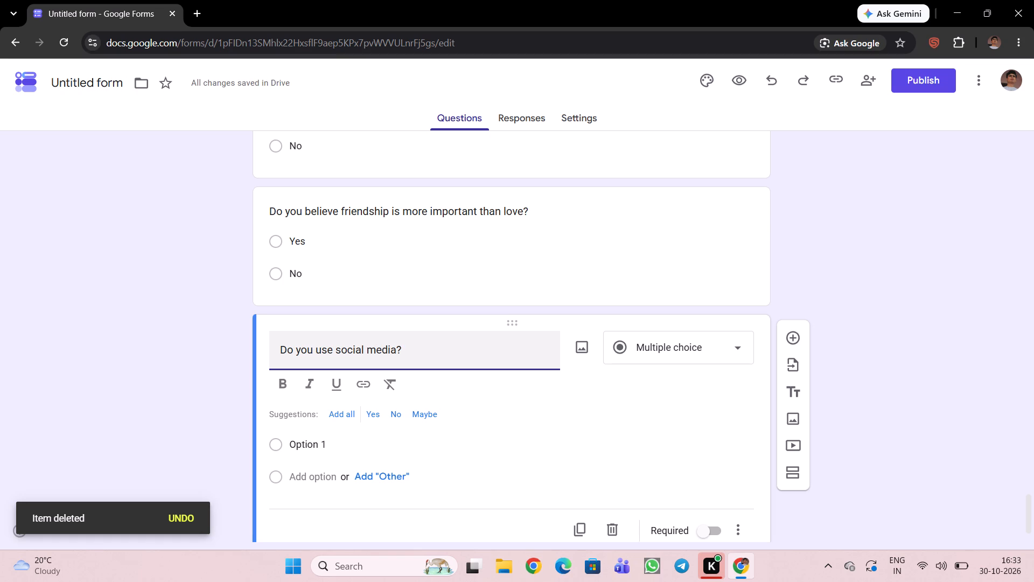
# Give the "Do you use social media?" question the answer options Yes and No.
pyautogui.click(334, 441)
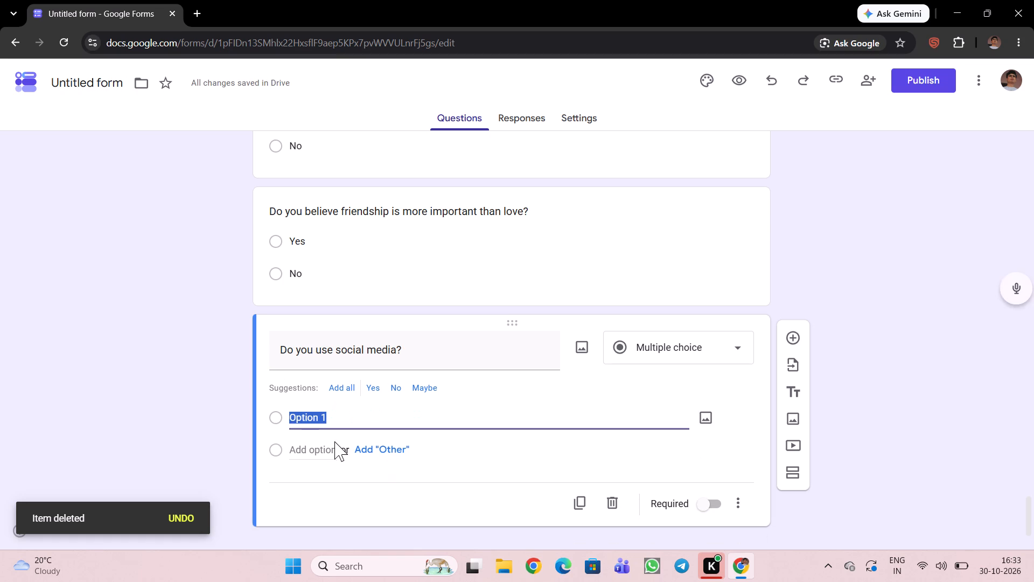
pyautogui.press('BackSpace')
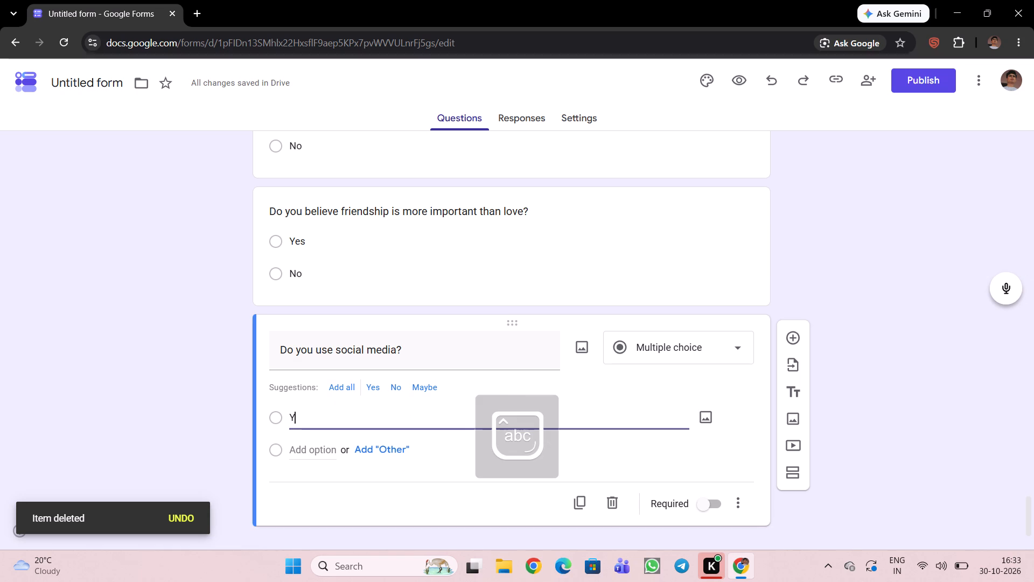
pyautogui.write('es')
pyautogui.press('Return')
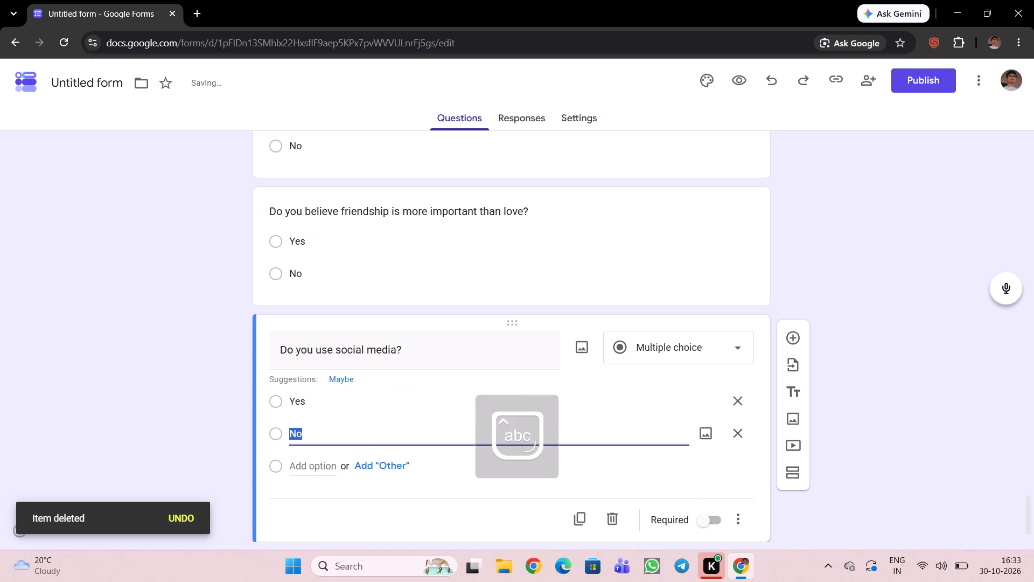
# Add another question to the Personal Life Survey section with the text "Do you spend a lot of time on your phone?".
pyautogui.scroll(-1, 334, 441)
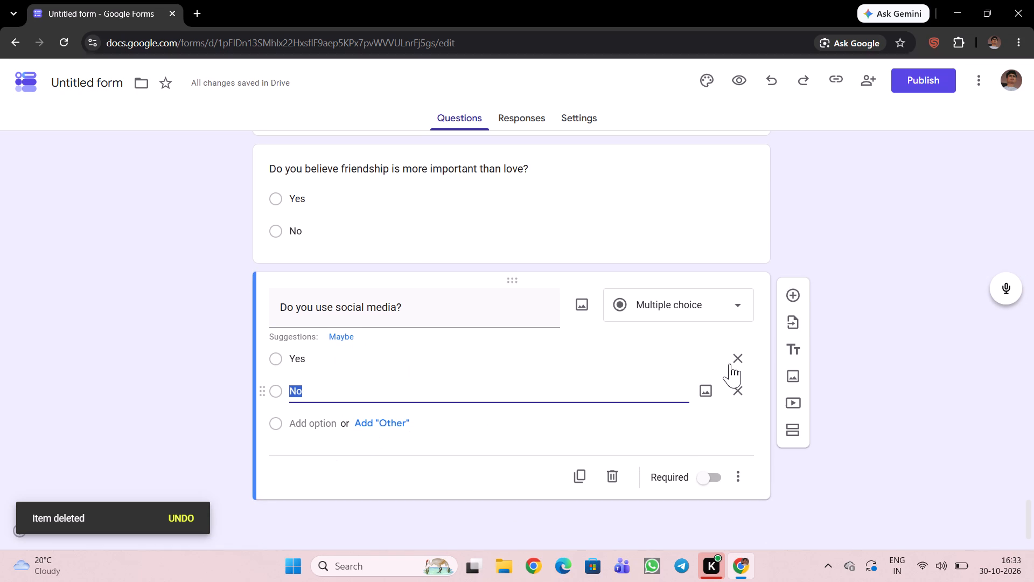
pyautogui.click(801, 297)
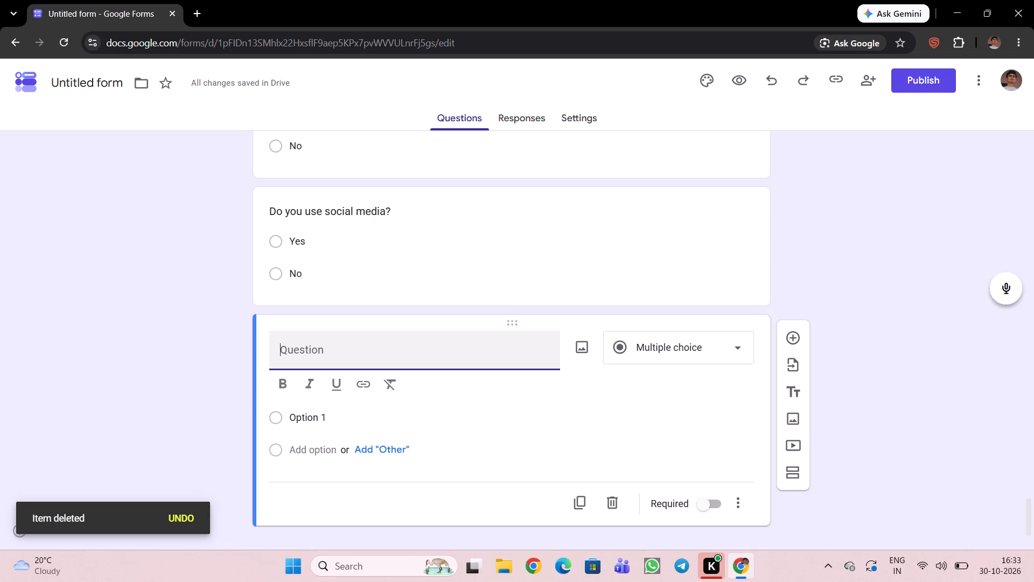
pyautogui.press('d')
pyautogui.write('o you')
pyautogui.press('space')
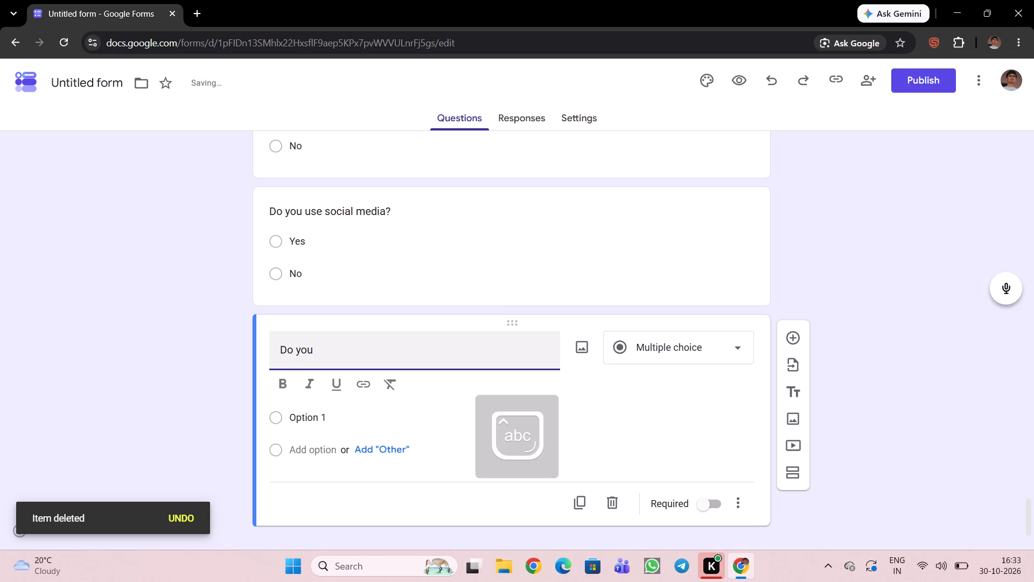
pyautogui.write('spend')
pyautogui.press('space')
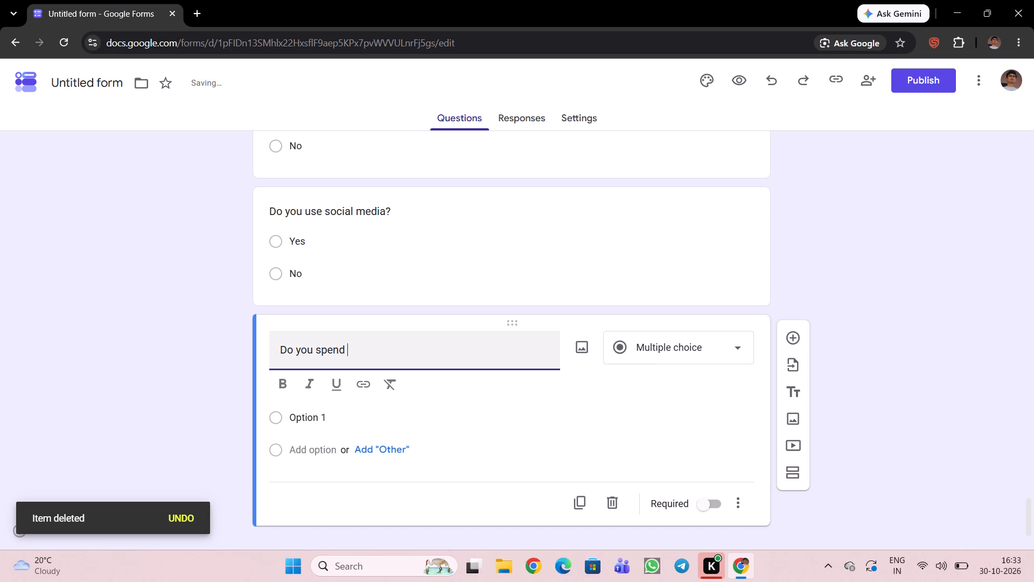
pyautogui.write('a lot')
pyautogui.press('space')
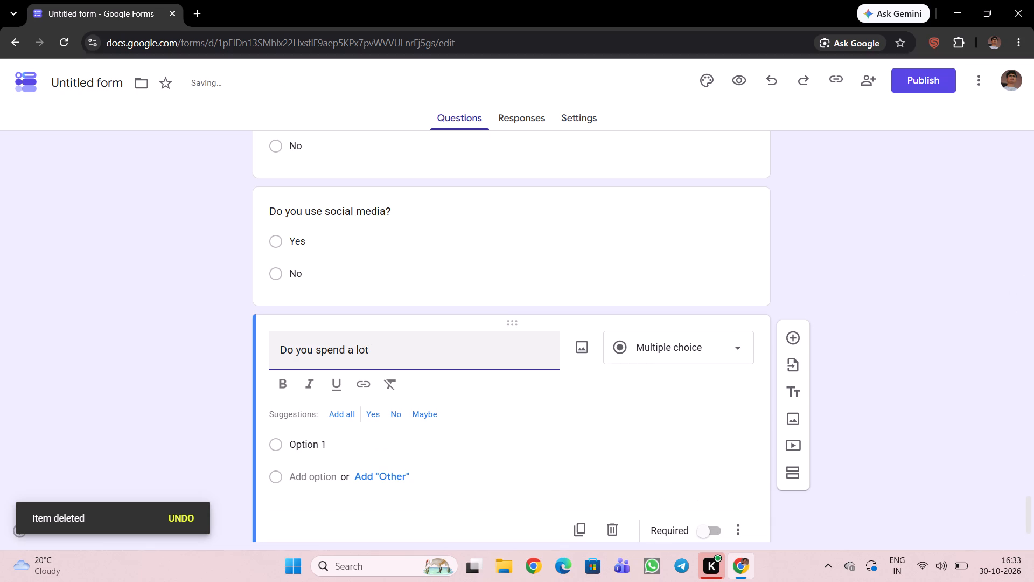
pyautogui.write('of time')
pyautogui.press('space')
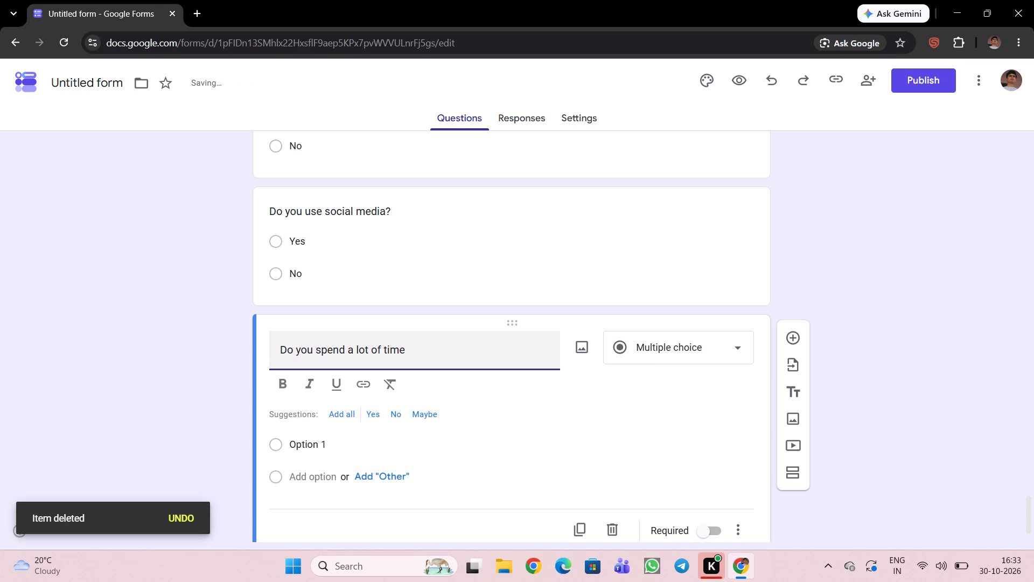
pyautogui.write('on your phone')
pyautogui.press('space')
pyautogui.press('BackSpace')
pyautogui.hotkey('shift', '?')
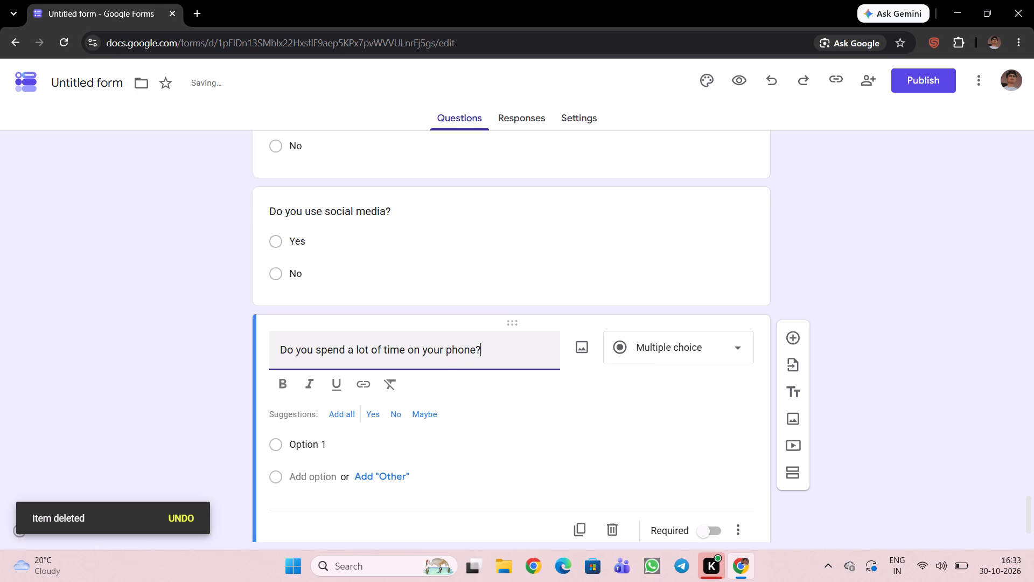
# Give the "Do you spend a lot of time on your phone?" question the answer options Yes and No.
pyautogui.click(336, 443)
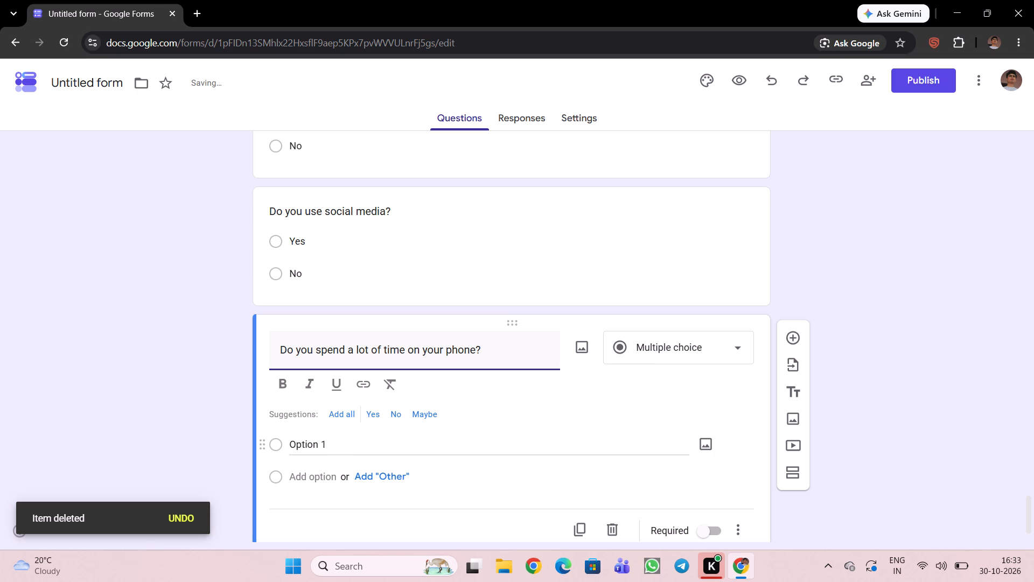
pyautogui.press('BackSpace')
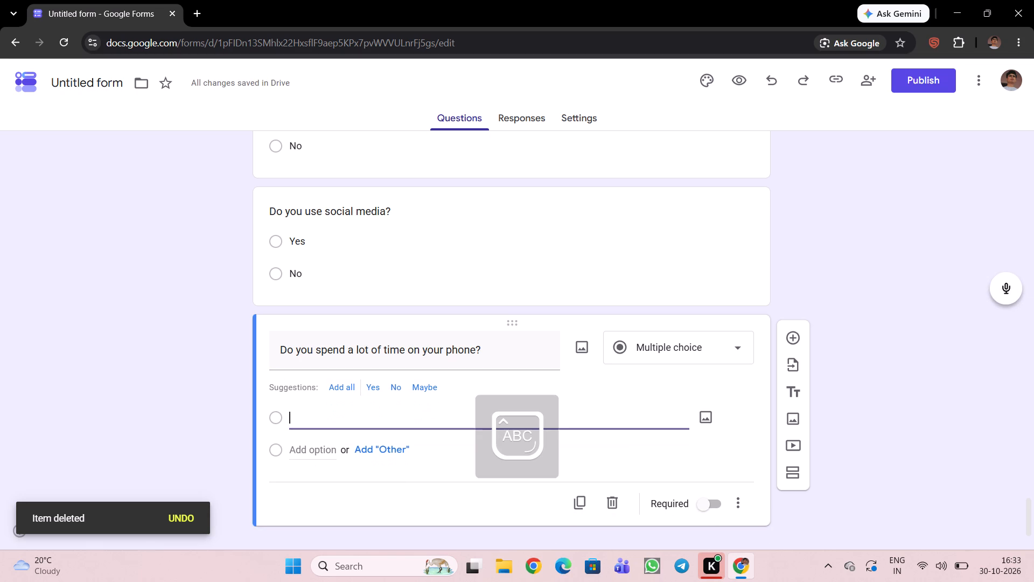
pyautogui.press('y')
pyautogui.write('es')
pyautogui.press('Return')
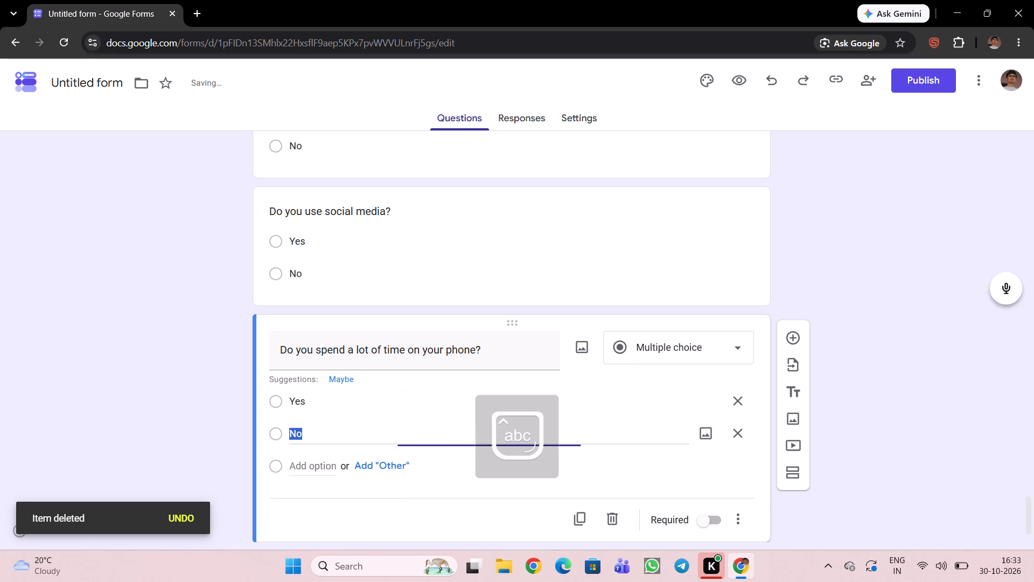
# Add another question to the Personal Life Survey section with the text "Do you go out with friends frequently?".
pyautogui.click(792, 341)
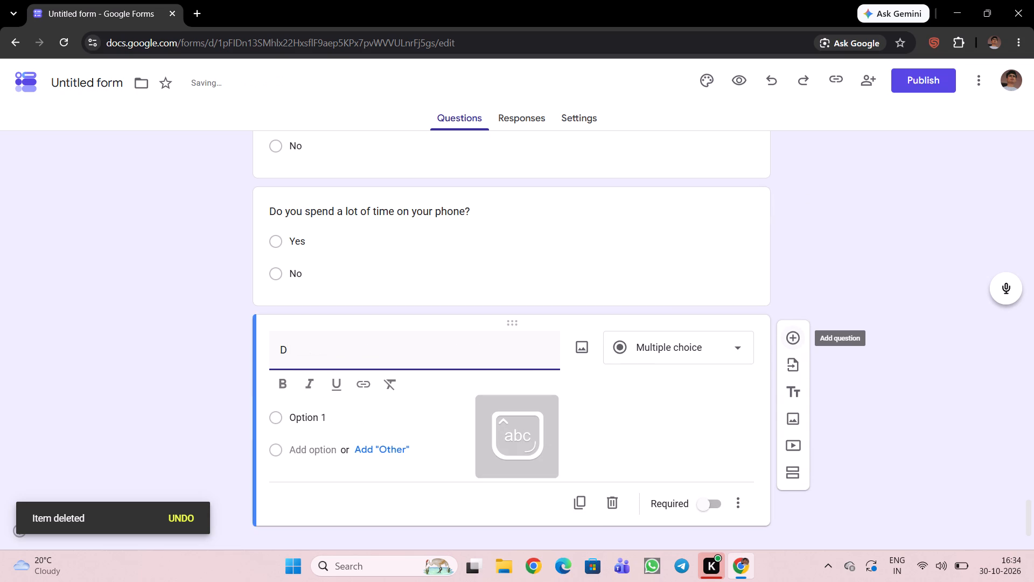
pyautogui.write('o you')
pyautogui.press('space')
pyautogui.write('go')
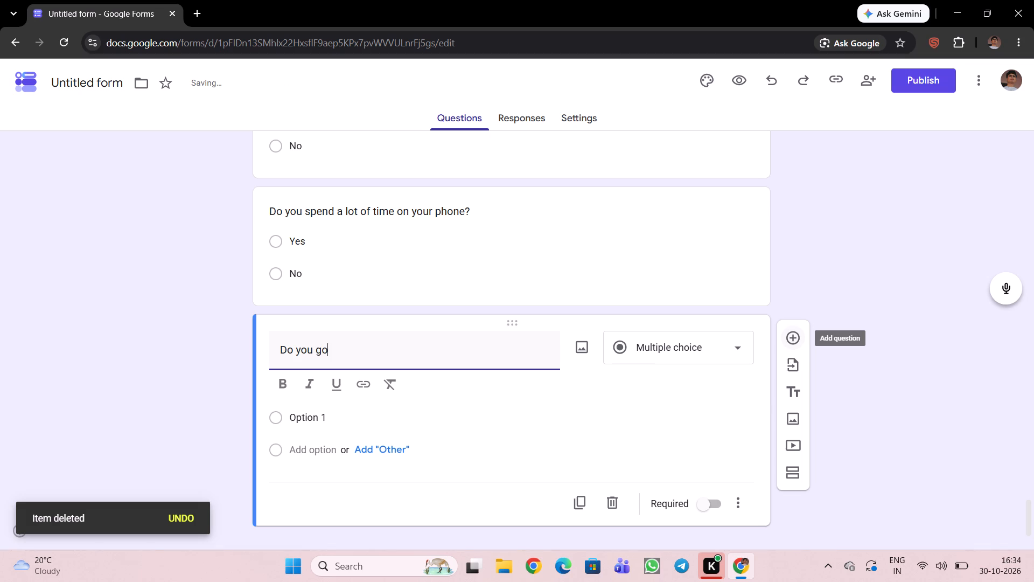
pyautogui.write('out')
pyautogui.press('space')
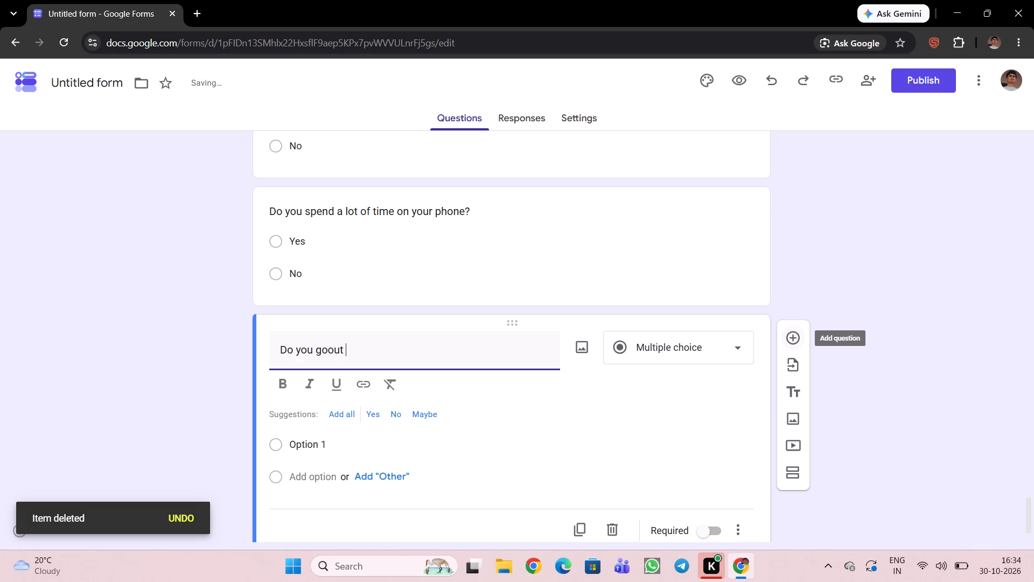
pyautogui.press('BackSpace')
pyautogui.press('BackSpace')
pyautogui.press('BackSpace')
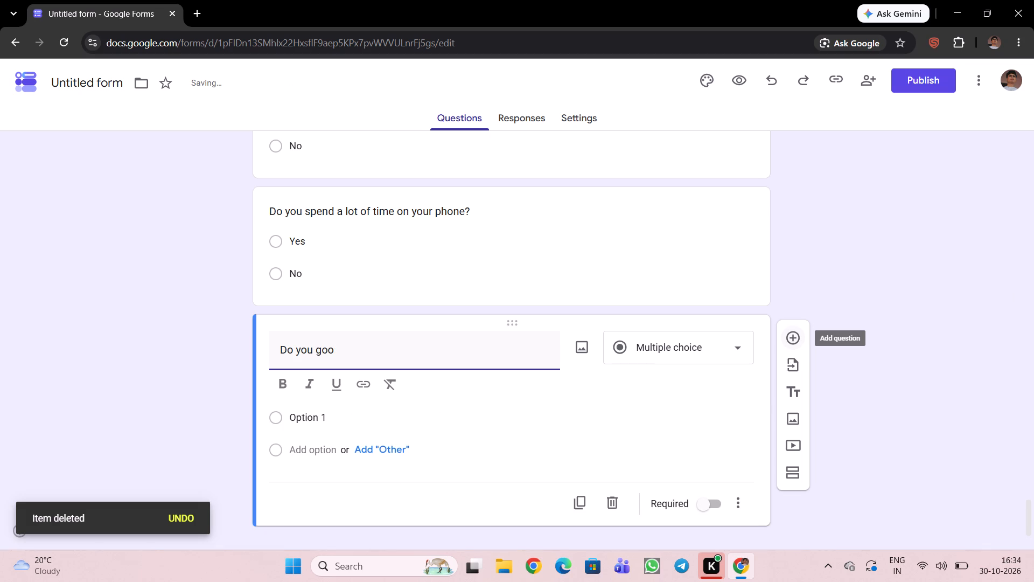
pyautogui.press('BackSpace')
pyautogui.press('space')
pyautogui.write('out')
pyautogui.press('space')
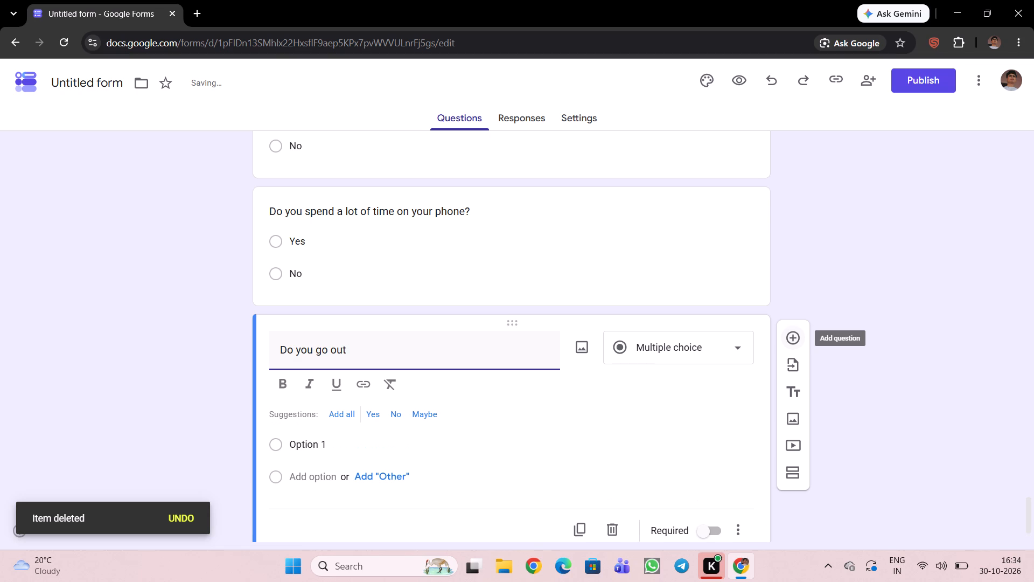
pyautogui.write('with friends fe')
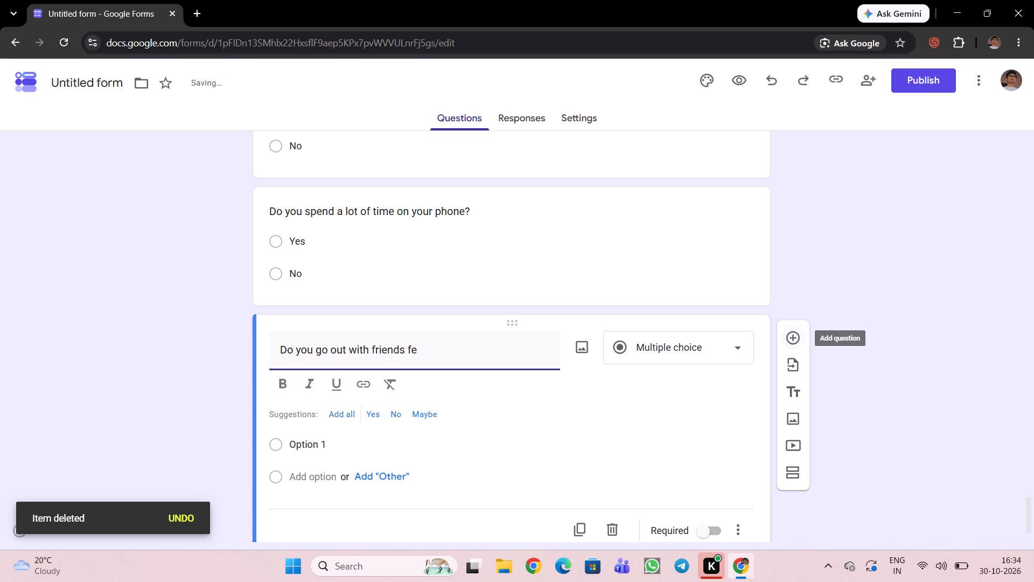
pyautogui.press('BackSpace')
pyautogui.write('requently')
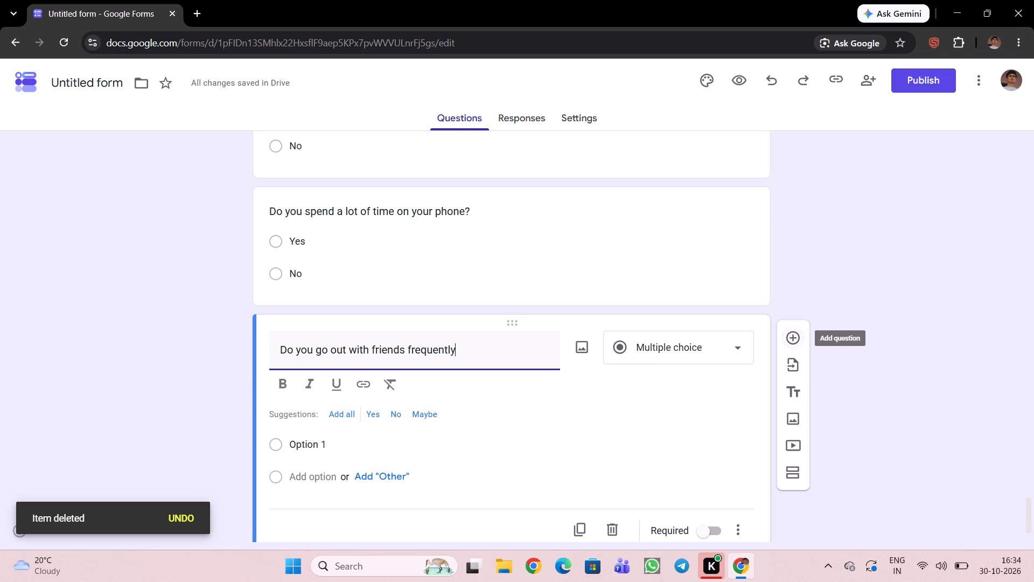
pyautogui.hotkey('shift', '?')
pyautogui.press('Return')
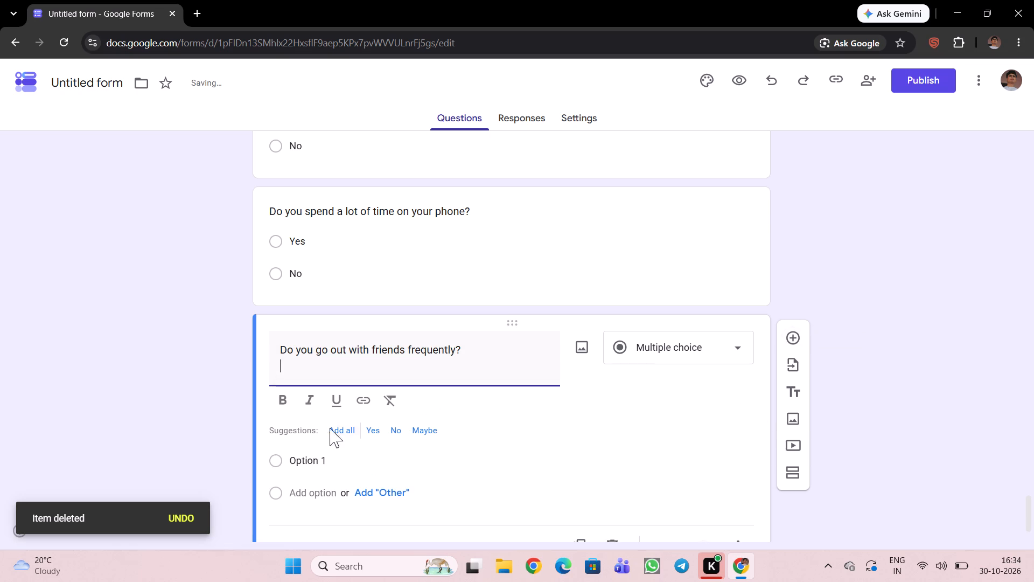
# Give the "Do you go out with friends frequently?" question the answer options Yes and No.
pyautogui.click(333, 444)
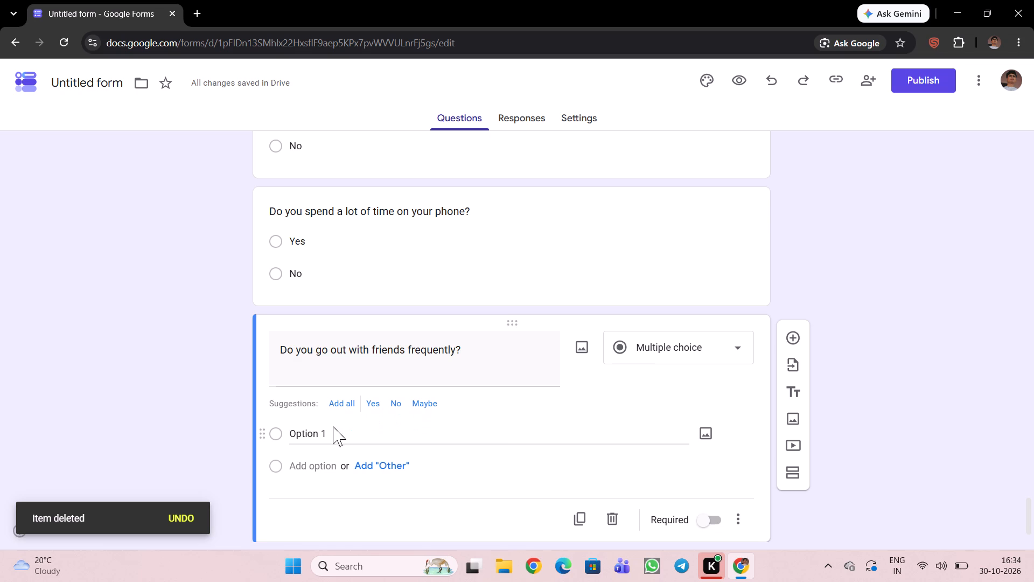
pyautogui.click(332, 430)
pyautogui.press('BackSpace')
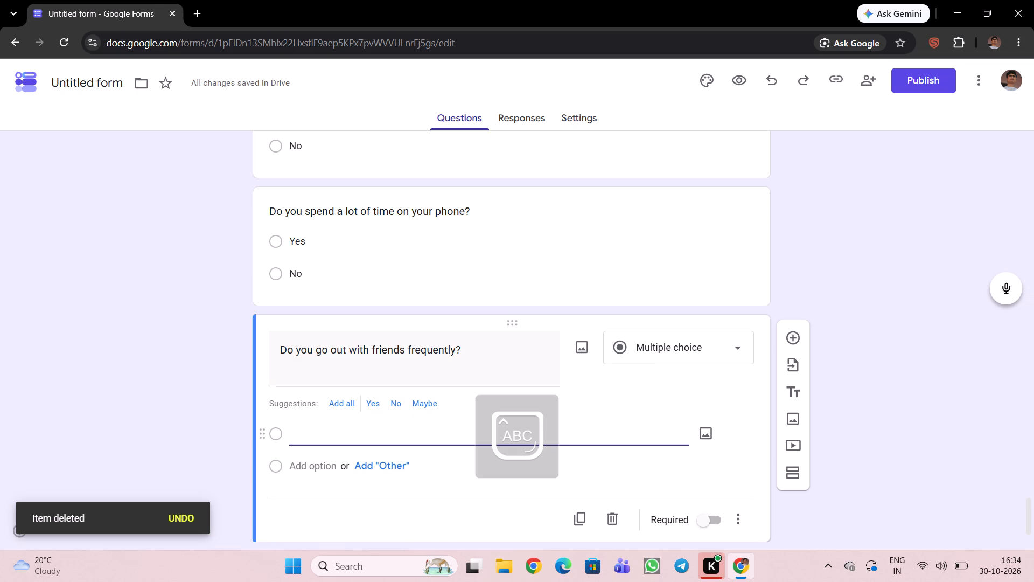
pyautogui.write('es')
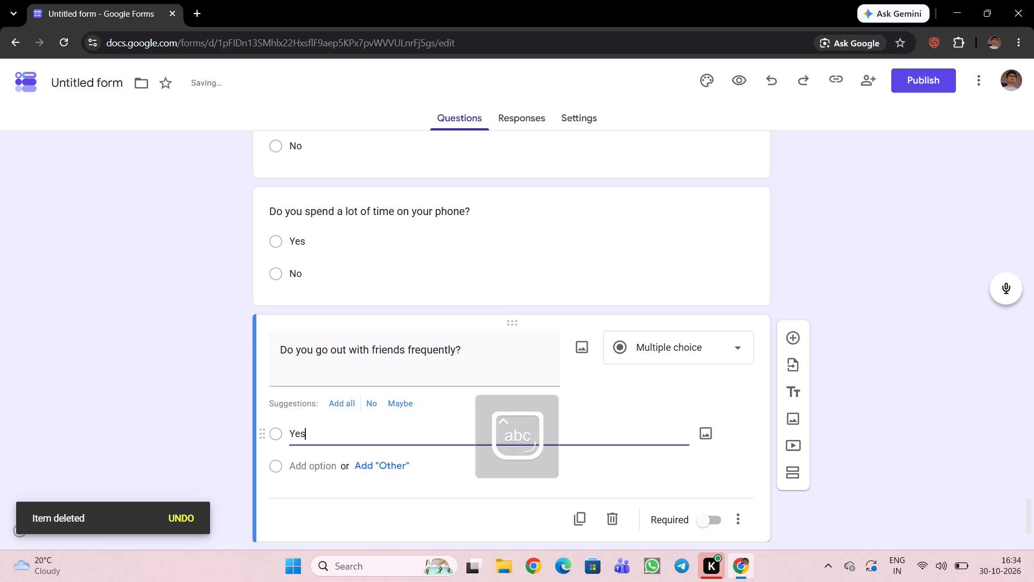
pyautogui.press('Return')
# Add another question to the Personal Life Survey section with the text "Do you hide your feelings from others?".
pyautogui.scroll(-1, 332, 430)
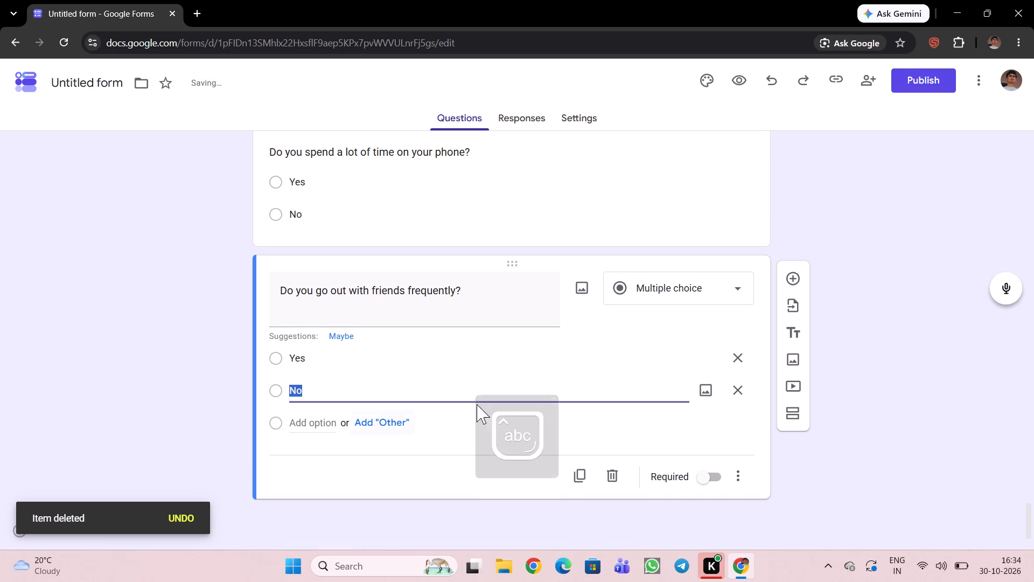
pyautogui.click(784, 278)
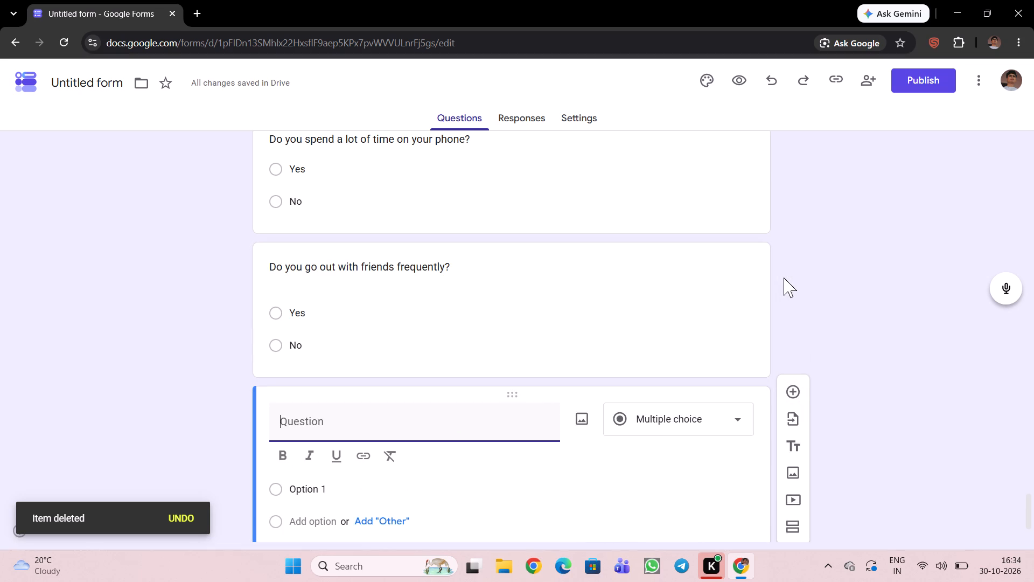
pyautogui.press('d')
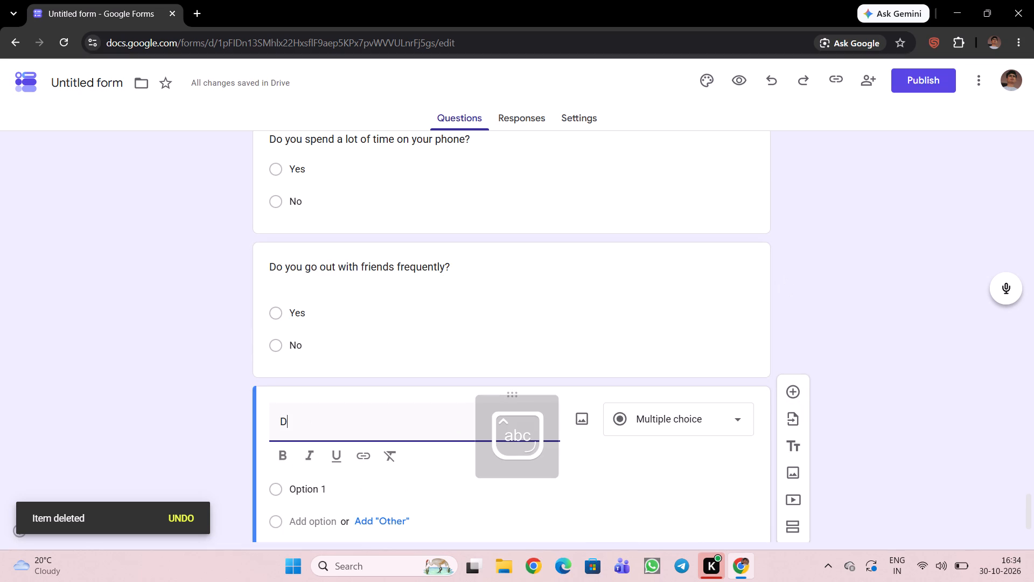
pyautogui.write('o')
pyautogui.press('space')
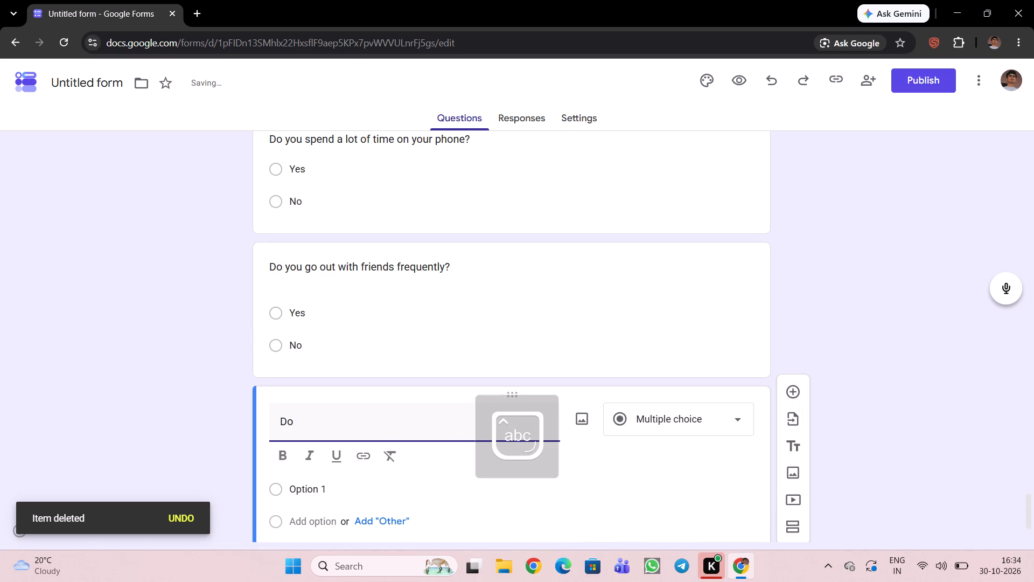
pyautogui.write('you')
pyautogui.press('space')
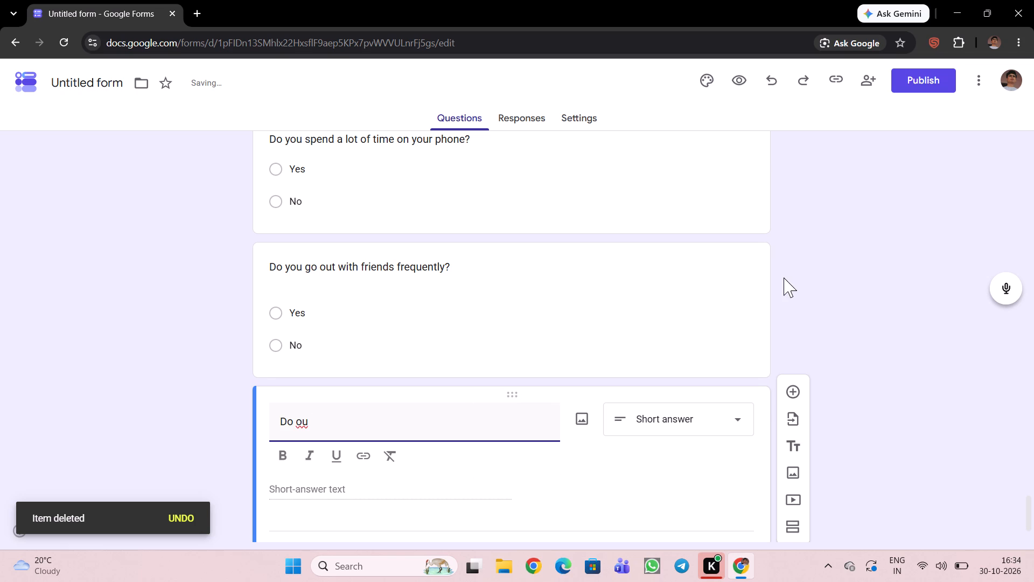
pyautogui.press('BackSpace')
pyautogui.press('BackSpace')
pyautogui.press('BackSpace')
pyautogui.write('you')
pyautogui.press('space')
pyautogui.write('hi')
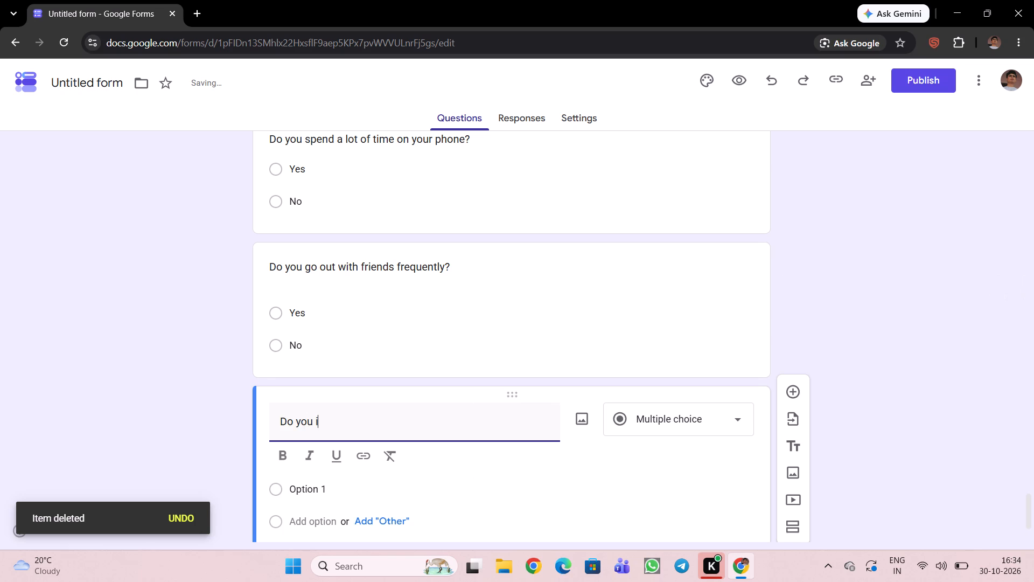
pyautogui.write('de')
pyautogui.press('BackSpace')
pyautogui.press('BackSpace')
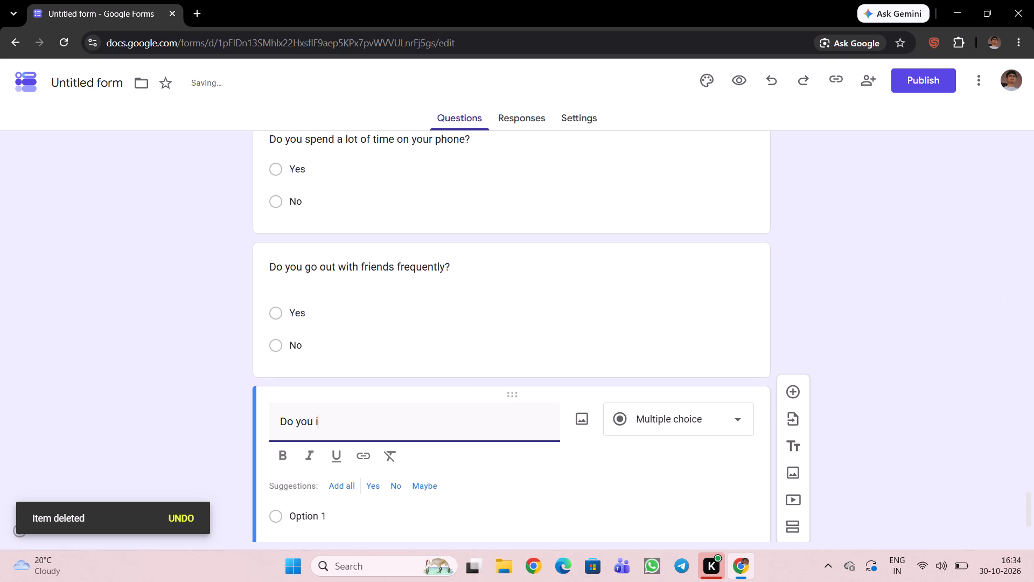
pyautogui.press('BackSpace')
pyautogui.write('hide')
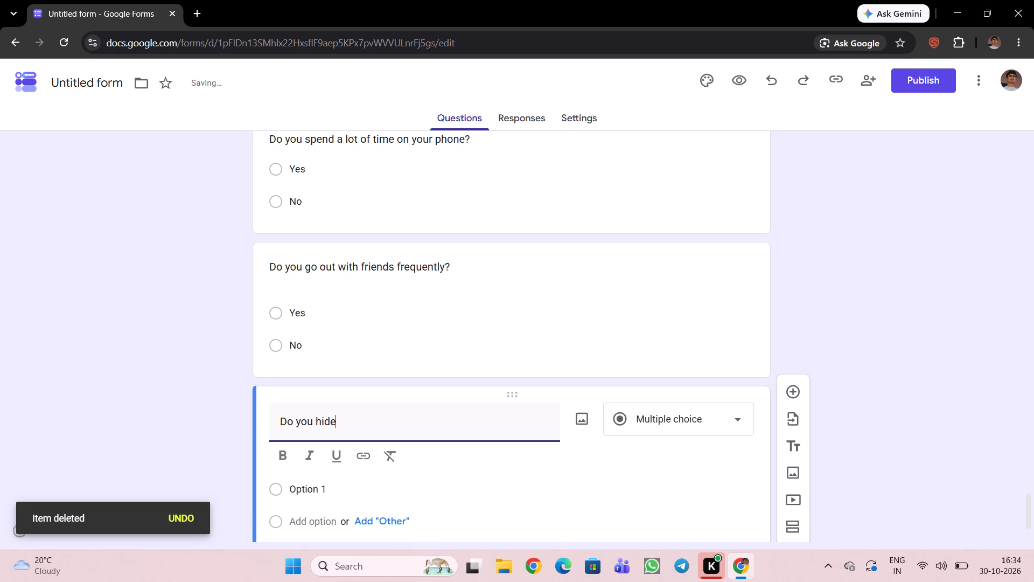
pyautogui.press('space')
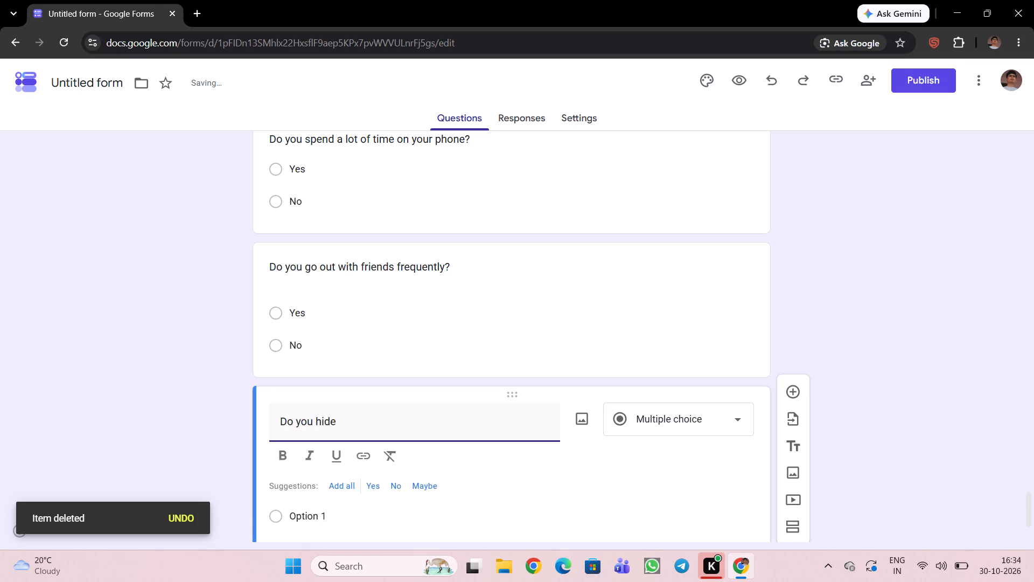
pyautogui.write('your feelin')
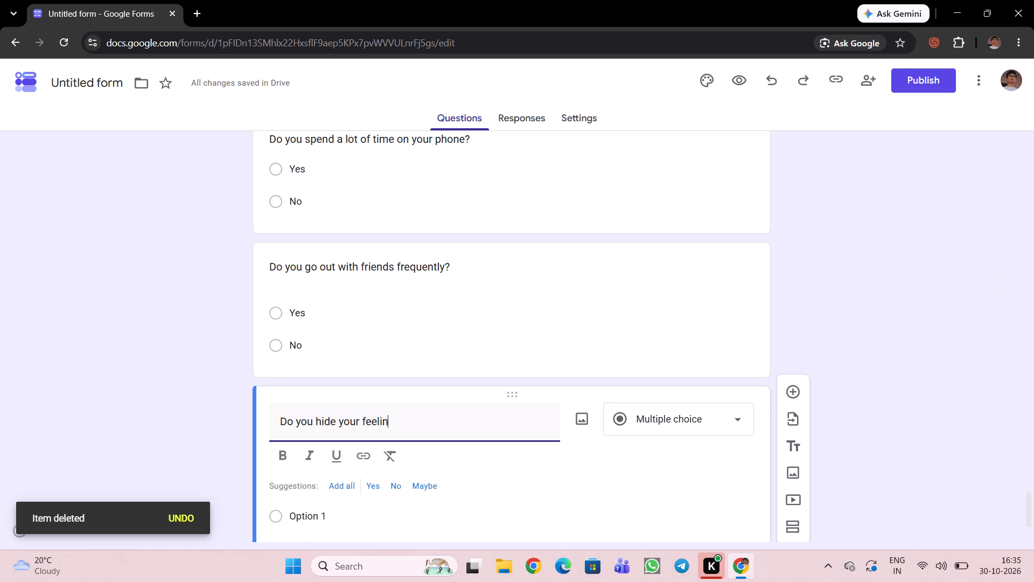
pyautogui.write('gs')
pyautogui.press('space')
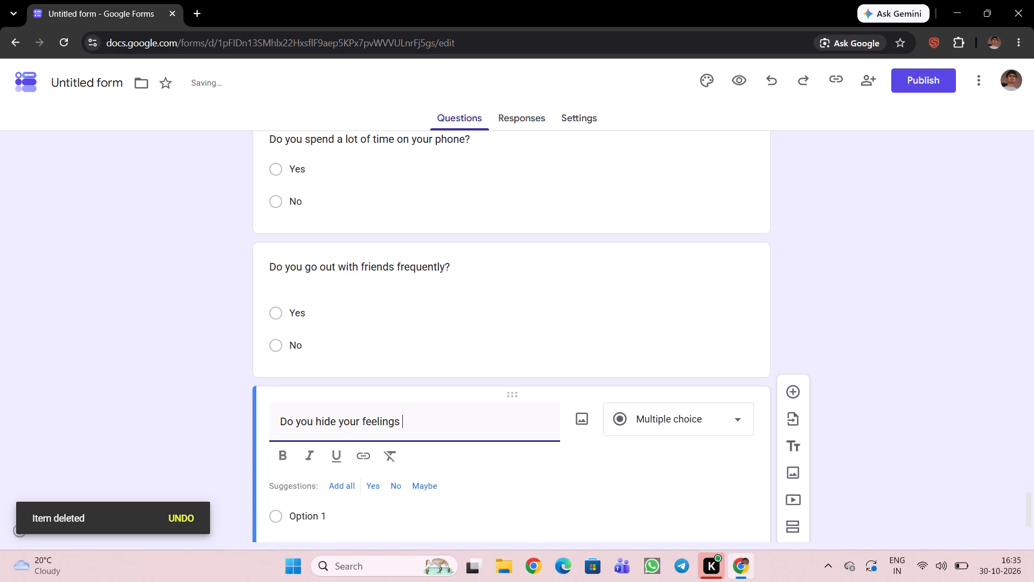
pyautogui.write('from others')
pyautogui.hotkey('shift', '?')
# Give the "Do you hide your feelings from others?" question the answer options Yes and No.
pyautogui.click(333, 508)
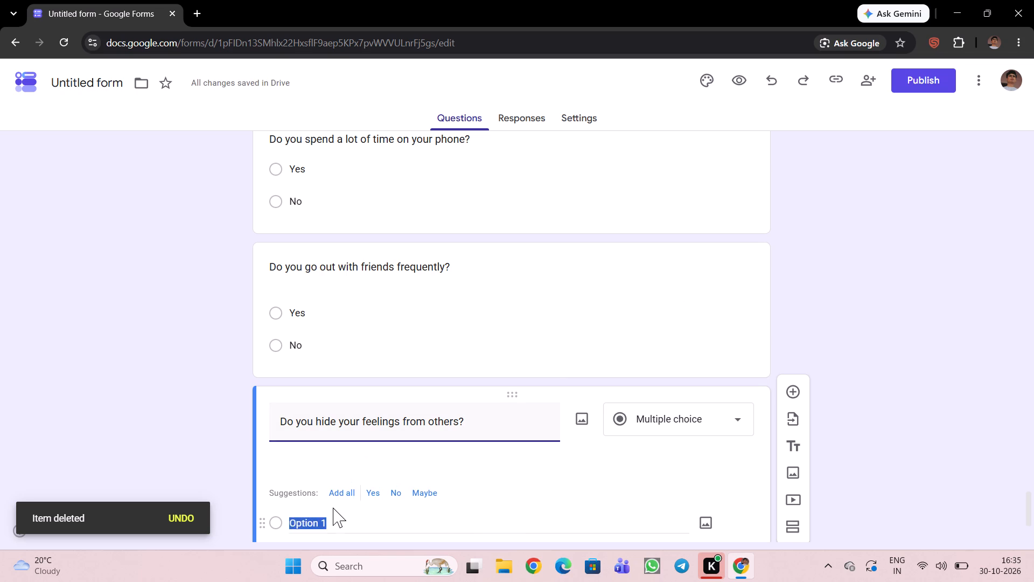
pyautogui.press('BackSpace')
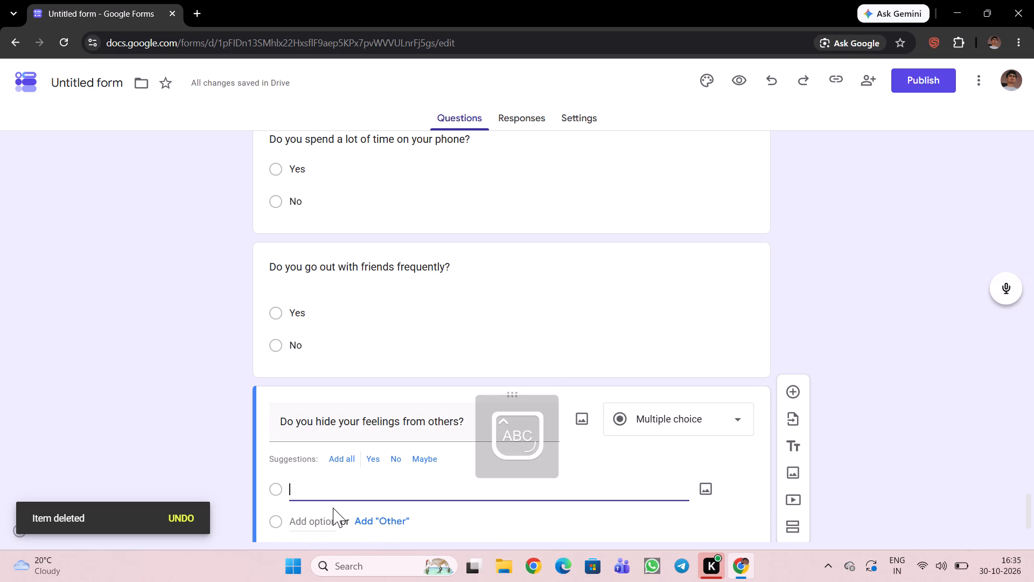
pyautogui.write('es')
pyautogui.press('Return')
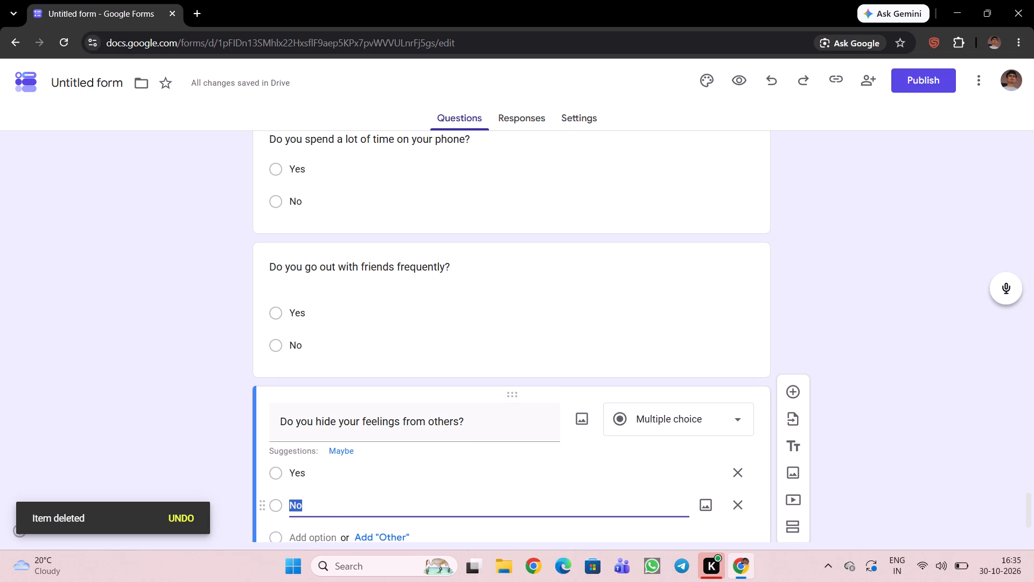
# Add another question to the Personal Life Survey section with the text "Are you happy with your personal life?".
pyautogui.scroll(-2, 334, 384)
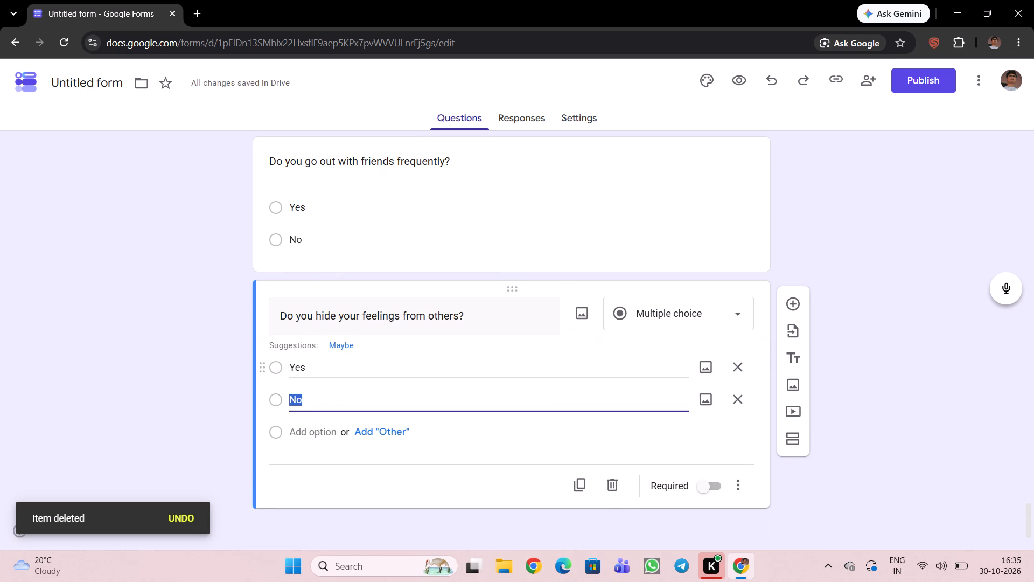
pyautogui.click(790, 300)
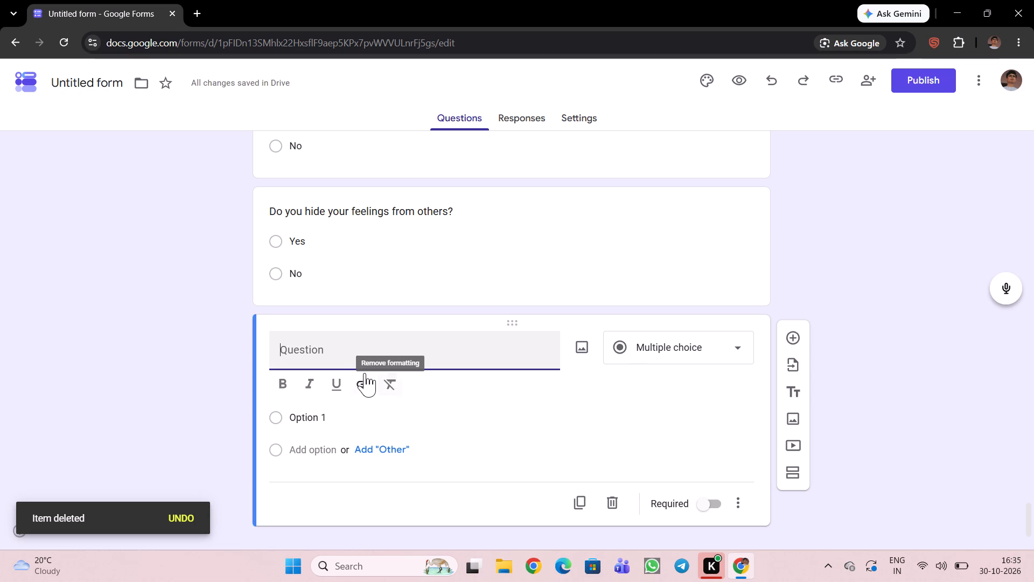
pyautogui.write('ARE')
pyautogui.press('BackSpace')
pyautogui.press('BackSpace')
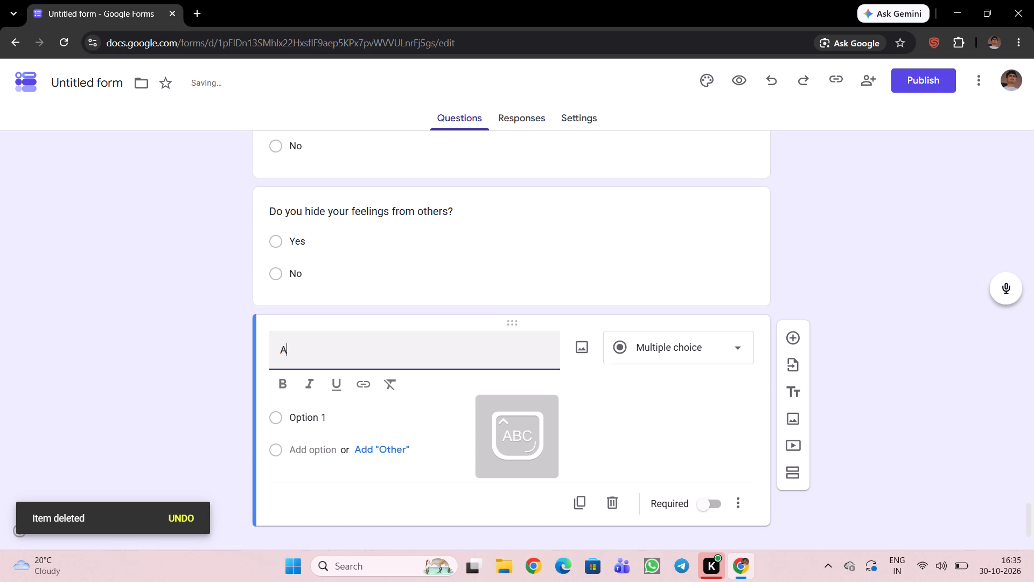
pyautogui.write('re')
pyautogui.press('space')
pyautogui.write('you')
pyautogui.press('space')
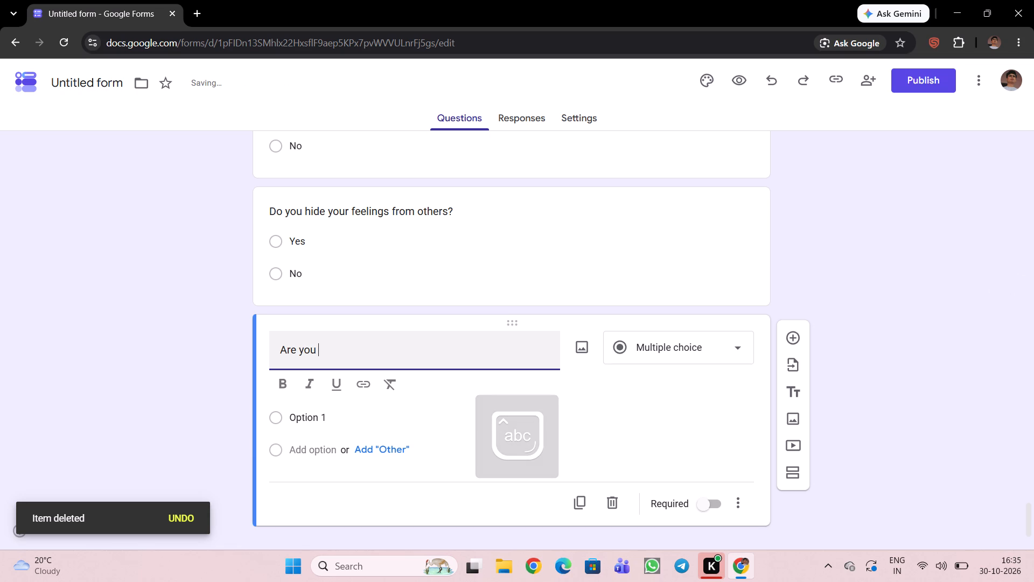
pyautogui.write('happy')
pyautogui.press('space')
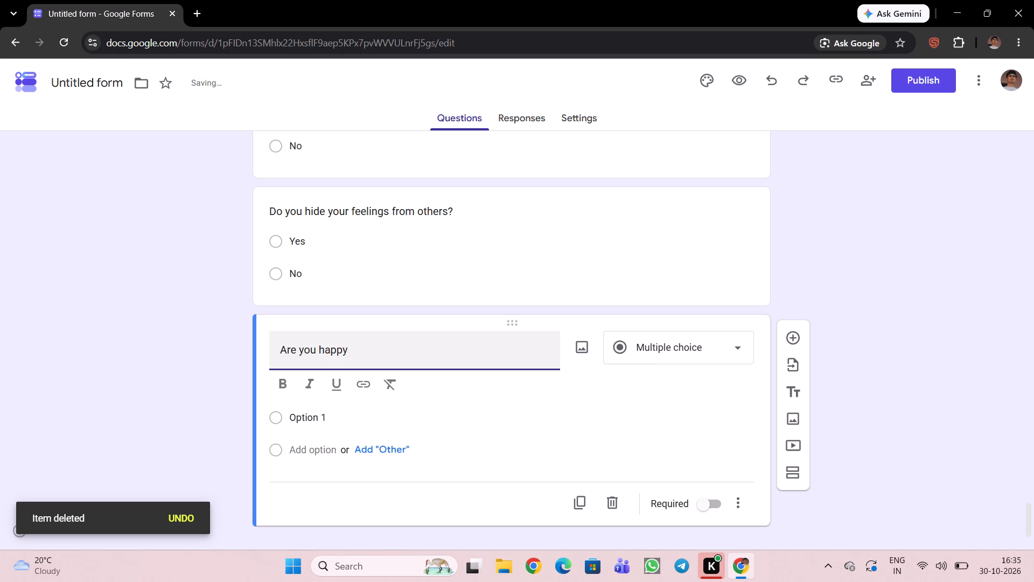
pyautogui.write('with')
pyautogui.press('space')
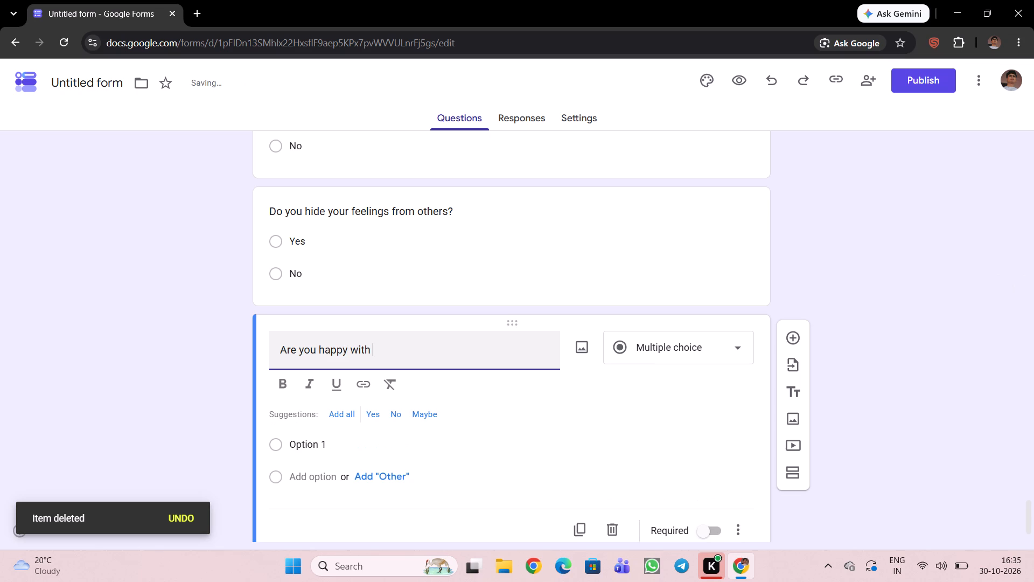
pyautogui.write('your')
pyautogui.press('space')
pyautogui.press('p')
pyautogui.write('ersonal')
pyautogui.press('space')
pyautogui.write('lli')
pyautogui.write('fe?')
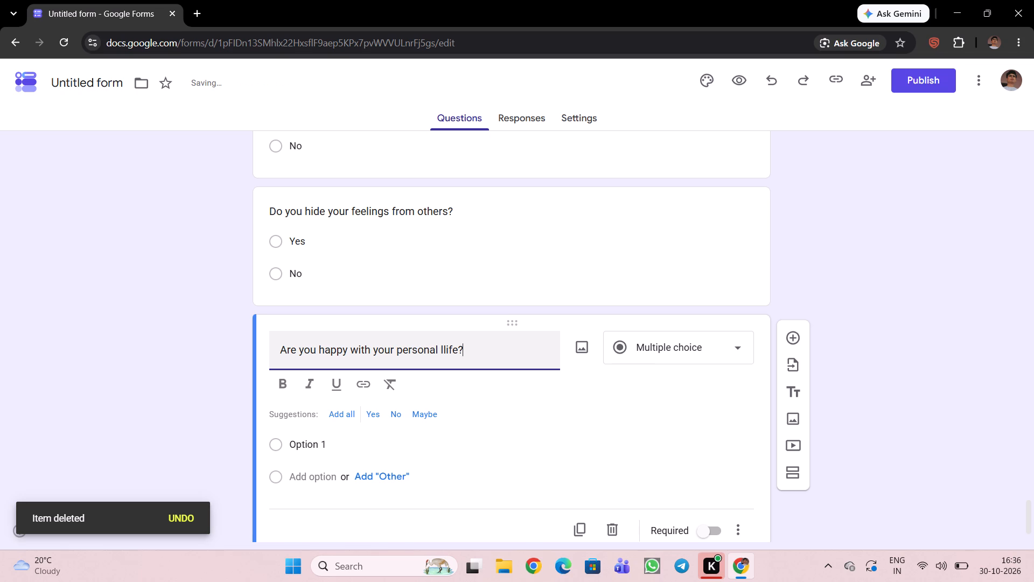
pyautogui.press('Left')
pyautogui.press('Left')
pyautogui.press('Left')
pyautogui.press('Left')
pyautogui.press('BackSpace')
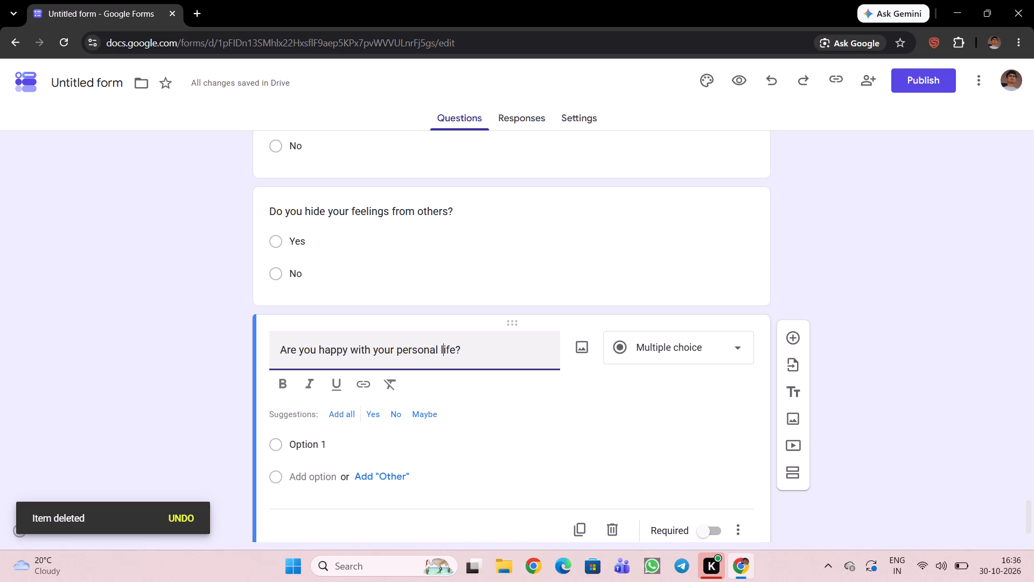
pyautogui.press('Right')
pyautogui.press('Right')
pyautogui.press('Right')
pyautogui.press('Right')
# Give the "Are you happy with your personal life?" question the answer options Yes and No.
pyautogui.click(332, 439)
pyautogui.press('BackSpace')
pyautogui.write('yes')
pyautogui.press('BackSpace')
pyautogui.press('BackSpace')
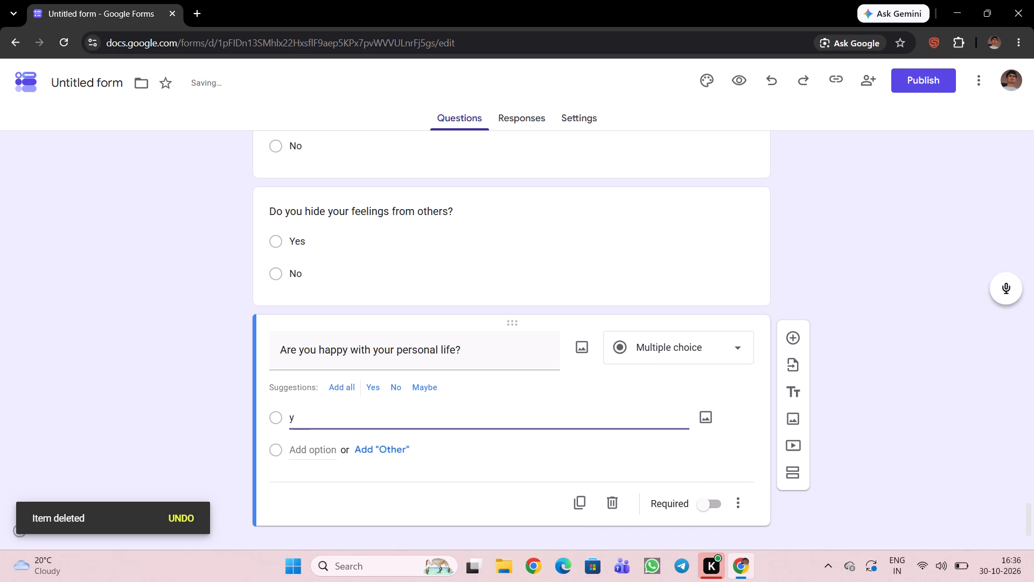
pyautogui.press('BackSpace')
pyautogui.write('TES')
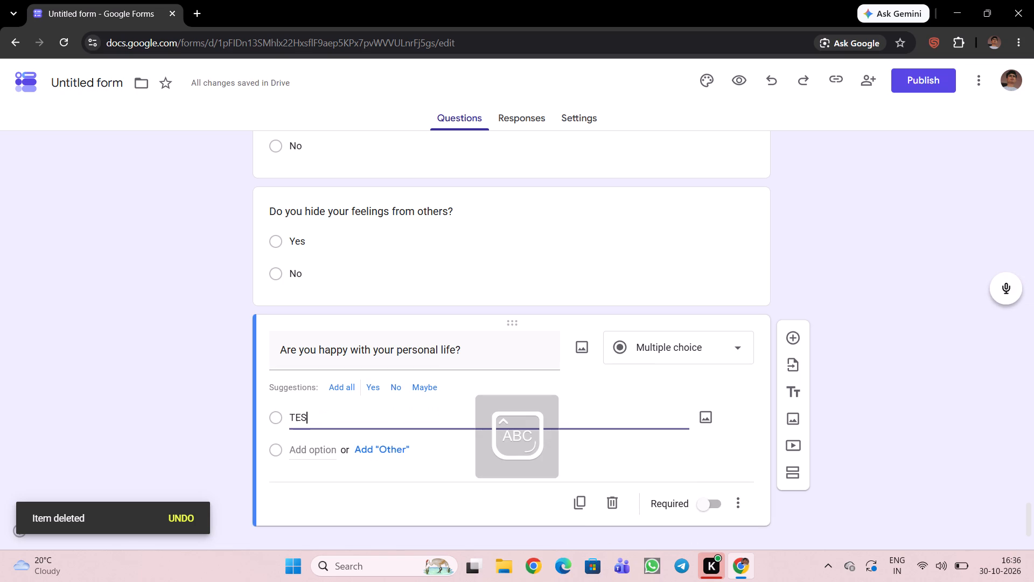
pyautogui.press('BackSpace')
pyautogui.press('BackSpace')
pyautogui.press('BackSpace')
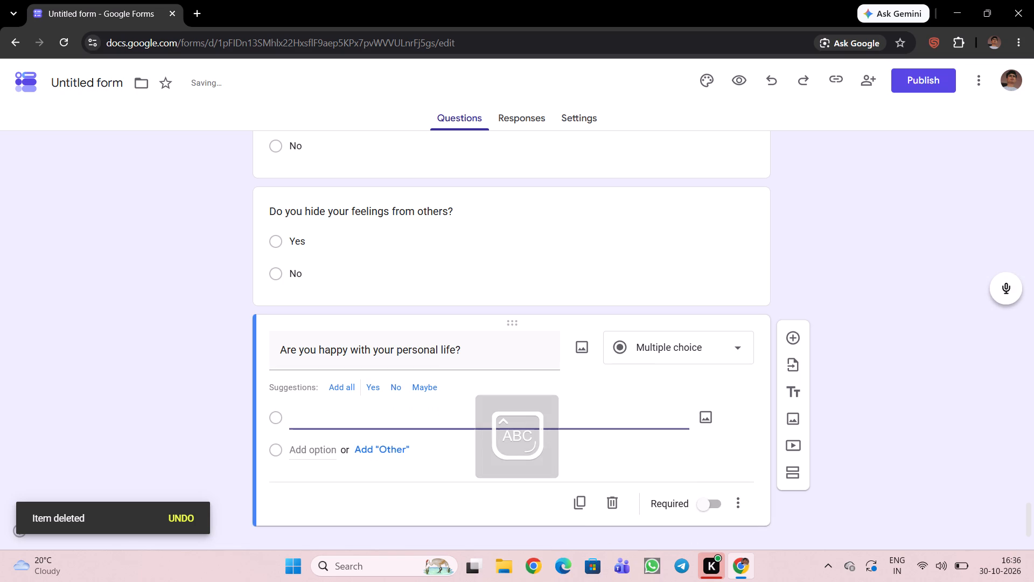
pyautogui.write('es')
pyautogui.press('Return')
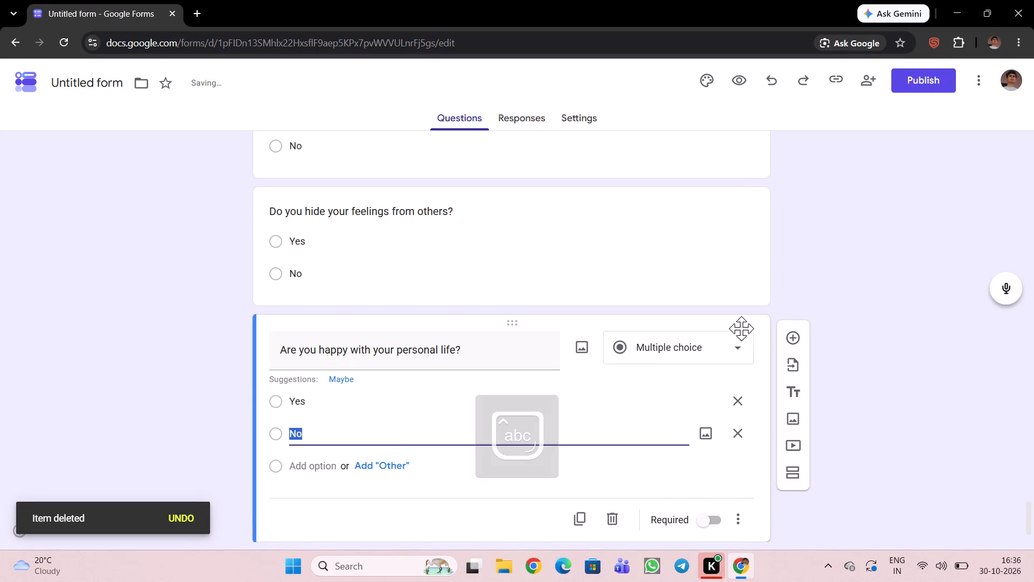
# Add another question to the Personal Life Survey section with the text "Do you believe in long distance relationships?".
pyautogui.click(797, 336)
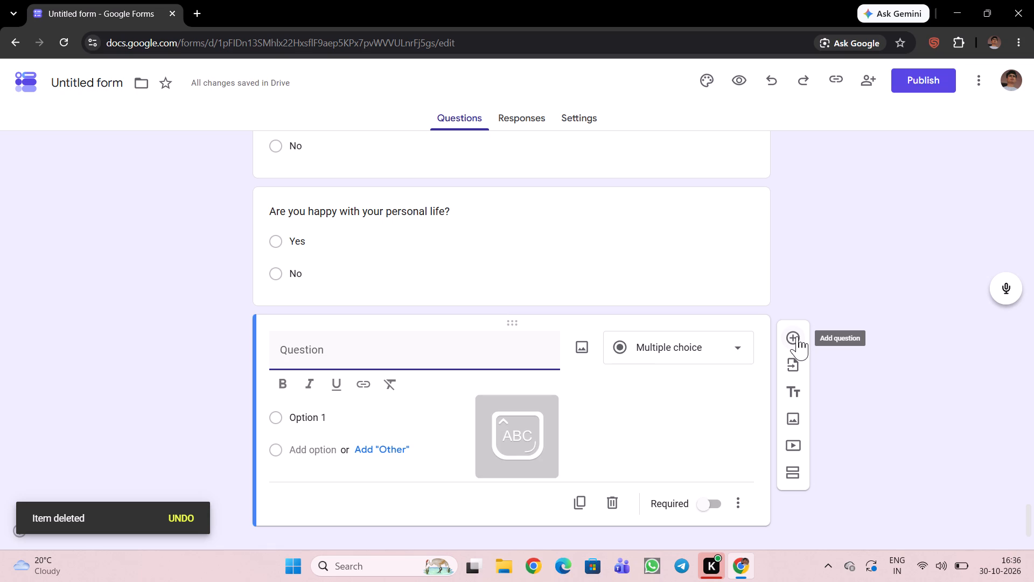
pyautogui.press('d')
pyautogui.write('o you')
pyautogui.press('space')
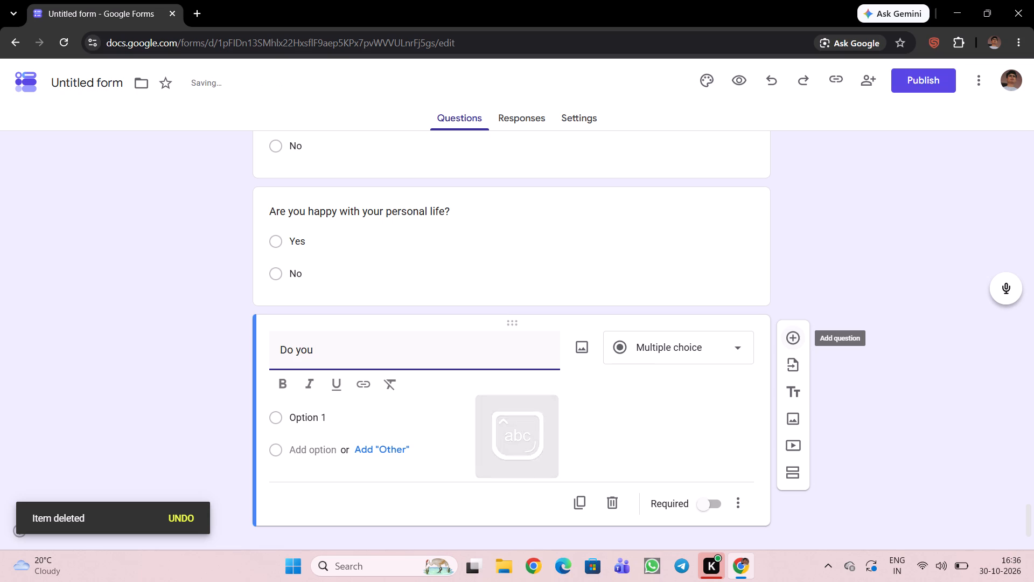
pyautogui.write('br')
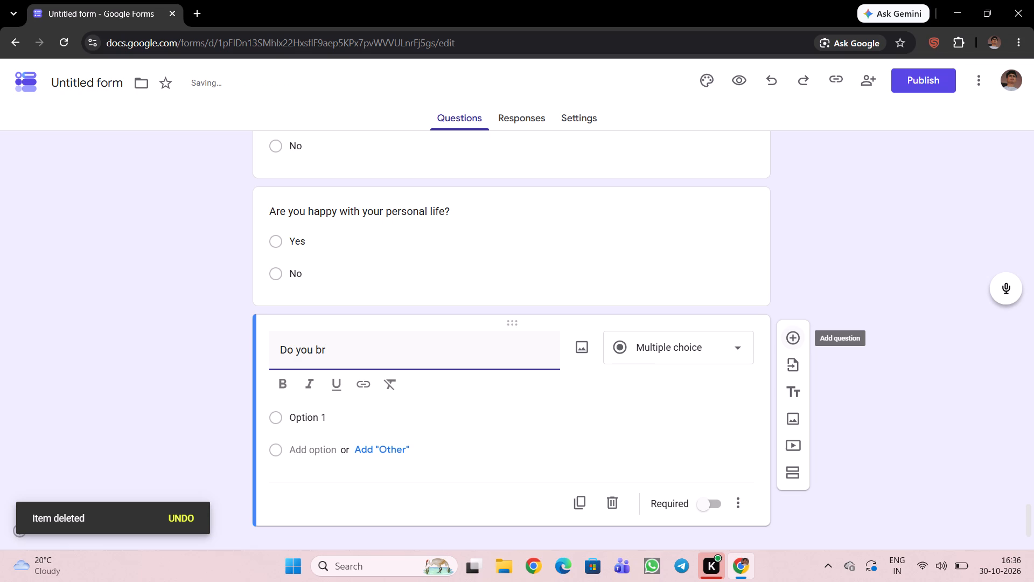
pyautogui.press('BackSpace')
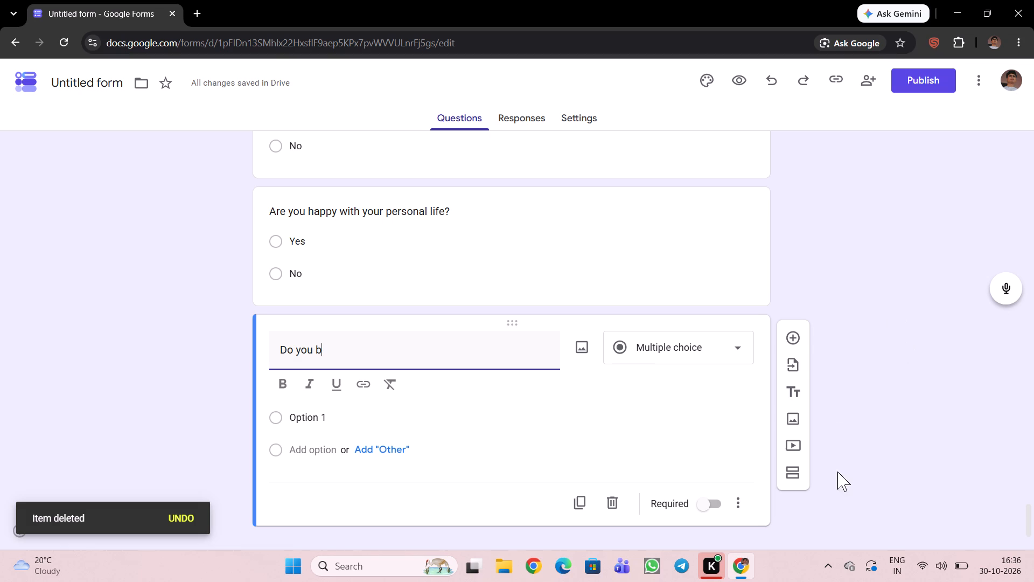
pyautogui.click(777, 251)
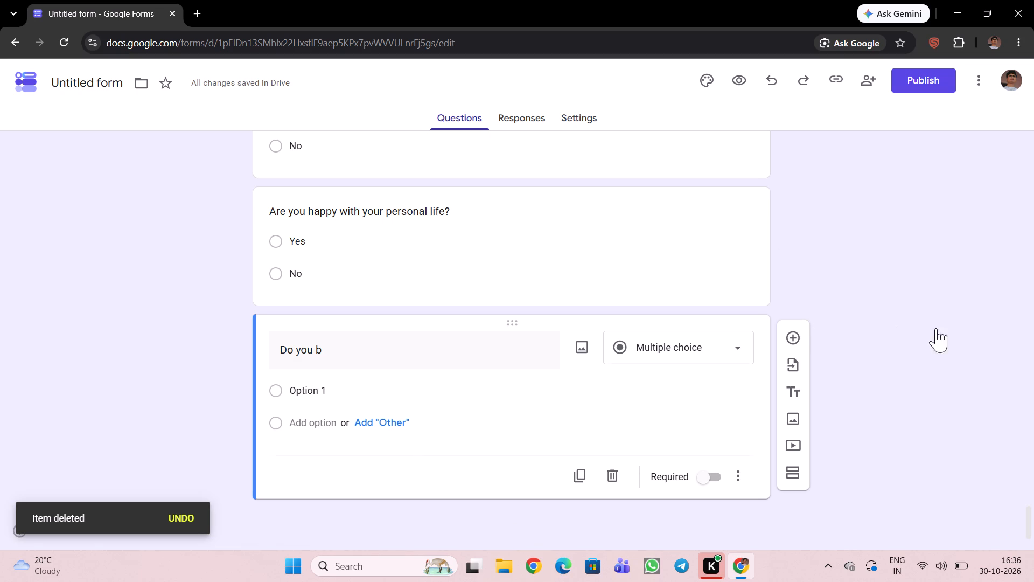
pyautogui.click(978, 404)
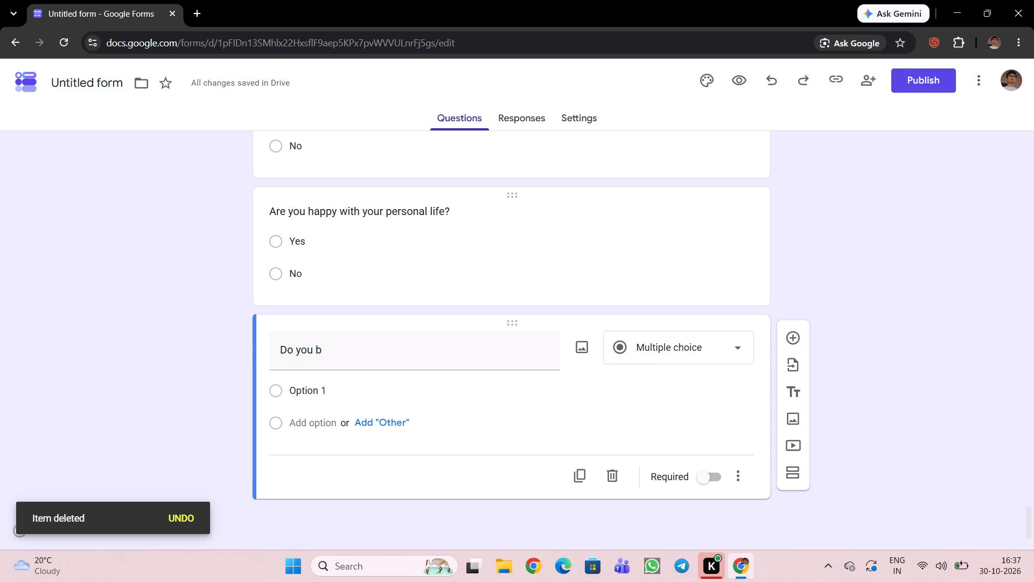
pyautogui.click(373, 367)
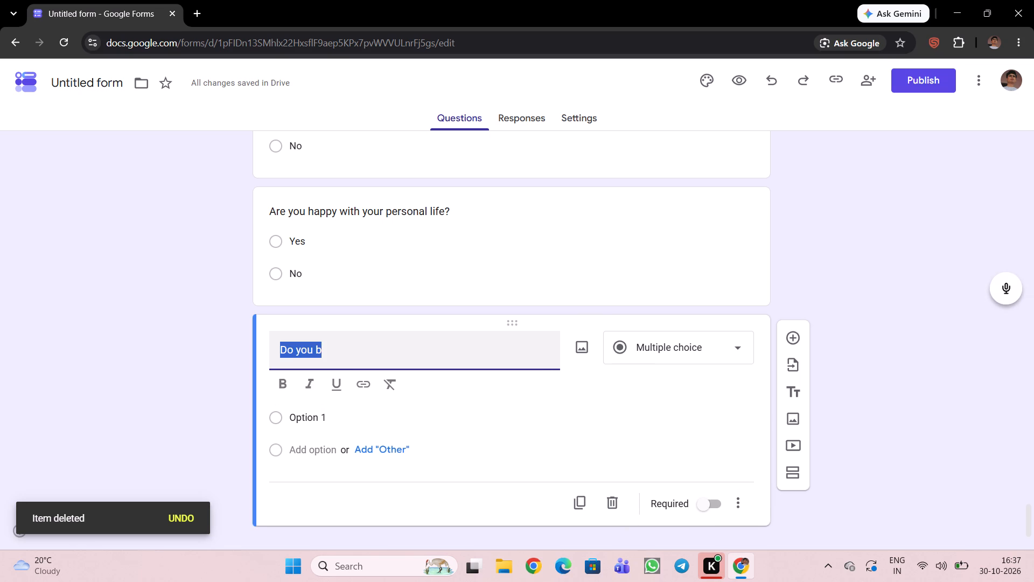
pyautogui.click(335, 351)
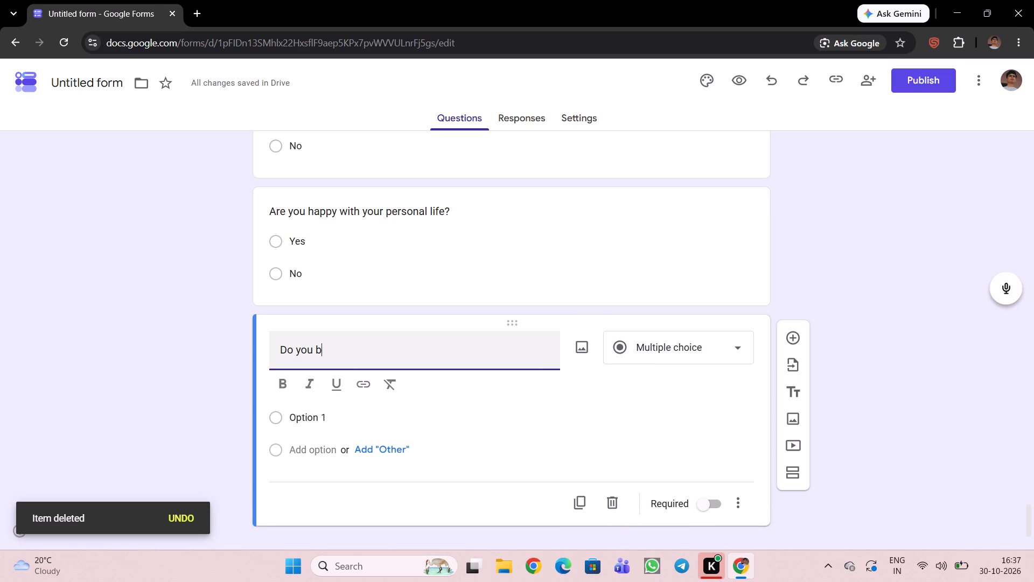
pyautogui.write('elieve')
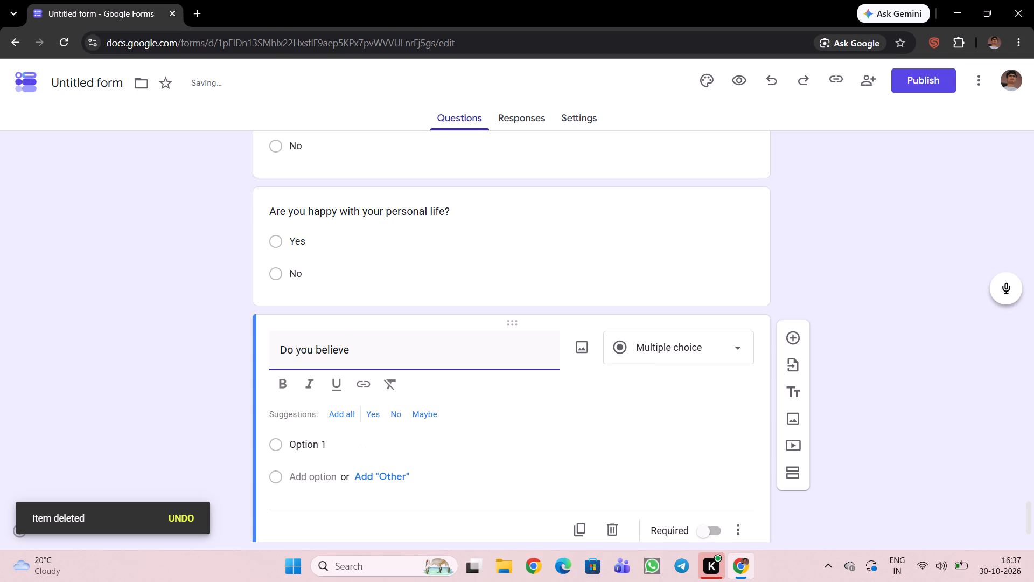
pyautogui.press('space')
pyautogui.write('in long')
pyautogui.press('space')
pyautogui.write('distance')
pyautogui.press('space')
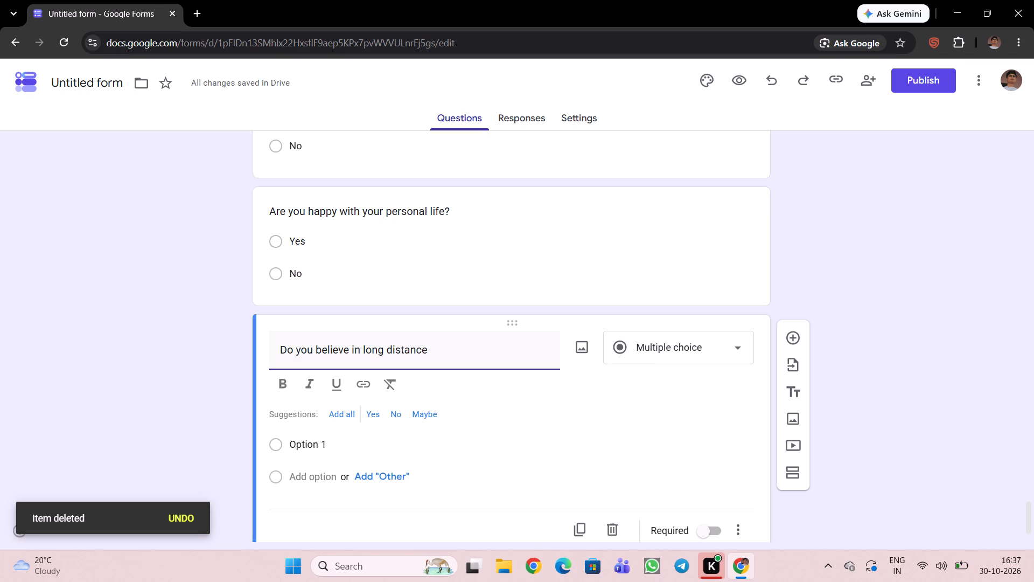
pyautogui.write('rea')
pyautogui.press('BackSpace')
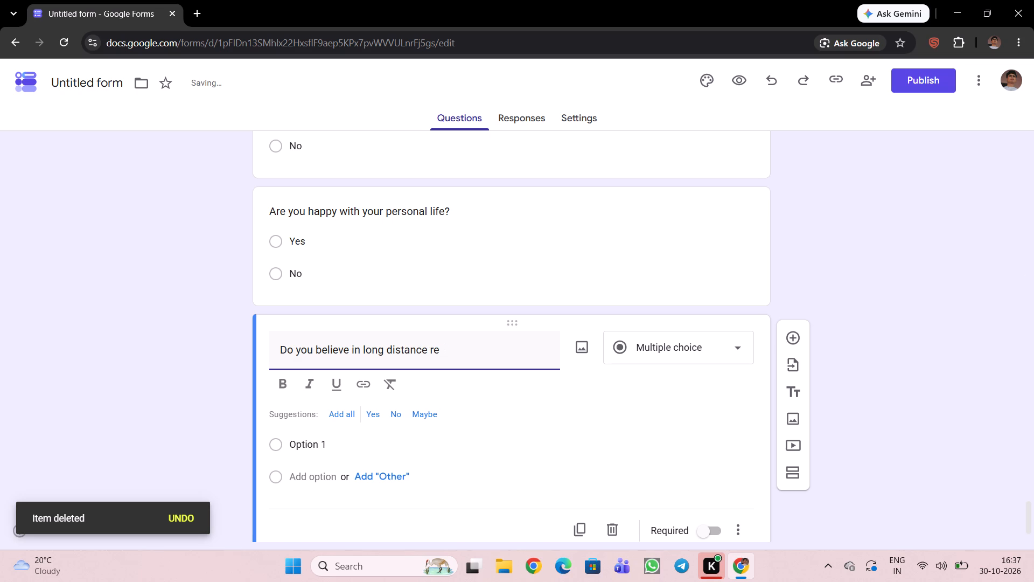
pyautogui.write('lation')
pyautogui.write('ship')
pyautogui.press('s')
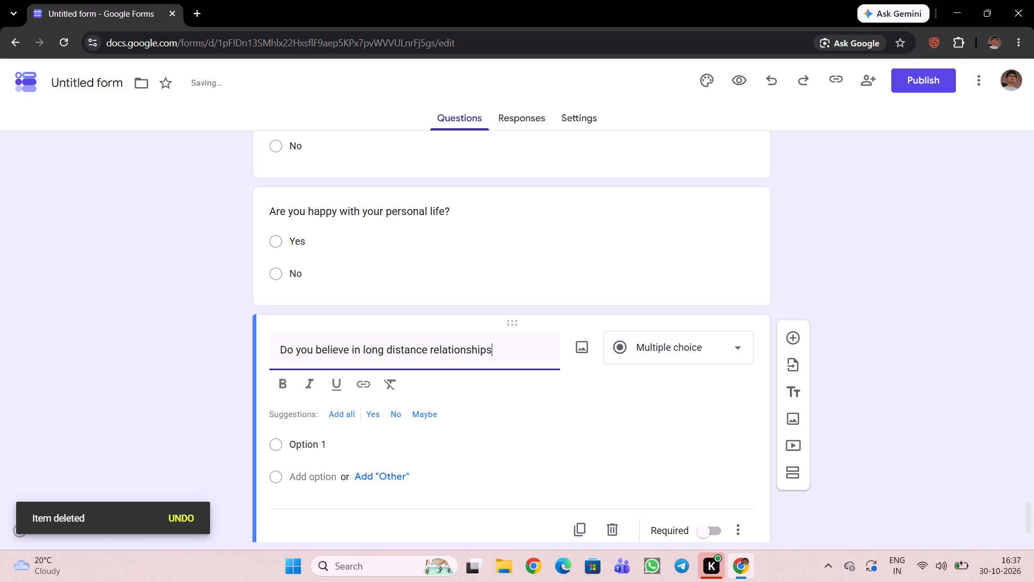
pyautogui.hotkey('shift', '?')
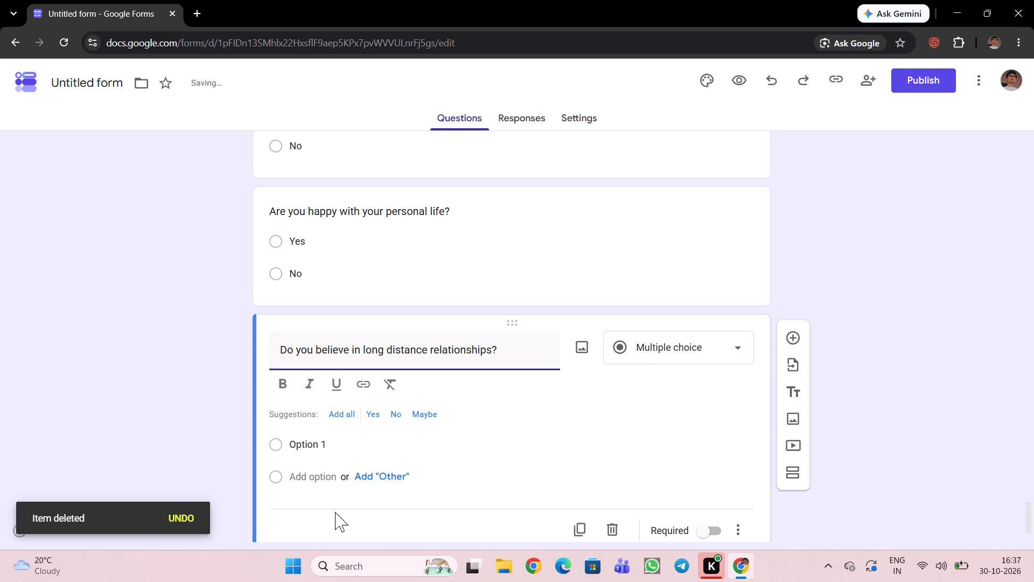
# Give the "Do you believe in long distance relationships?" question the answer options Yes and No.
pyautogui.click(338, 439)
pyautogui.press('BackSpace')
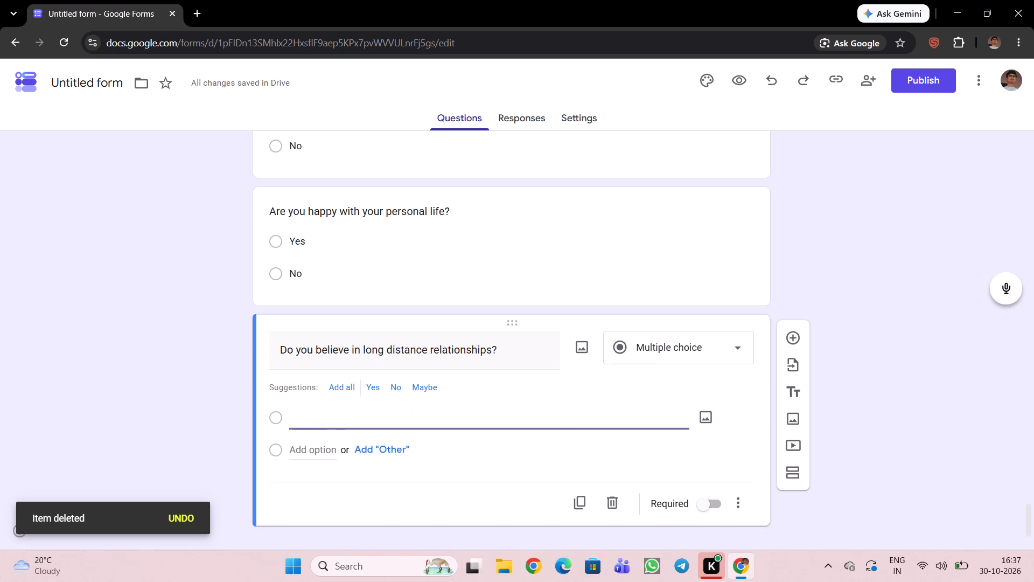
pyautogui.press('y')
pyautogui.write('es')
pyautogui.press('Return')
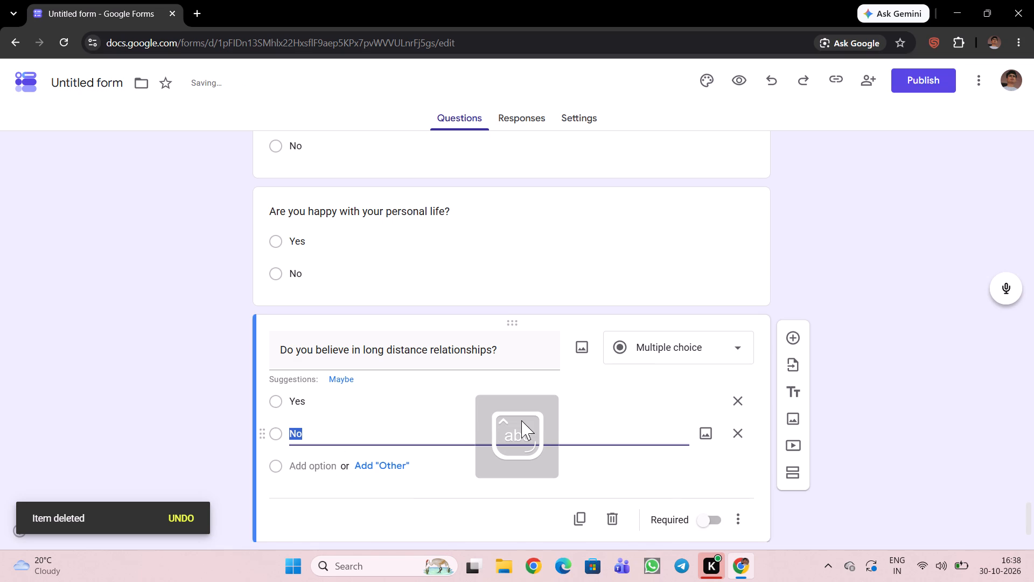
# Add another question to the Personal Life Survey section, starting its text with "Do you".
pyautogui.click(787, 333)
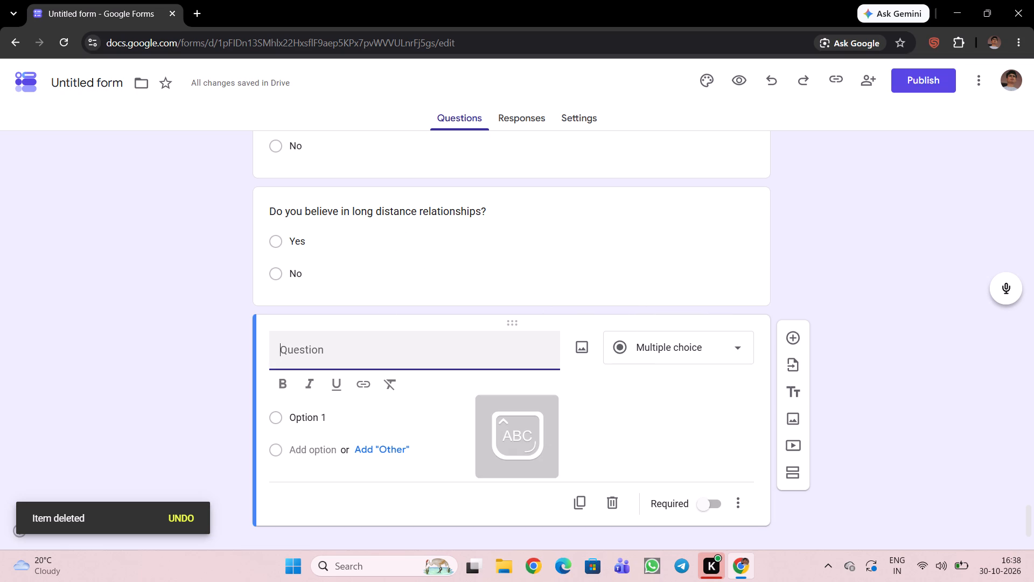
pyautogui.press('d')
pyautogui.write('o')
pyautogui.press('space')
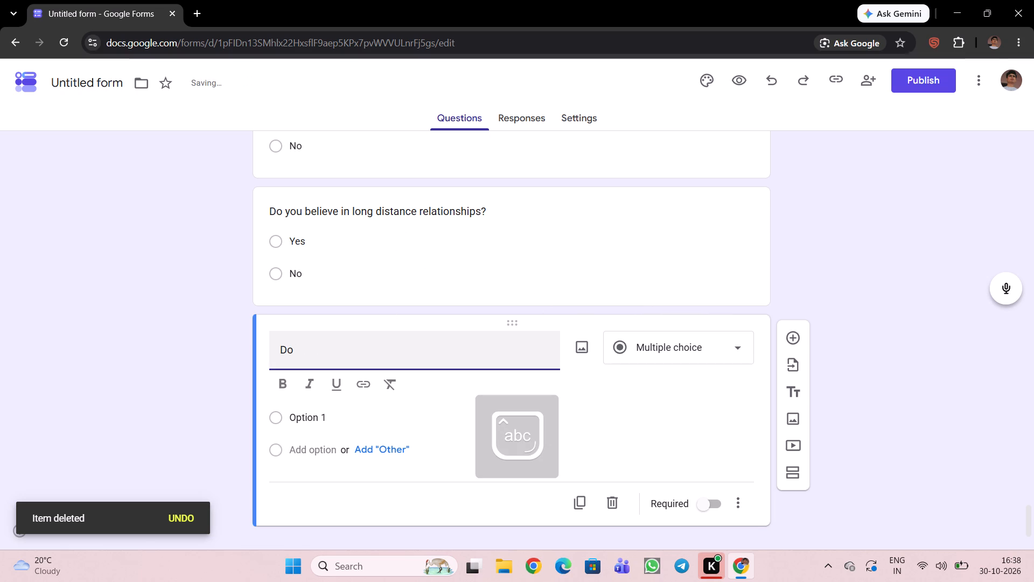
pyautogui.write('you')
pyautogui.press('space')
pyautogui.press('BackSpace')
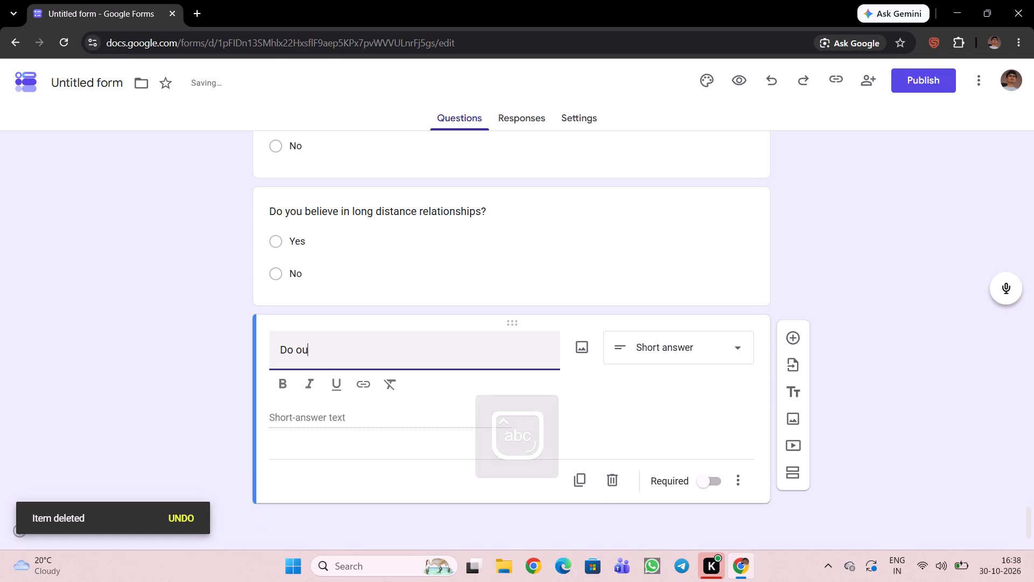
pyautogui.press('BackSpace')
pyautogui.press('BackSpace')
pyautogui.write('you')
pyautogui.press('space')
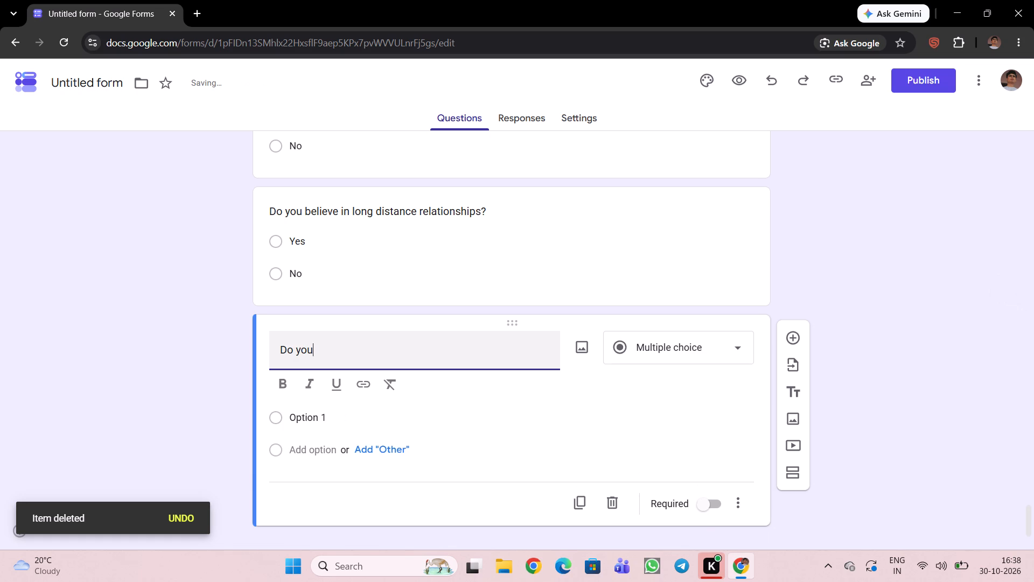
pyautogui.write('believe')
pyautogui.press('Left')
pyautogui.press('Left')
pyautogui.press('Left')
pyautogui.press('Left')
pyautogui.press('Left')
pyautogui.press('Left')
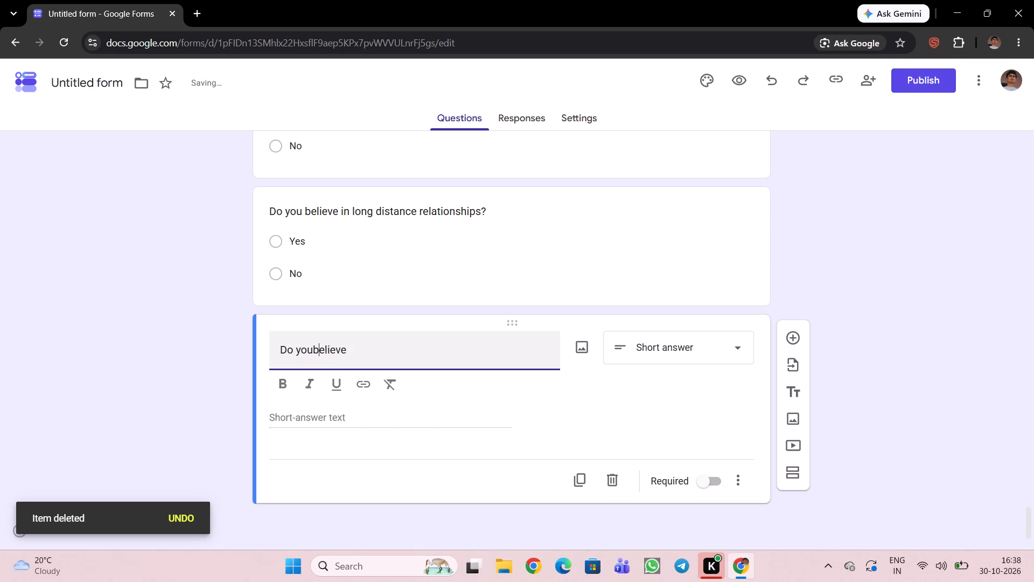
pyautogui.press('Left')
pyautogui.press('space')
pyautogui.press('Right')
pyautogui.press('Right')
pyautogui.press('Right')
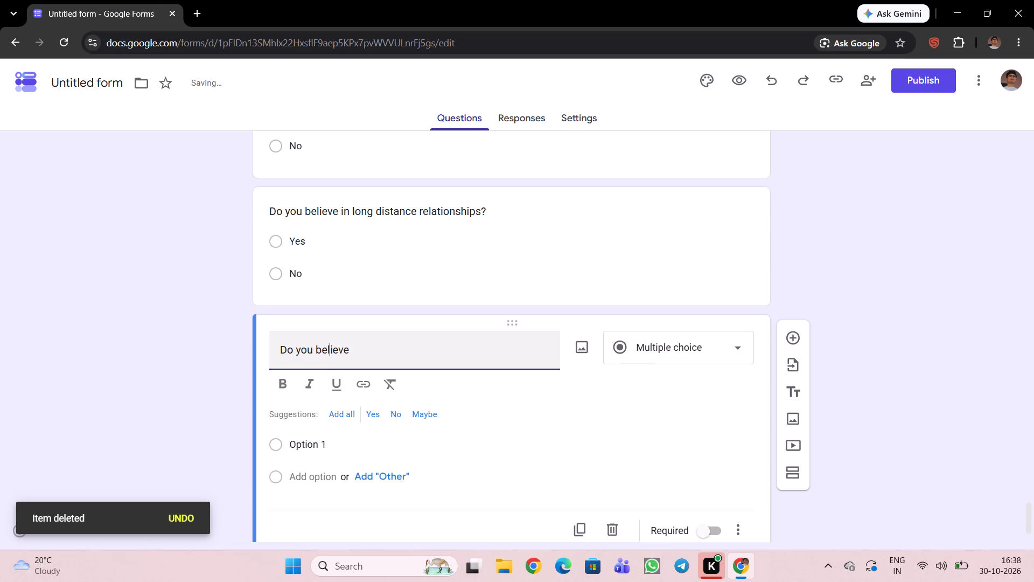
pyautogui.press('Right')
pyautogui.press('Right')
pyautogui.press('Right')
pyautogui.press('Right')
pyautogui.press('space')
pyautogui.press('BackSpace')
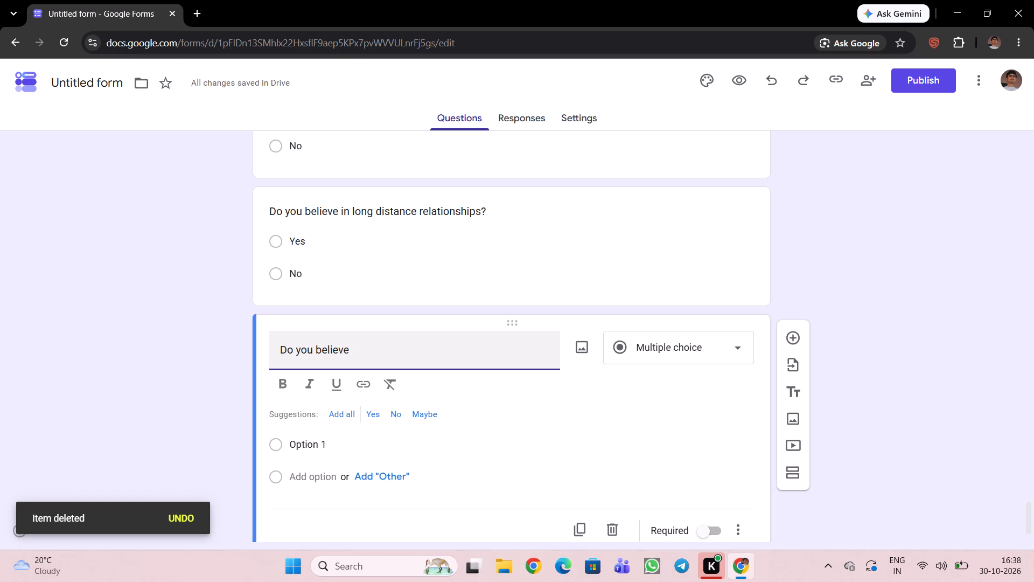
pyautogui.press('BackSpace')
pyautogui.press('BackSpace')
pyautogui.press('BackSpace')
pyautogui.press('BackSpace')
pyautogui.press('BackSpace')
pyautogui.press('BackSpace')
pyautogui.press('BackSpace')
# Complete the new question's text as "Do you want to get married in the future?".
pyautogui.press('w')
pyautogui.press('a')
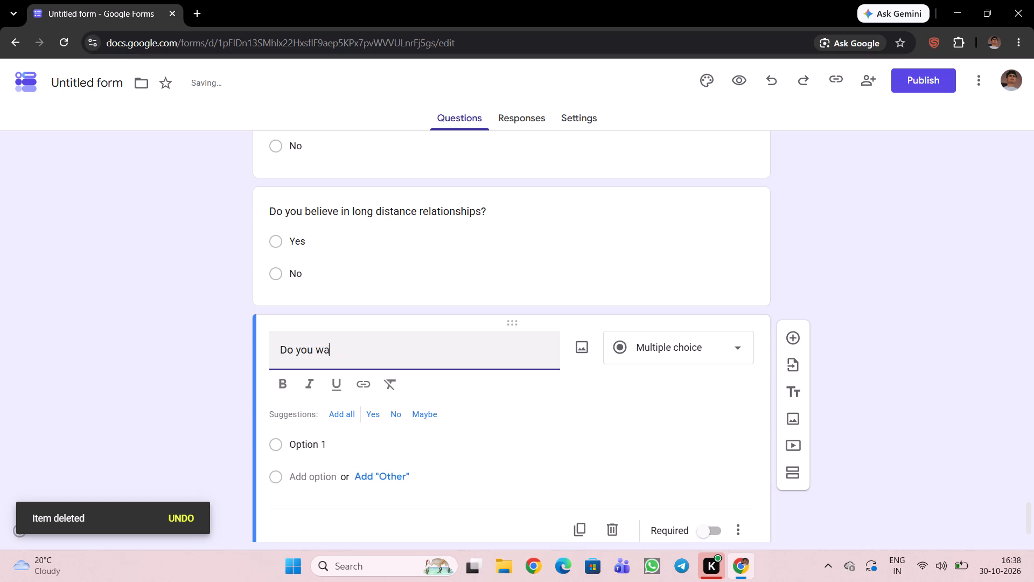
pyautogui.write('nt to')
pyautogui.press('space')
pyautogui.write('get')
pyautogui.press('space')
pyautogui.write('married')
pyautogui.press('space')
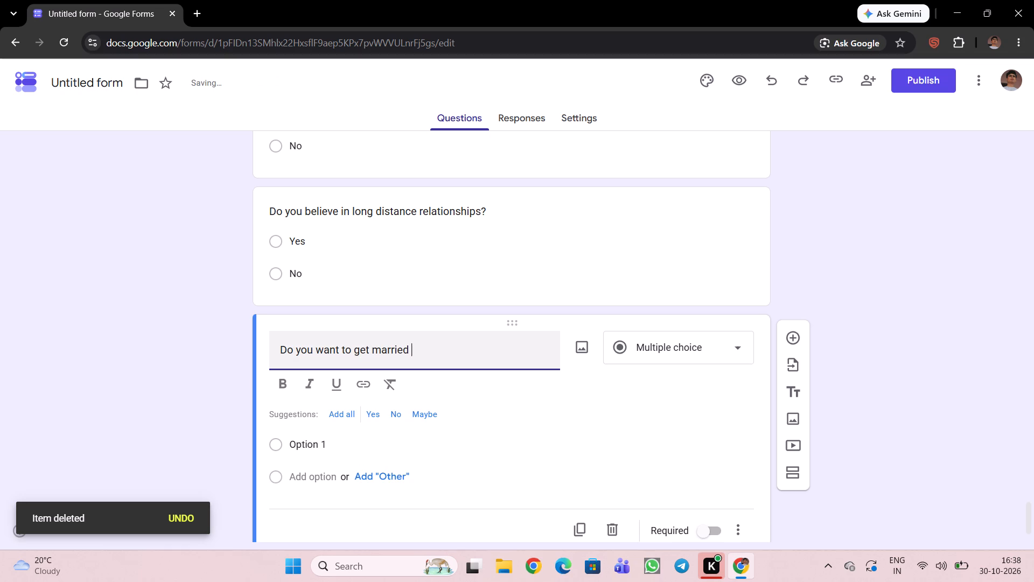
pyautogui.write('in the')
pyautogui.press('space')
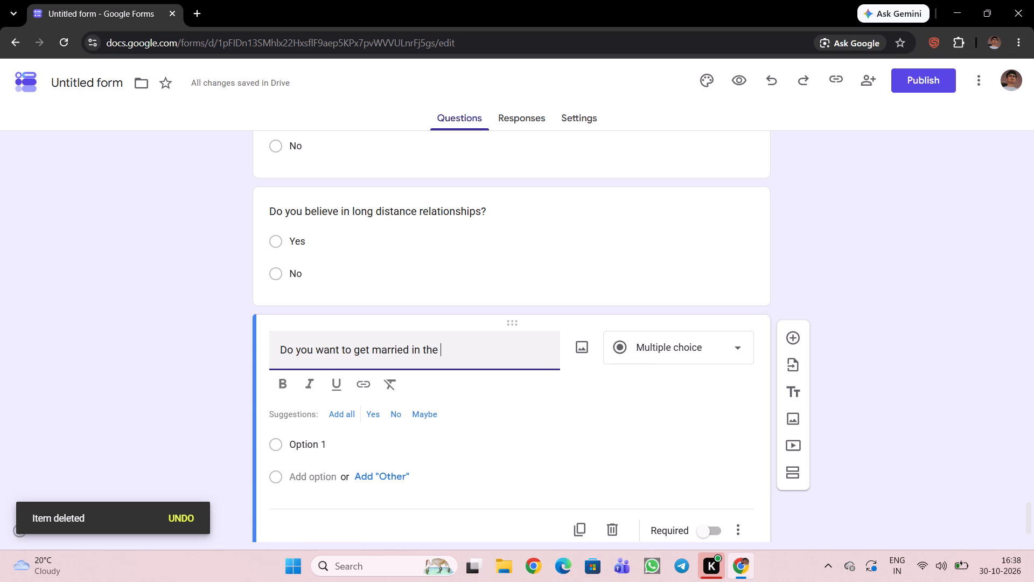
pyautogui.write('future')
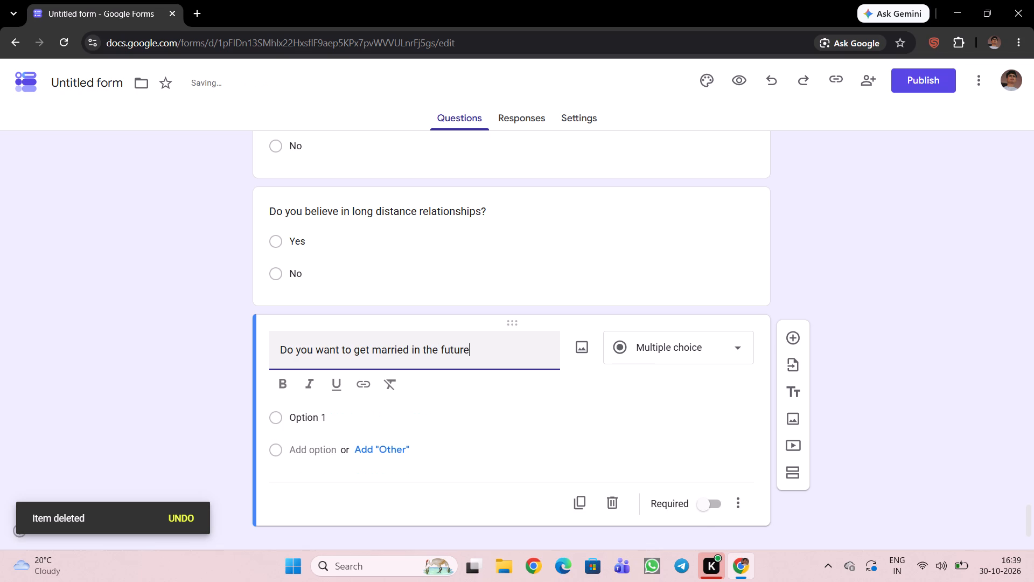
pyautogui.hotkey('shift', '?')
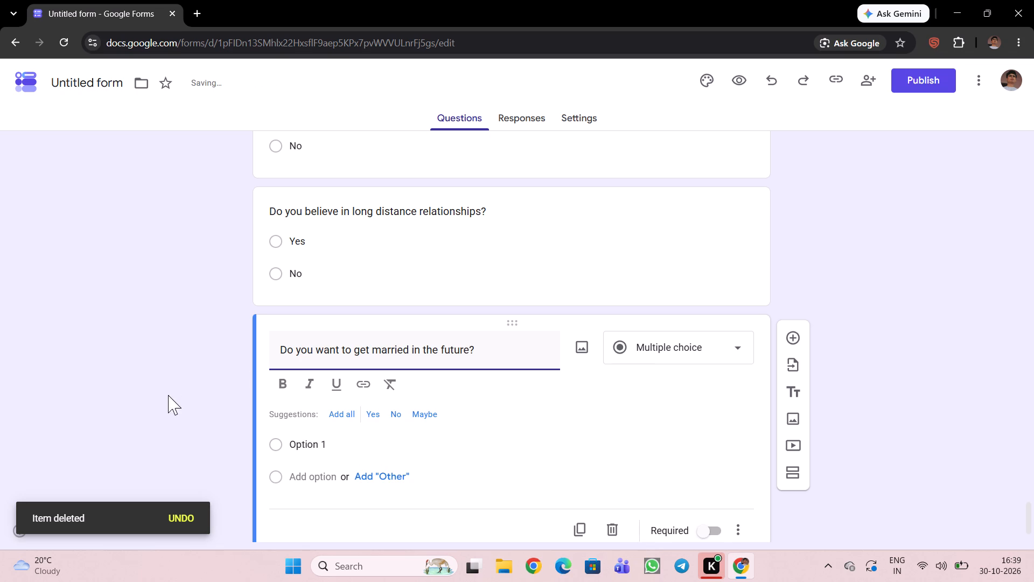
# Give the "Do you want to get married in the future?" question the answer options Yes and No.
pyautogui.click(332, 434)
pyautogui.press('BackSpace')
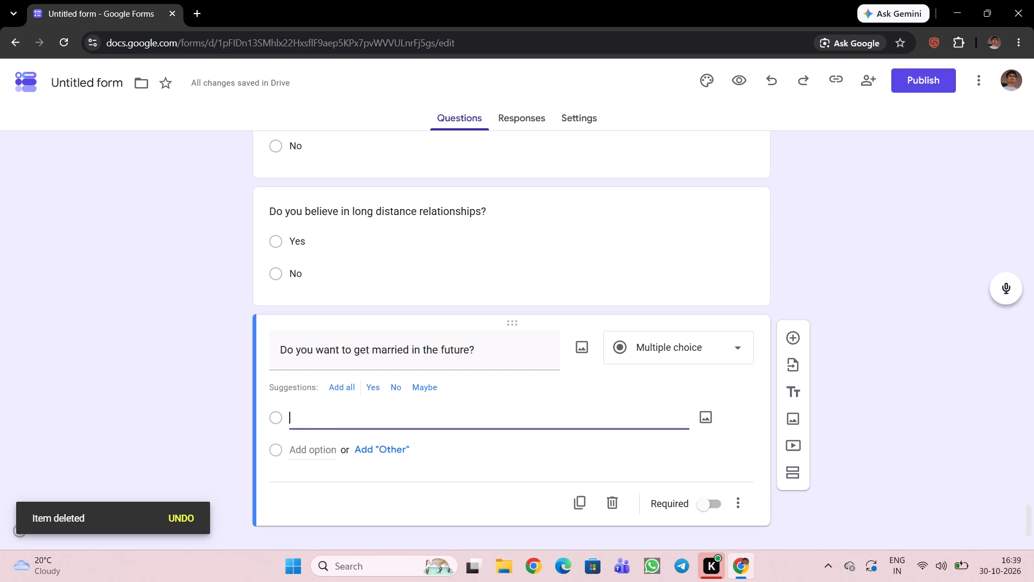
pyautogui.press('y')
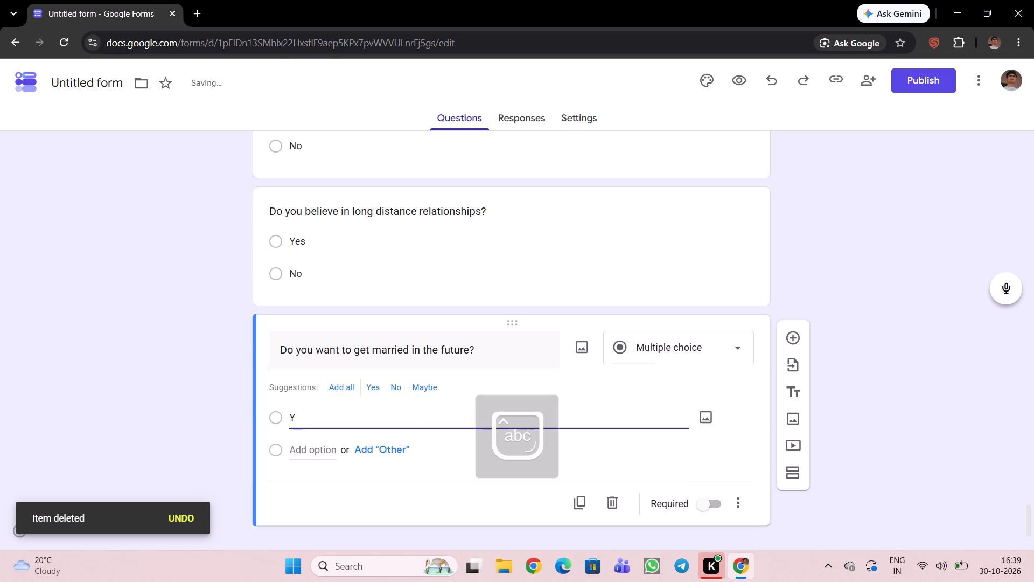
pyautogui.write('es')
pyautogui.press('Return')
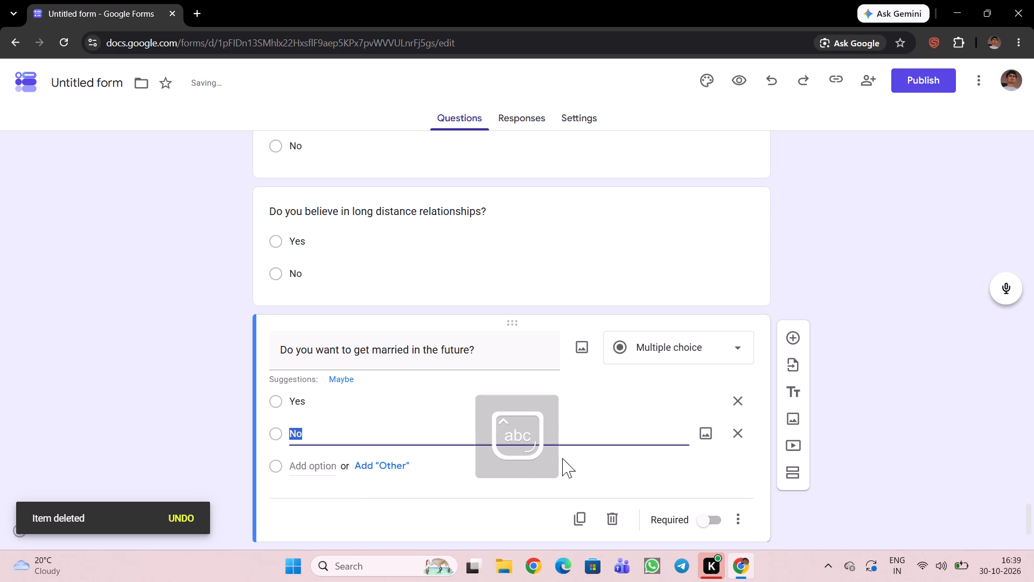
# Add another question to the Personal Life Survey section with the text "Do you sometimes feel pressure from family?".
pyautogui.click(796, 335)
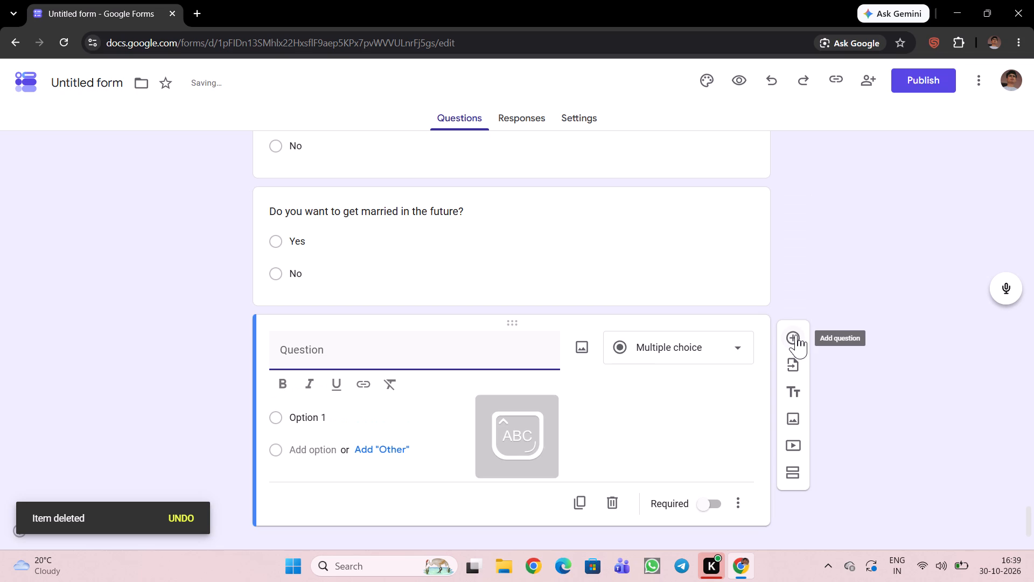
pyautogui.press('d')
pyautogui.write('o you')
pyautogui.press('space')
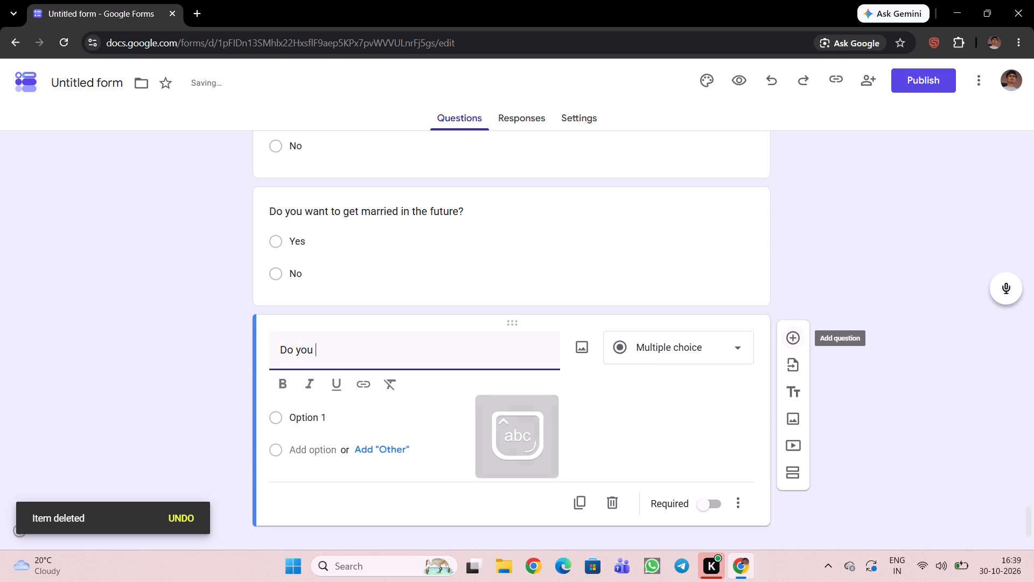
pyautogui.press('s')
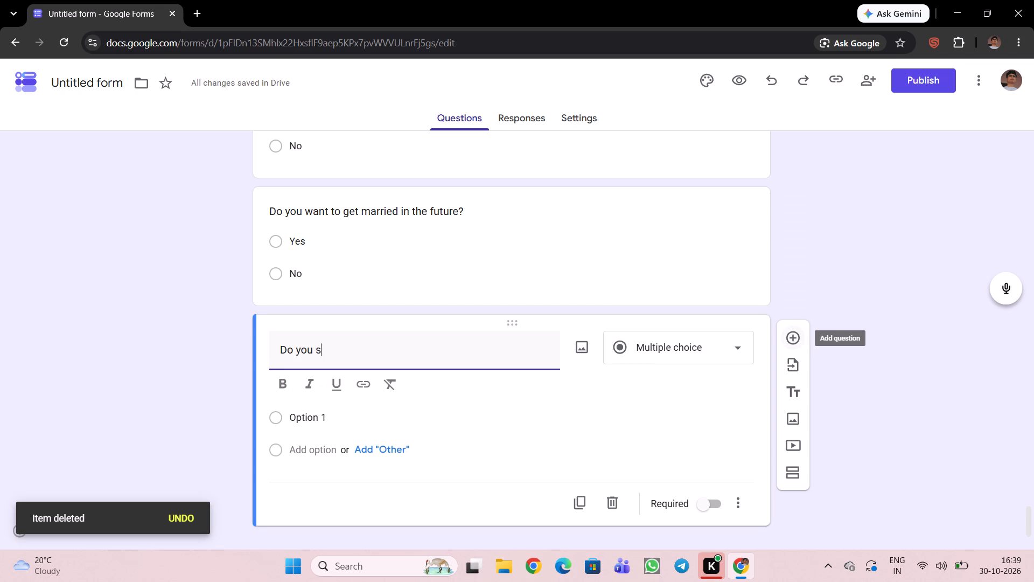
pyautogui.write('ometimes feel')
pyautogui.press('space')
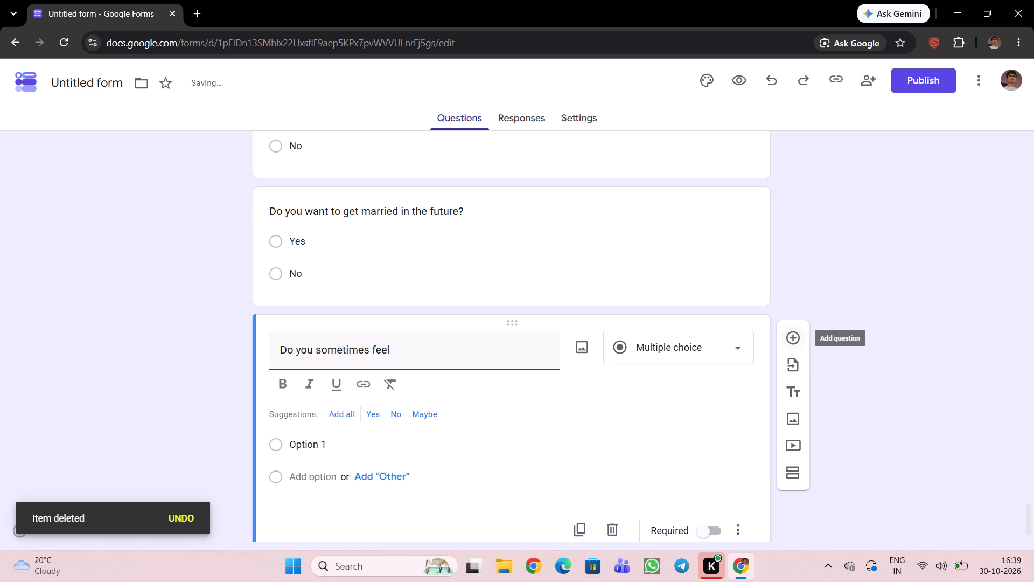
pyautogui.write('pressure')
pyautogui.press('space')
pyautogui.write('from family?')
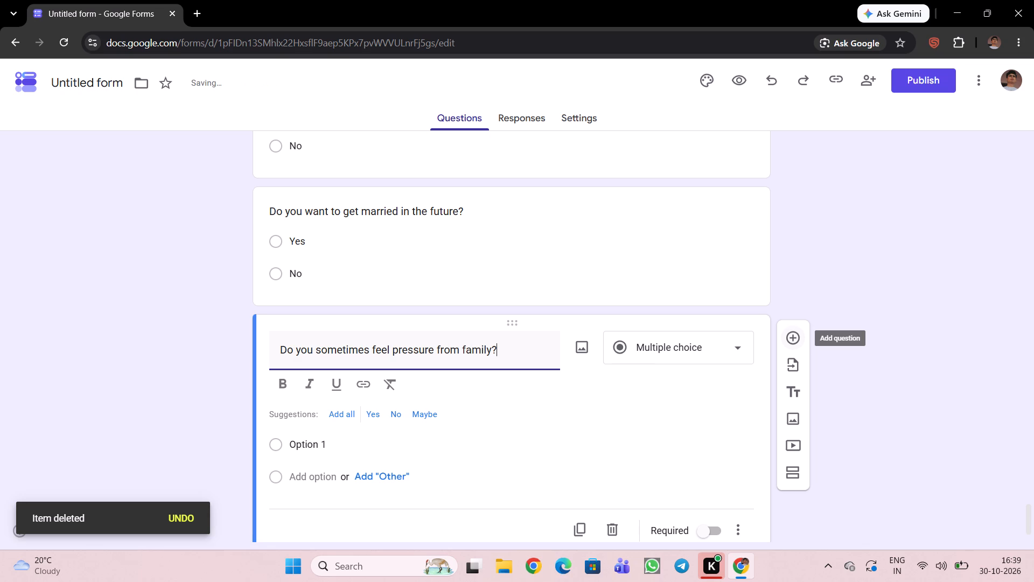
# Give the "Do you sometimes feel pressure from family?" question the answer options Yes and No.
pyautogui.click(373, 446)
pyautogui.press('BackSpace')
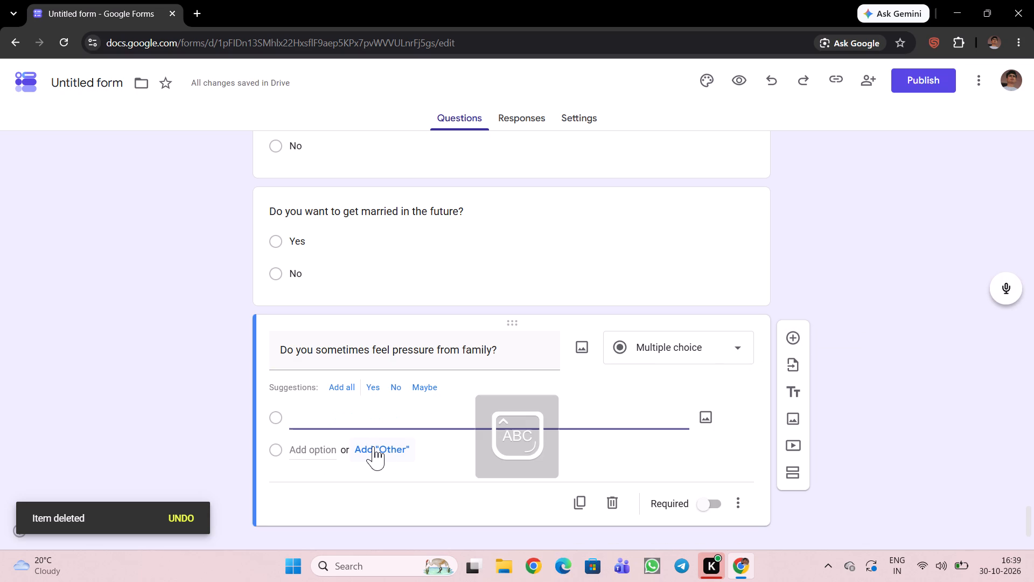
pyautogui.press('y')
pyautogui.write('es')
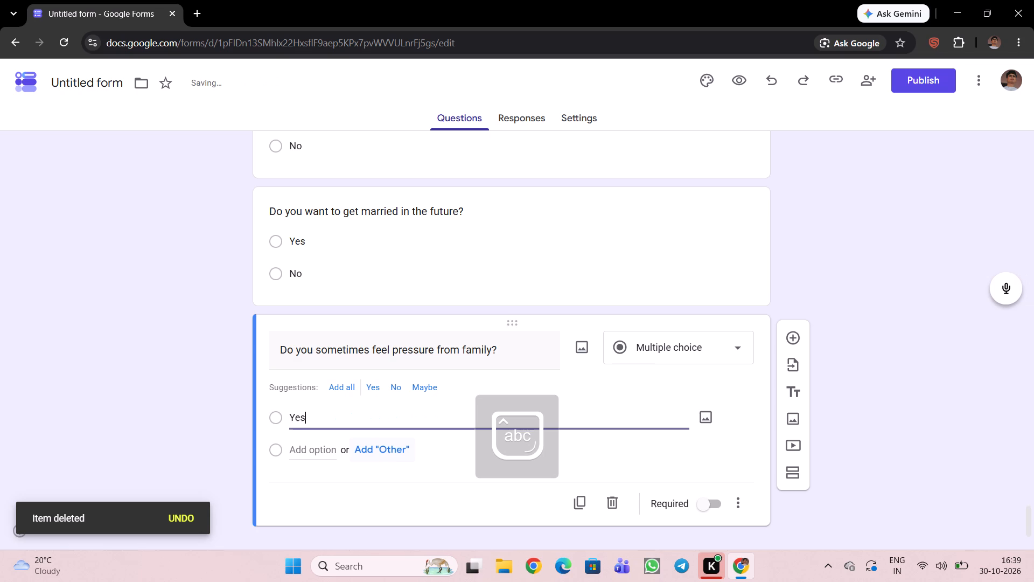
pyautogui.press('Return')
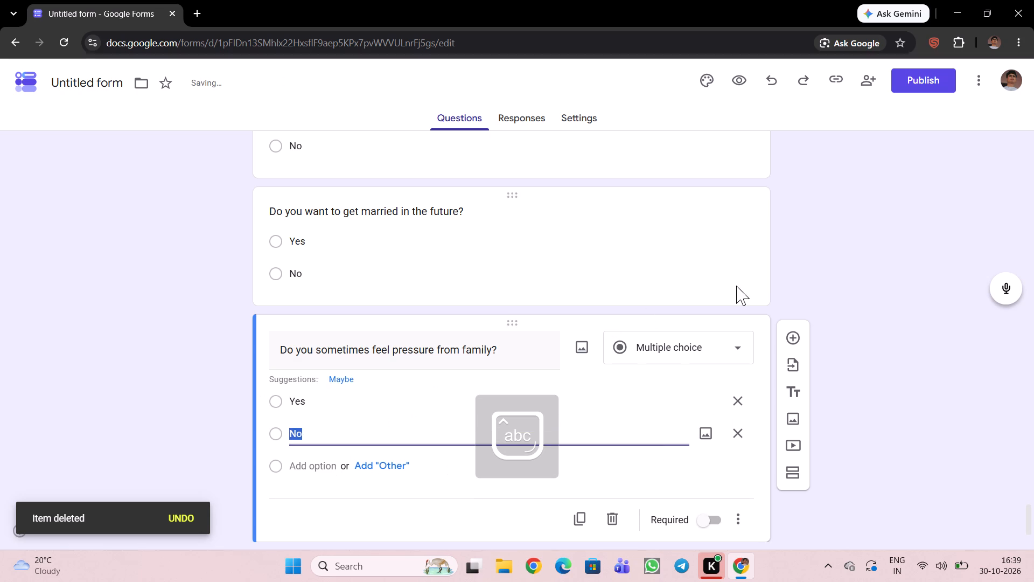
# Add another question to the Personal Life Survey section with the text "Do you enjoy spending time alone?".
pyautogui.click(798, 334)
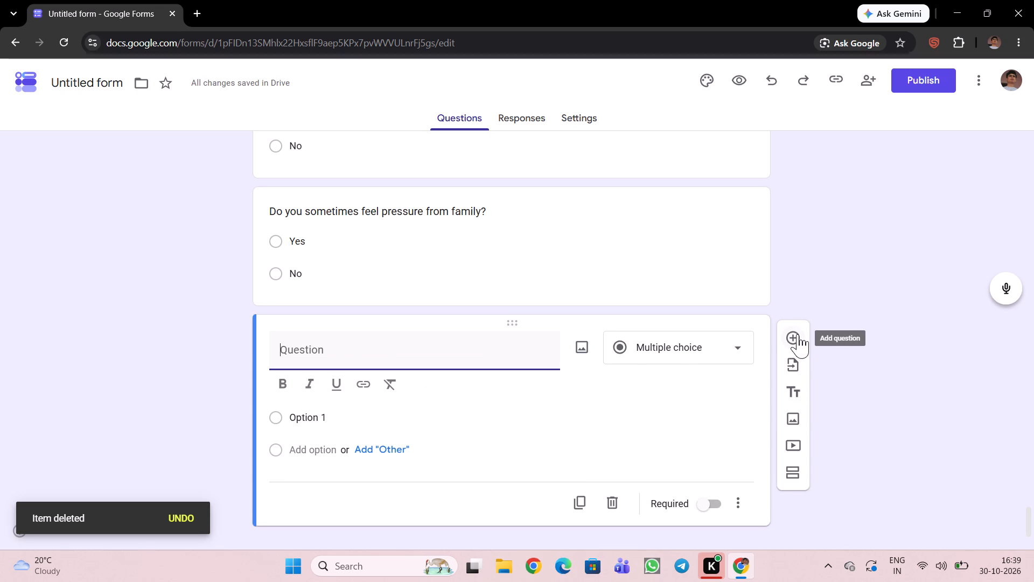
pyautogui.write('o you')
pyautogui.press('space')
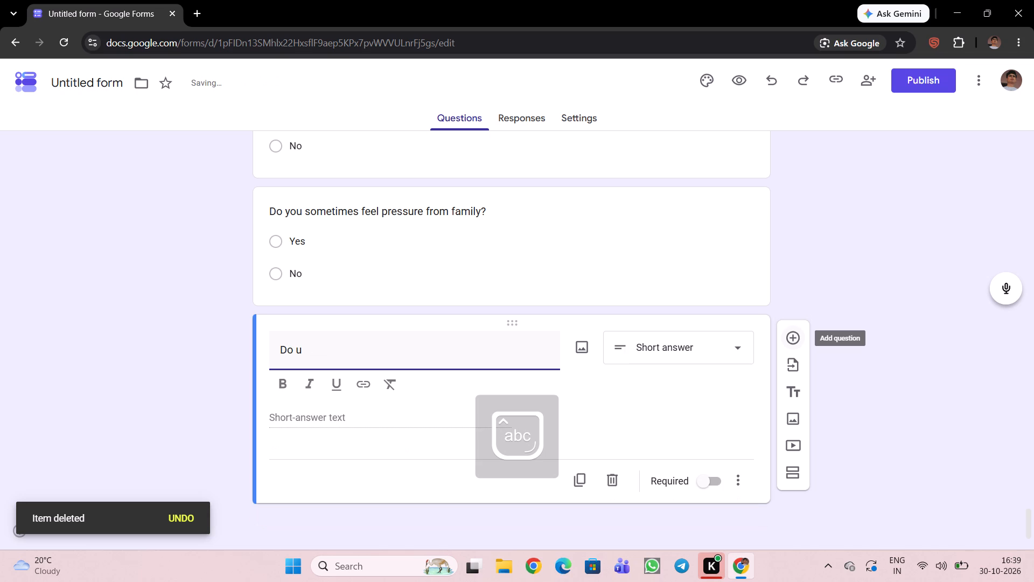
pyautogui.press('BackSpace')
pyautogui.press('BackSpace')
pyautogui.press('BackSpace')
pyautogui.write('you')
pyautogui.press('space')
pyautogui.press('BackSpace')
pyautogui.press('BackSpace')
pyautogui.press('BackSpace')
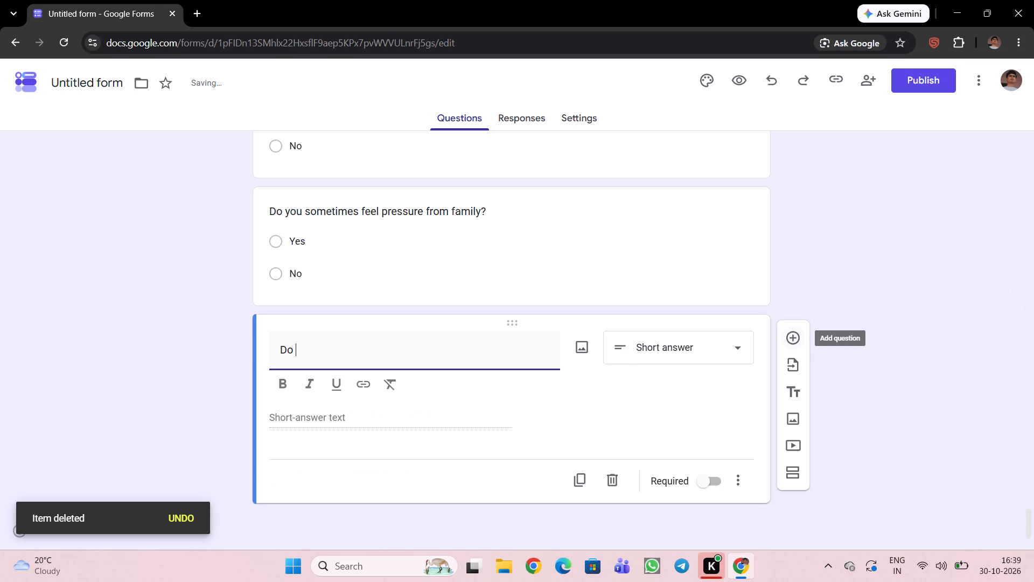
pyautogui.write('you')
pyautogui.press('space')
pyautogui.write('enjoy')
pyautogui.press('space')
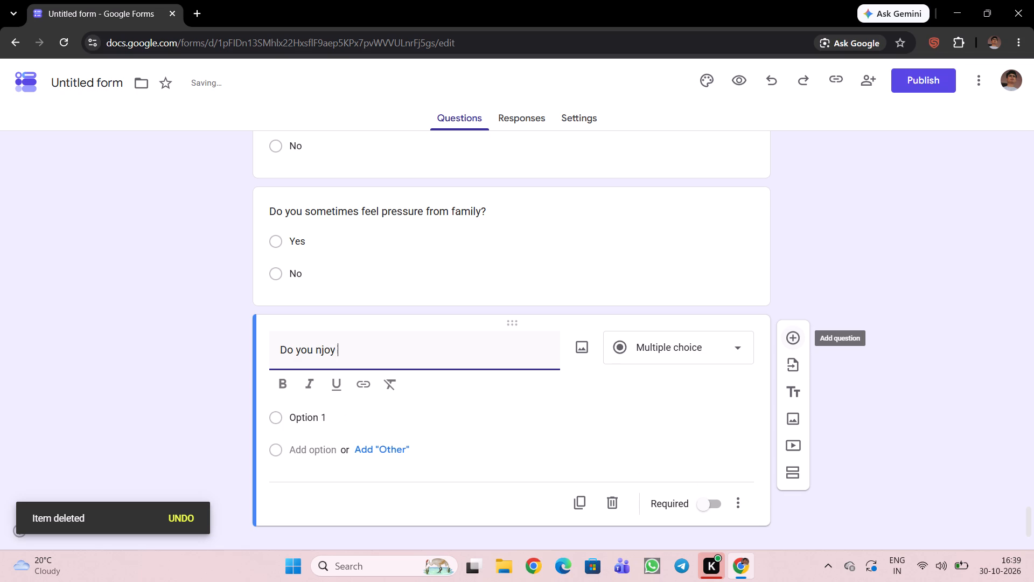
pyautogui.press('BackSpace')
pyautogui.press('BackSpace')
pyautogui.press('BackSpace')
pyautogui.press('BackSpace')
pyautogui.press('BackSpace')
pyautogui.write('enjoy')
pyautogui.press('space')
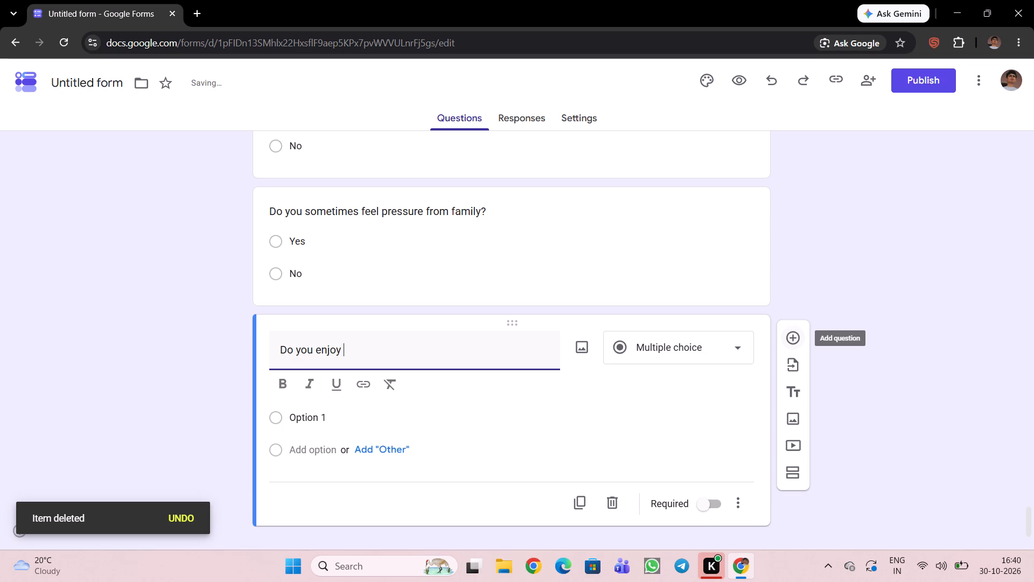
pyautogui.write('spending')
pyautogui.press('space')
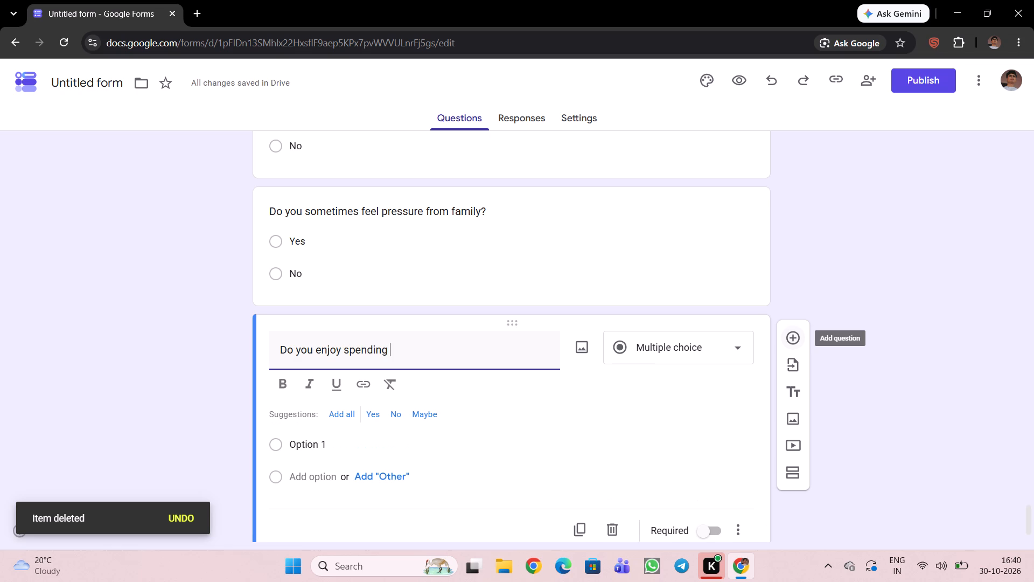
pyautogui.write('time')
pyautogui.press('space')
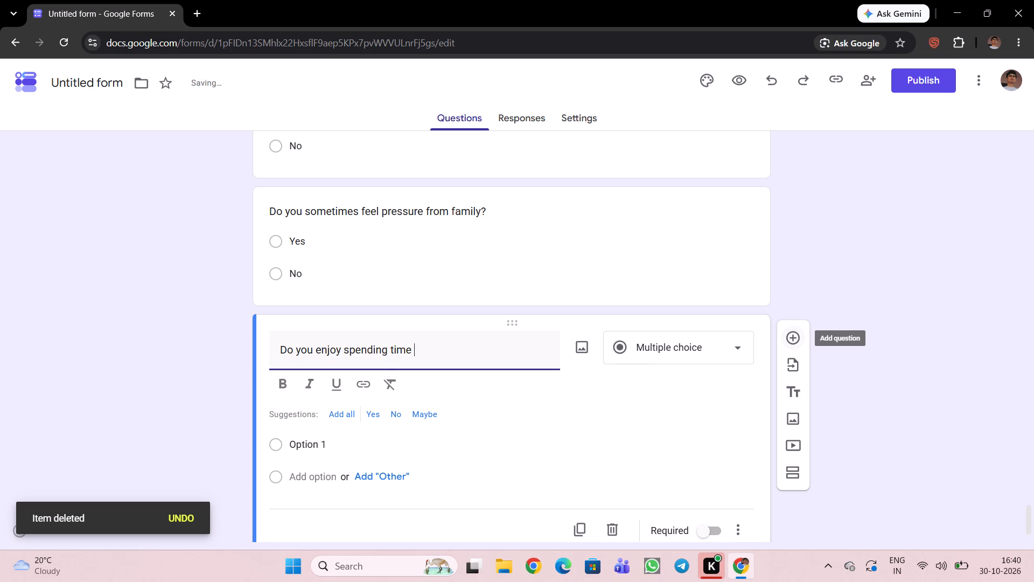
pyautogui.write('alonr')
pyautogui.press('BackSpace')
pyautogui.press('r')
pyautogui.press('BackSpace')
pyautogui.write('e?')
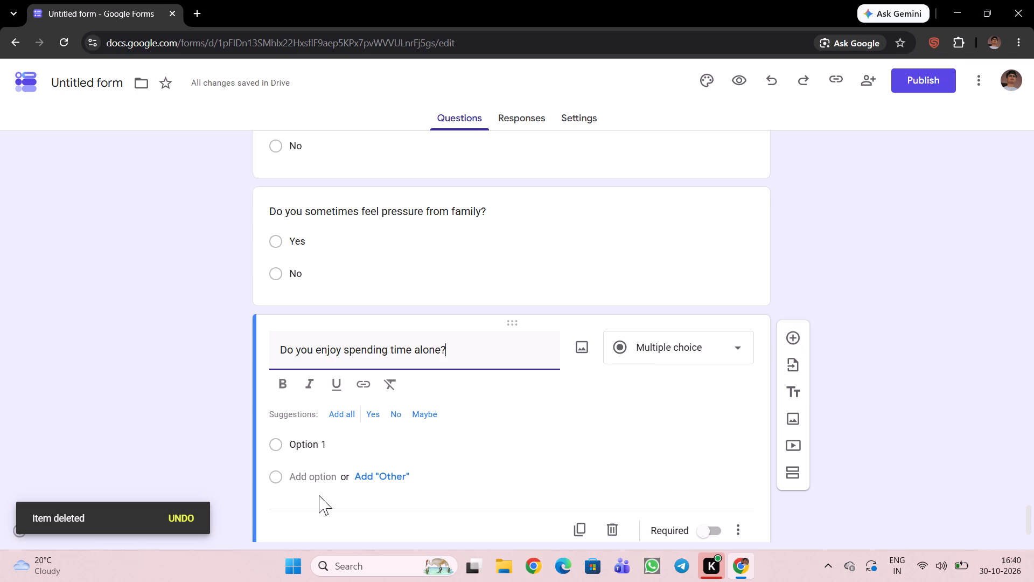
# Give the "Do you enjoy spending time alone?" question the answer options Yes and No.
pyautogui.click(356, 444)
pyautogui.press('BackSpace')
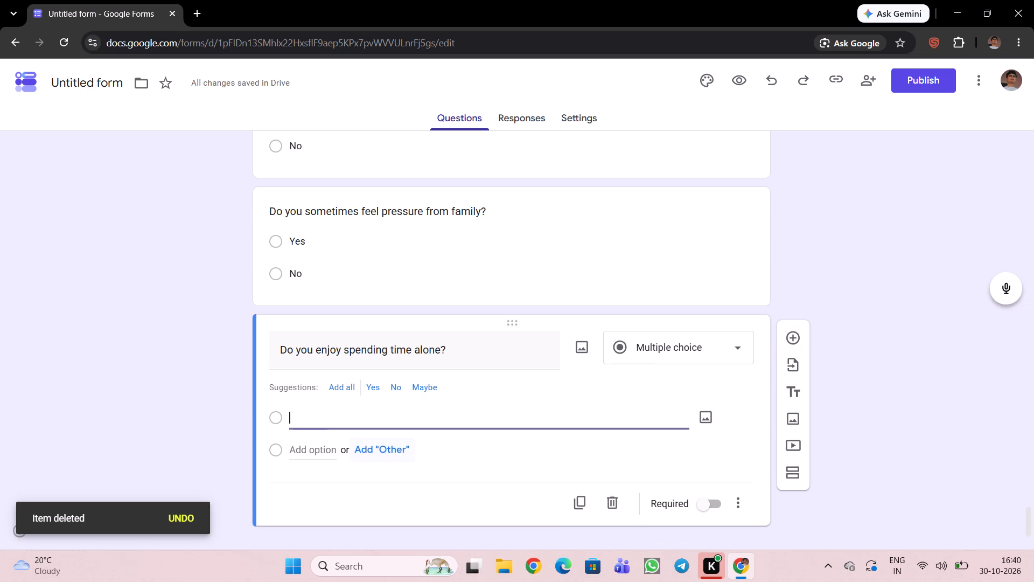
pyautogui.press('y')
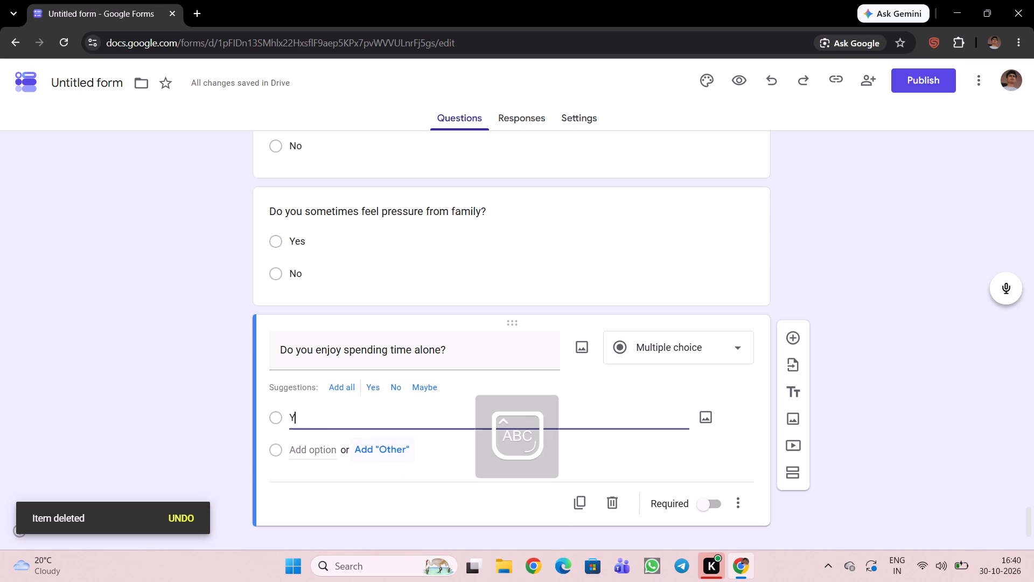
pyautogui.write('es')
pyautogui.press('Return')
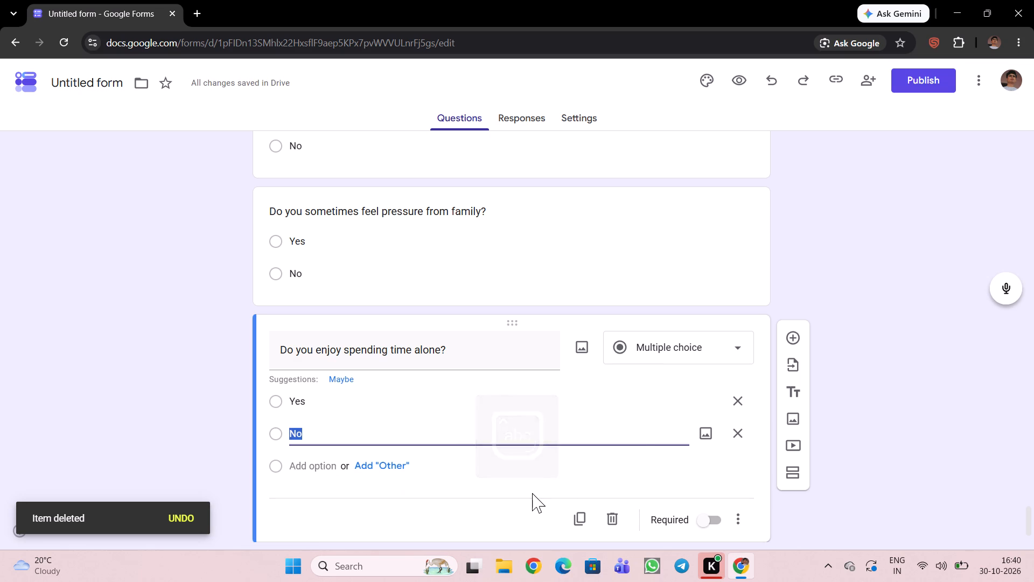
# Add another question to the section with the text "Are you satisfied with your satisfied with your bachelor life?".
pyautogui.click(793, 336)
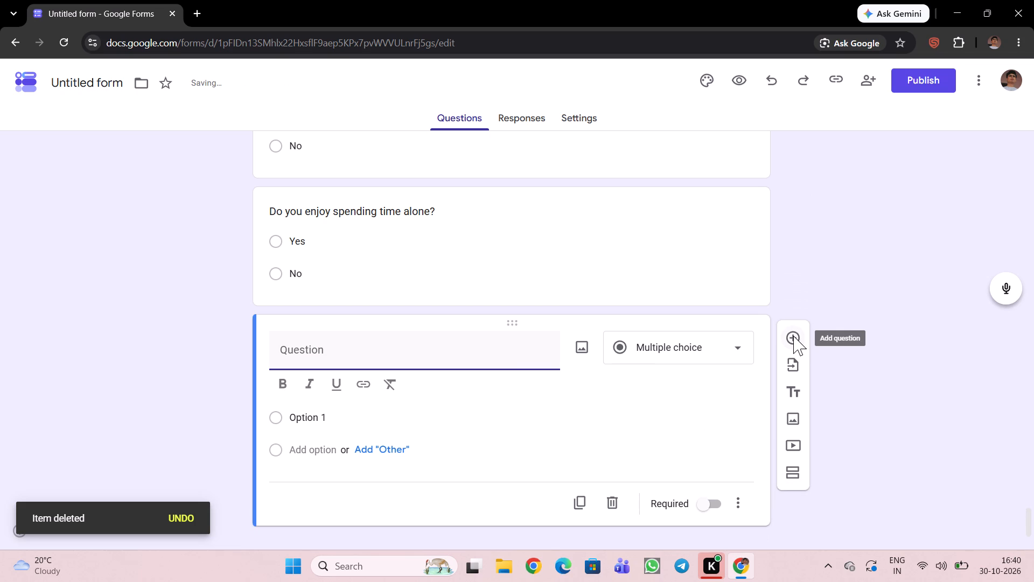
pyautogui.press('a')
pyautogui.write('re you satisfied')
pyautogui.press('space')
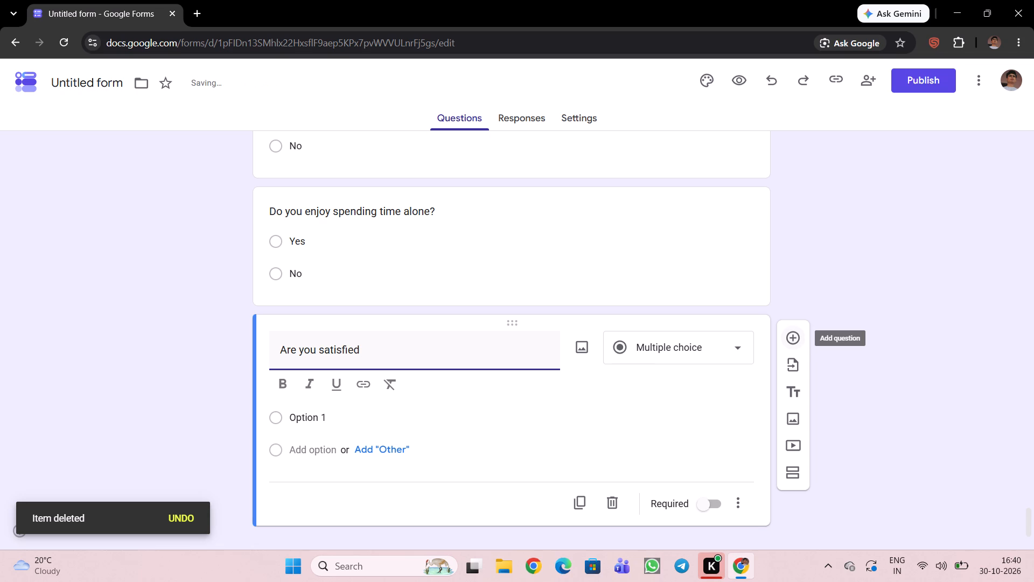
pyautogui.write('with your')
pyautogui.press('space')
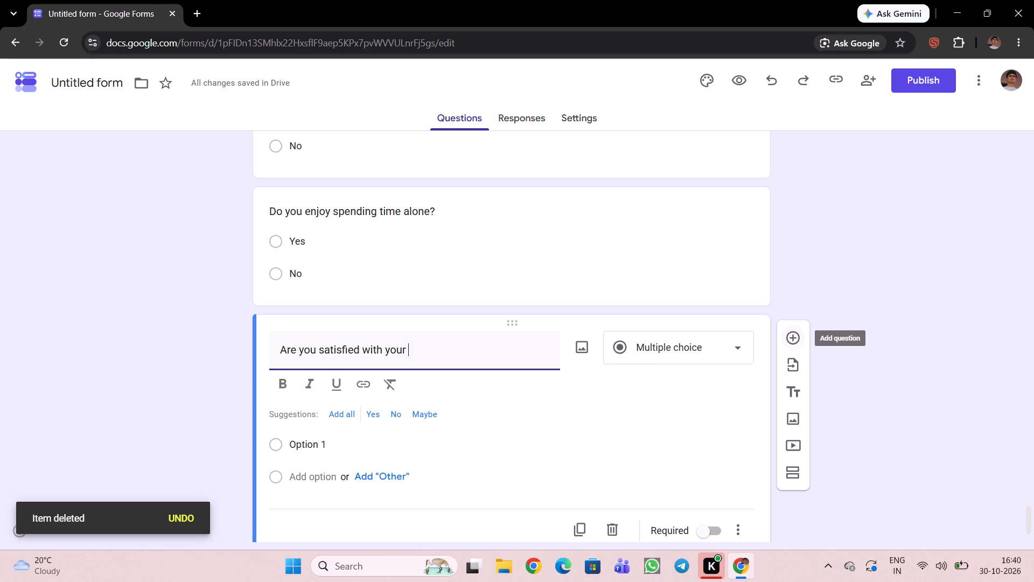
pyautogui.write('sat')
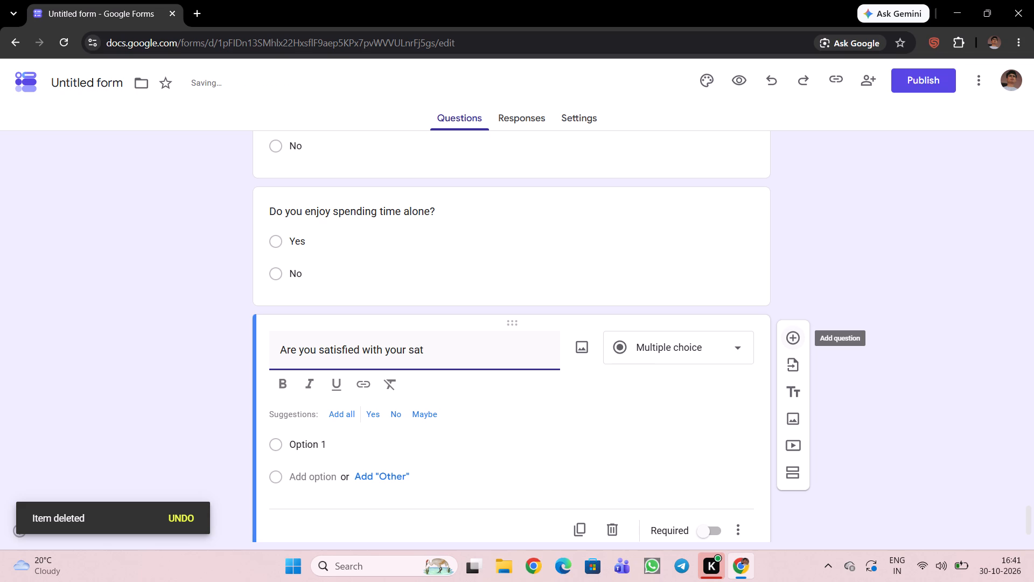
pyautogui.write('isfied withh')
pyautogui.press('space')
pyautogui.press('BackSpace')
pyautogui.press('BackSpace')
pyautogui.press('space')
pyautogui.write('your')
pyautogui.press('space')
pyautogui.write('bachl')
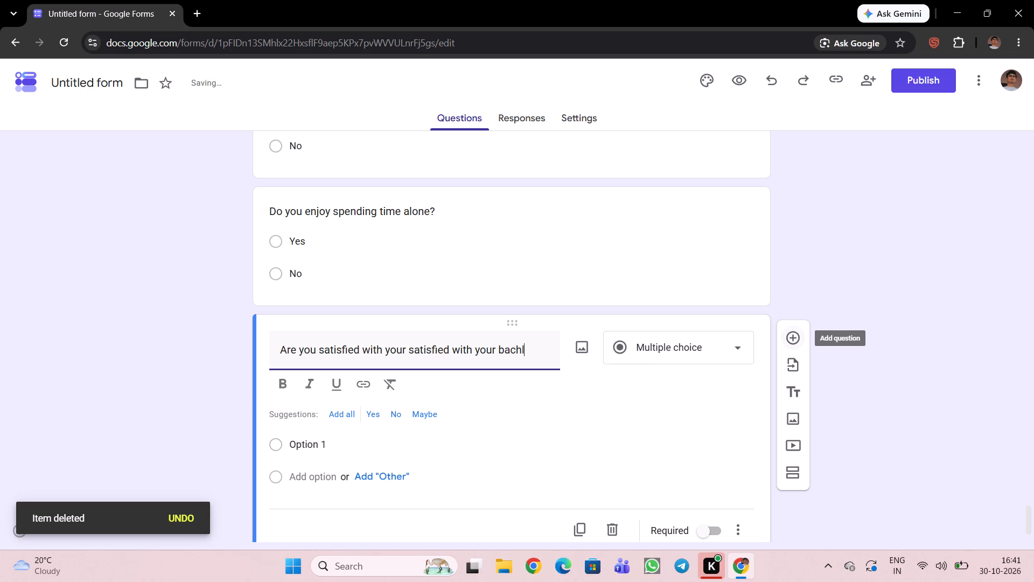
pyautogui.press('BackSpace')
pyautogui.write('elor')
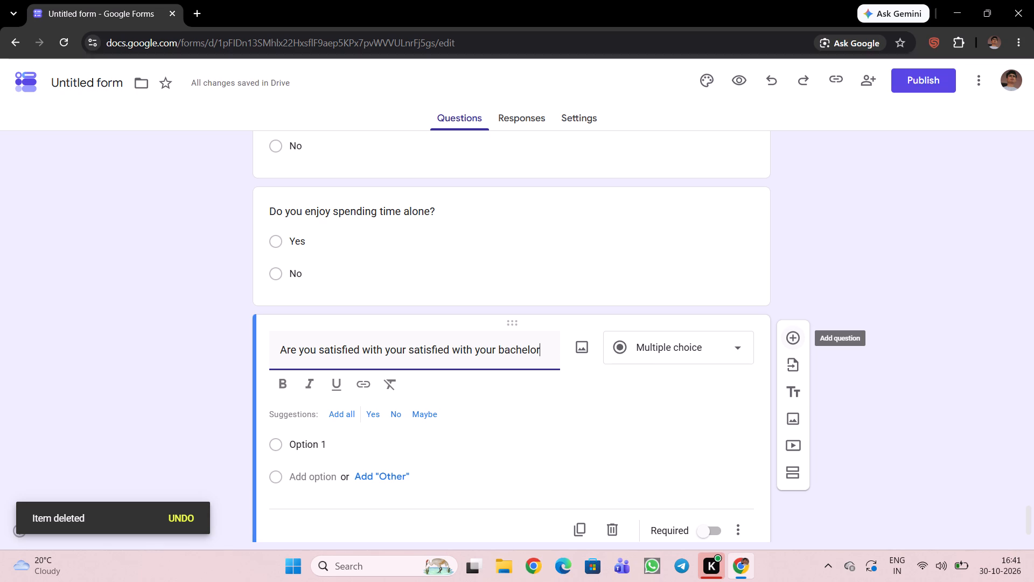
pyautogui.press('space')
pyautogui.write('life')
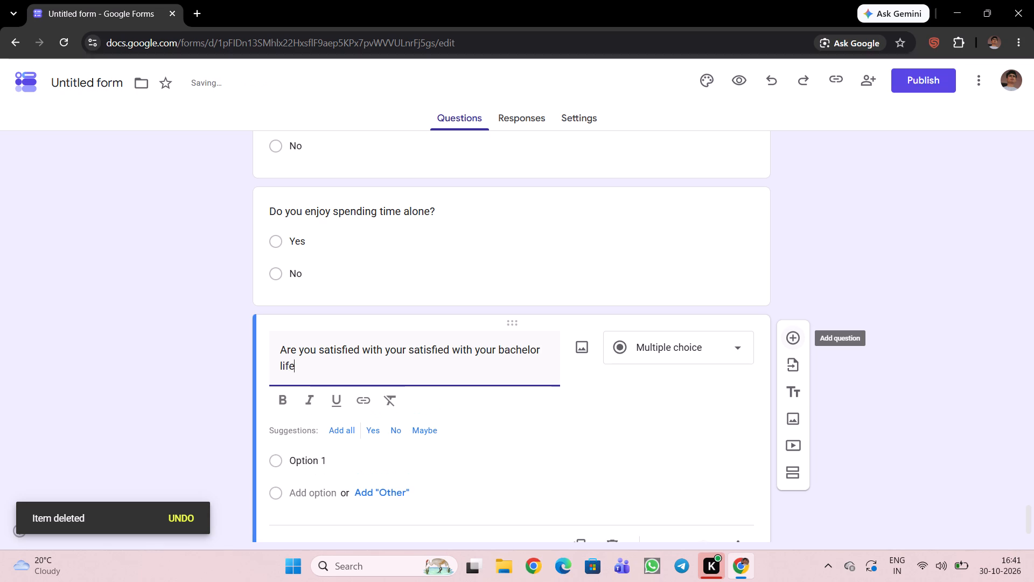
pyautogui.hotkey('shift', '?')
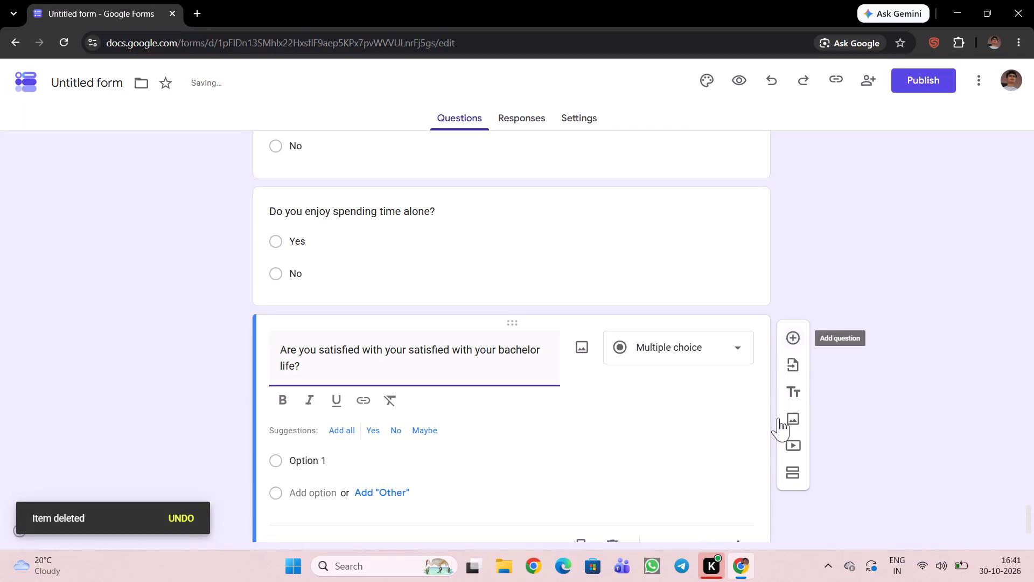
# Give the question about being satisfied with bachelor life the answer options Yes and No.
pyautogui.click(343, 465)
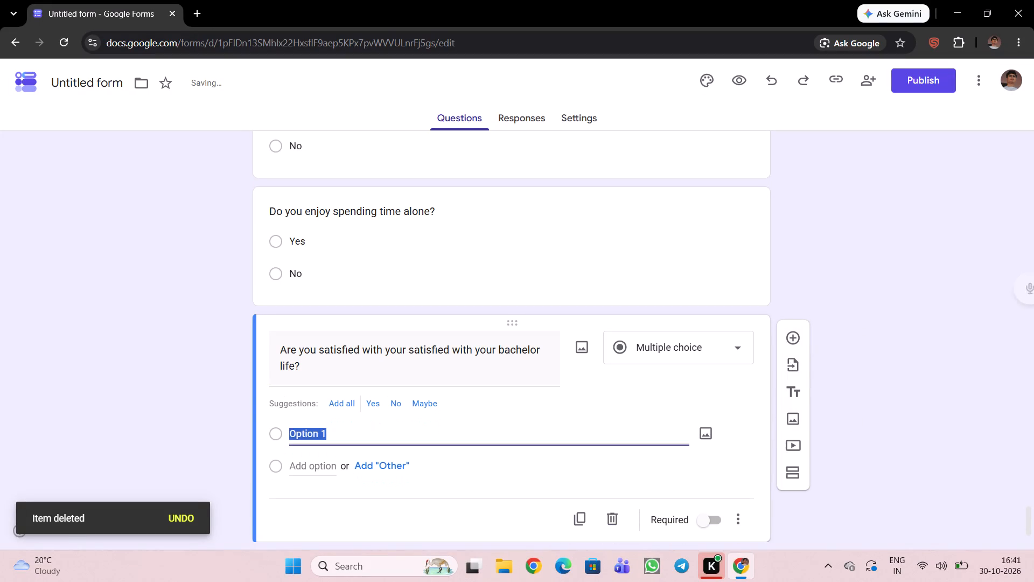
pyautogui.press('BackSpace')
pyautogui.press('BackSpace')
pyautogui.press('y')
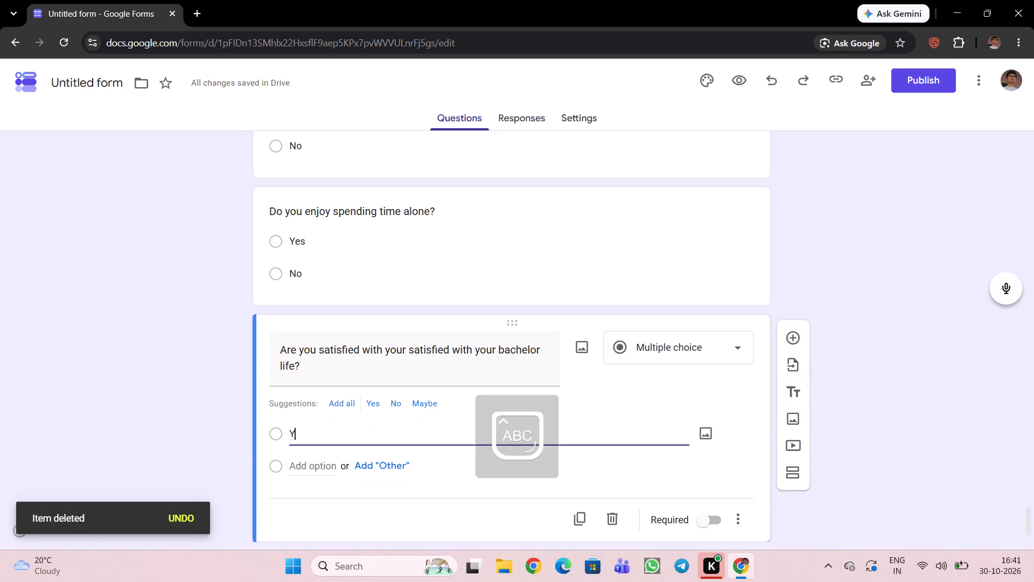
pyautogui.write('es')
pyautogui.press('Return')
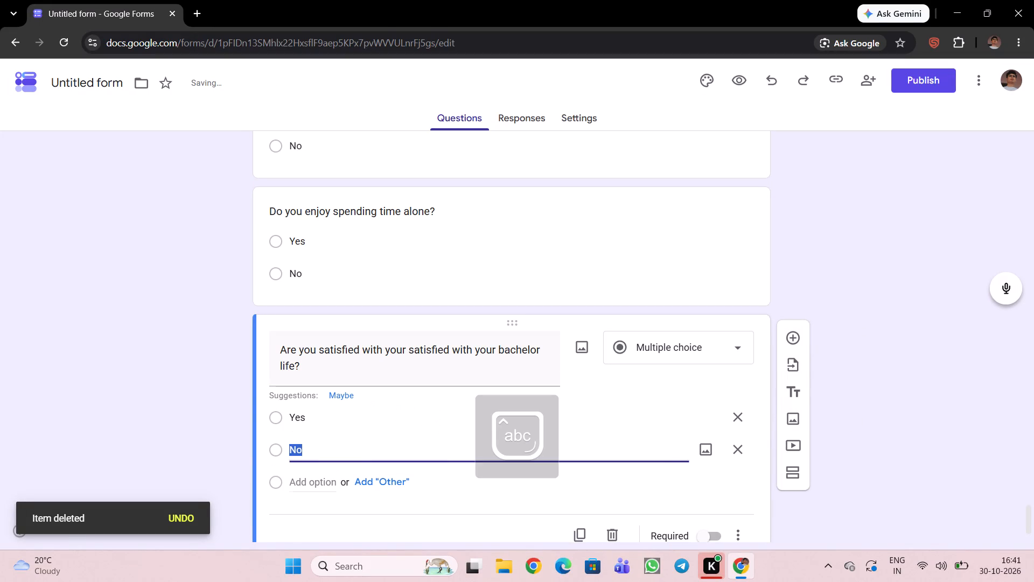
# Add a new section to the form after the question about being satisfied with bachelor life.
pyautogui.scroll(-1, 557, 481)
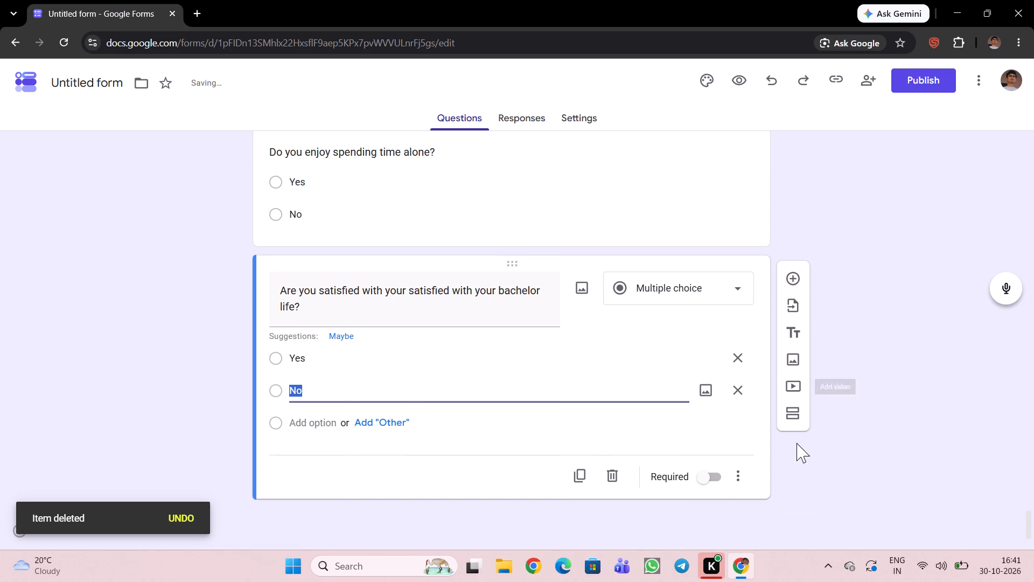
pyautogui.click(798, 418)
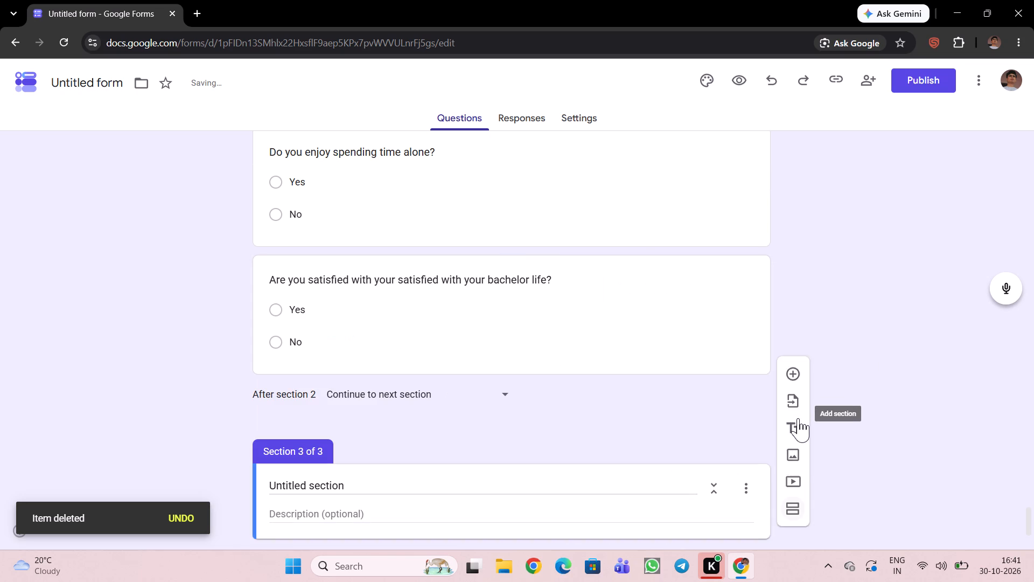
# Replace the placeholder title of the new third section with "Health and Physical Fitness Survey".
pyautogui.click(360, 477)
pyautogui.click(360, 477)
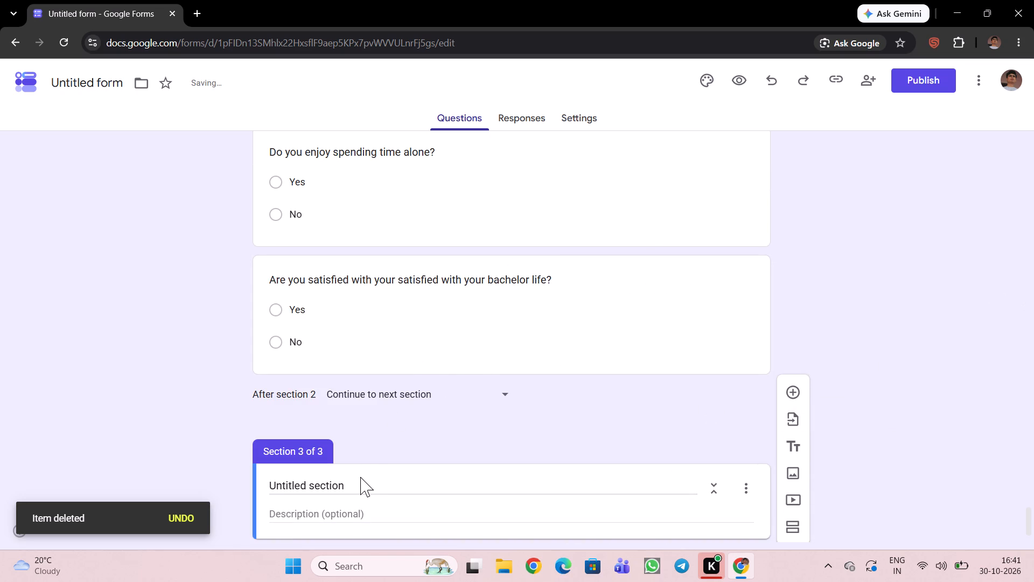
pyautogui.click(365, 483)
pyautogui.press('BackSpace')
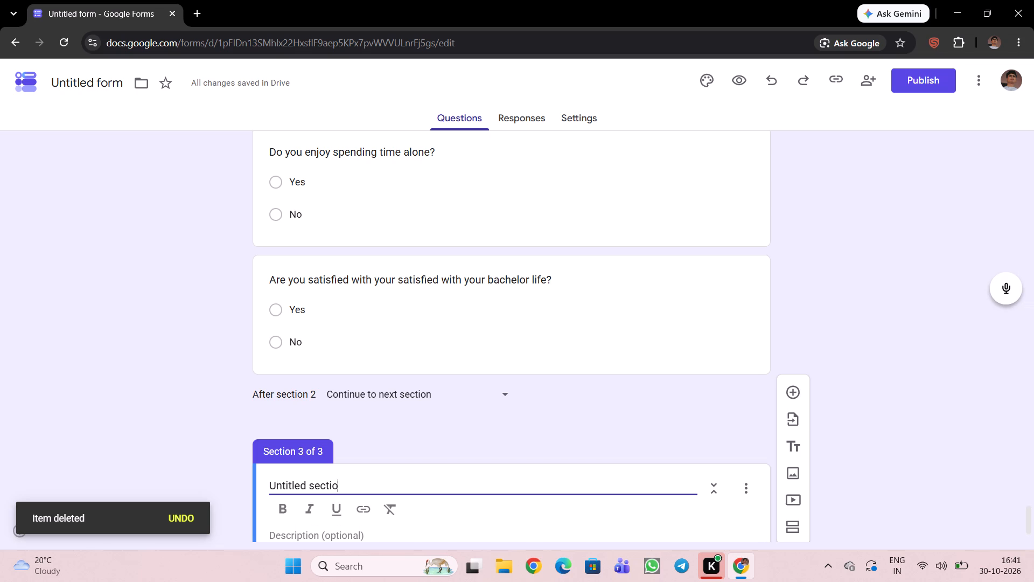
pyautogui.press('BackSpace')
pyautogui.press('BackSpace')
pyautogui.press('BackSpace')
pyautogui.press('BackSpace')
pyautogui.press('BackSpace')
pyautogui.press('BackSpace')
pyautogui.press('BackSpace')
pyautogui.press('BackSpace')
pyautogui.press('BackSpace')
pyautogui.press('BackSpace')
pyautogui.press('BackSpace')
pyautogui.press('BackSpace')
pyautogui.press('BackSpace')
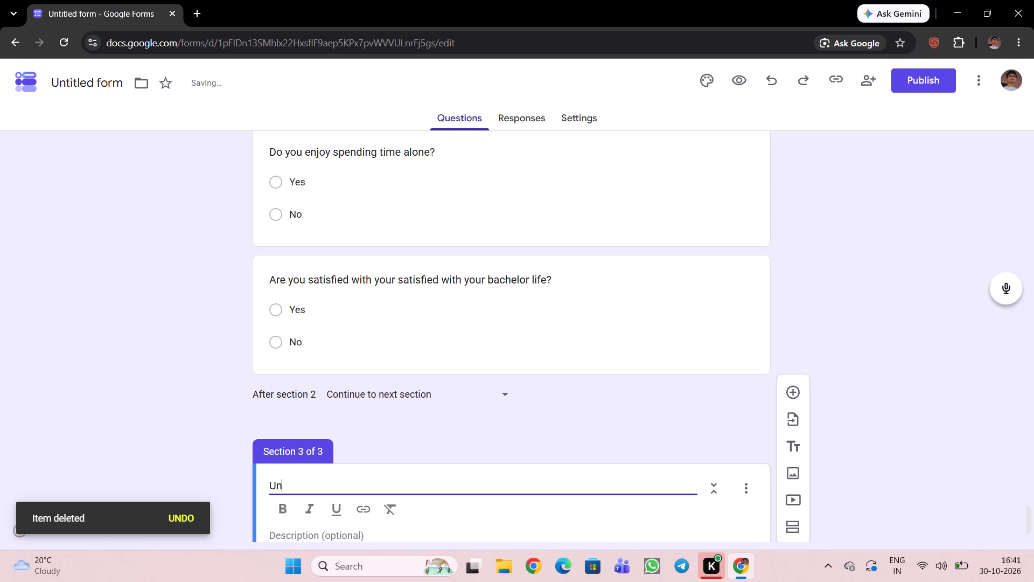
pyautogui.press('BackSpace')
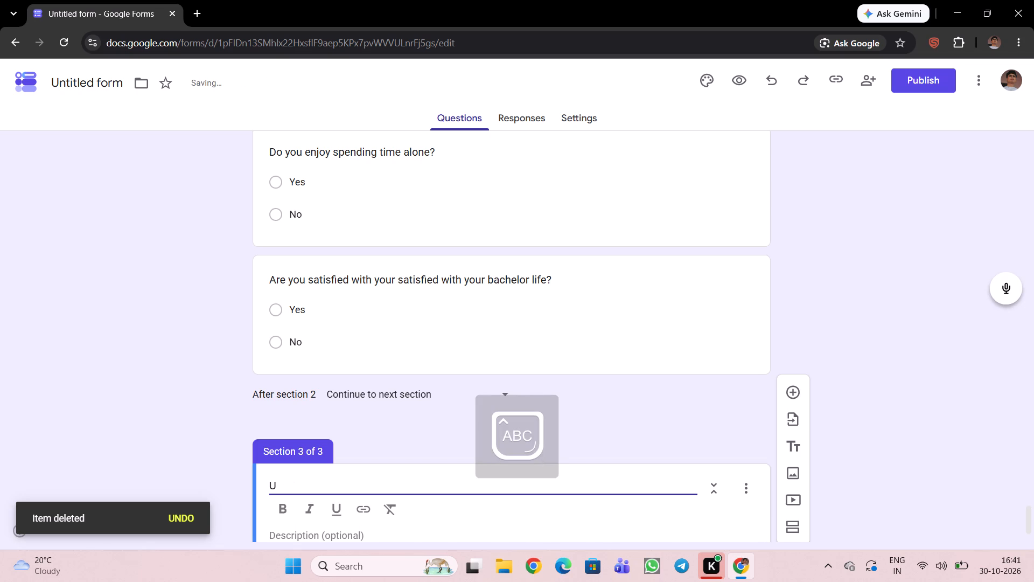
pyautogui.press('g')
pyautogui.press('BackSpace')
pyautogui.press('h')
pyautogui.write('ealth anf')
pyautogui.press('BackSpace')
pyautogui.press('d')
pyautogui.press('Left')
pyautogui.press('Left')
pyautogui.press('Left')
pyautogui.press('Left')
pyautogui.press('Left')
pyautogui.press('Left')
pyautogui.press('Left')
pyautogui.press('Left')
pyautogui.press('Left')
pyautogui.press('Left')
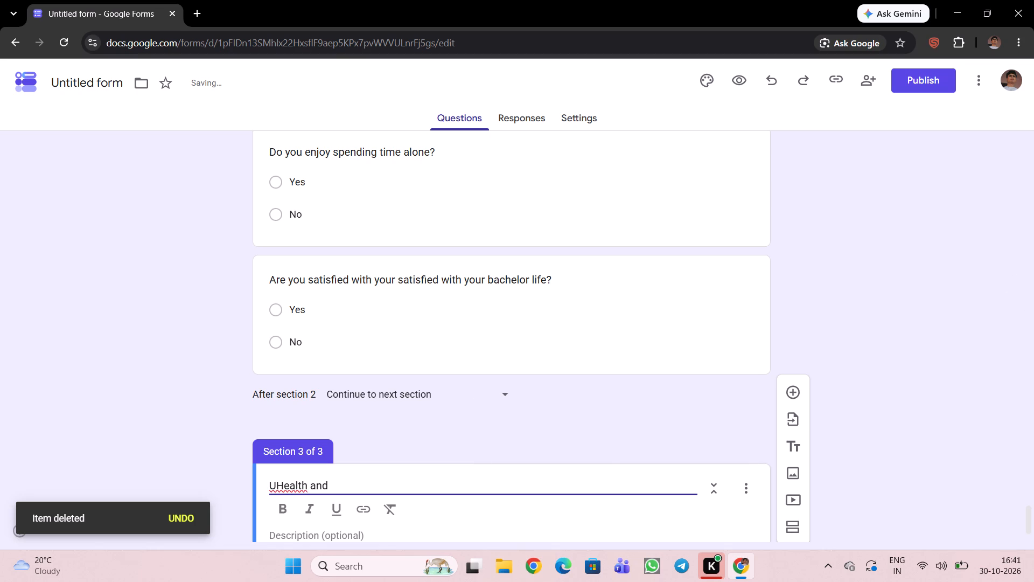
pyautogui.press('BackSpace')
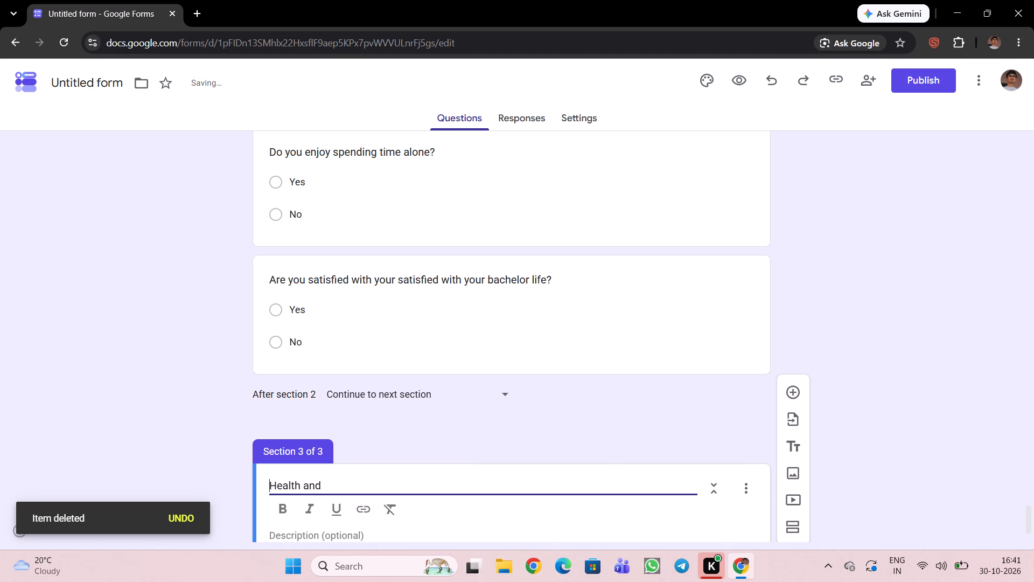
pyautogui.press('Right')
pyautogui.press('Right')
pyautogui.press('Right')
pyautogui.press('Right')
pyautogui.press('Right')
pyautogui.press('Right')
pyautogui.press('Right')
pyautogui.press('Right')
pyautogui.press('Right')
pyautogui.press('Right')
pyautogui.press('Right')
pyautogui.press('space')
pyautogui.write('PH')
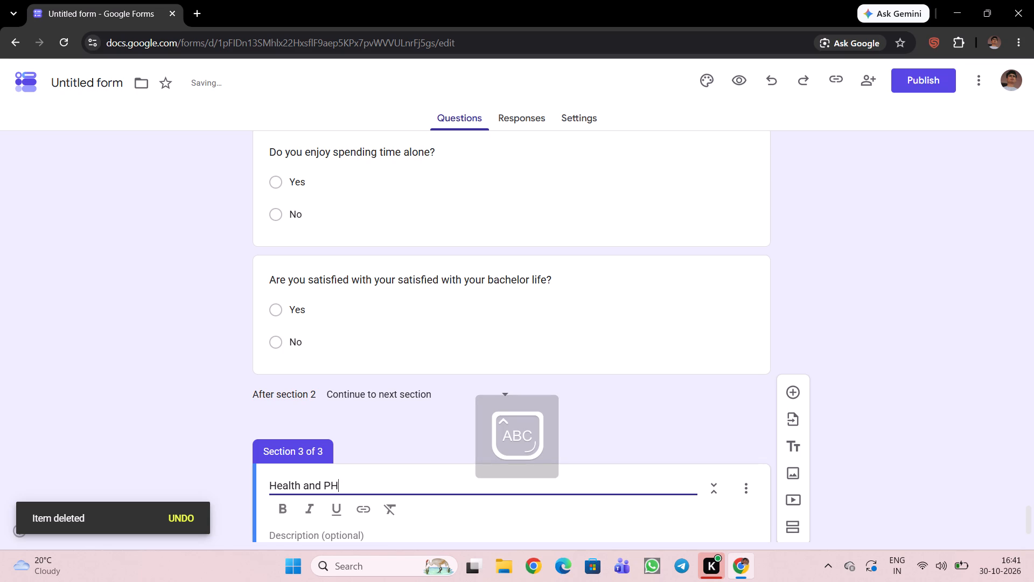
pyautogui.press('BackSpace')
pyautogui.write('hysica')
pyautogui.write('l')
pyautogui.press('space')
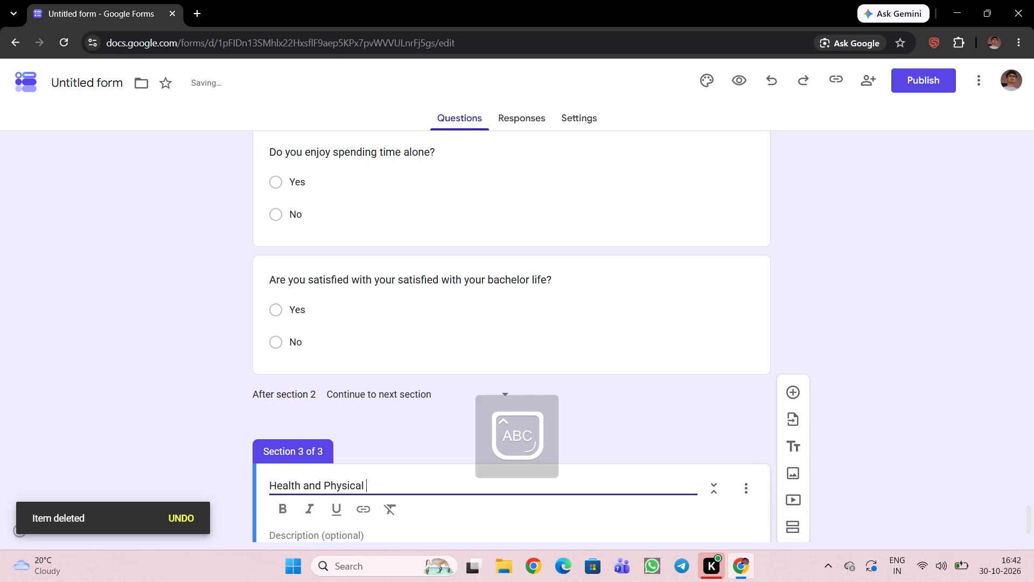
pyautogui.press('f')
pyautogui.write('itness')
pyautogui.press('space')
pyautogui.press('s')
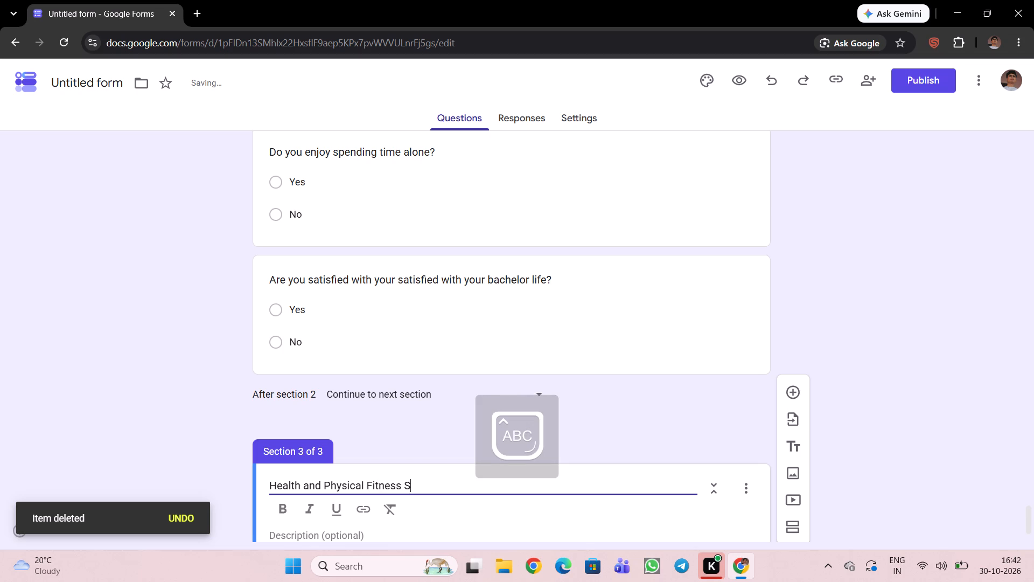
pyautogui.write('ur')
pyautogui.write('vey')
# Start the third section's description with "The questionnaire aims to understand the health, fitneess".
pyautogui.scroll(-1, 365, 483)
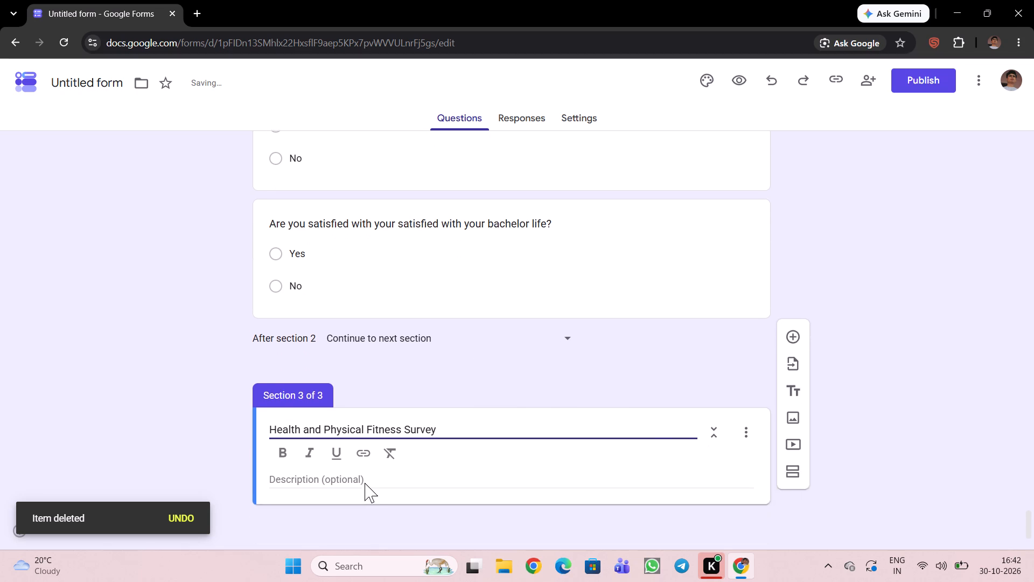
pyautogui.scroll(-2, 365, 483)
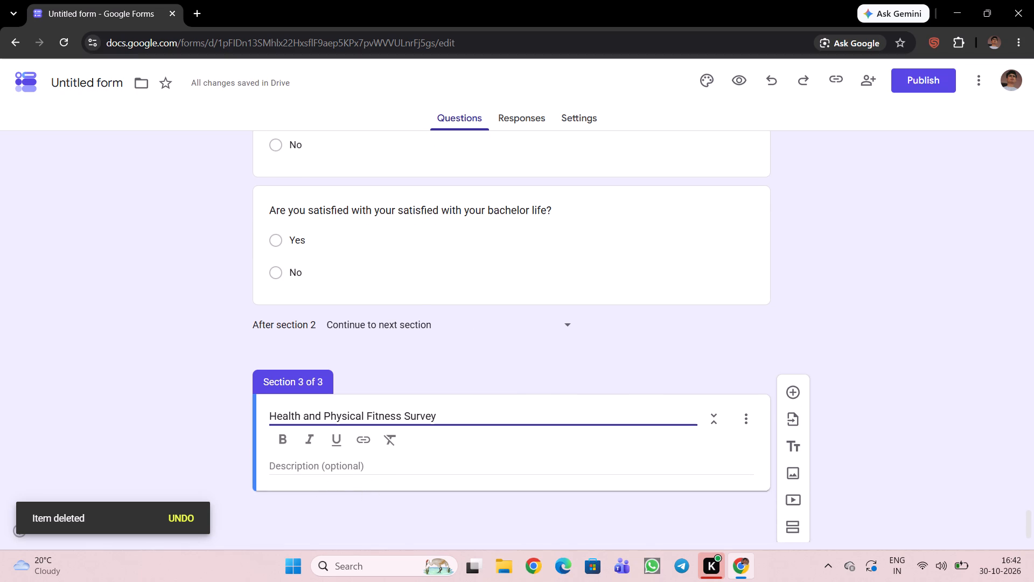
pyautogui.click(323, 470)
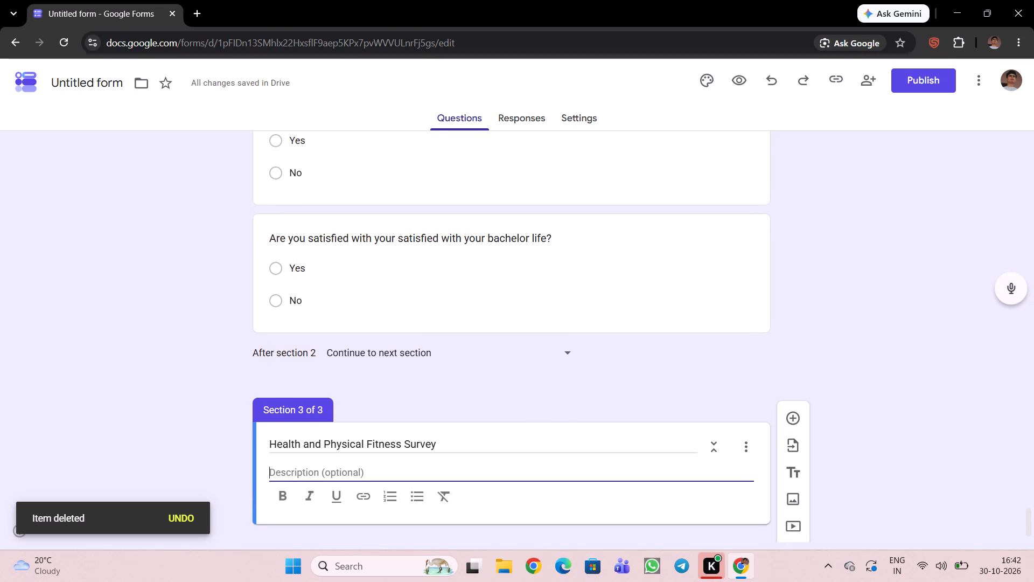
pyautogui.write('TH')
pyautogui.press('BackSpace')
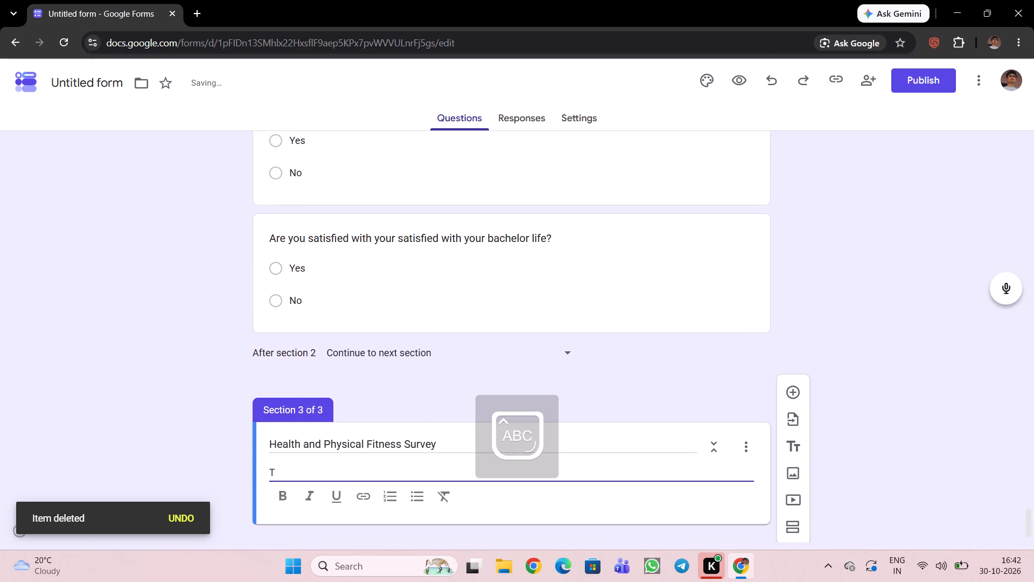
pyautogui.write('he')
pyautogui.press('space')
pyautogui.write('questionn')
pyautogui.write('aire')
pyautogui.press('space')
pyautogui.write('aims tp')
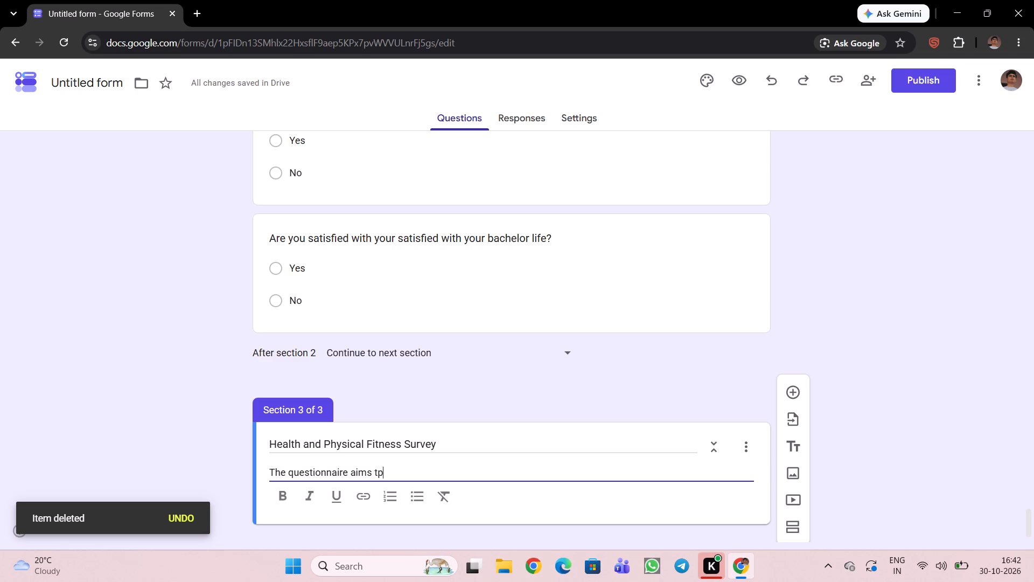
pyautogui.press('BackSpace')
pyautogui.write('o')
pyautogui.press('space')
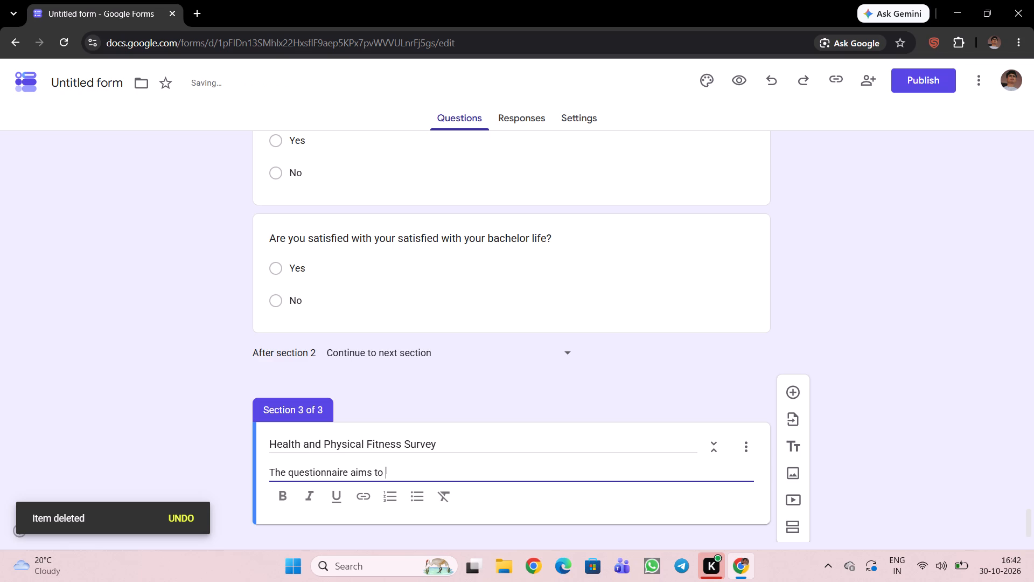
pyautogui.write('understsnd')
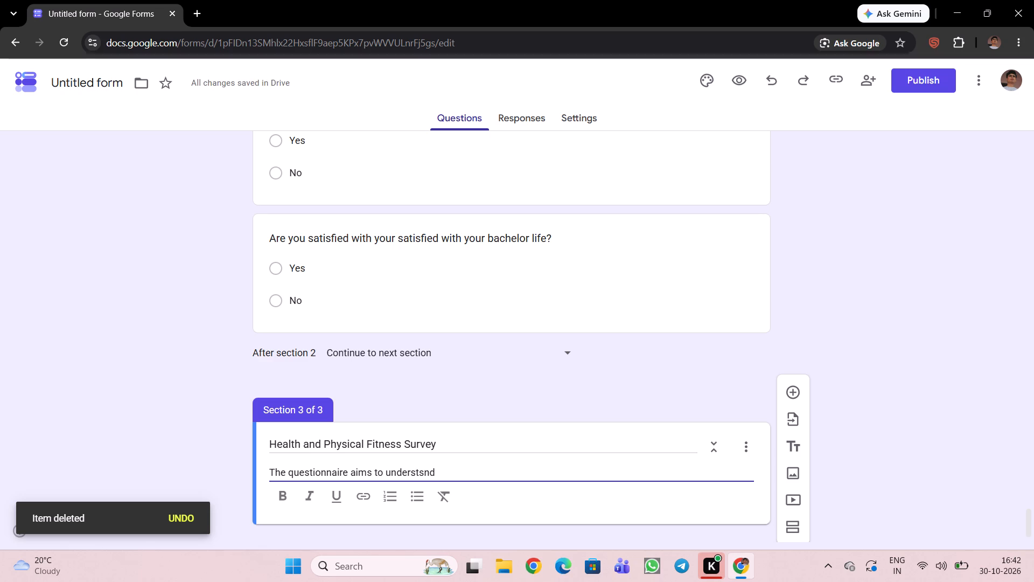
pyautogui.press('BackSpace')
pyautogui.press('BackSpace')
pyautogui.press('BackSpace')
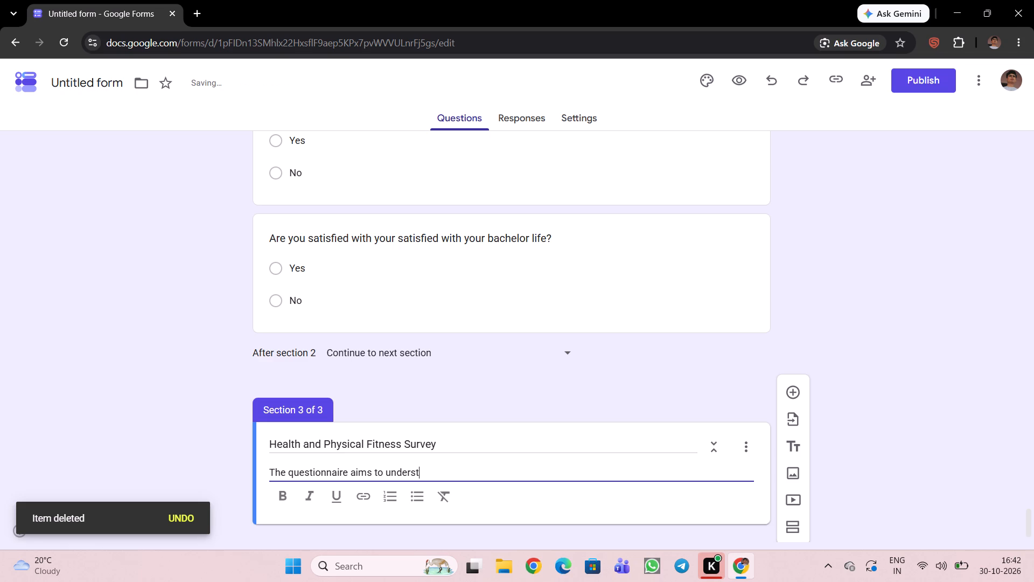
pyautogui.write('ab')
pyautogui.press('BackSpace')
pyautogui.write('nd')
pyautogui.press('space')
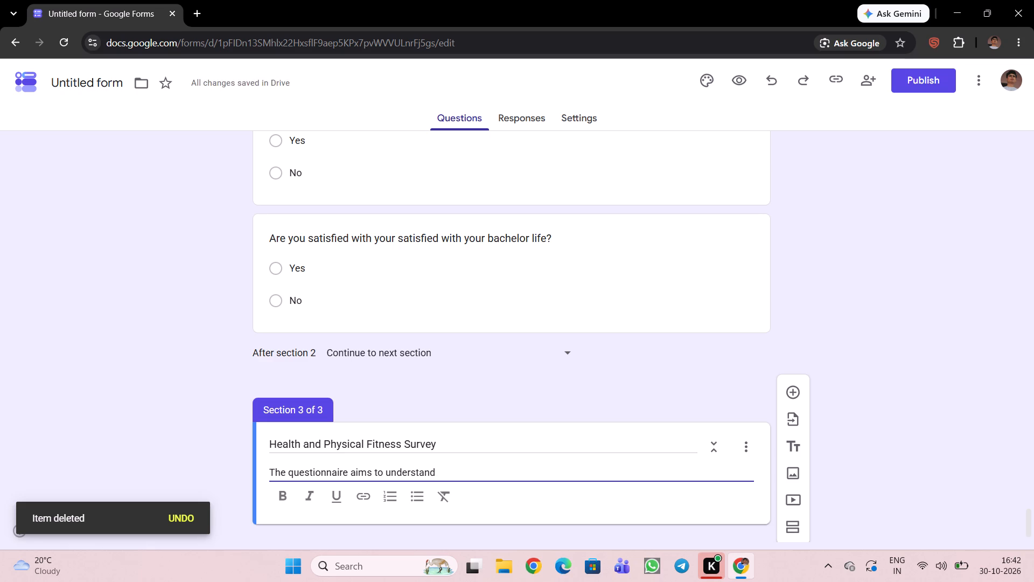
pyautogui.write('the health')
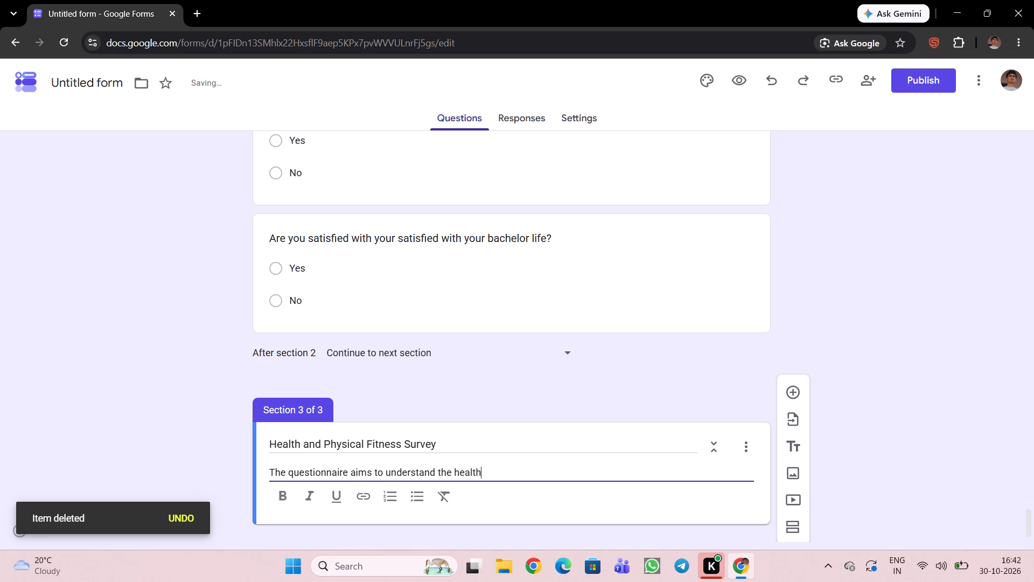
pyautogui.write(',')
pyautogui.press('space')
pyautogui.press('f')
pyautogui.write('itneess')
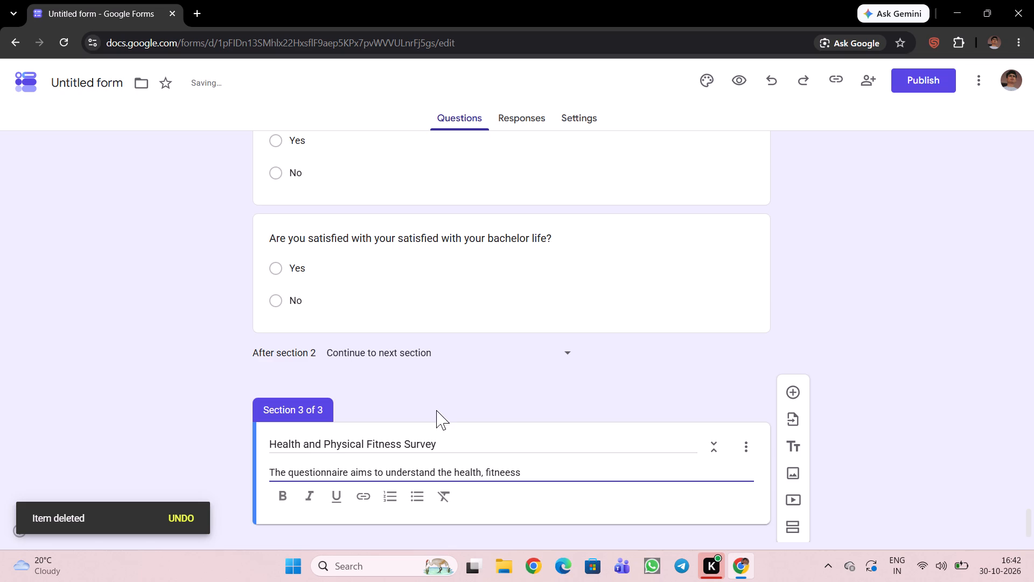
# Look back over the questions in the form's second section.
pyautogui.scroll(-2, 462, 336)
pyautogui.scroll(2, 462, 336)
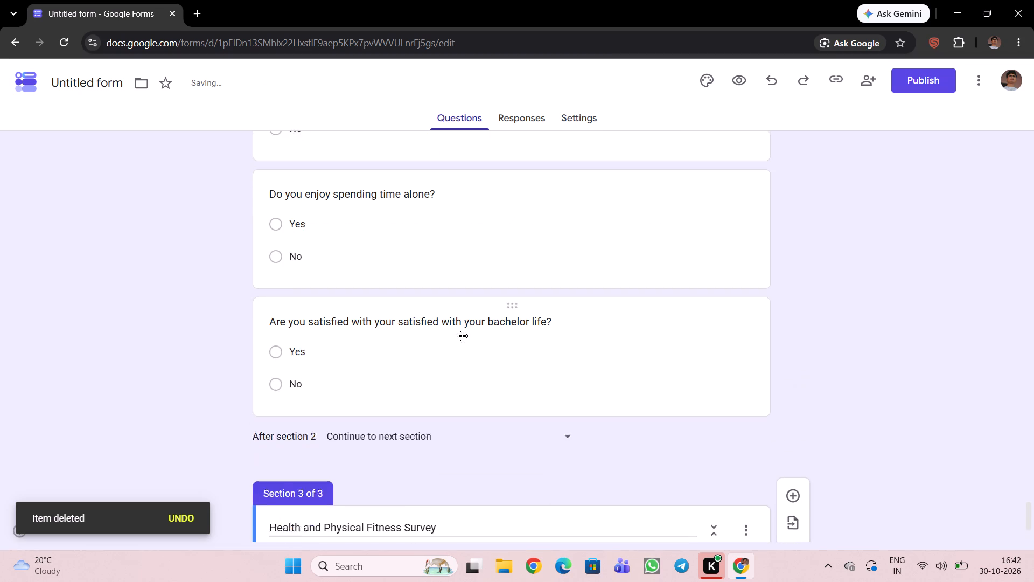
pyautogui.scroll(3, 462, 336)
pyautogui.scroll(-1, 462, 336)
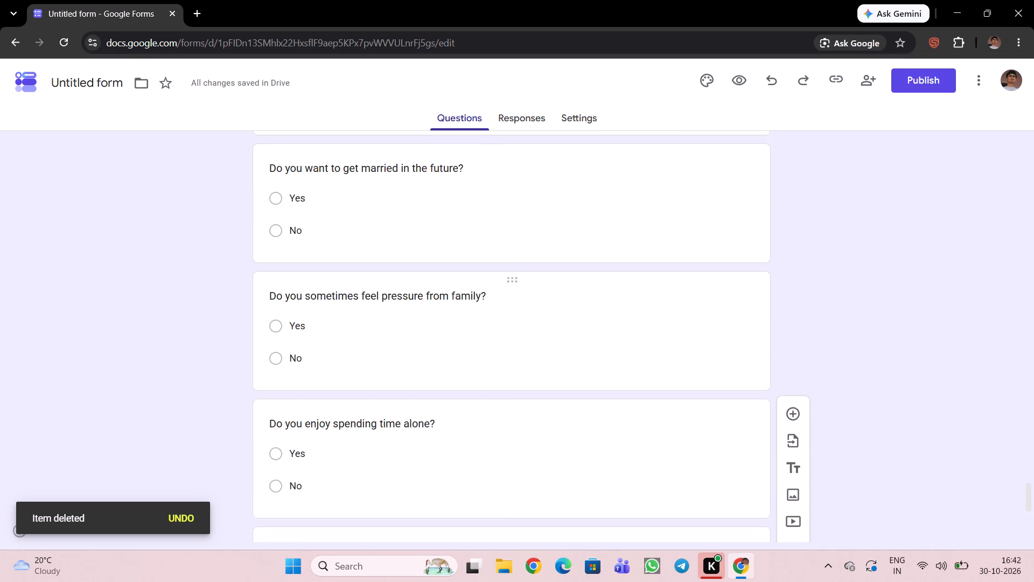
pyautogui.scroll(-4, 462, 336)
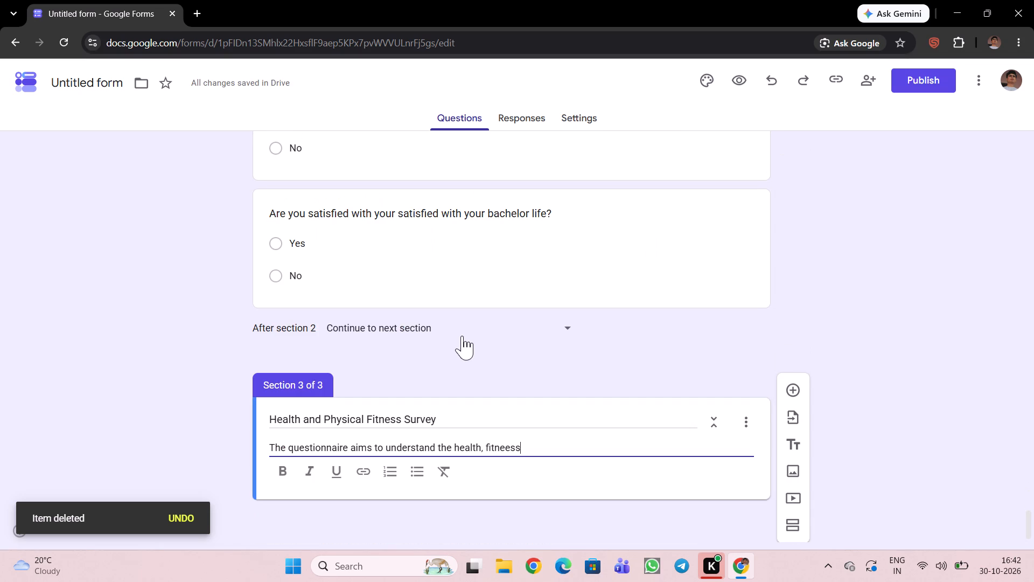
# Correct the misspelled "fitneess" to "fitness" in the third section's description.
pyautogui.click(512, 446)
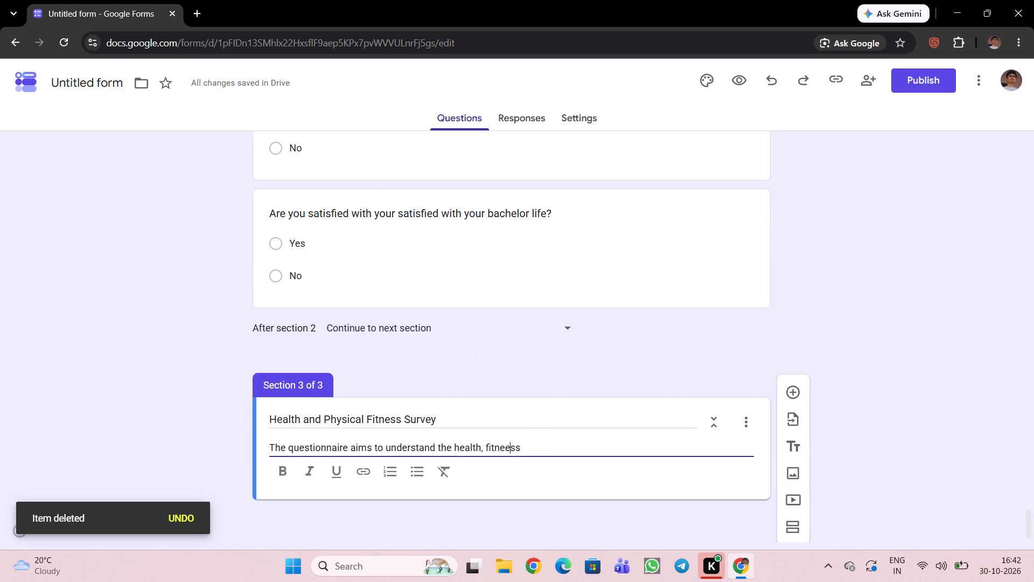
pyautogui.press('BackSpace')
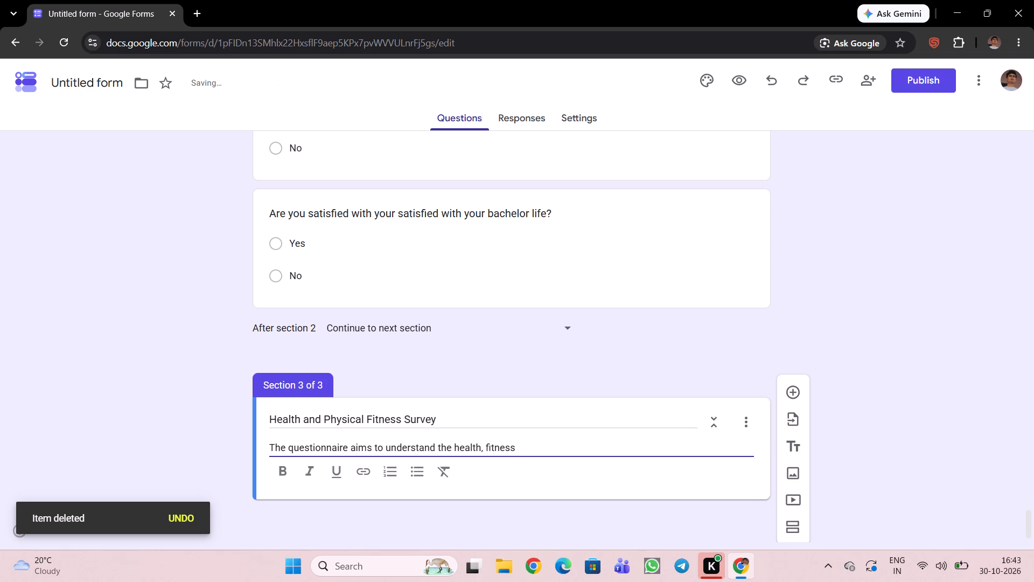
# Continue the third section's description after "fitness" with ", physical appearence, dai".
pyautogui.click(516, 444)
pyautogui.write(',')
pyautogui.press('space')
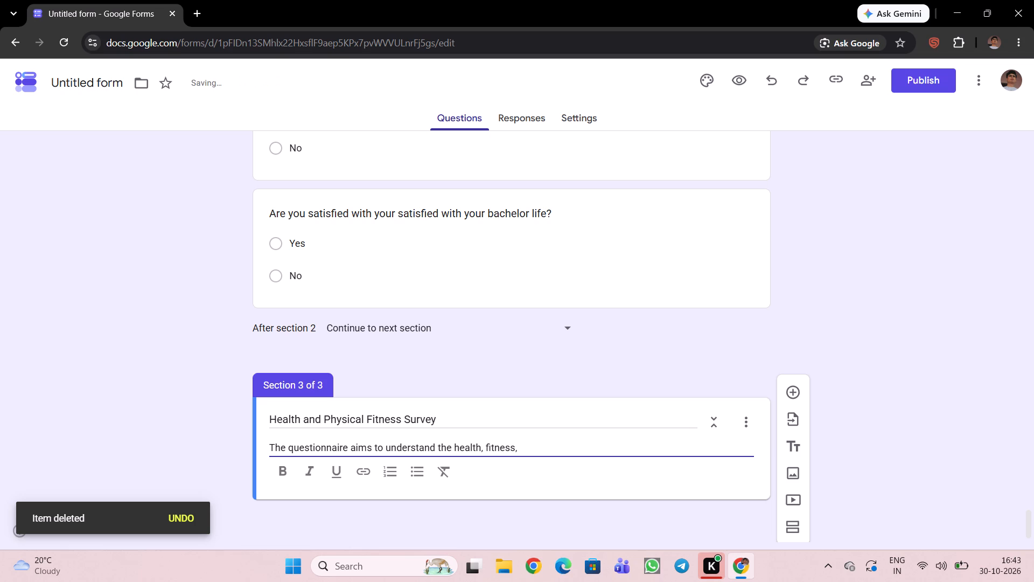
pyautogui.write('phu')
pyautogui.press('BackSpace')
pyautogui.write('ysical,')
pyautogui.press('space')
pyautogui.press('BackSpace')
pyautogui.press('BackSpace')
pyautogui.press('space')
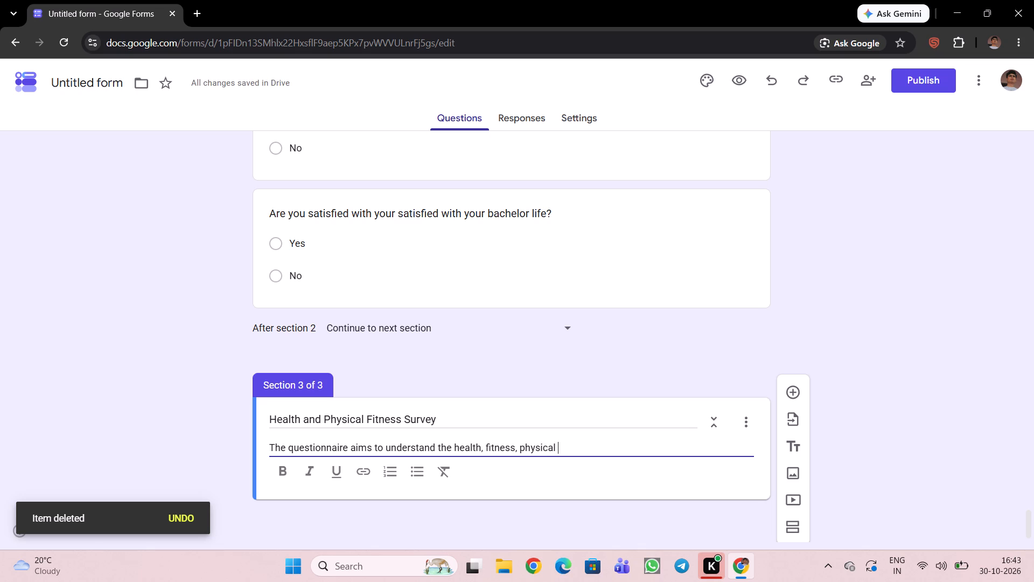
pyautogui.write('appearence,')
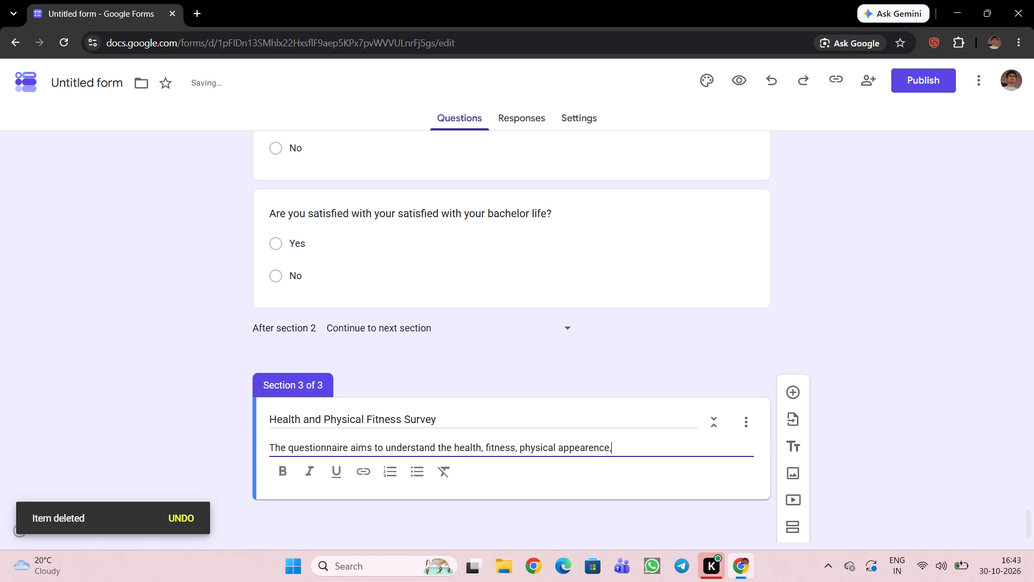
pyautogui.press('space')
pyautogui.write('dai')
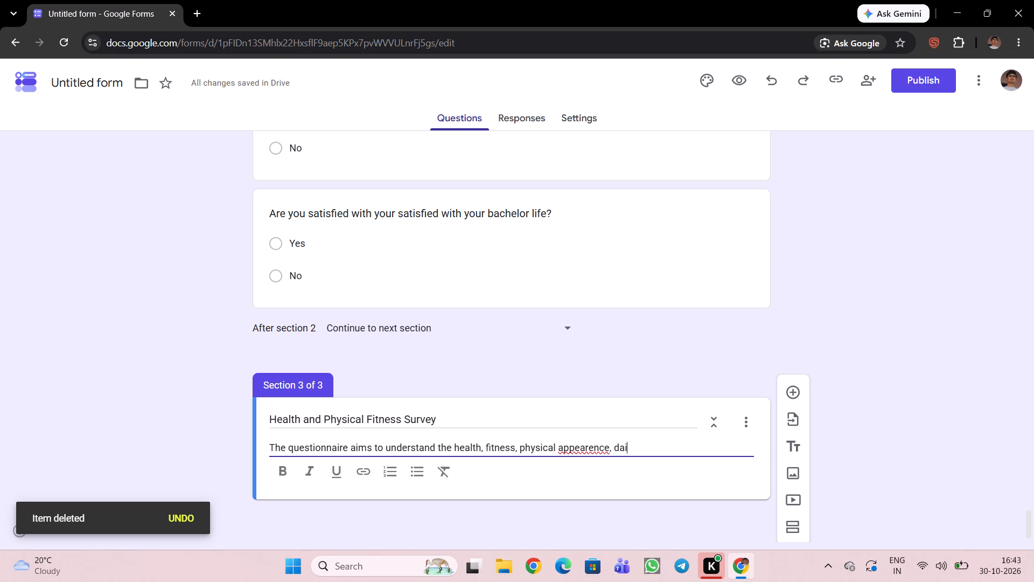
# Correct the misspelled "appearence" to "appearance" in the third section's description.
pyautogui.press('Left')
pyautogui.press('Left')
pyautogui.press('Left')
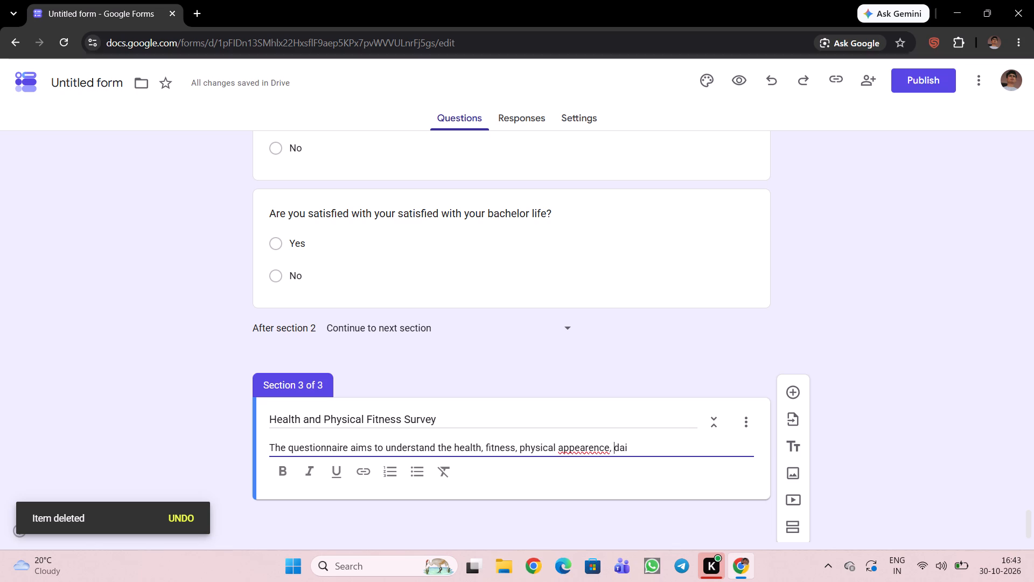
pyautogui.press('Left')
pyautogui.press('Left')
pyautogui.press('Left')
pyautogui.press('Left')
pyautogui.press('Left')
pyautogui.press('BackSpace')
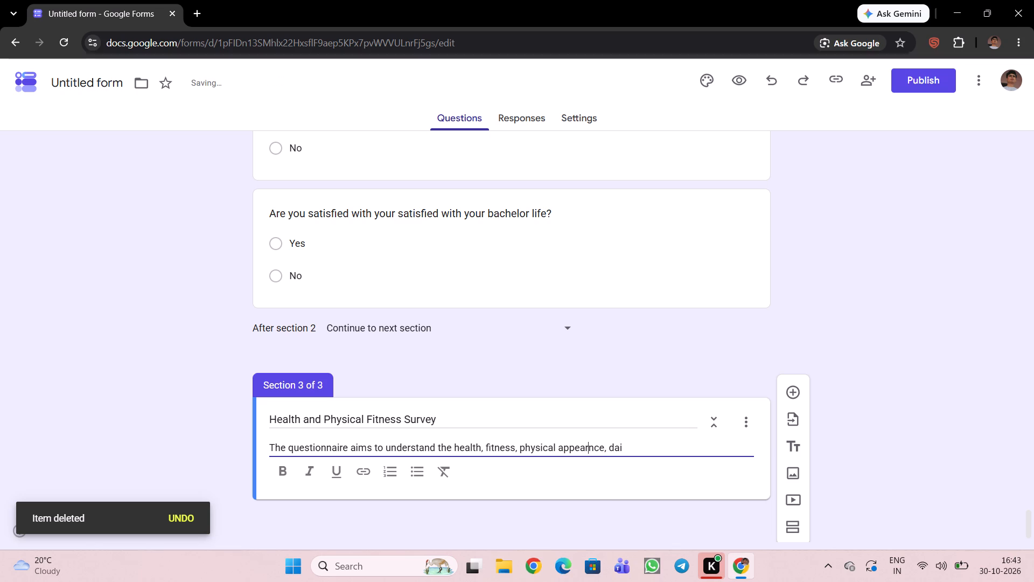
pyautogui.press('a')
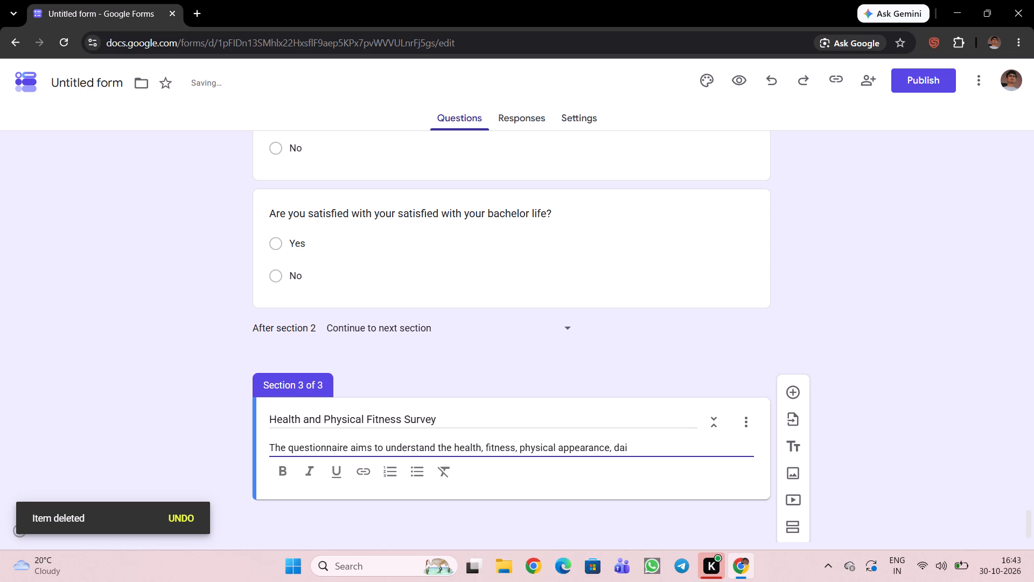
# Replace the unfinished word at the end of the third section's description with "daily habits,".
pyautogui.press('Right')
pyautogui.press('Right')
pyautogui.press('Right')
pyautogui.press('Right')
pyautogui.press('Right')
pyautogui.press('Right')
pyautogui.press('Right')
pyautogui.press('Right')
pyautogui.press('BackSpace')
pyautogui.press('BackSpace')
pyautogui.press('BackSpace')
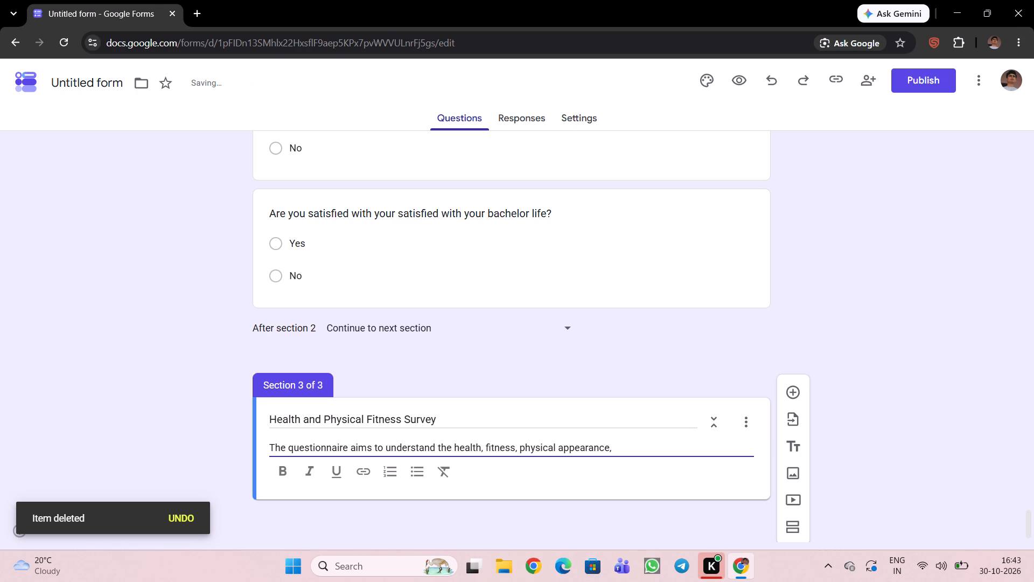
pyautogui.write('dao')
pyautogui.press('BackSpace')
pyautogui.write('ily habits')
pyautogui.write(',')
pyautogui.press('space')
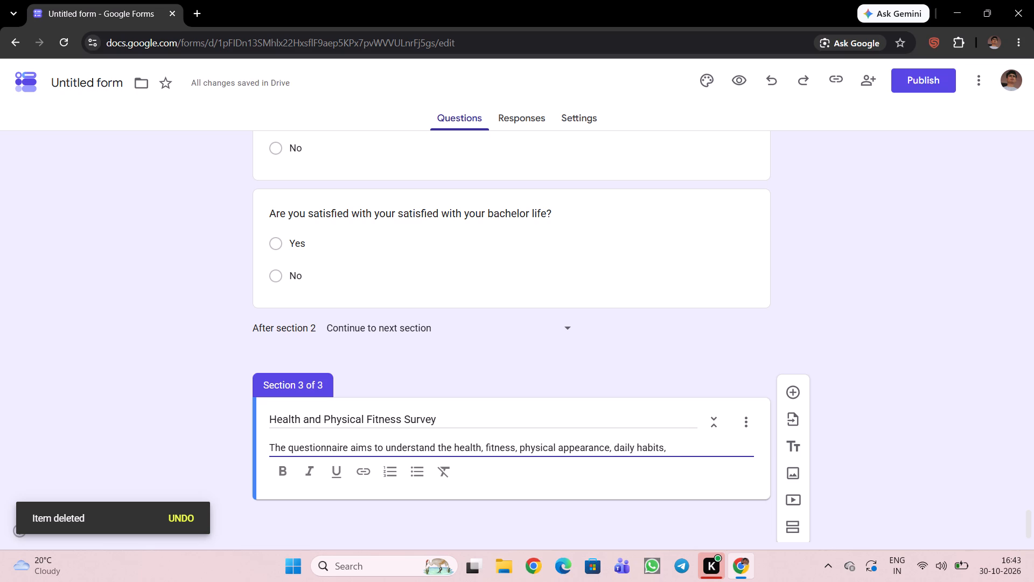
# Finish the third section's description with "and lifestyle of bachelors.".
pyautogui.write('and')
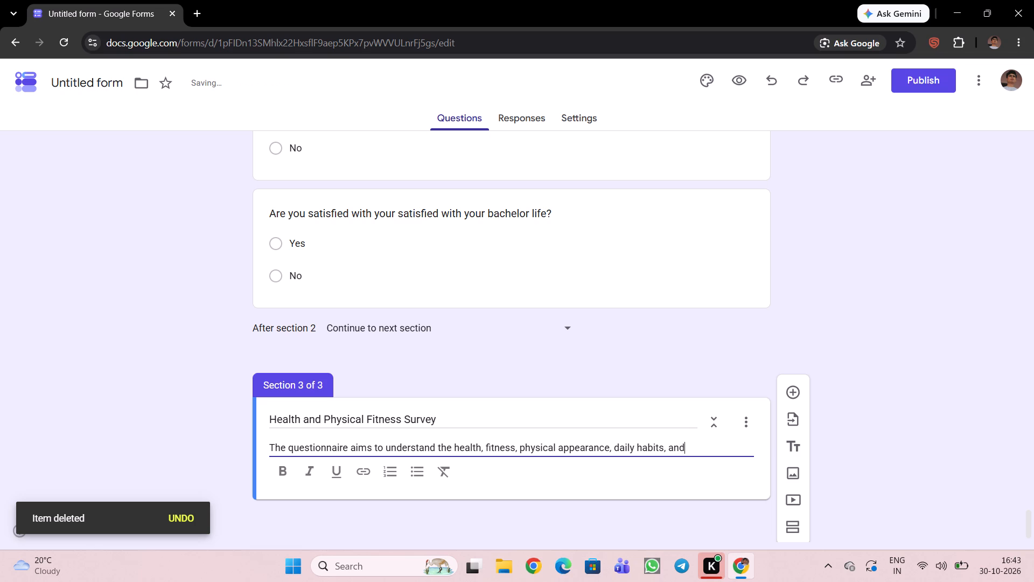
pyautogui.press('space')
pyautogui.write('lifestyle')
pyautogui.press('space')
pyautogui.write('of')
pyautogui.press('space')
pyautogui.write('bach')
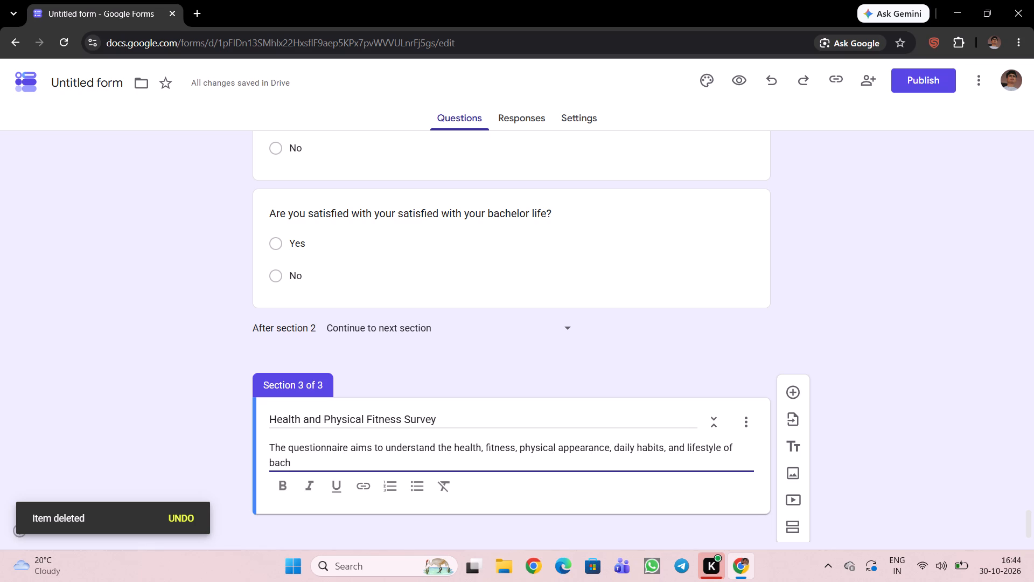
pyautogui.write('elors')
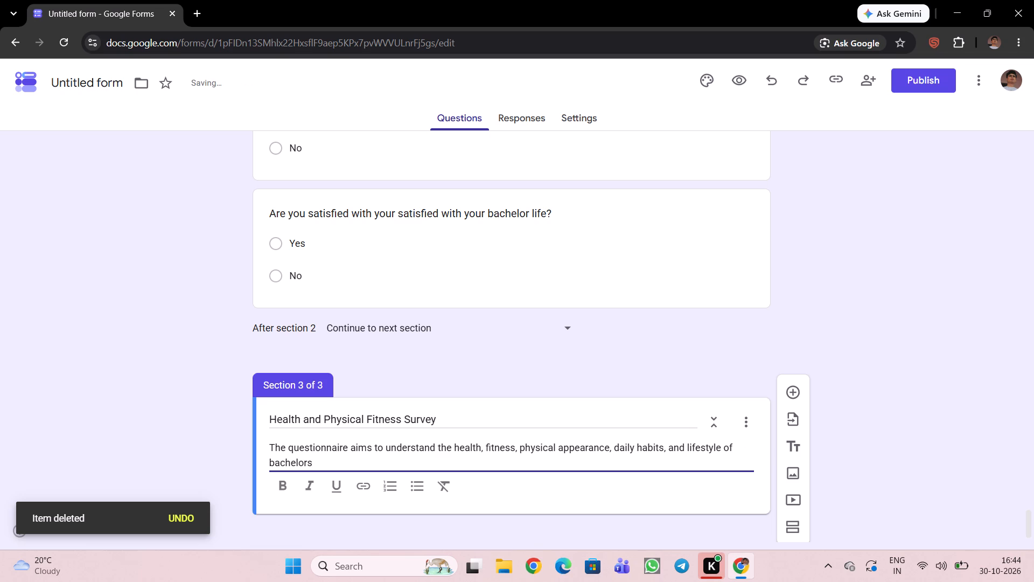
pyautogui.press('.')
# Add a multiple-choice question to the third section and begin its text with "Do you excersie".
pyautogui.scroll(-1, 501, 465)
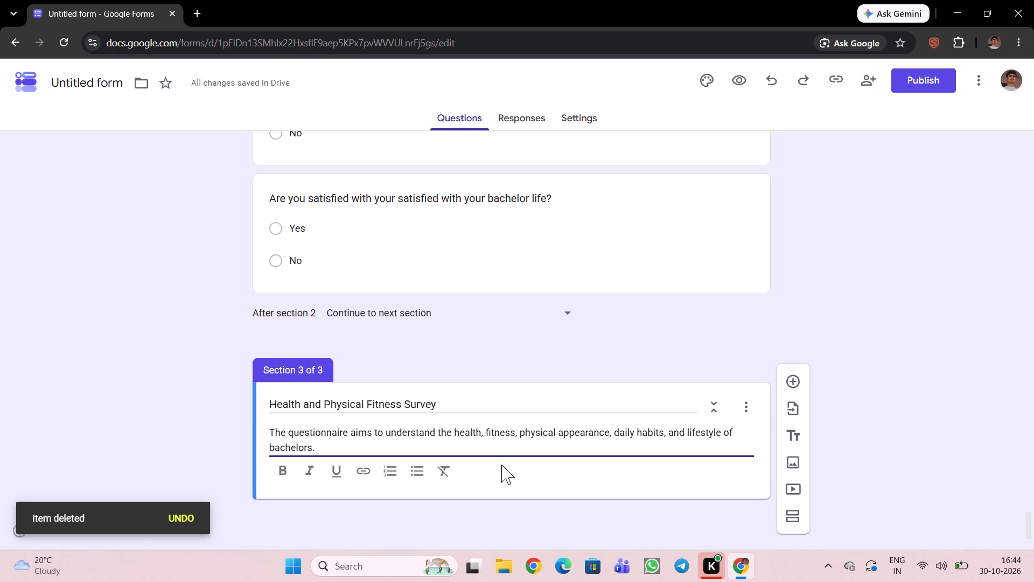
pyautogui.click(793, 379)
pyautogui.scroll(-1, 550, 417)
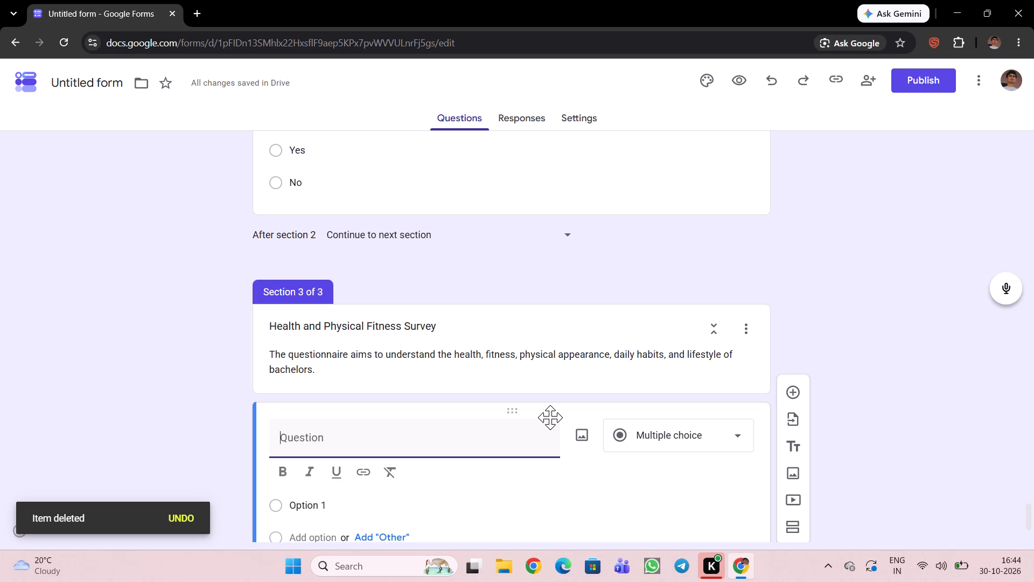
pyautogui.click(369, 447)
pyautogui.write('o')
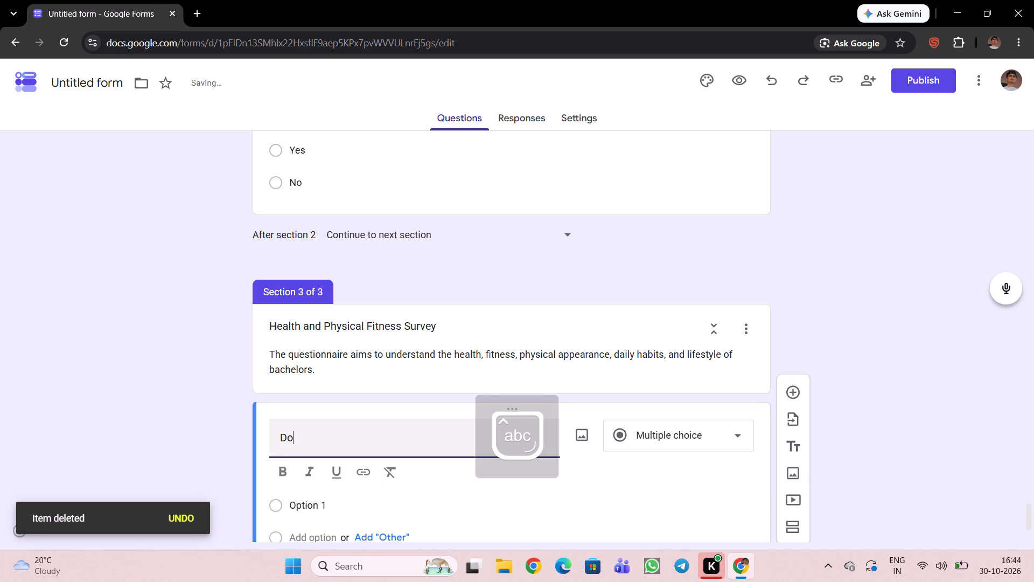
pyautogui.press('space')
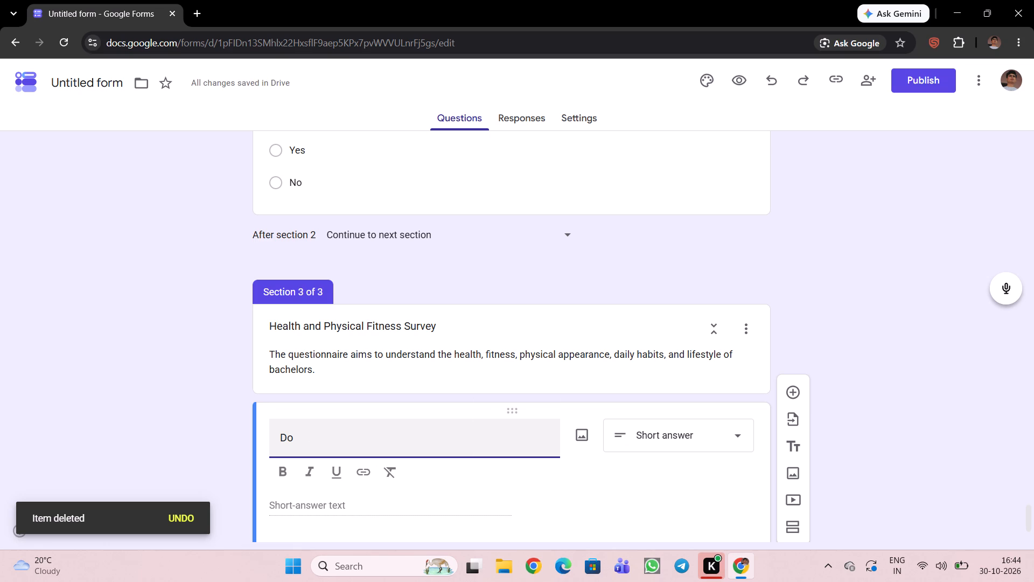
pyautogui.write('you')
pyautogui.press('space')
pyautogui.write('ex')
pyautogui.write('cer')
pyautogui.write('si')
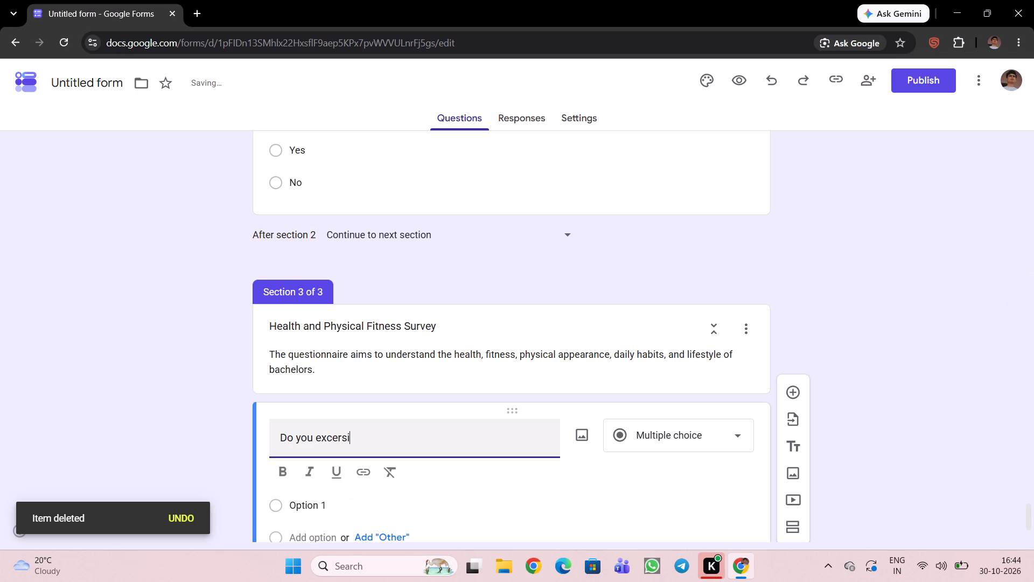
pyautogui.press('e')
# Correct the misspelled last word of the new question to "exercise".
pyautogui.press('BackSpace')
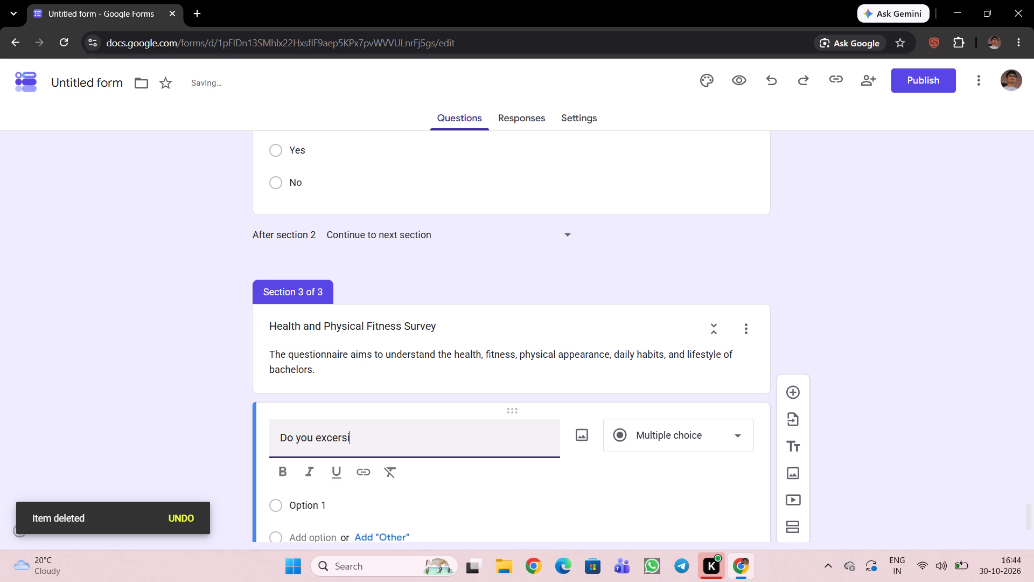
pyautogui.press('BackSpace')
pyautogui.press('BackSpace')
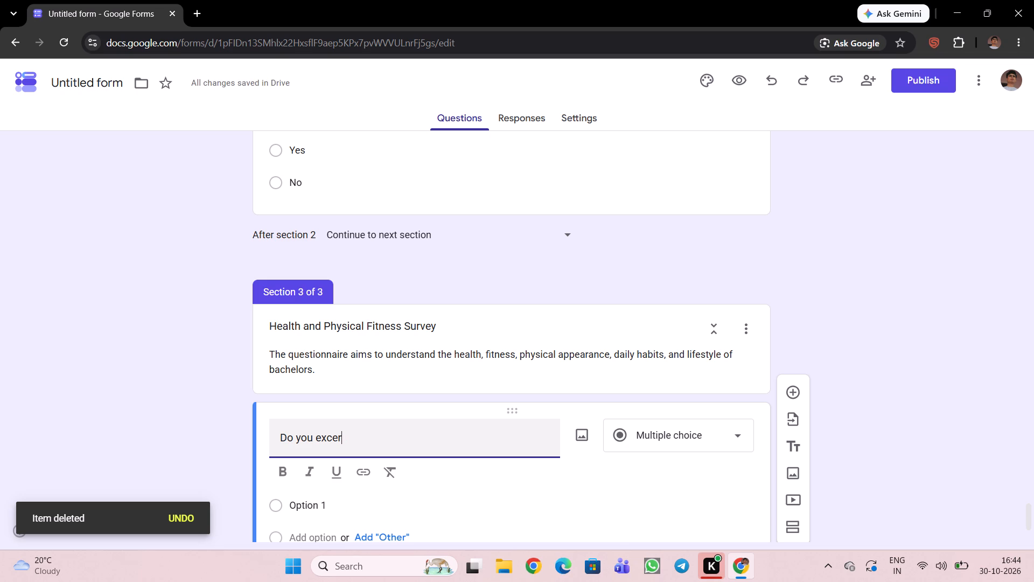
pyautogui.press('BackSpace')
pyautogui.press('BackSpace')
pyautogui.press('BackSpace')
pyautogui.write('ercise')
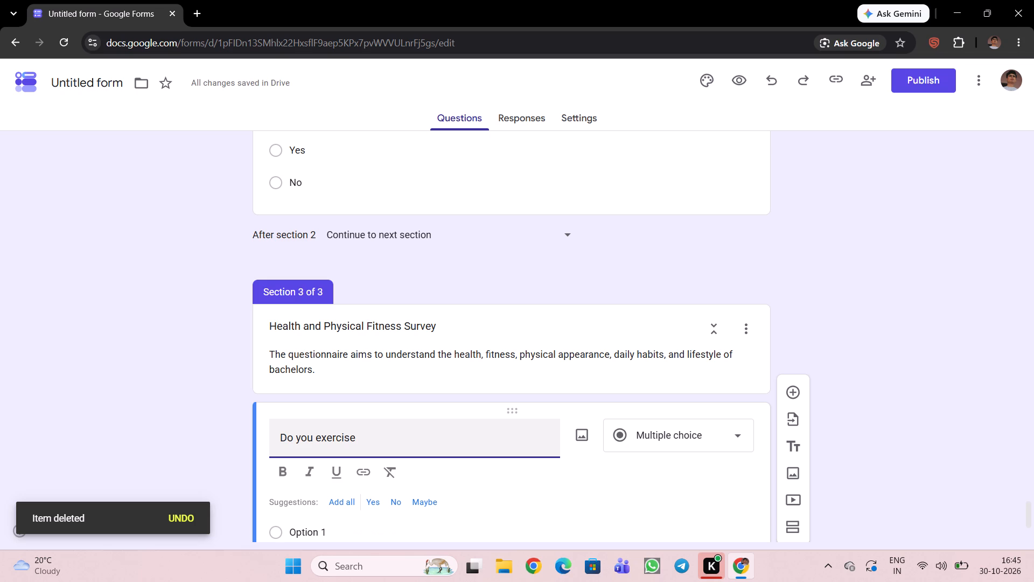
# Finish the question text after "Do you exercise" with "regularly?".
pyautogui.press('space')
pyautogui.write('regu')
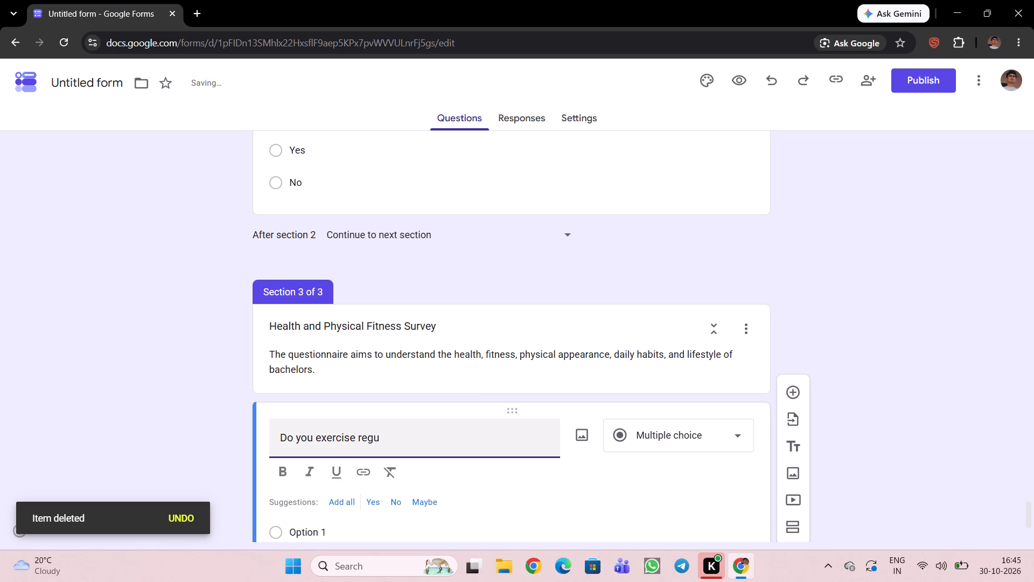
pyautogui.write('la')
pyautogui.write('rly')
pyautogui.hotkey('shift', '?')
# Give the "Do you exercise regularly?" question the answer options Yes and No.
pyautogui.click(334, 516)
pyautogui.click(336, 505)
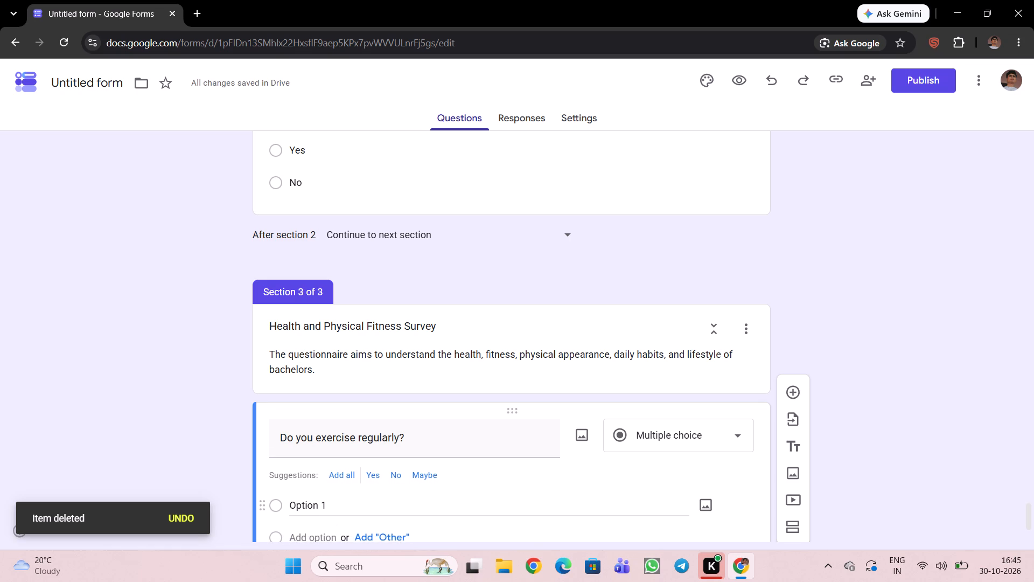
pyautogui.press('BackSpace')
pyautogui.press('y')
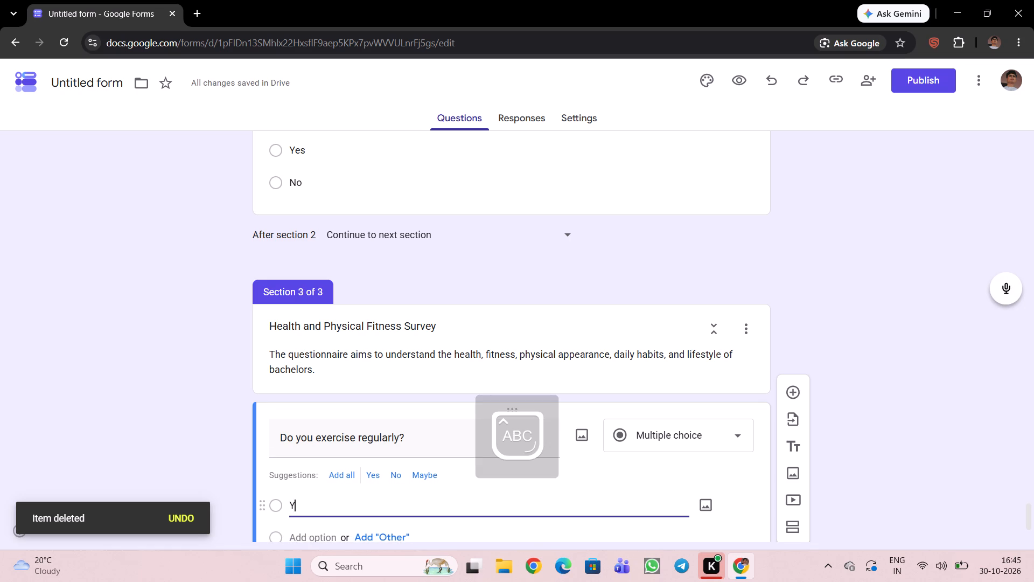
pyautogui.write('es')
pyautogui.press('Return')
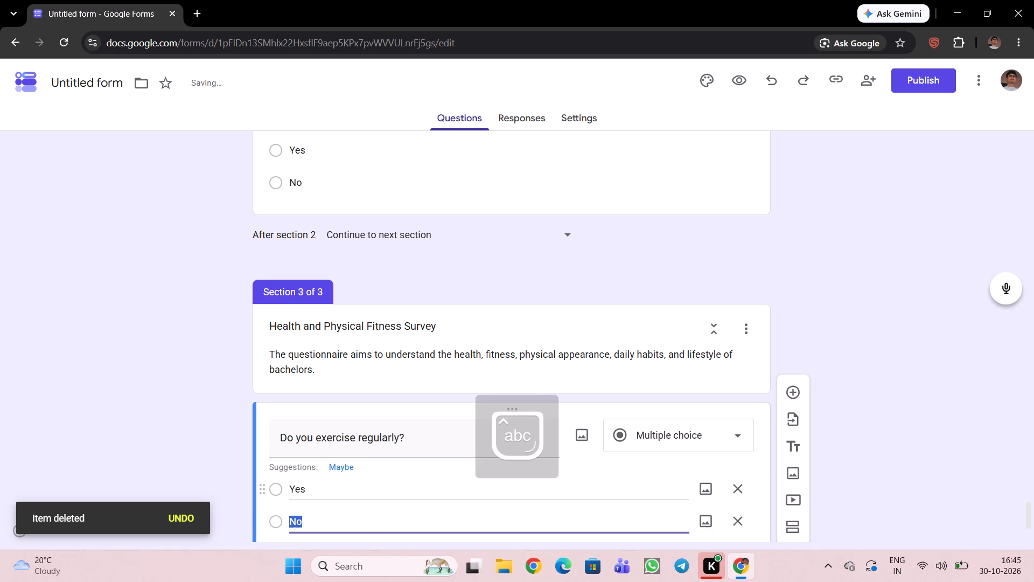
# Add another multiple-choice question to the third section reading "Do you go to gym regularly?".
pyautogui.scroll(-1, 336, 505)
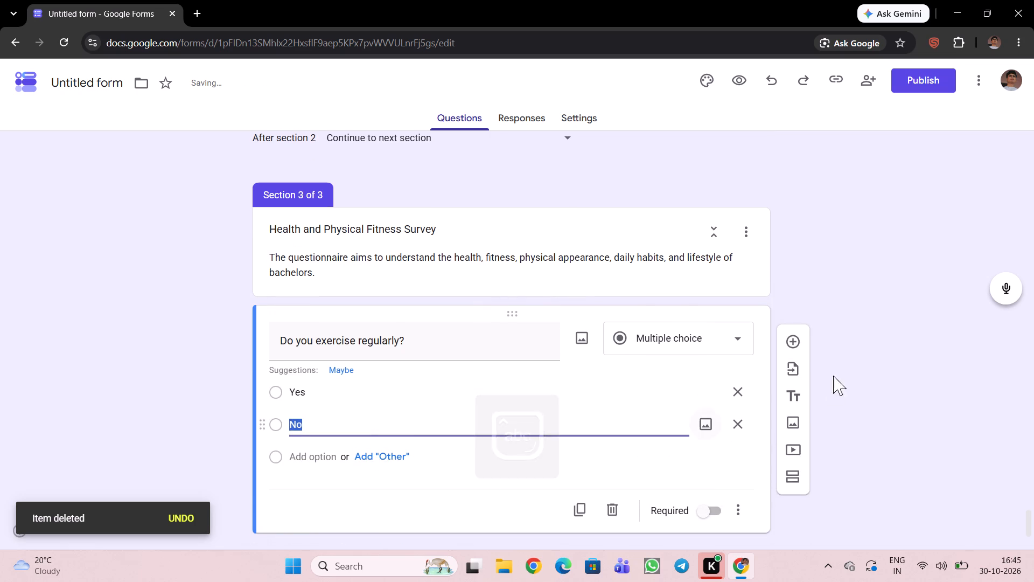
pyautogui.click(788, 344)
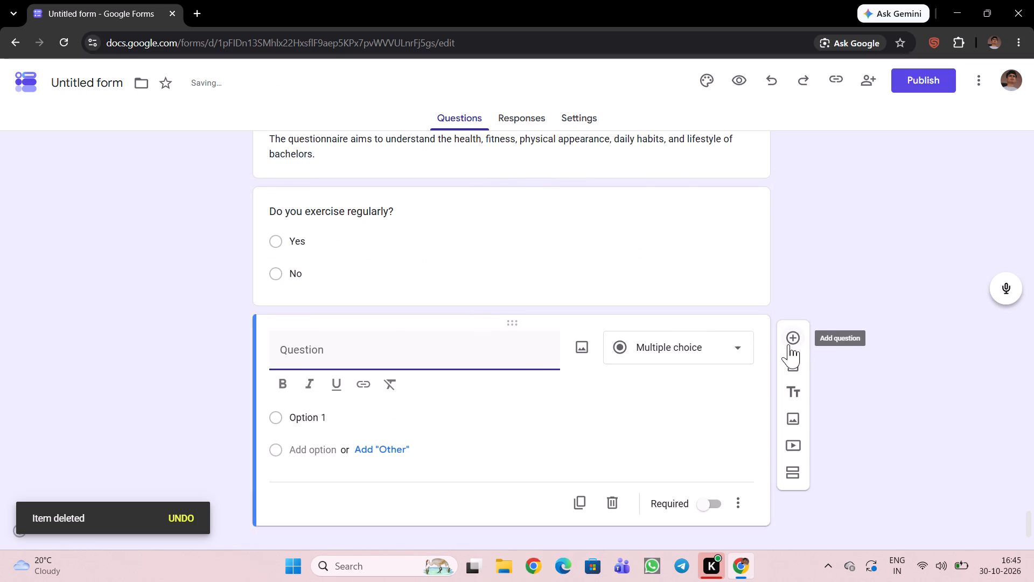
pyautogui.press('d')
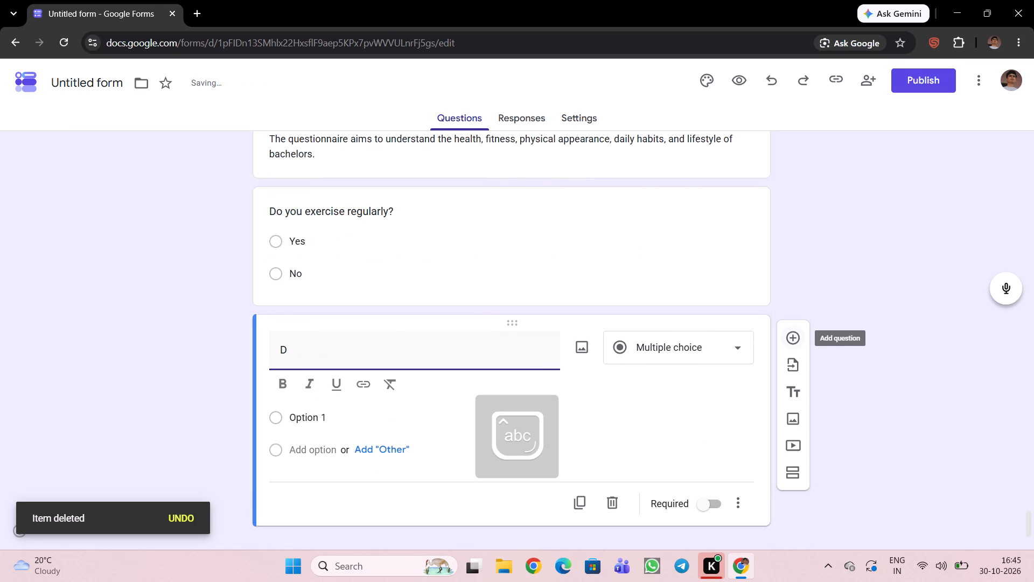
pyautogui.write('o you go')
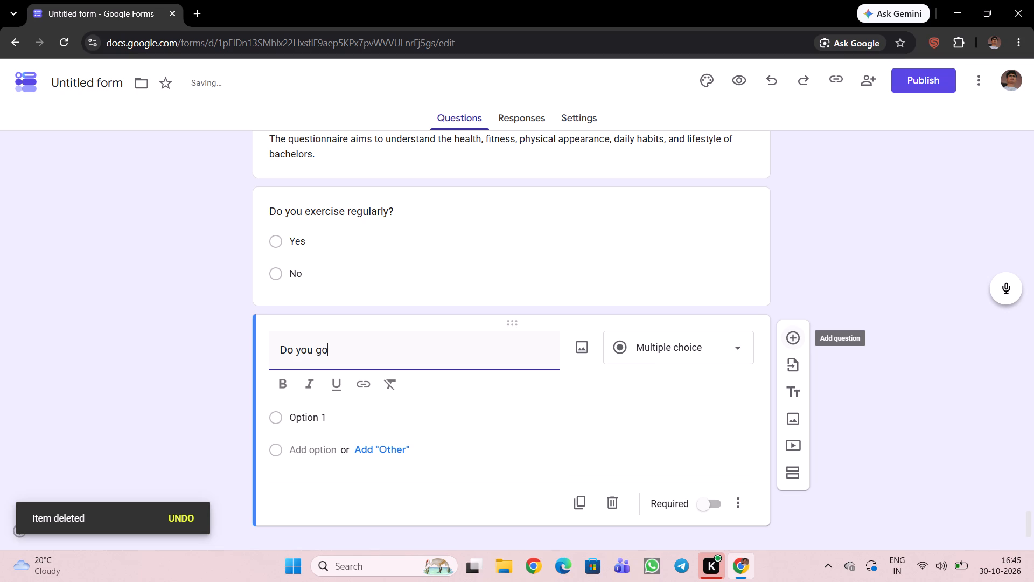
pyautogui.press('space')
pyautogui.write('to')
pyautogui.press('space')
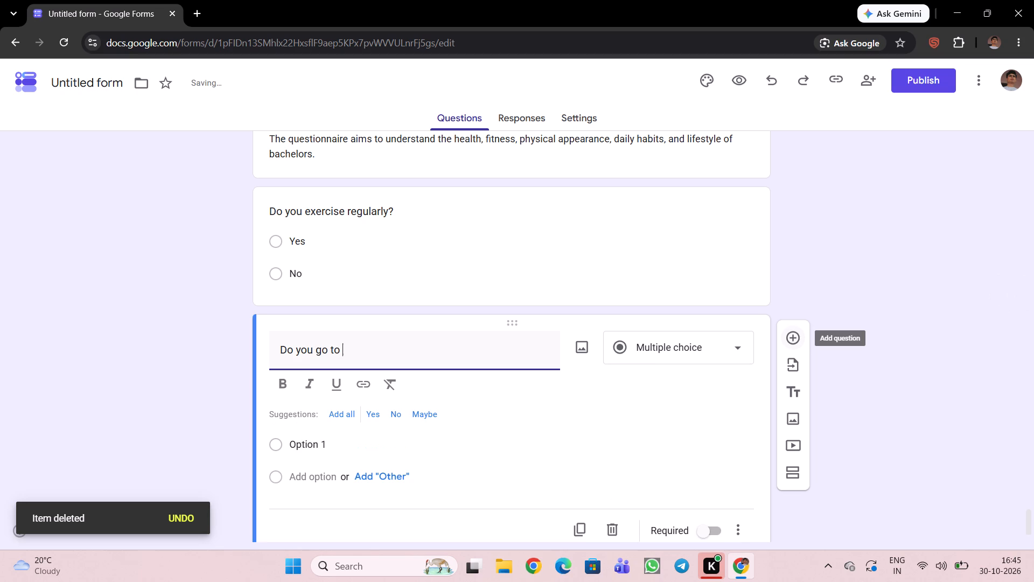
pyautogui.write('gym regularly')
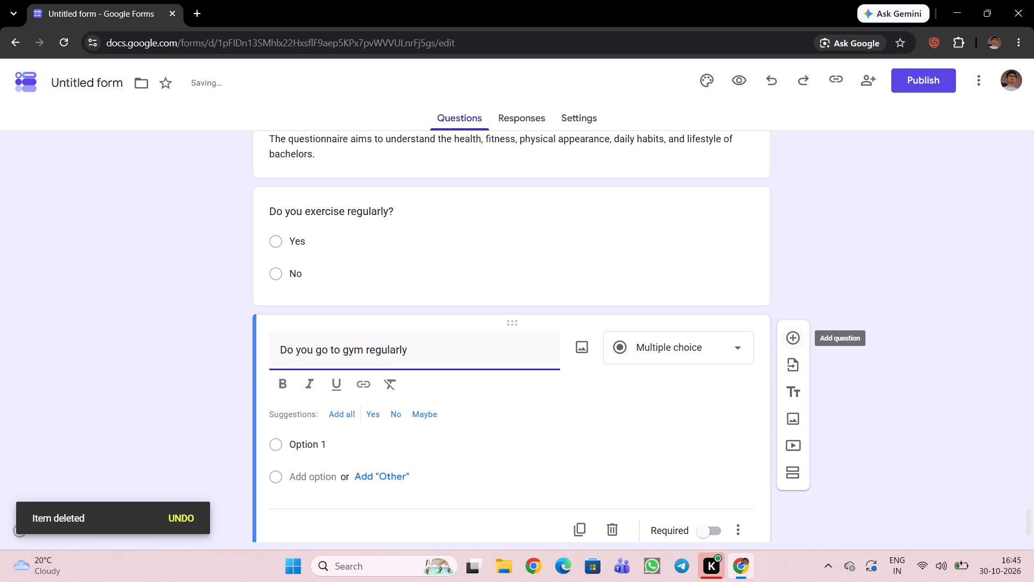
pyautogui.hotkey('shift', '?')
# Replace "gym regularly?" in the question with "the gym?" so that it reads "Do you go to the gym?".
pyautogui.press('BackSpace')
pyautogui.press('BackSpace')
pyautogui.press('BackSpace')
pyautogui.press('BackSpace')
pyautogui.press('BackSpace')
pyautogui.press('BackSpace')
pyautogui.press('BackSpace')
pyautogui.press('BackSpace')
pyautogui.press('BackSpace')
pyautogui.press('BackSpace')
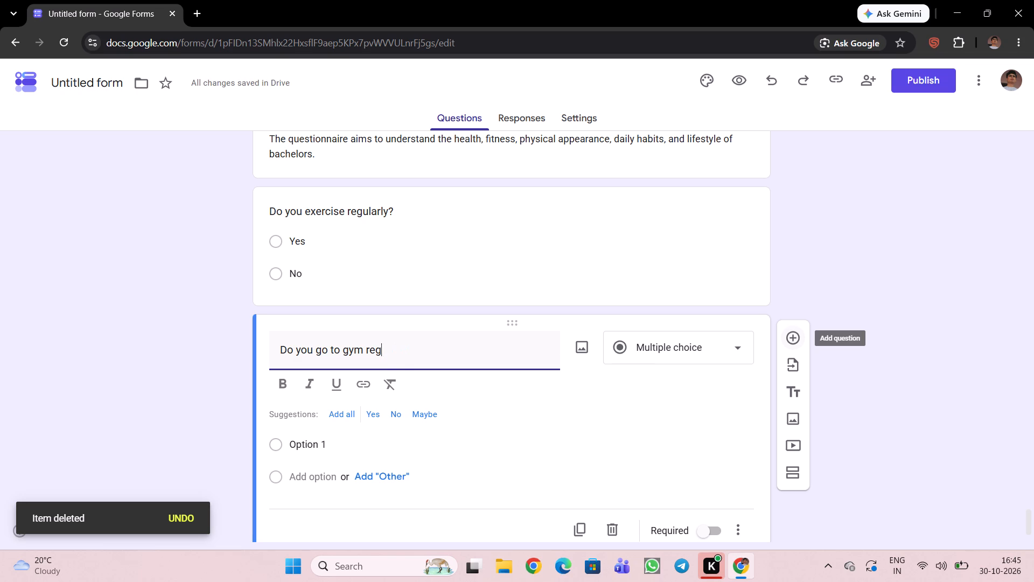
pyautogui.press('BackSpace')
pyautogui.press('BackSpace')
pyautogui.press('BackSpace')
pyautogui.press('BackSpace')
pyautogui.write('the gy,')
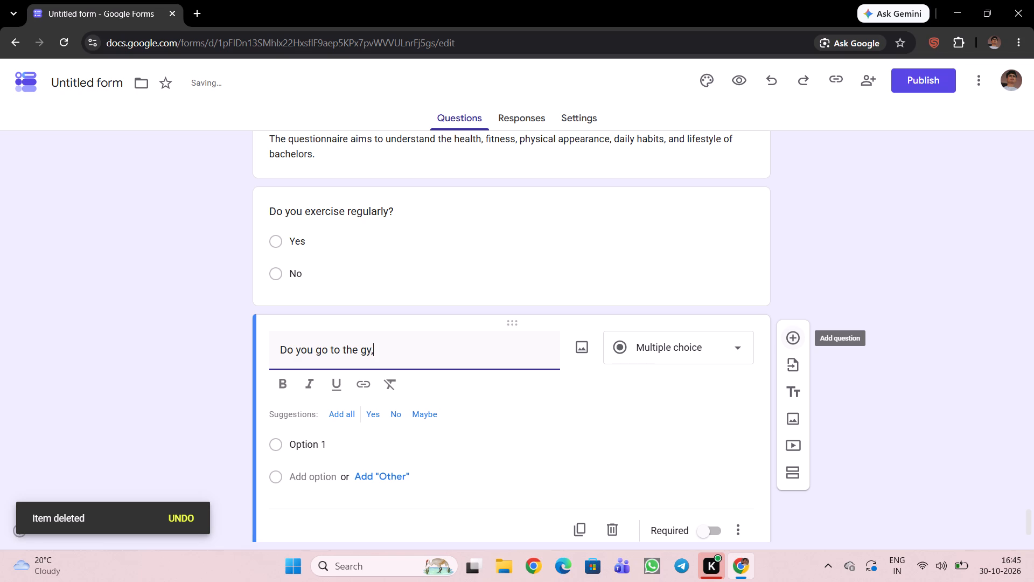
pyautogui.press('BackSpace')
pyautogui.write('m?')
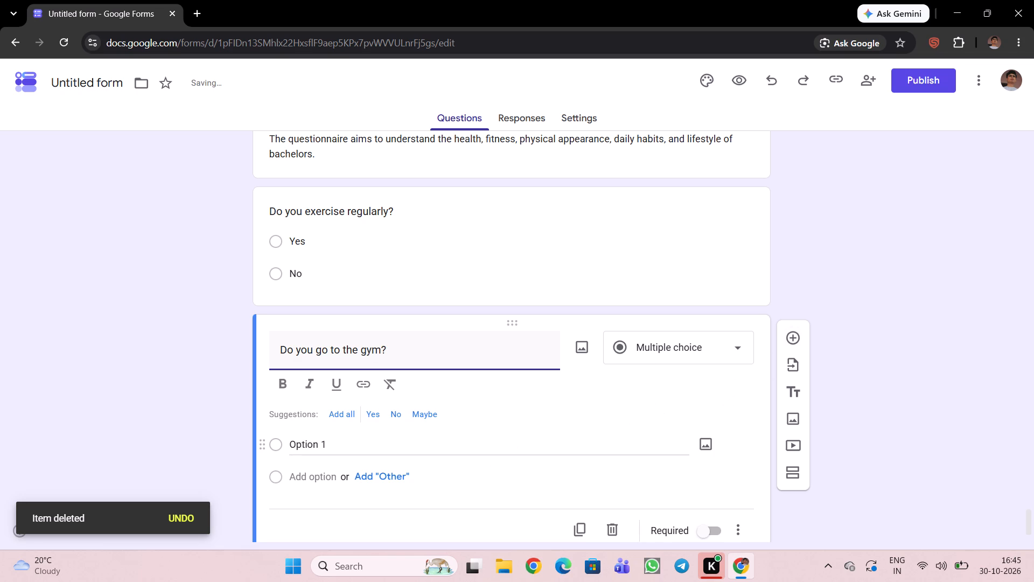
# Give the "Do you go to the gym?" question the answer options Yes and No.
pyautogui.click(387, 446)
pyautogui.press('BackSpace')
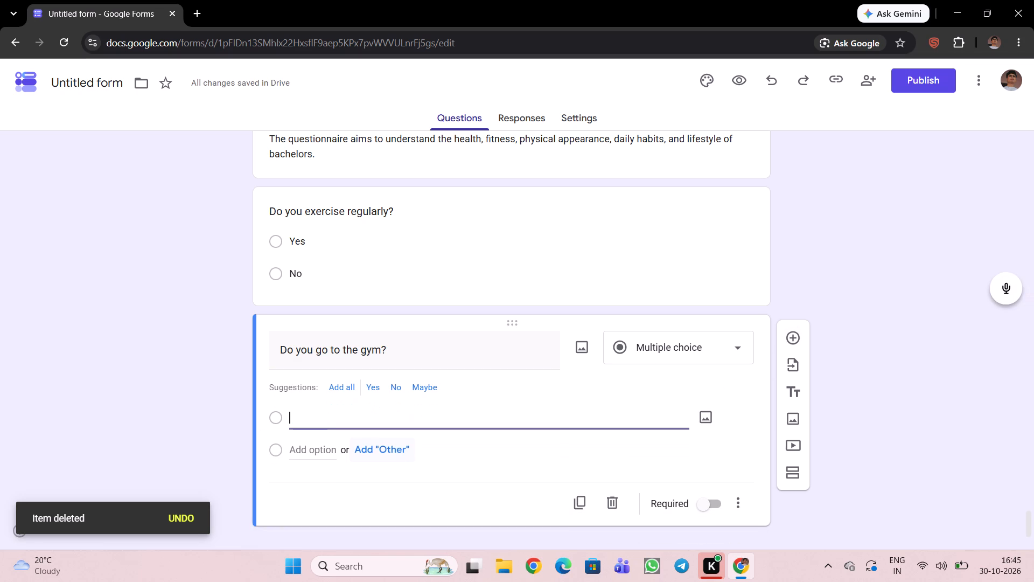
pyautogui.write('es')
pyautogui.press('Return')
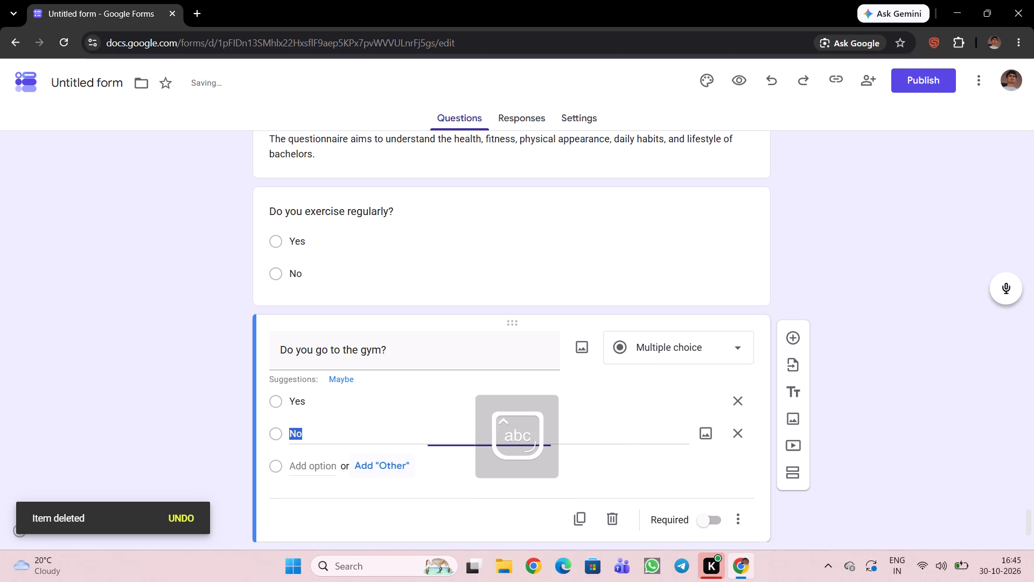
# Add another multiple-choice question to the third section reading "Are you satisfied with your body physique?".
pyautogui.scroll(-1, 387, 446)
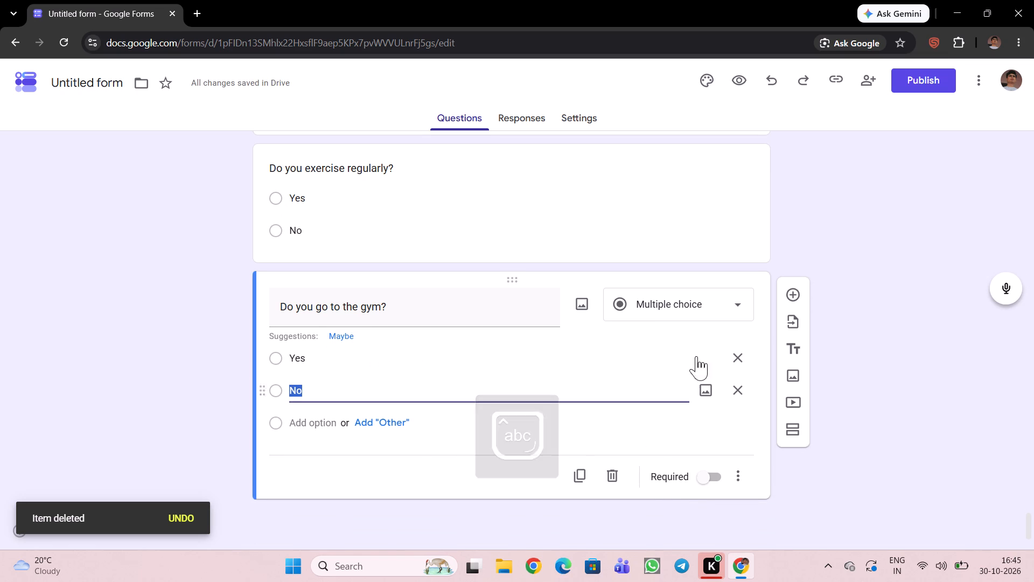
pyautogui.click(789, 291)
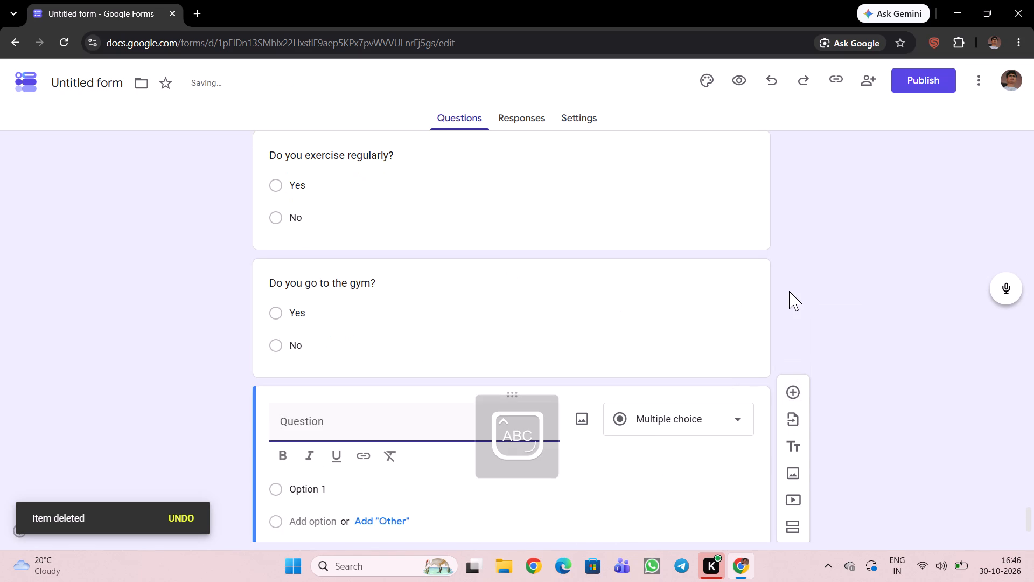
pyautogui.press('a')
pyautogui.write('re')
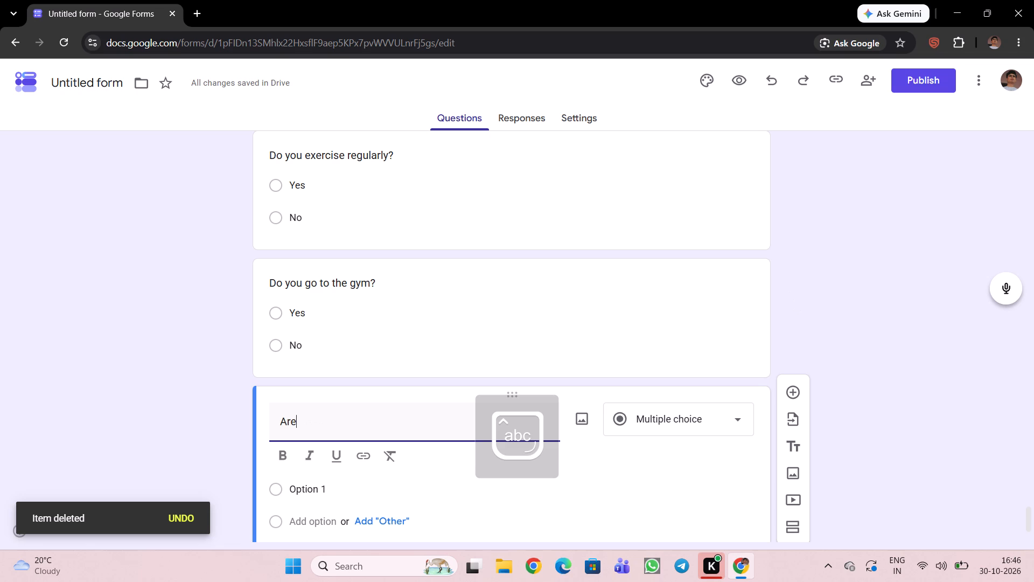
pyautogui.press('space')
pyautogui.write('you satis')
pyautogui.write('fied')
pyautogui.press('space')
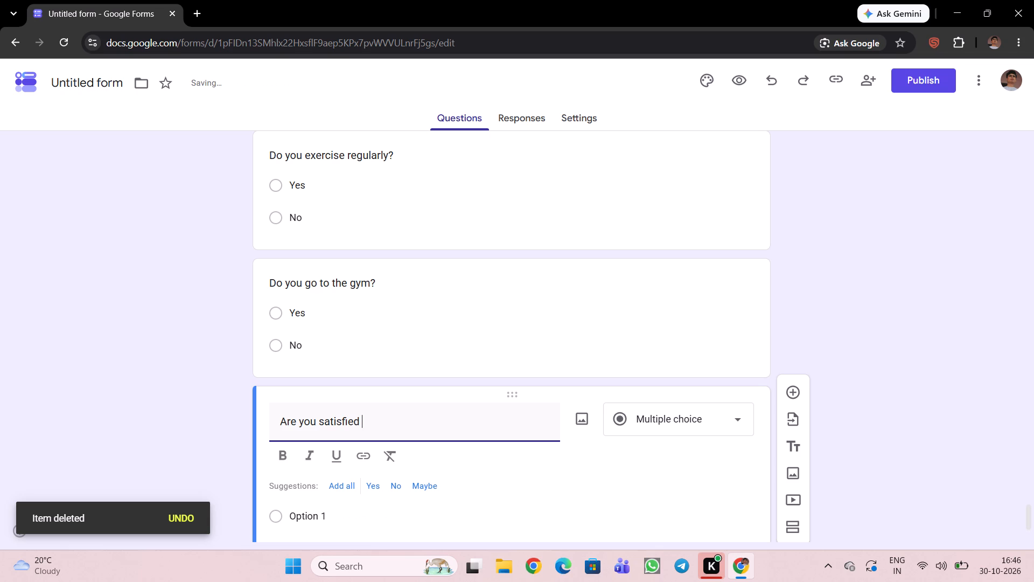
pyautogui.write('wit y')
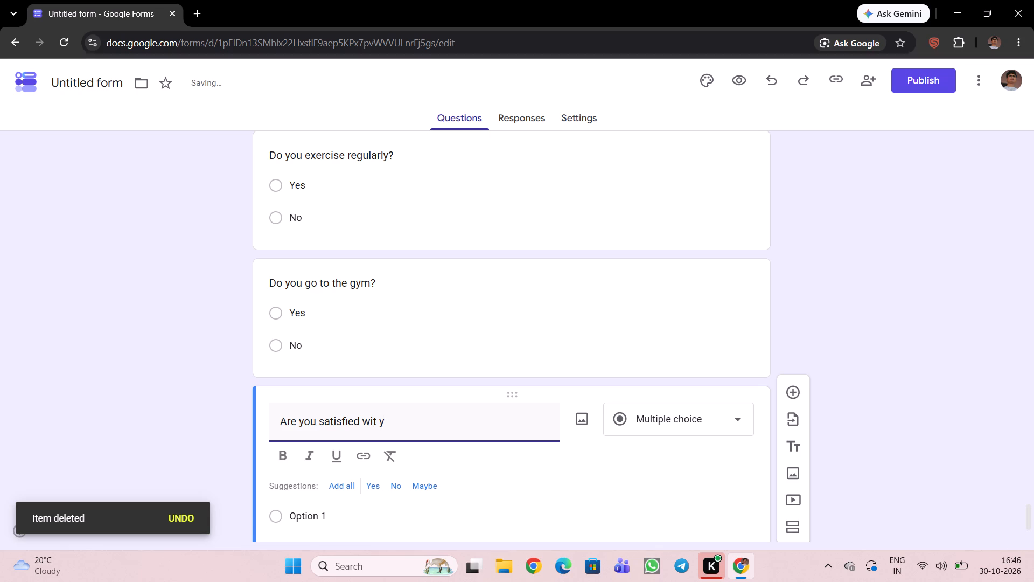
pyautogui.press('BackSpace')
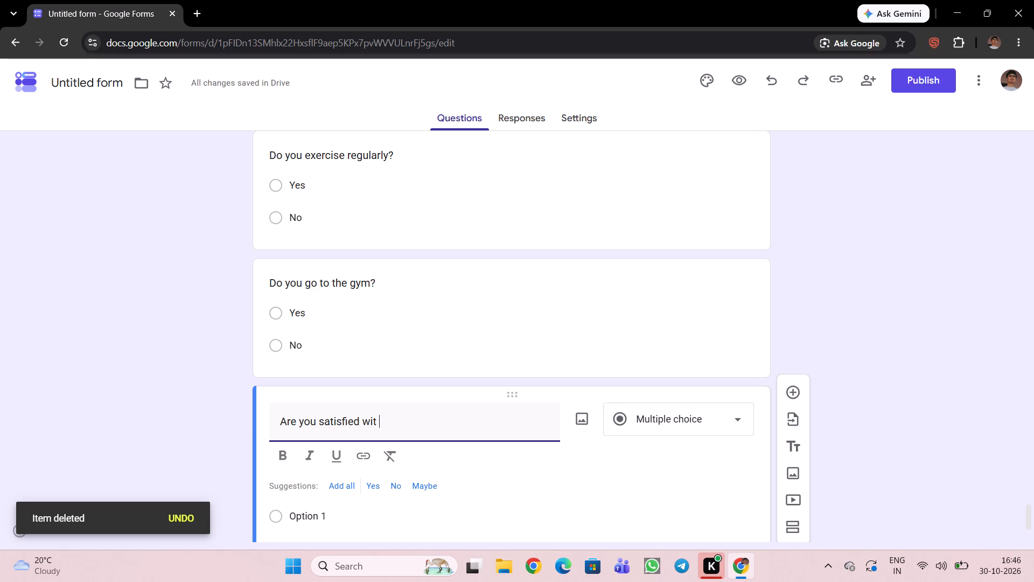
pyautogui.press('BackSpace')
pyautogui.press('BackSpace')
pyautogui.write('th')
pyautogui.press('space')
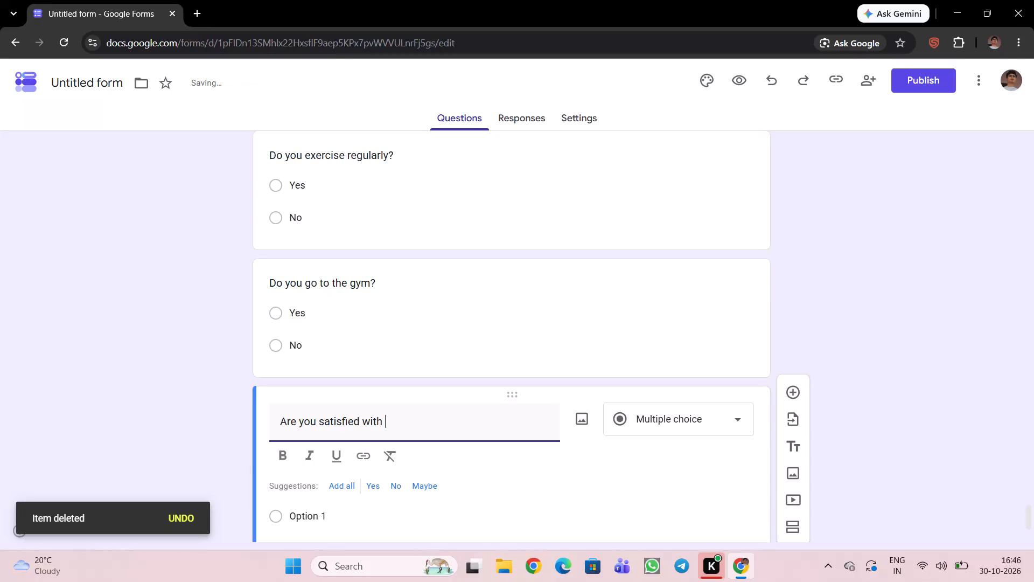
pyautogui.write('you')
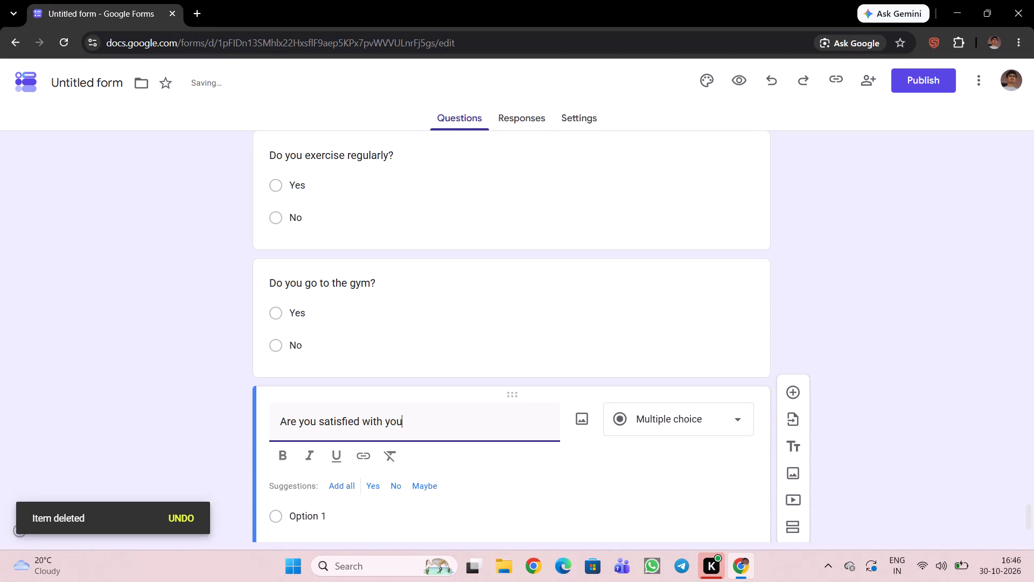
pyautogui.write('r')
pyautogui.press('space')
pyautogui.write('body')
pyautogui.press('space')
pyautogui.write('physique')
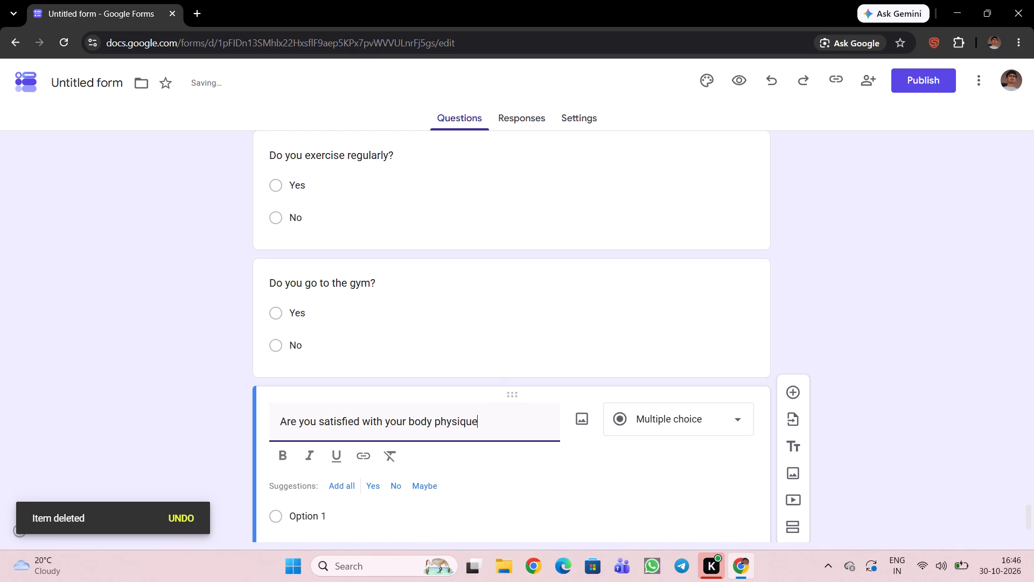
pyautogui.hotkey('shift', '?')
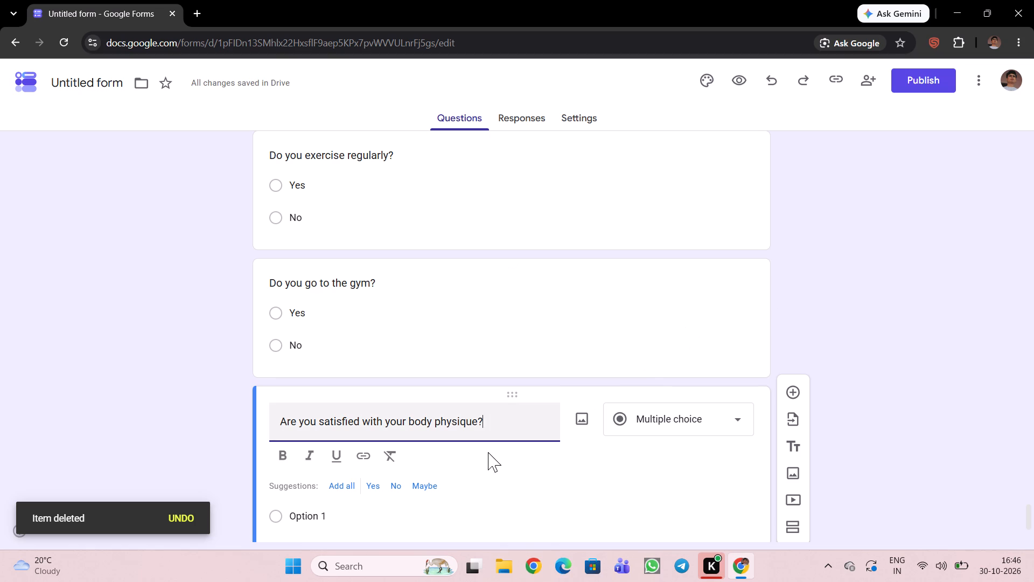
# Give the "Are you satisfied with your body physique?" question the answer options Yes and No.
pyautogui.click(331, 519)
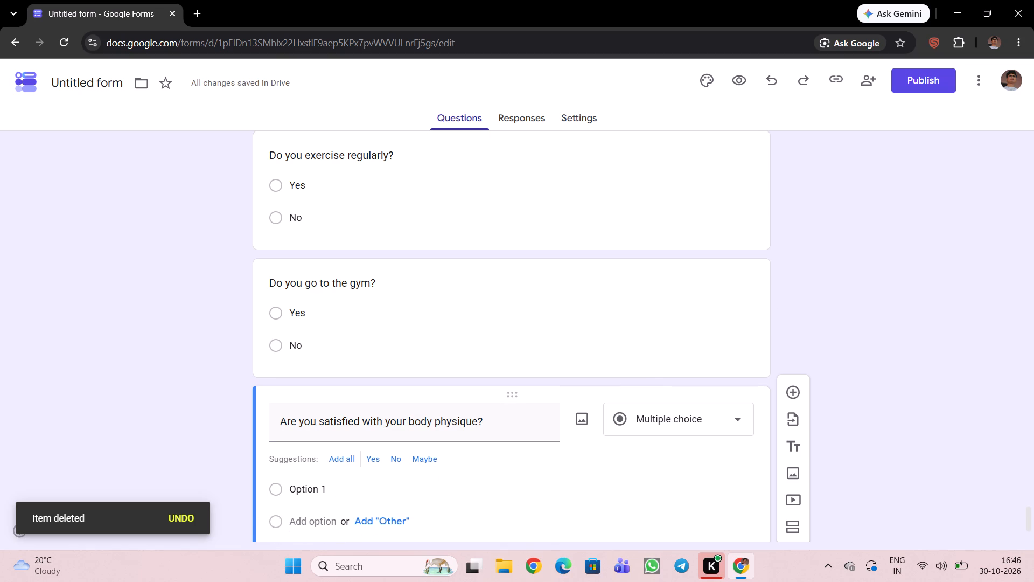
pyautogui.click(334, 491)
pyautogui.press('BackSpace')
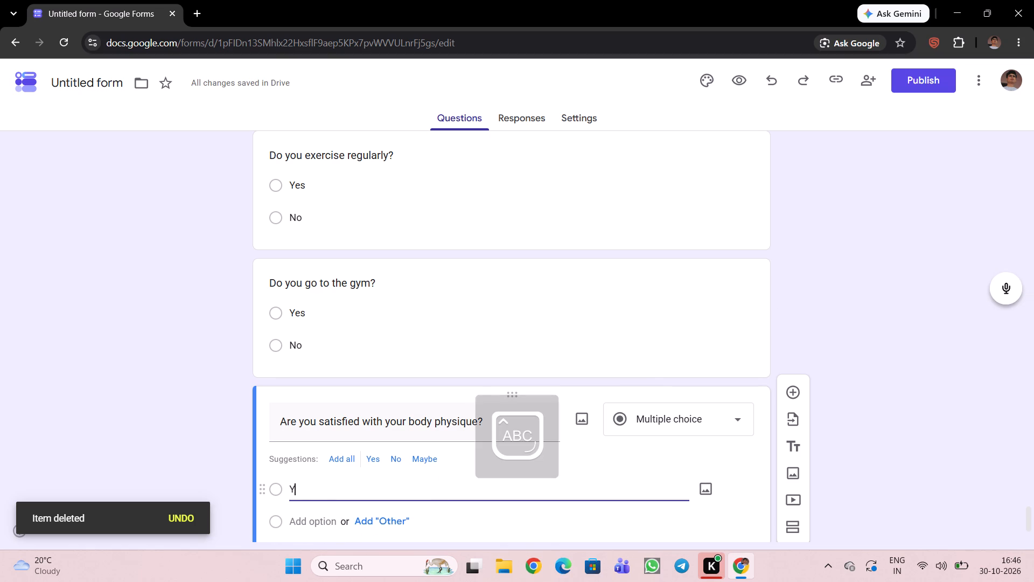
pyautogui.write('es')
pyautogui.press('Return')
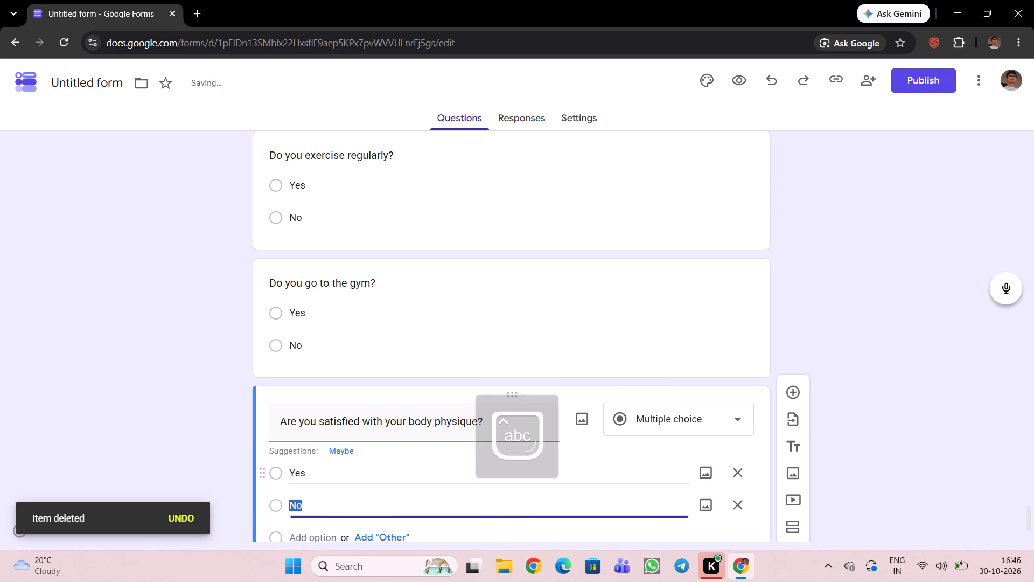
# Add another multiple-choice question to the third section reading "Do you follow a healthy diet?".
pyautogui.scroll(-2, 334, 491)
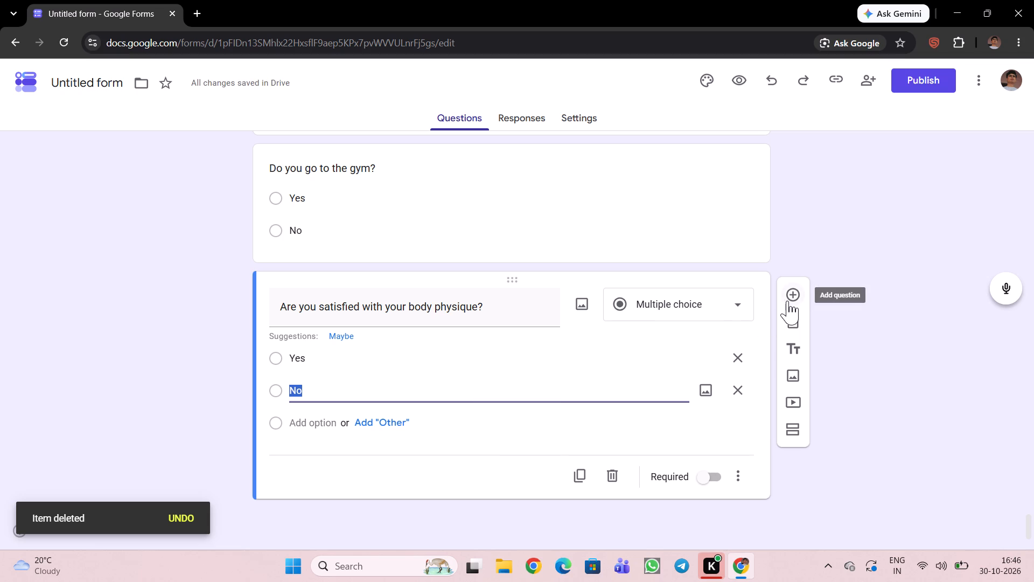
pyautogui.click(799, 288)
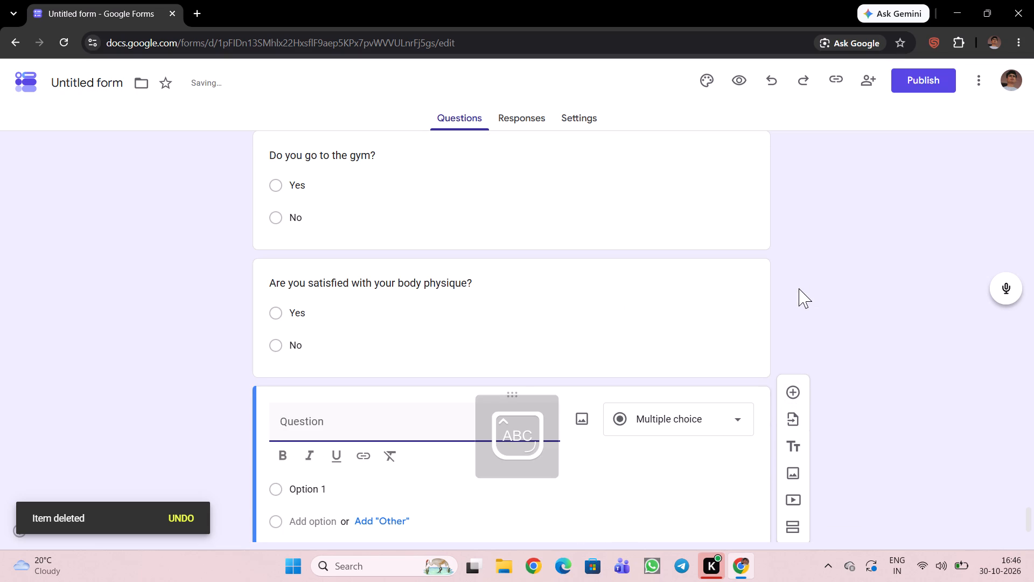
pyautogui.press('d')
pyautogui.write('o you believe')
pyautogui.press('space')
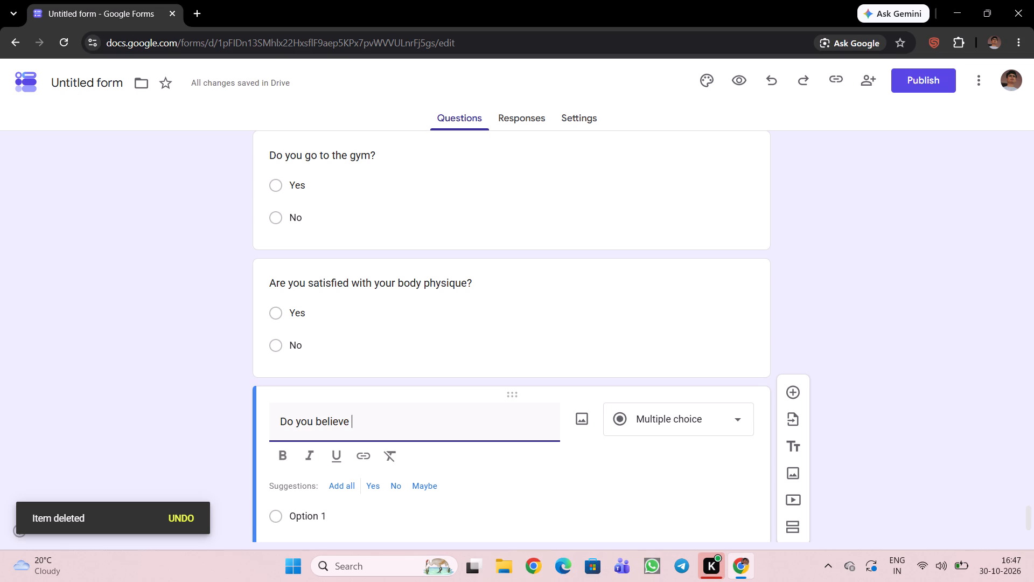
pyautogui.press('BackSpace')
pyautogui.press('BackSpace')
pyautogui.press('BackSpace')
pyautogui.press('BackSpace')
pyautogui.press('BackSpace')
pyautogui.press('BackSpace')
pyautogui.press('BackSpace')
pyautogui.press('BackSpace')
pyautogui.write('follow')
pyautogui.press('space')
pyautogui.write('a healy')
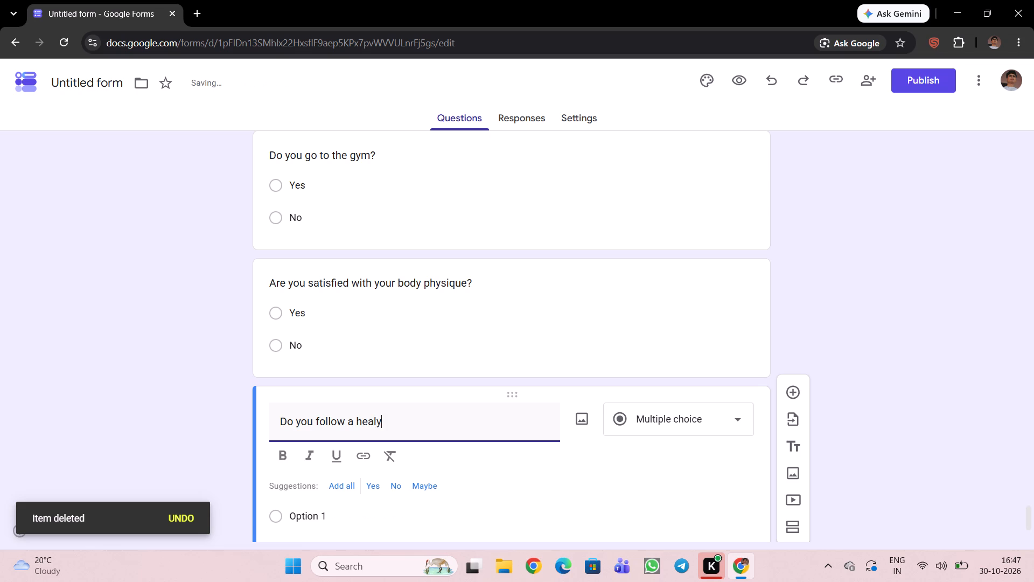
pyautogui.press('BackSpace')
pyautogui.write('thy')
pyautogui.press('space')
pyautogui.write('diet')
pyautogui.press('/')
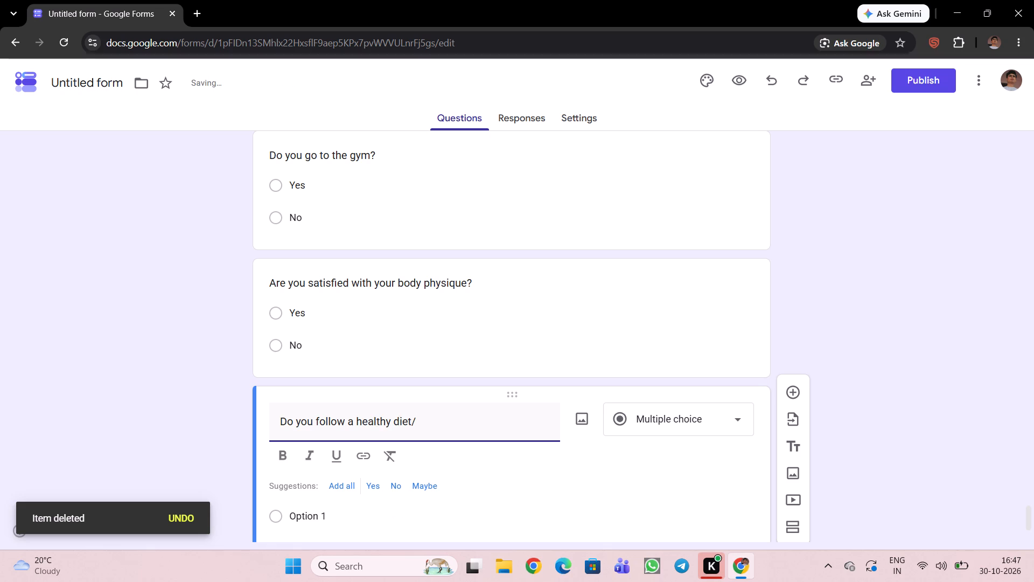
pyautogui.press('BackSpace')
pyautogui.hotkey('shift', '?')
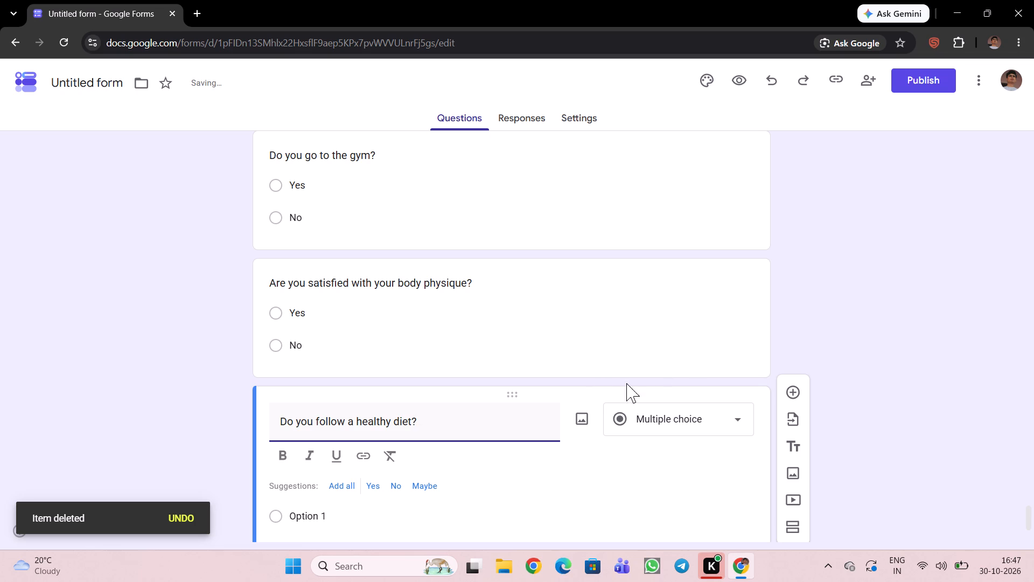
# Give the "Do you follow a healthy diet?" question the answer options Yes and No.
pyautogui.click(324, 510)
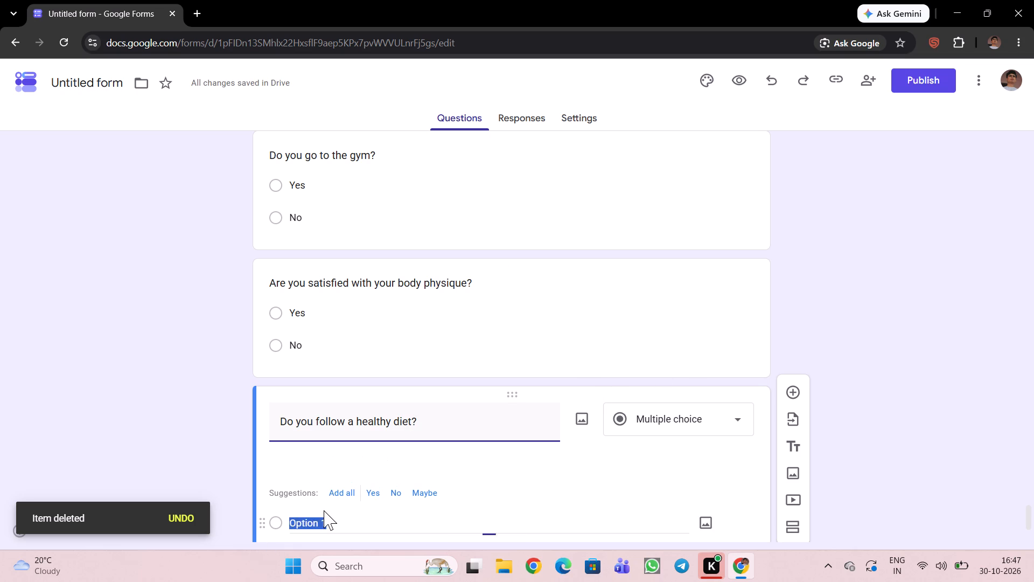
pyautogui.press('BackSpace')
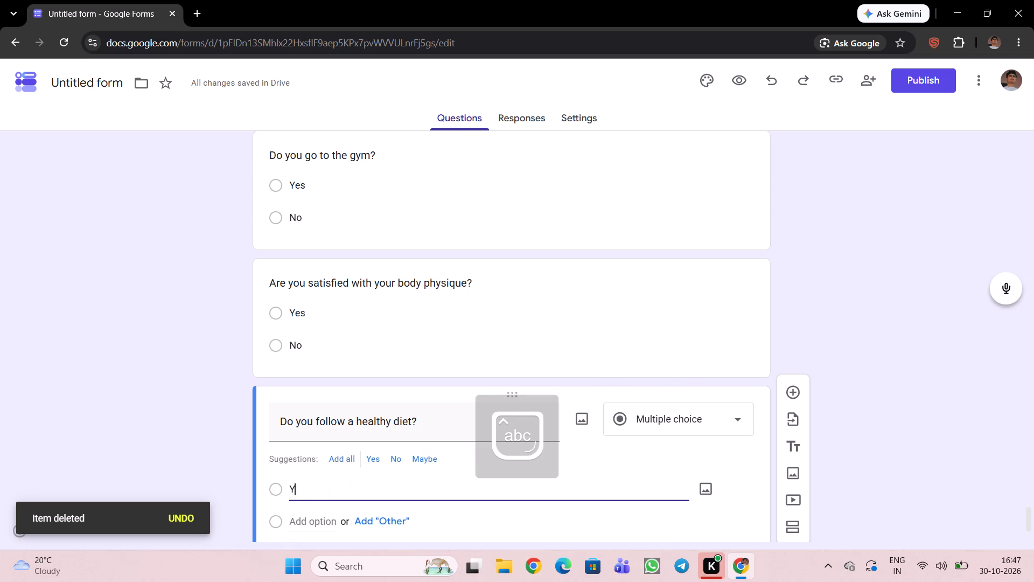
pyautogui.write('es')
pyautogui.press('Return')
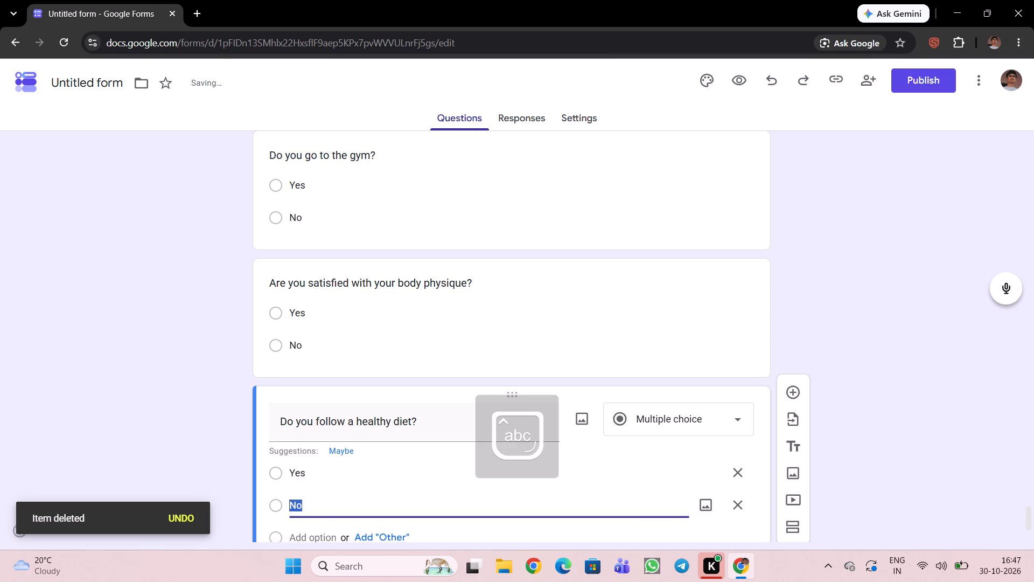
# Add another multiple-choice question to the third section reading "Do you eat junk food frequently?".
pyautogui.scroll(-1, 324, 510)
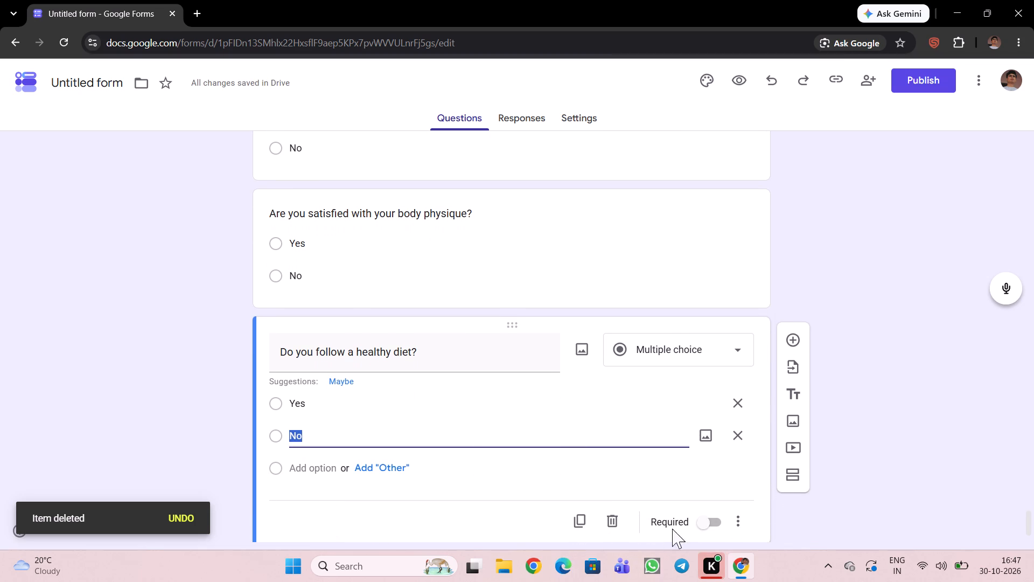
pyautogui.click(792, 339)
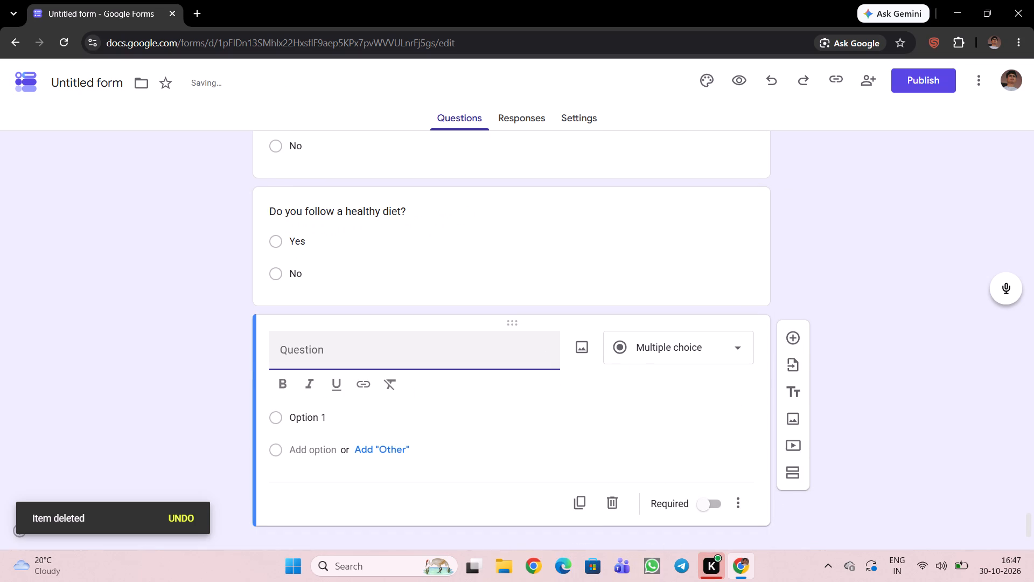
pyautogui.press('d')
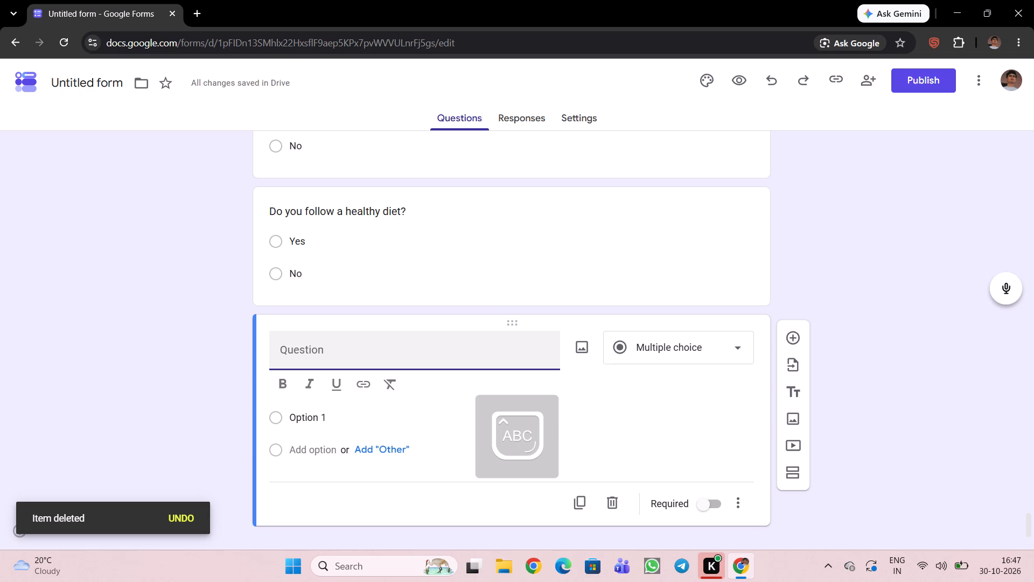
pyautogui.write('o you')
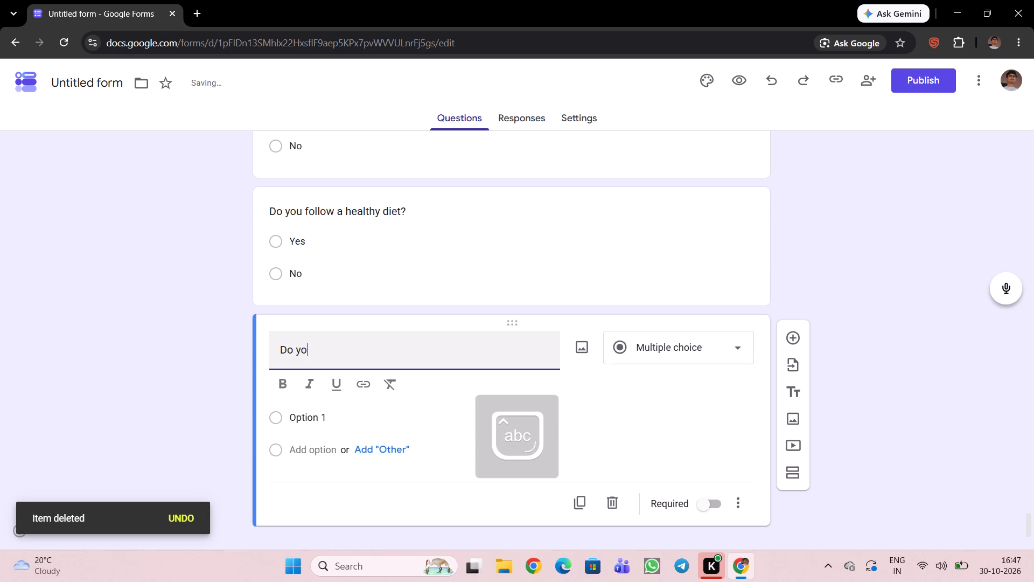
pyautogui.press('space')
pyautogui.write('eat')
pyautogui.press('space')
pyautogui.write('junk')
pyautogui.press('space')
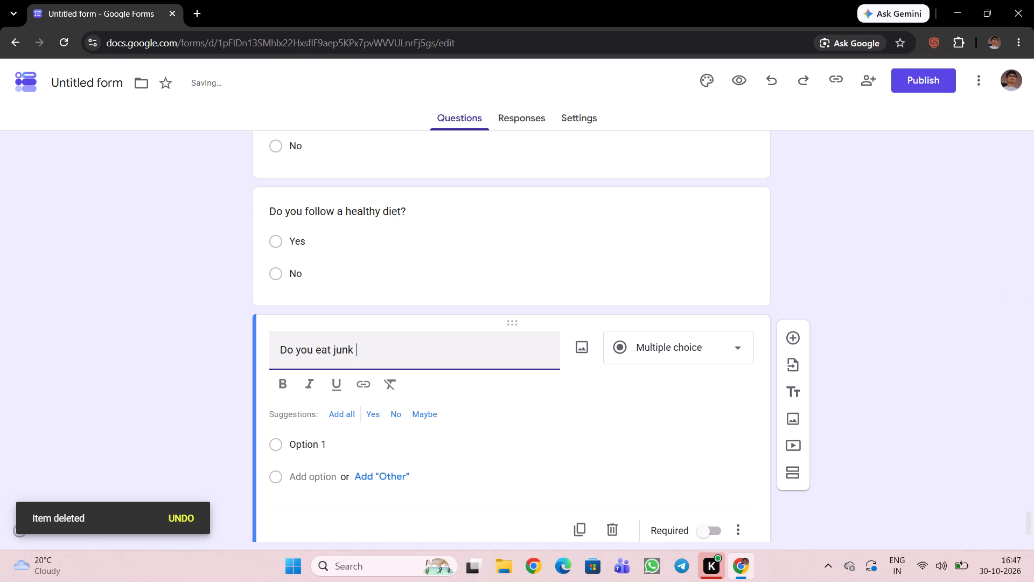
pyautogui.write('food')
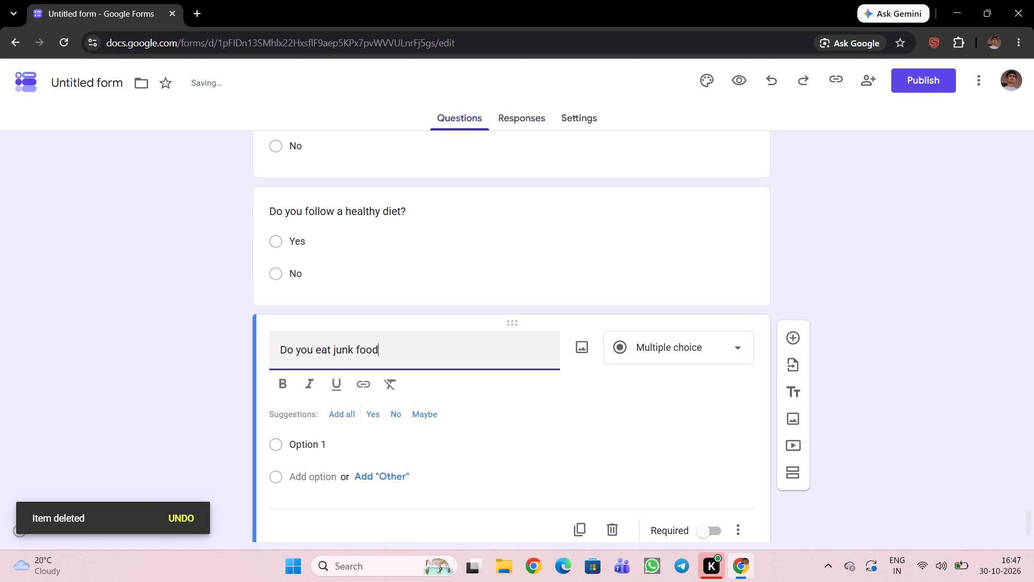
pyautogui.press('space')
pyautogui.write('freque')
pyautogui.write('ntly')
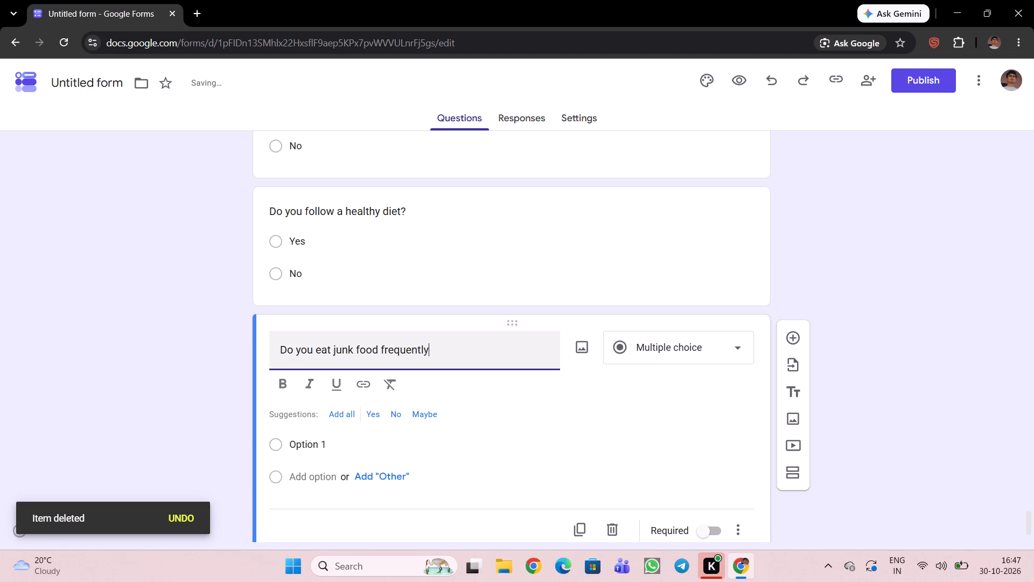
pyautogui.hotkey('shift', '?')
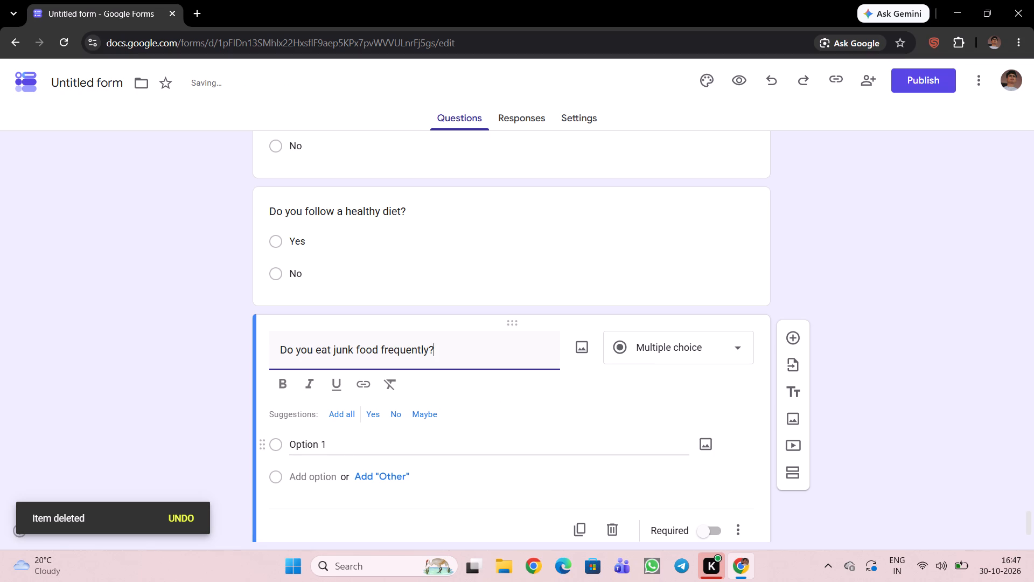
# Give the "Do you eat junk food frequently?" question the answer options Yes and No.
pyautogui.click(347, 431)
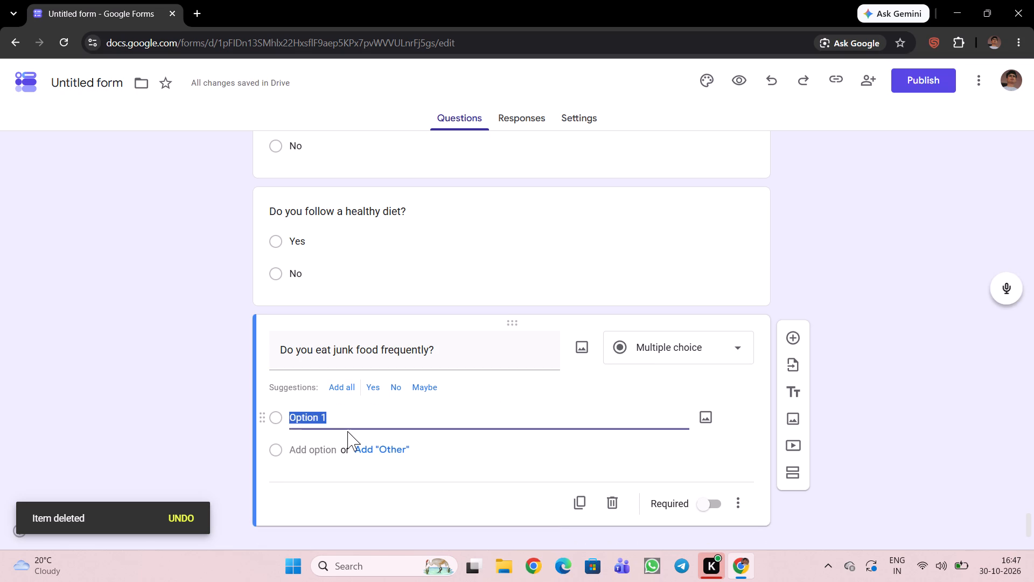
pyautogui.press('BackSpace')
pyautogui.press('y')
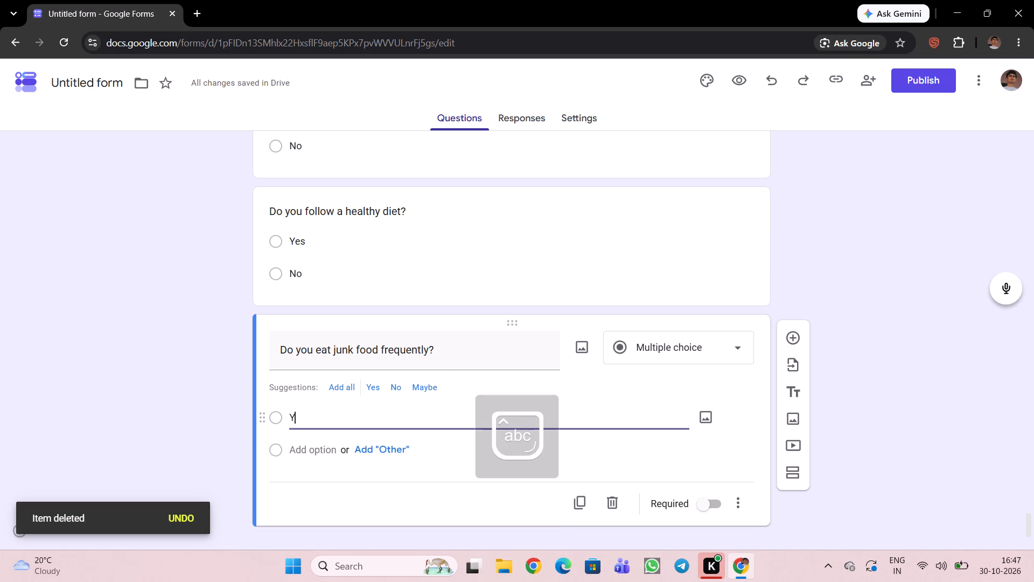
pyautogui.write('es')
pyautogui.press('Return')
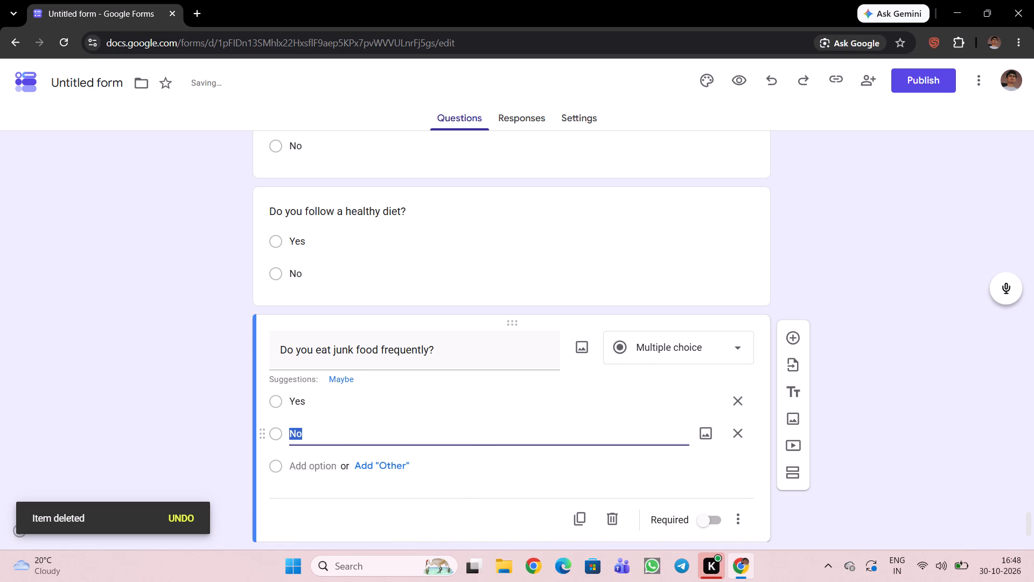
# Add a multiple-choice question after the junk food one, again reading "Do you follow a healthy diet?".
pyautogui.click(795, 335)
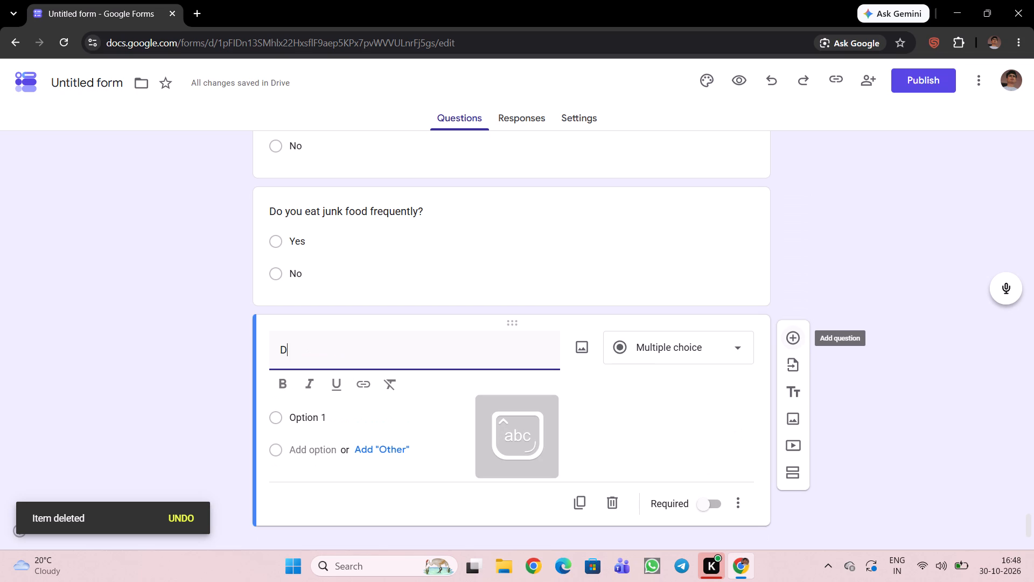
pyautogui.write('o')
pyautogui.press('space')
pyautogui.write('you')
pyautogui.press('space')
pyautogui.press('BackSpace')
pyautogui.press('BackSpace')
pyautogui.press('BackSpace')
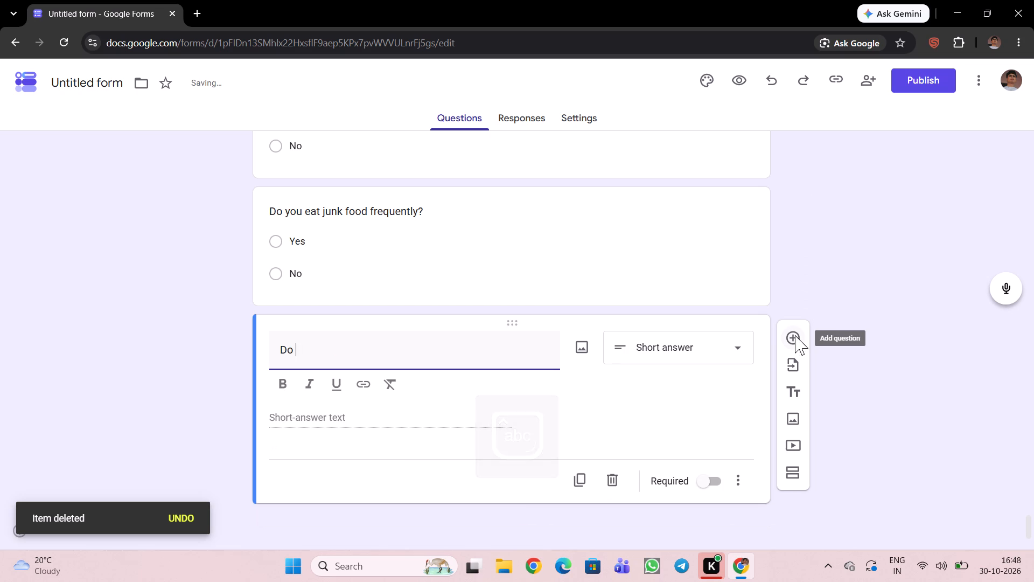
pyautogui.write('you folloe')
pyautogui.press('space')
pyautogui.press('BackSpace')
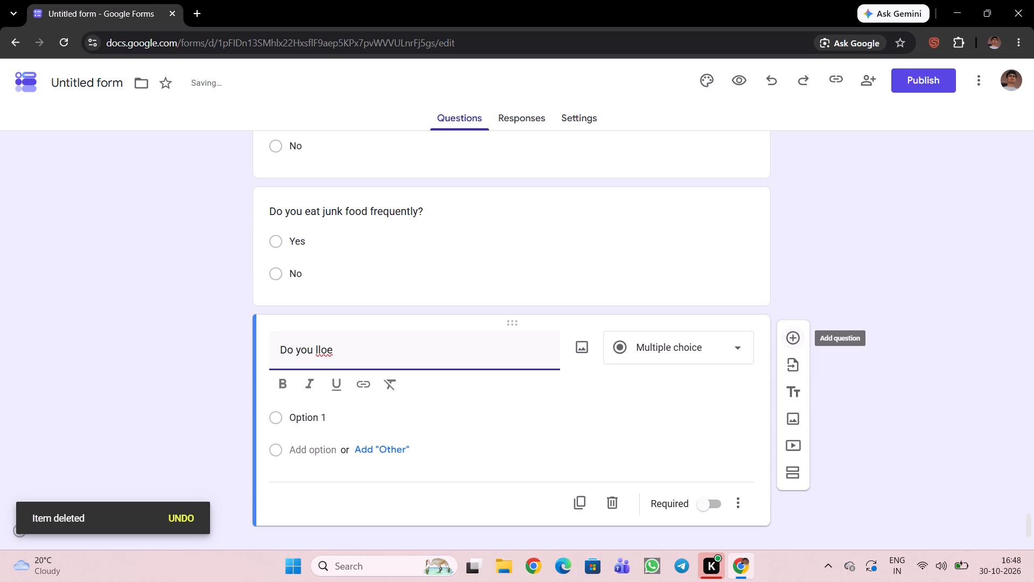
pyautogui.press('BackSpace')
pyautogui.press('BackSpace')
pyautogui.press('BackSpace')
pyautogui.press('BackSpace')
pyautogui.write('folloe')
pyautogui.press('space')
pyautogui.press('BackSpace')
pyautogui.press('BackSpace')
pyautogui.write('e')
pyautogui.press('space')
pyautogui.press('BackSpace')
pyautogui.press('BackSpace')
pyautogui.write('w a')
pyautogui.press('space')
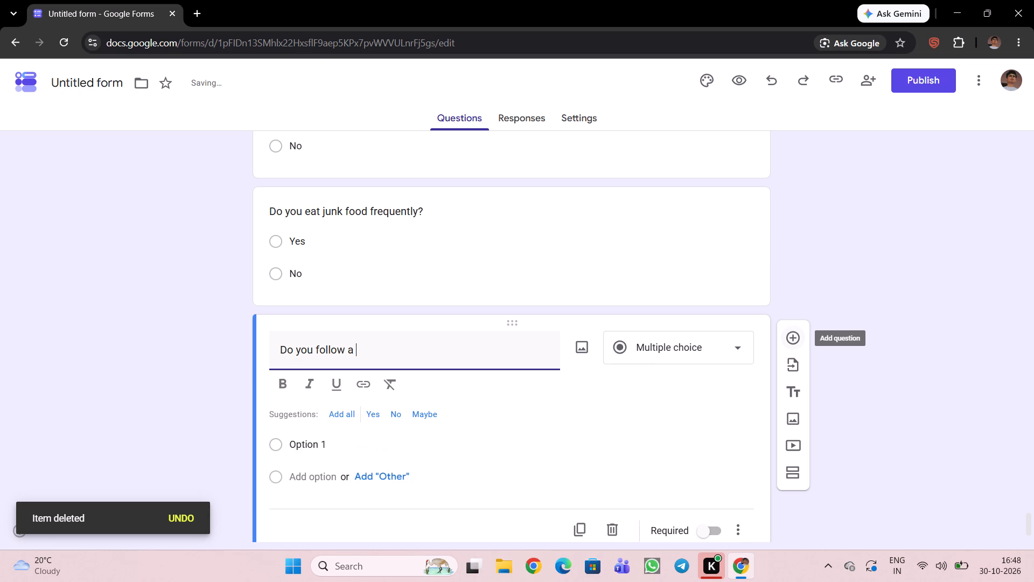
pyautogui.write('heal')
pyautogui.write('thy')
pyautogui.press('space')
pyautogui.write('diet')
pyautogui.hotkey('shift', '?')
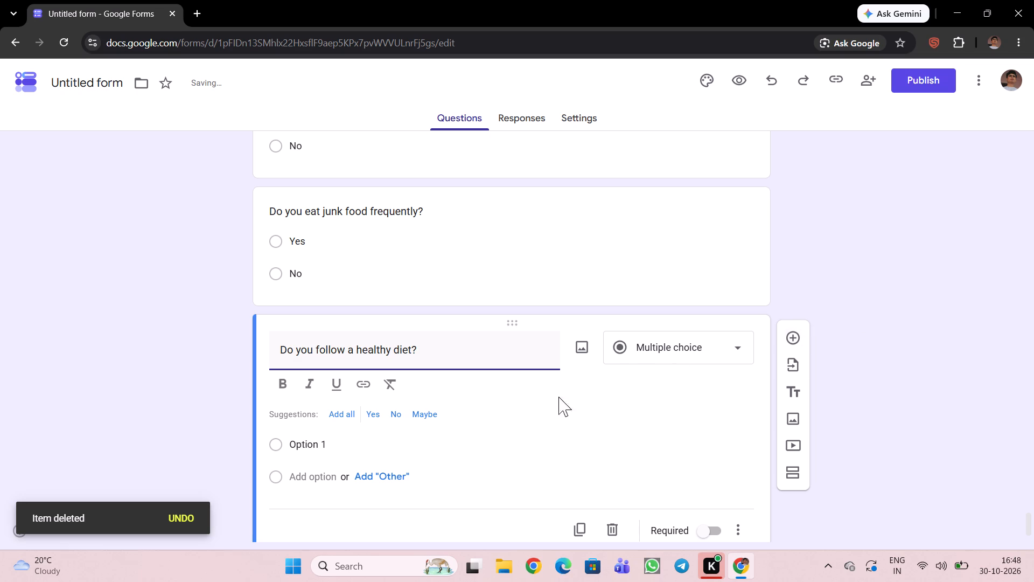
# Give the newly added "Do you follow a healthy diet?" question the answer options Yes and No.
pyautogui.click(351, 435)
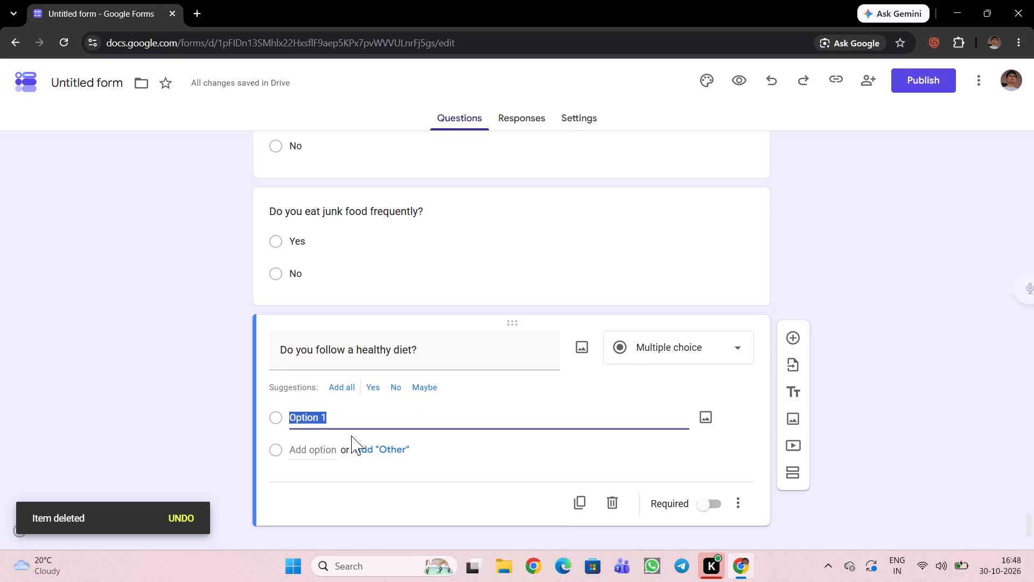
pyautogui.press('BackSpace')
pyautogui.write('es')
pyautogui.press('Return')
# Add another multiple-choice question to the third section reading "Do you drink alcohol?".
pyautogui.scroll(-1, 351, 435)
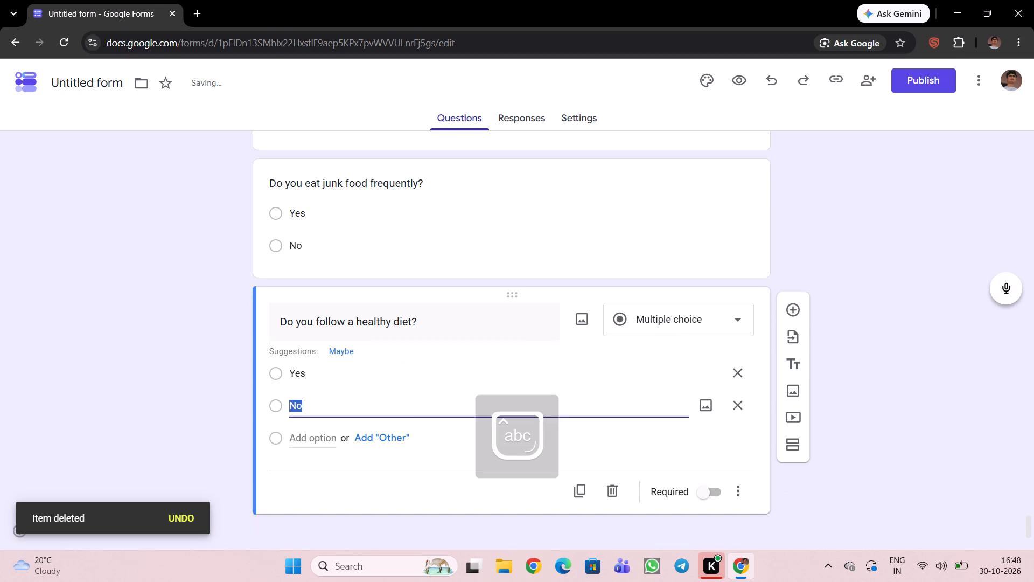
pyautogui.scroll(-1, 351, 435)
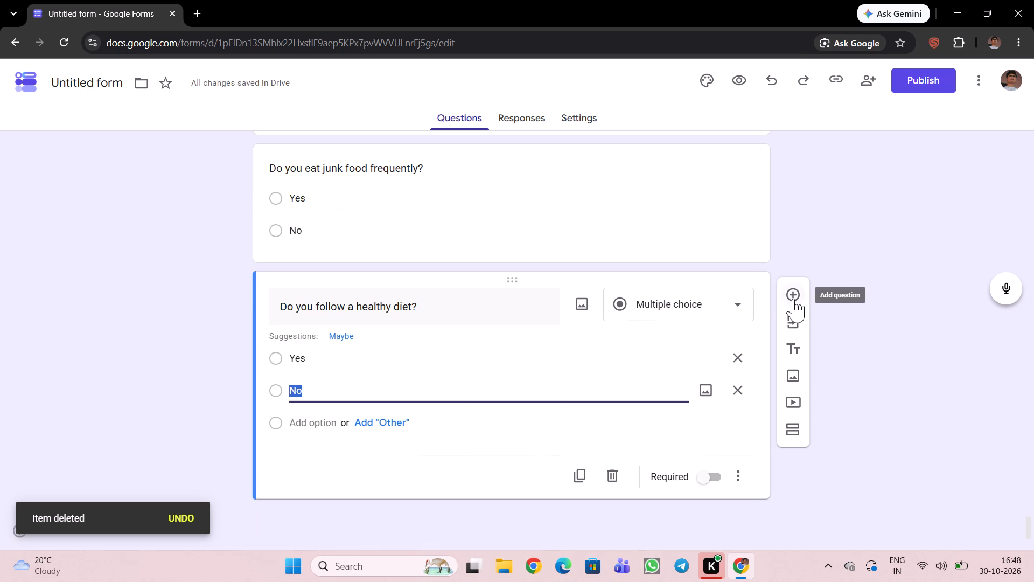
pyautogui.click(794, 298)
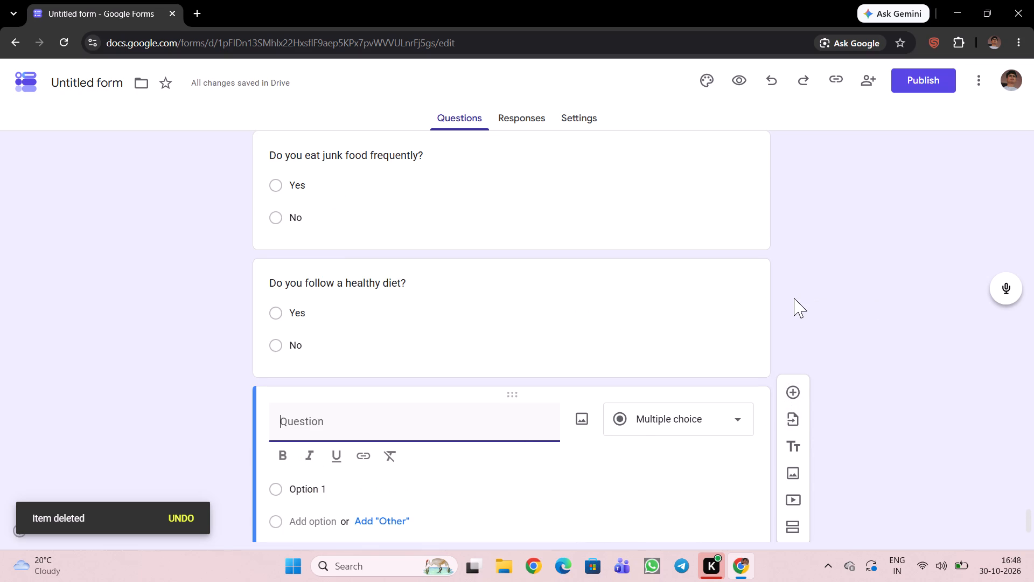
pyautogui.write('do')
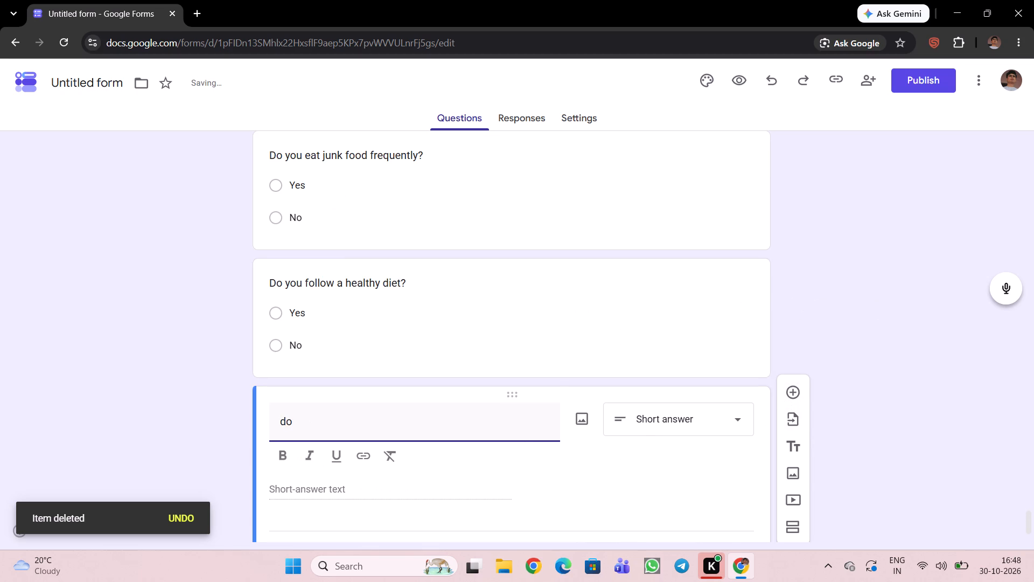
pyautogui.press('BackSpace')
pyautogui.press('BackSpace')
pyautogui.press('d')
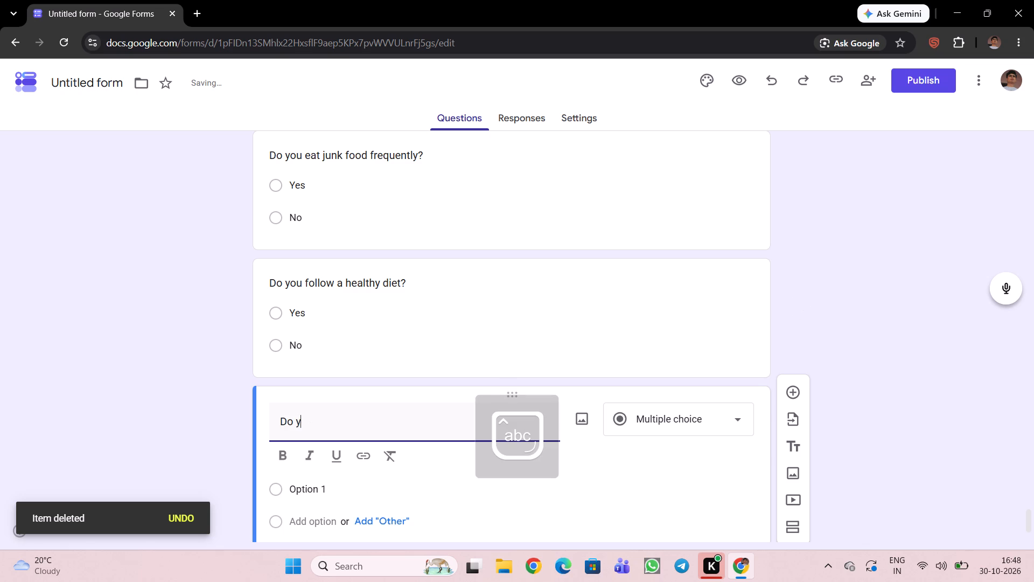
pyautogui.press('BackSpace')
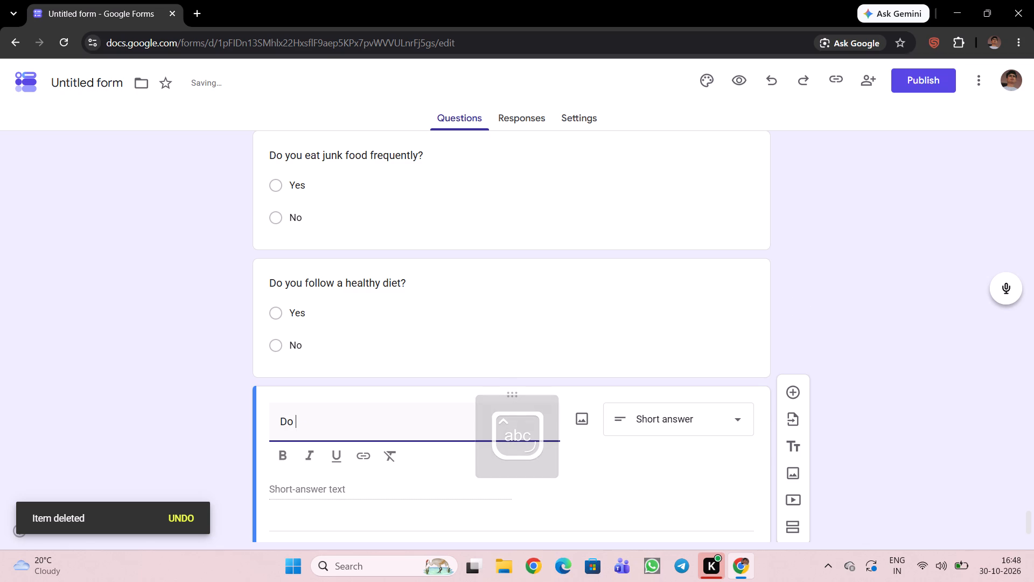
pyautogui.write('you')
pyautogui.press('space')
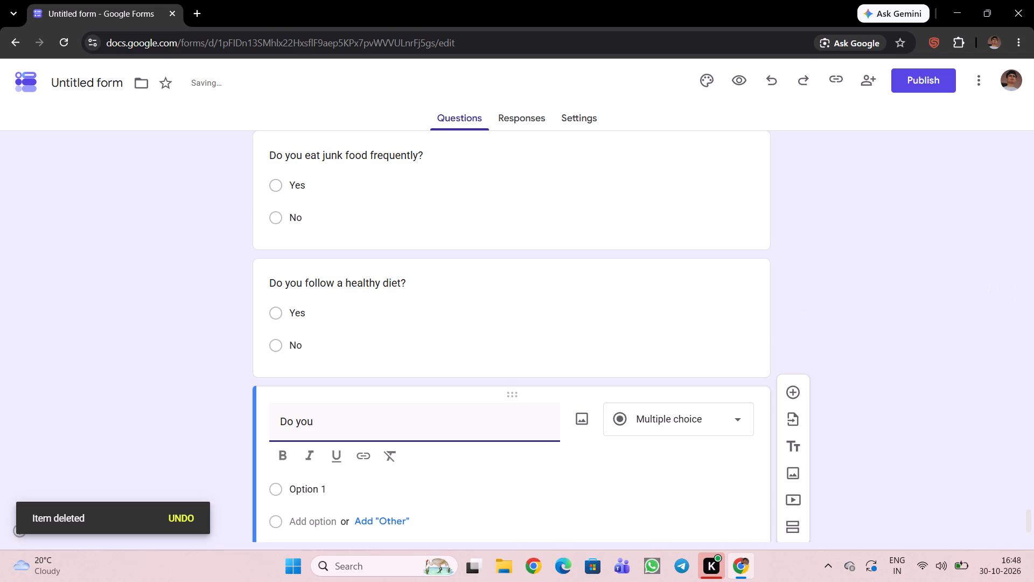
pyautogui.write('drinkk')
pyautogui.press('space')
pyautogui.press('BackSpace')
pyautogui.press('BackSpace')
pyautogui.press('space')
pyautogui.write('alo')
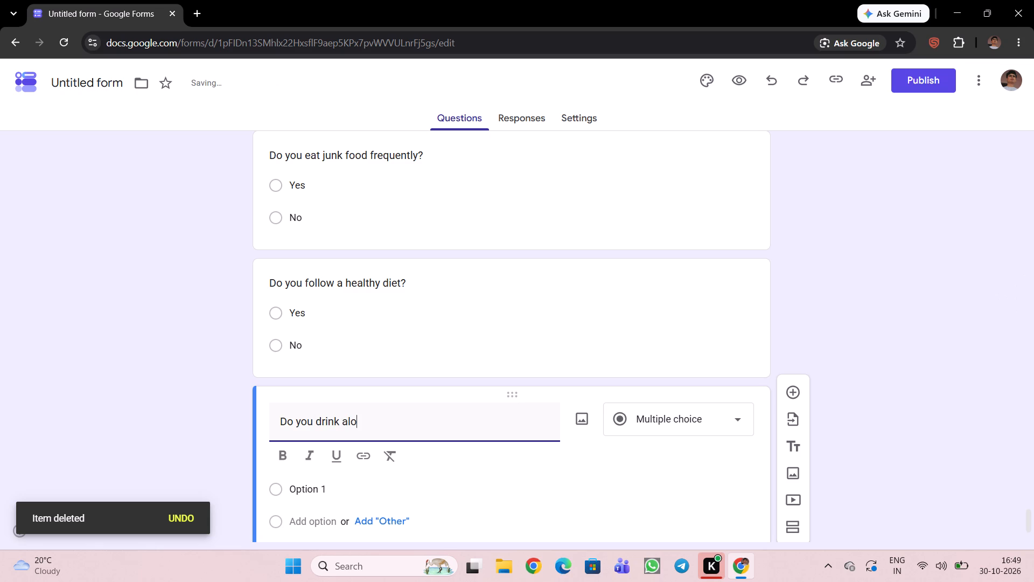
pyautogui.press('BackSpace')
pyautogui.write('cohol')
pyautogui.hotkey('shift', '?')
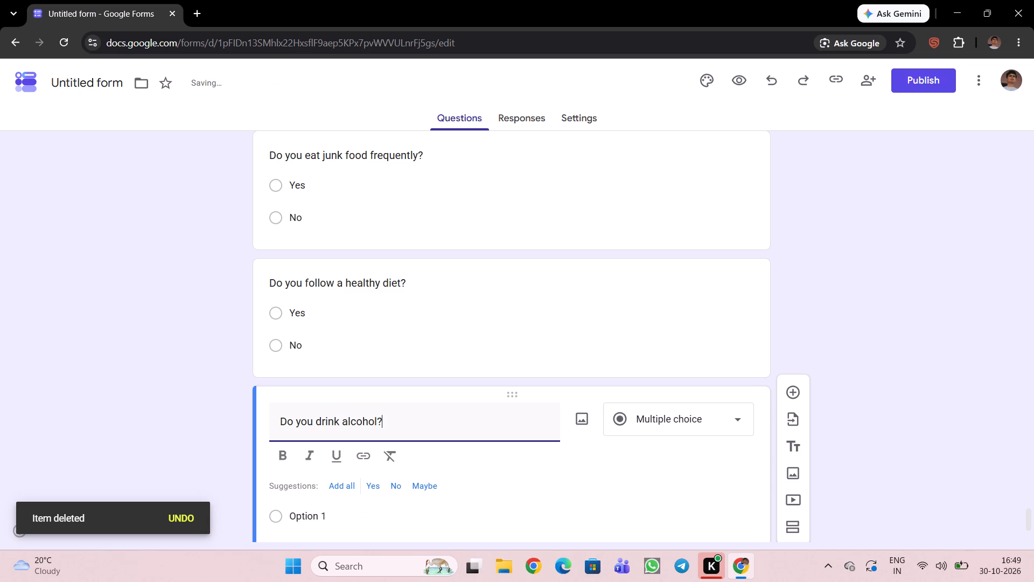
# Give the "Do you drink alcohol?" question the answer options Yes and No.
pyautogui.click(360, 504)
pyautogui.press('BackSpace')
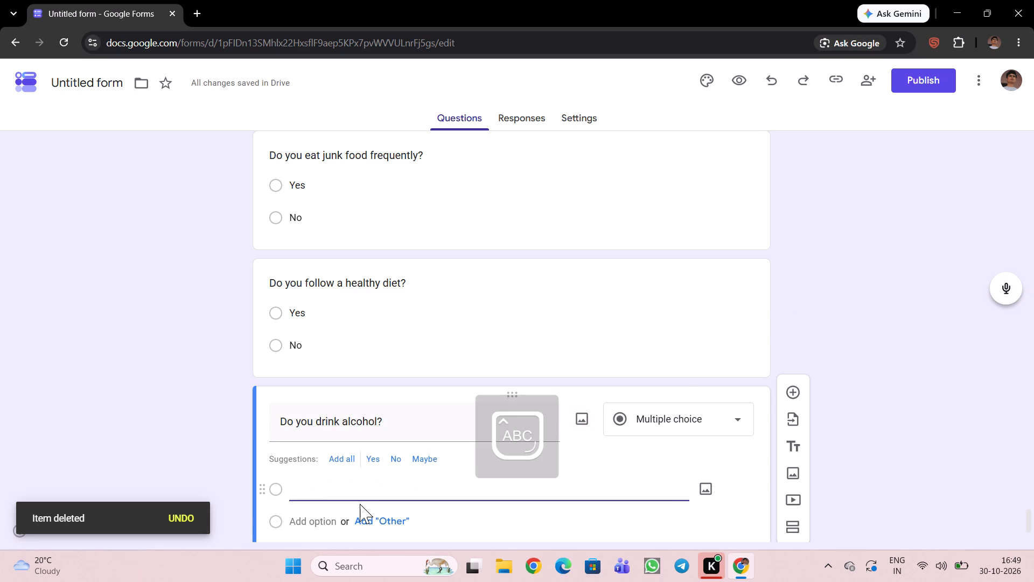
pyautogui.write('es')
pyautogui.press('Return')
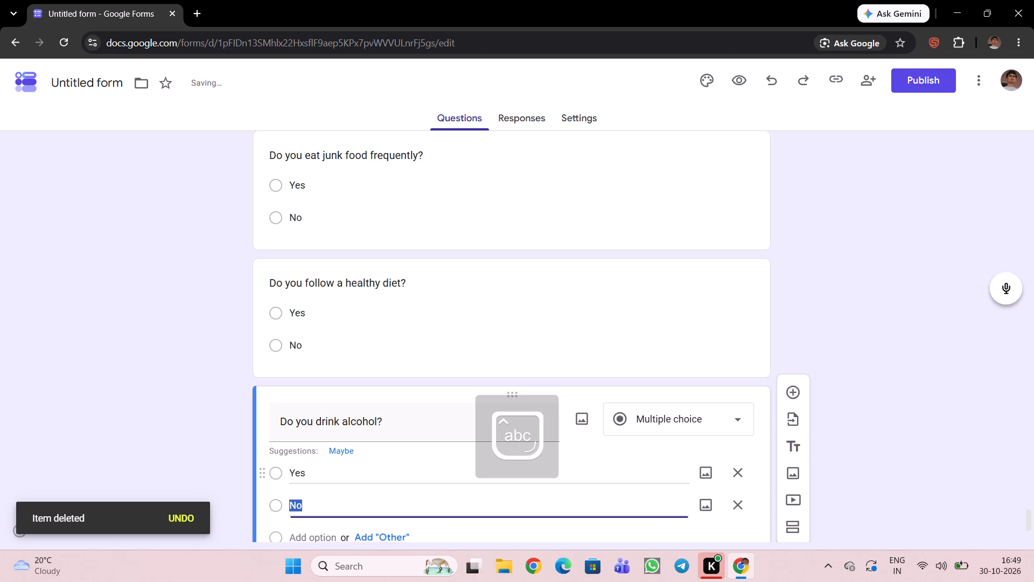
# Add another multiple-choice question to the third section reading "Do you get 7-8 hours of sleep?".
pyautogui.scroll(-1, 360, 504)
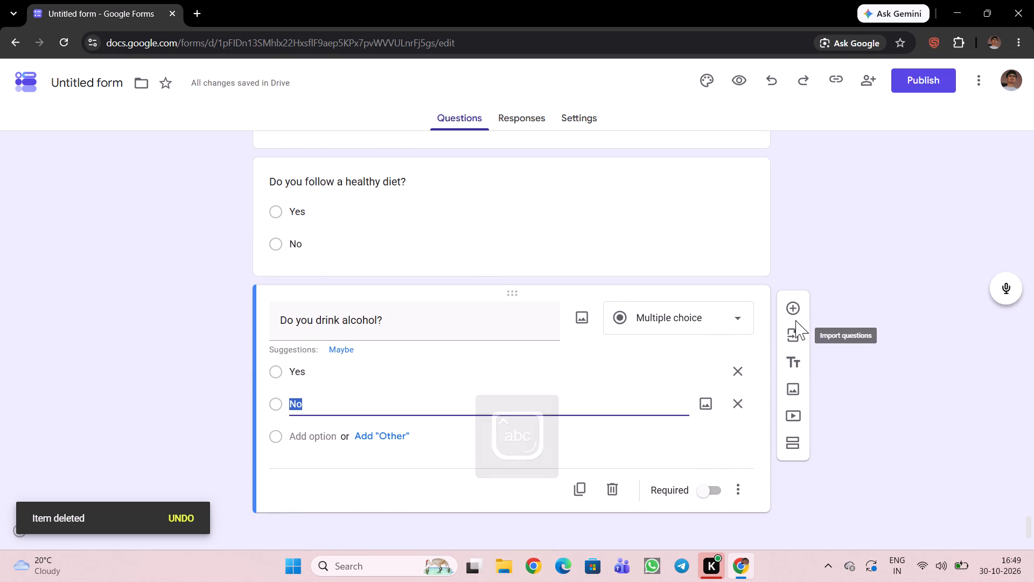
pyautogui.click(794, 311)
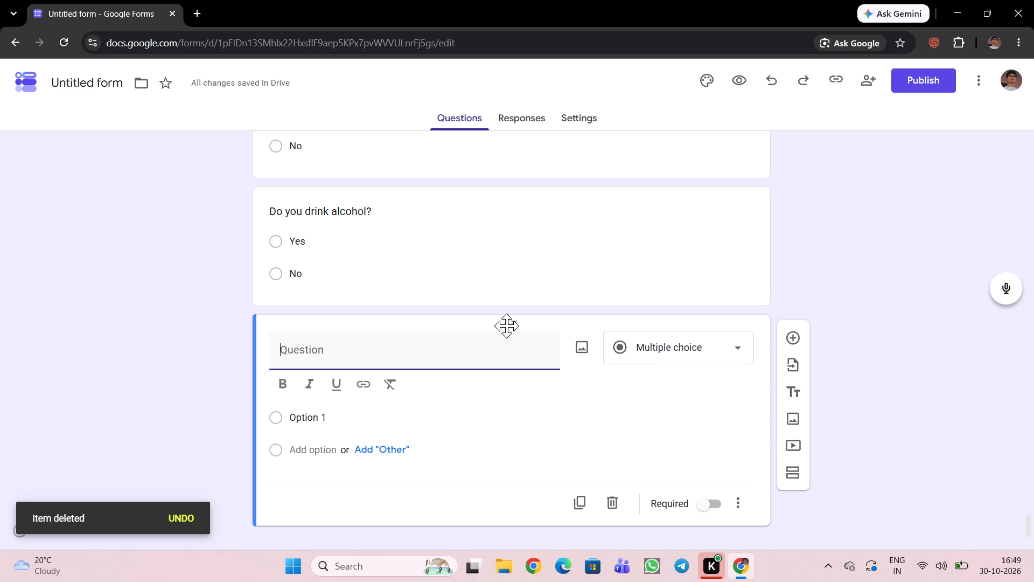
pyautogui.press('d')
pyautogui.write('o you')
pyautogui.press('space')
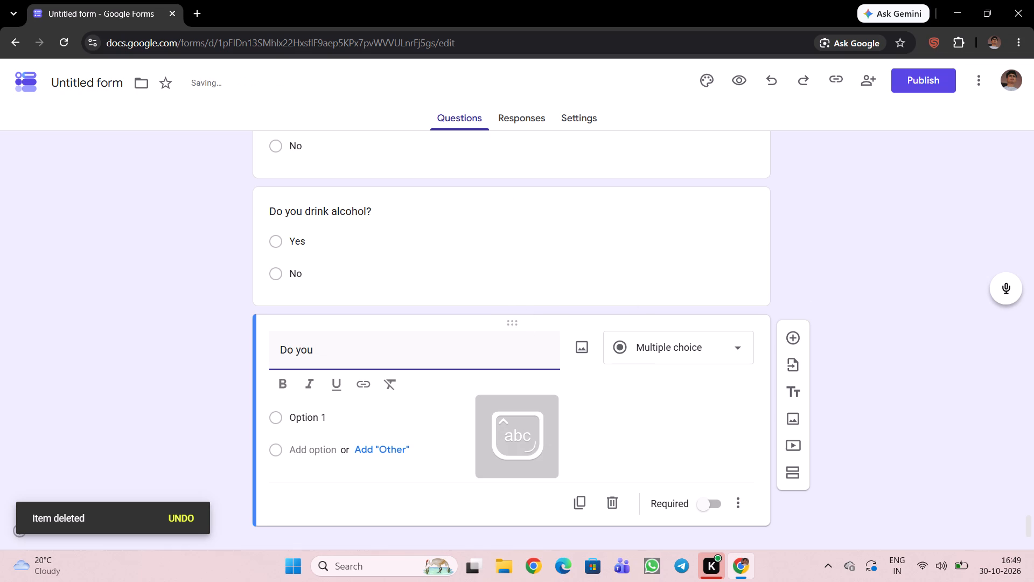
pyautogui.write('ge')
pyautogui.press('space')
pyautogui.press('BackSpace')
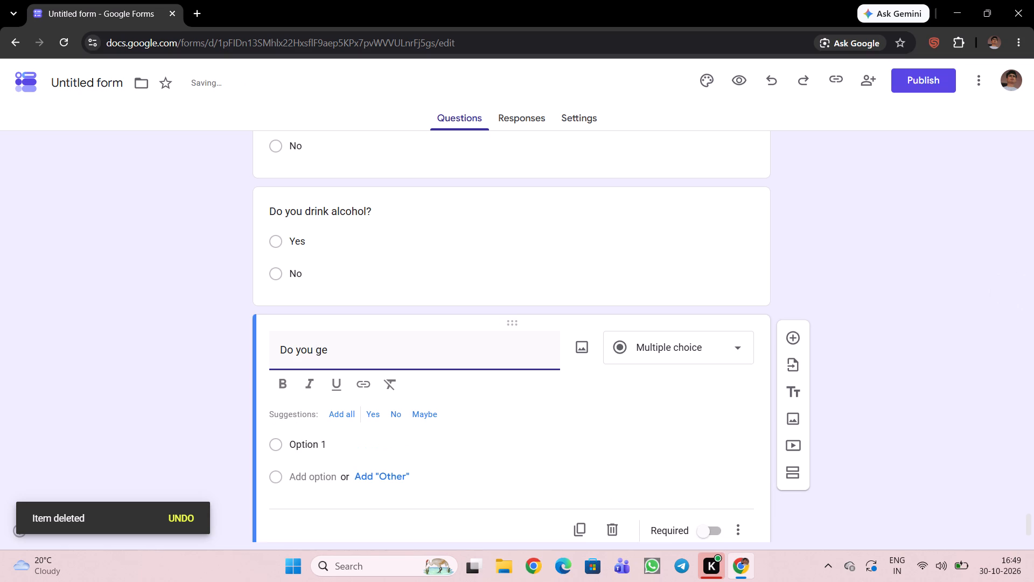
pyautogui.write('t')
pyautogui.press('space')
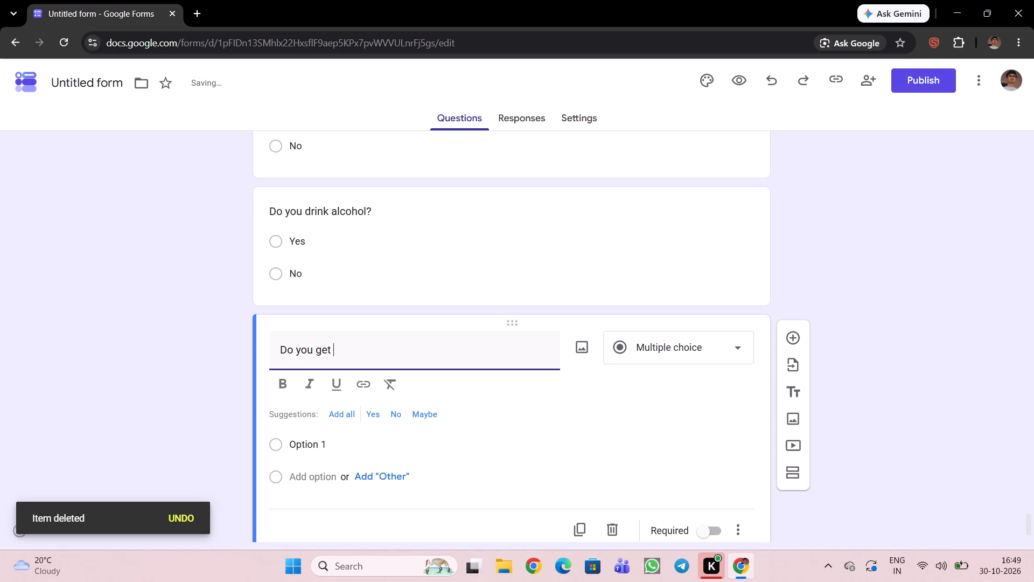
pyautogui.press('7')
pyautogui.write('-8')
pyautogui.press('space')
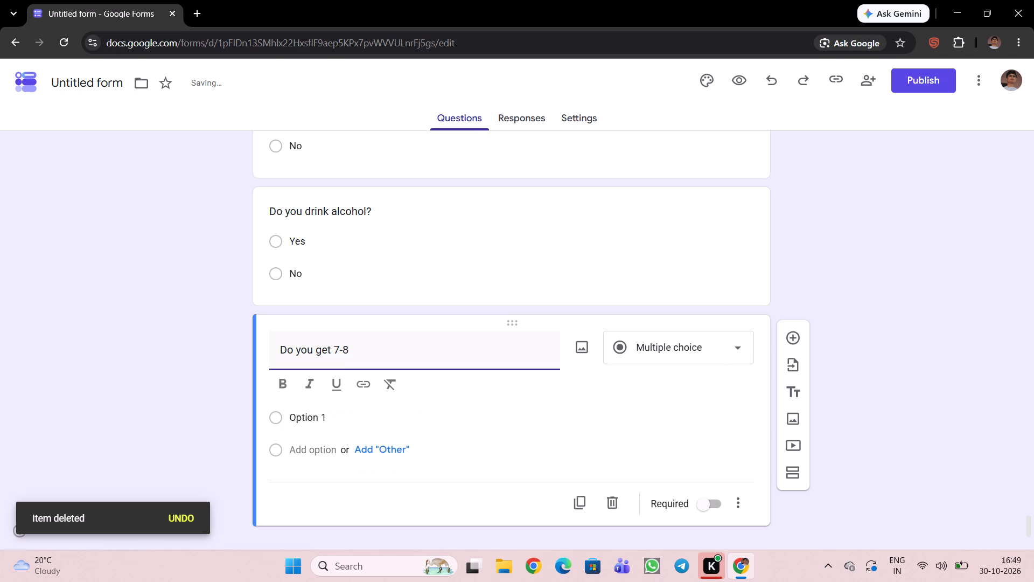
pyautogui.write('hours')
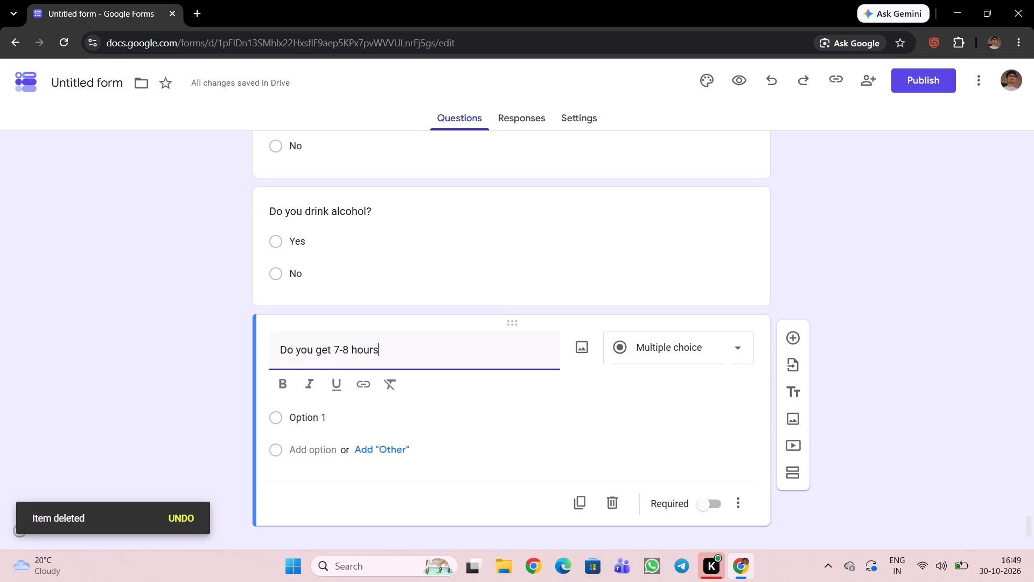
pyautogui.press('space')
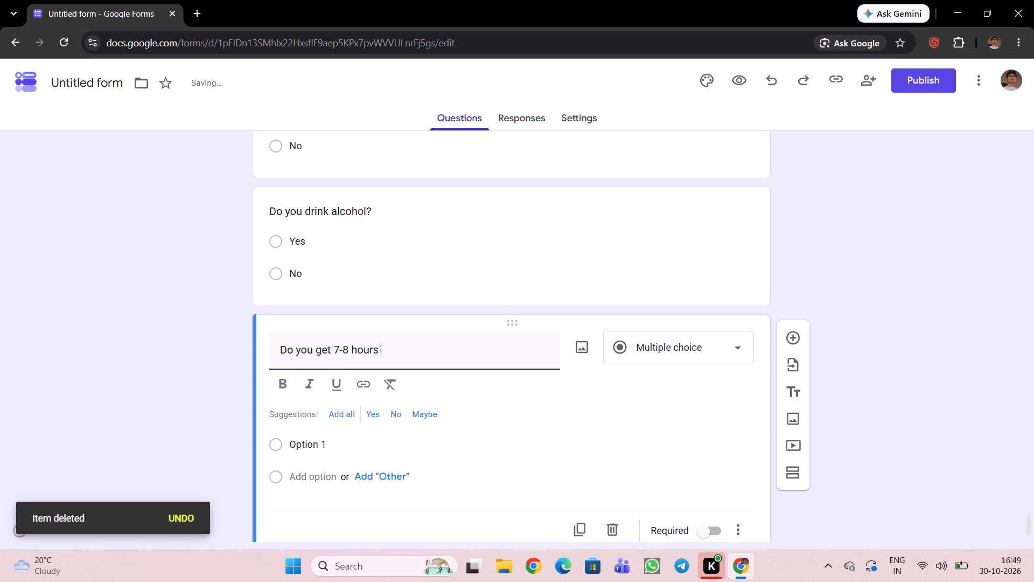
pyautogui.write('of')
pyautogui.press('space')
pyautogui.write('sleep')
pyautogui.hotkey('shift', '?')
pyautogui.press('Return')
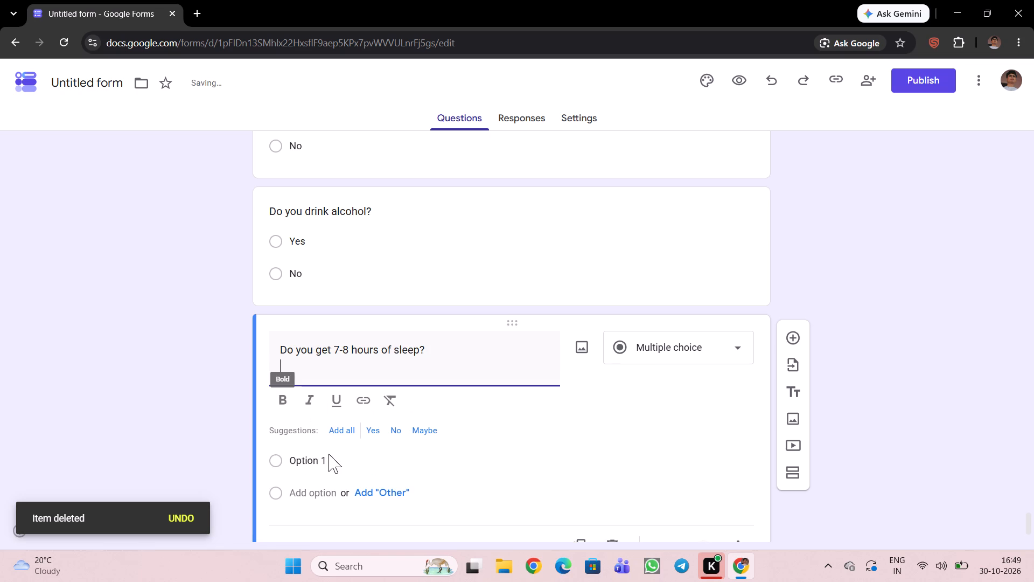
# Give the "Do you get 7-8 hours of sleep?" question the answer options Yes and No.
pyautogui.click(329, 456)
pyautogui.press('BackSpace')
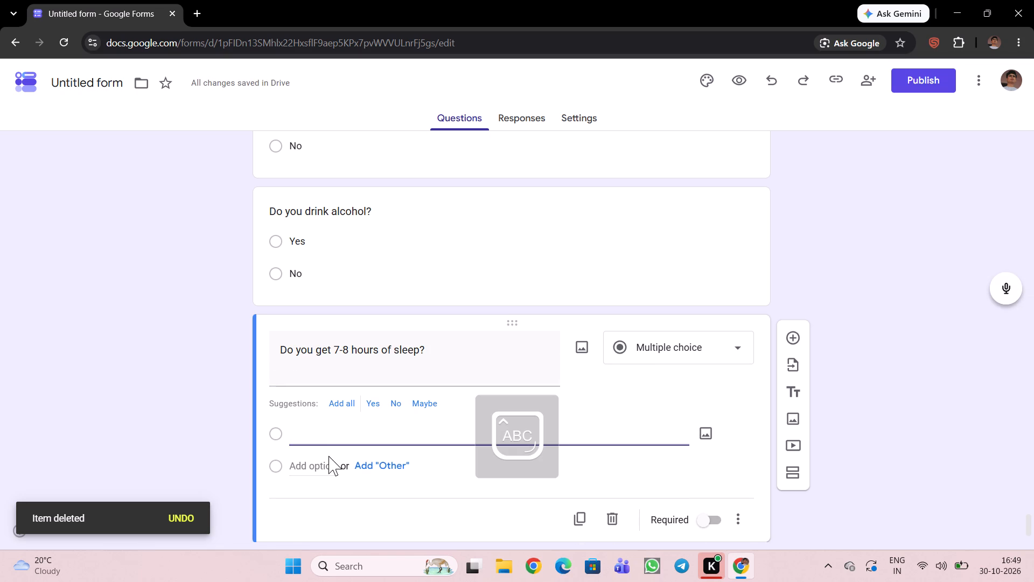
pyautogui.press('y')
pyautogui.write('es')
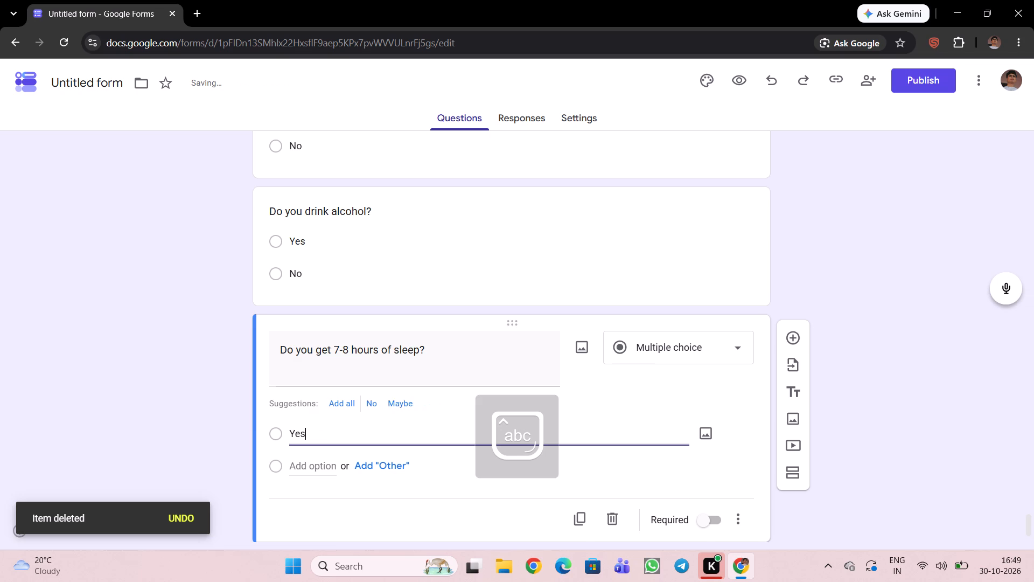
pyautogui.press('Return')
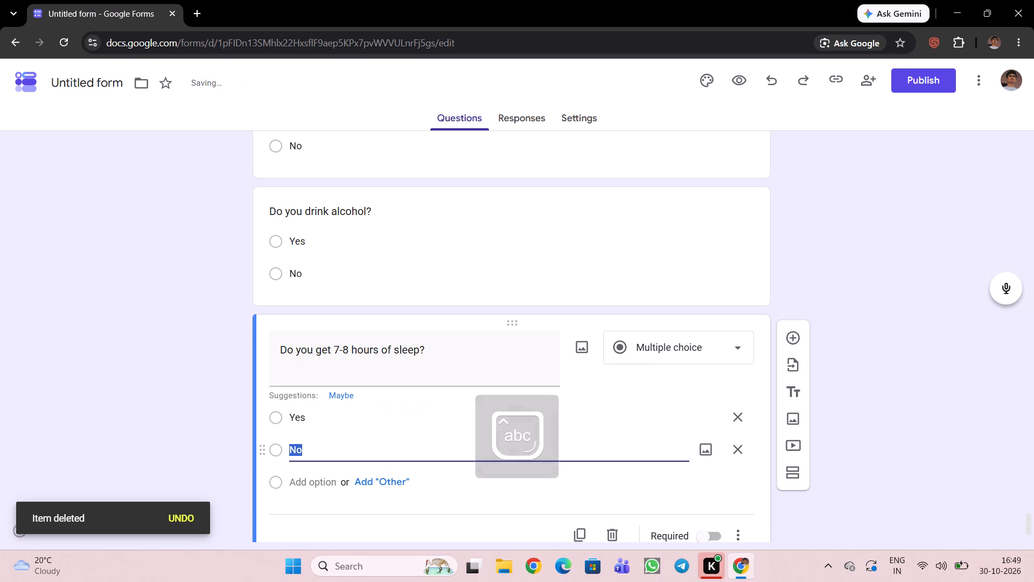
# Add another multiple-choice question to the third section reading "Are you concerned about your body weight?".
pyautogui.click(793, 338)
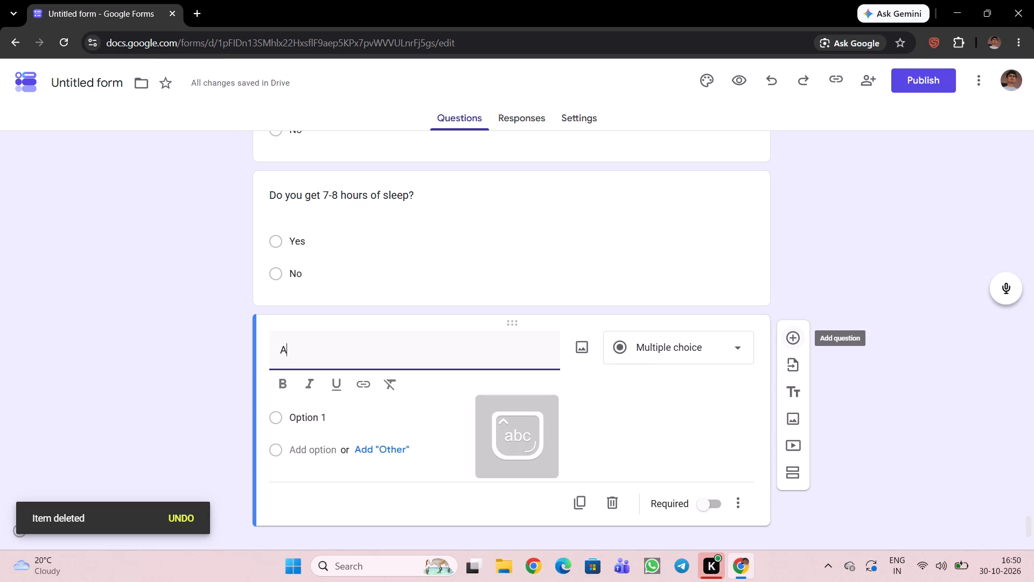
pyautogui.press('e')
pyautogui.press('BackSpace')
pyautogui.write('re')
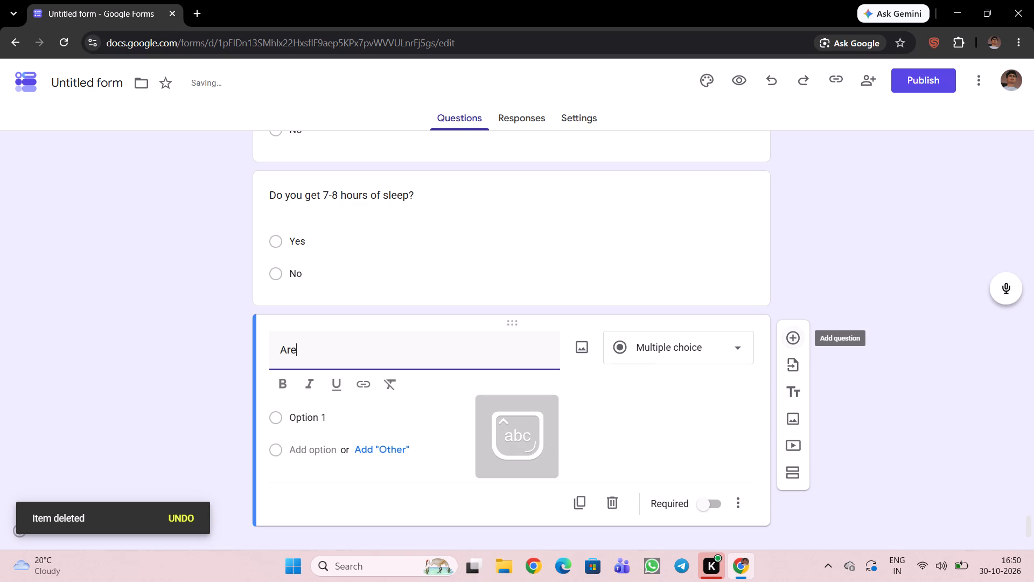
pyautogui.press('space')
pyautogui.write('you')
pyautogui.press('space')
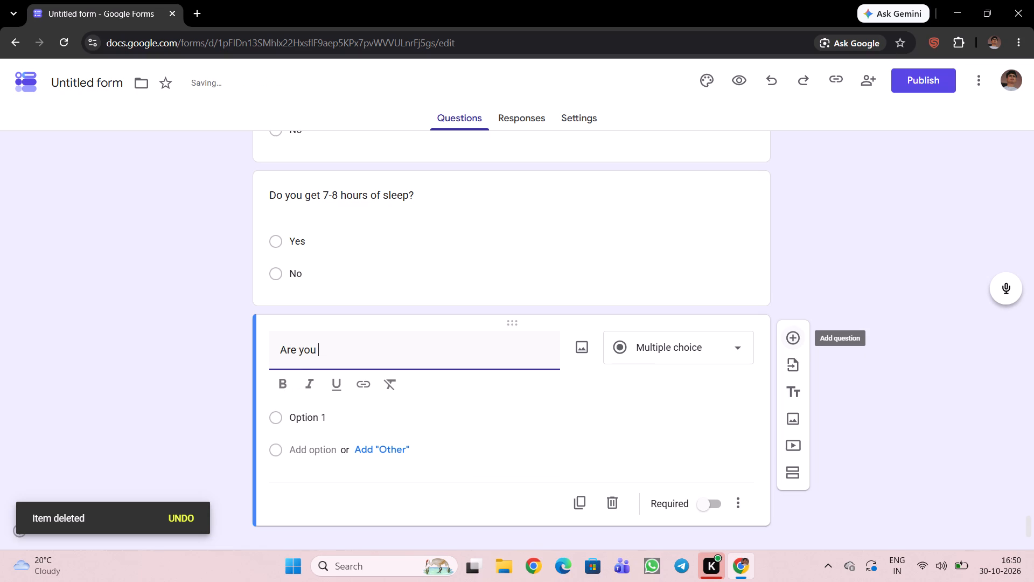
pyautogui.write('con')
pyautogui.write('cerned')
pyautogui.press('space')
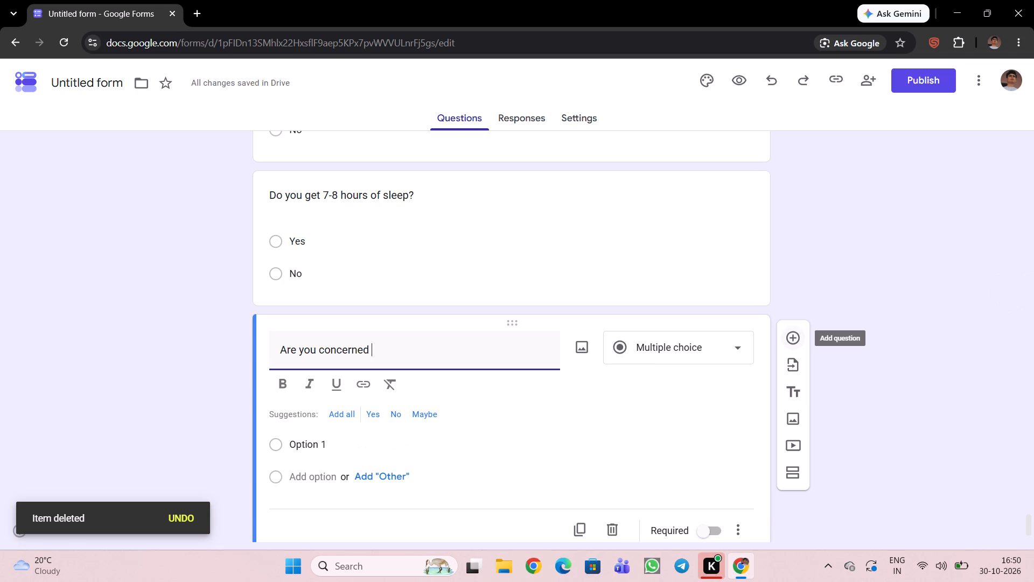
pyautogui.write('about')
pyautogui.press('space')
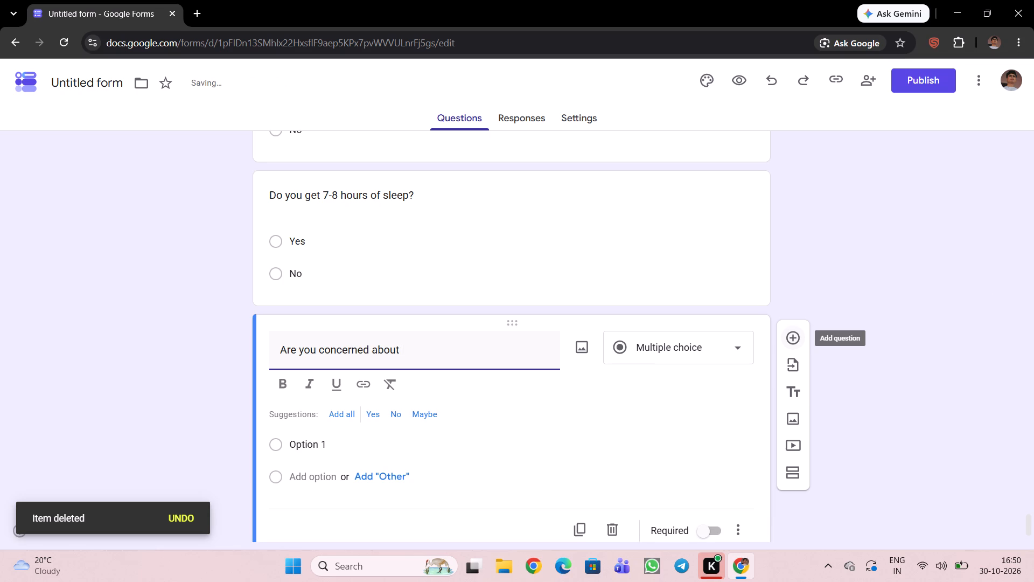
pyautogui.write('your body')
pyautogui.press('space')
pyautogui.write('weight')
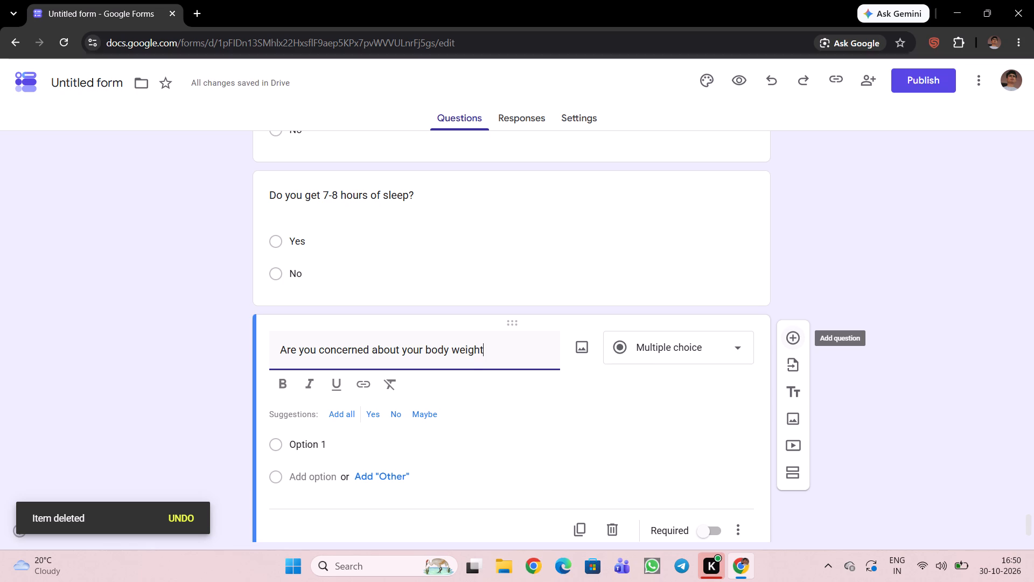
pyautogui.hotkey('shift', '?')
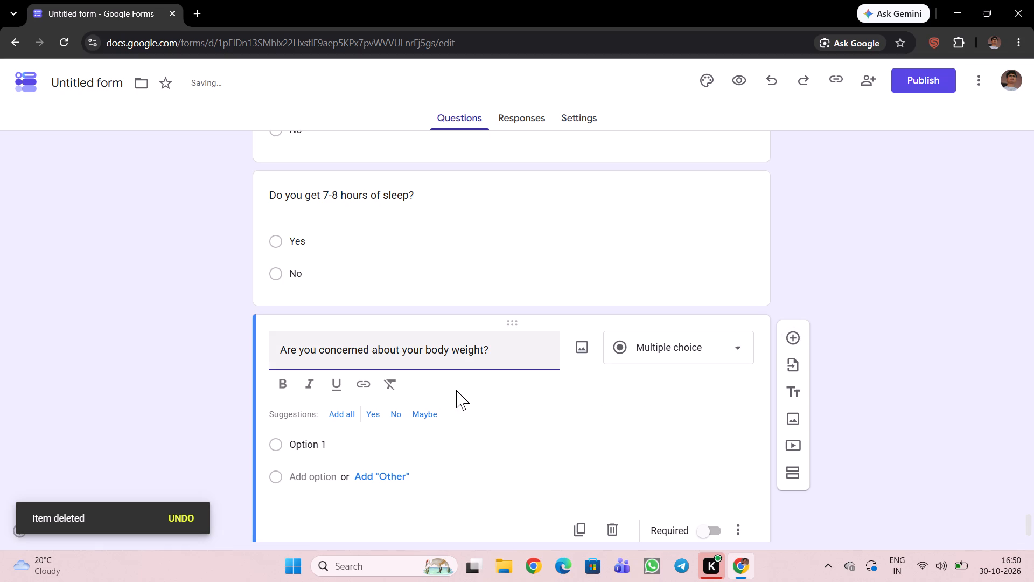
# Give the "Are you concerned about your body weight?" question the answer options Yes and No.
pyautogui.click(327, 436)
pyautogui.press('BackSpace')
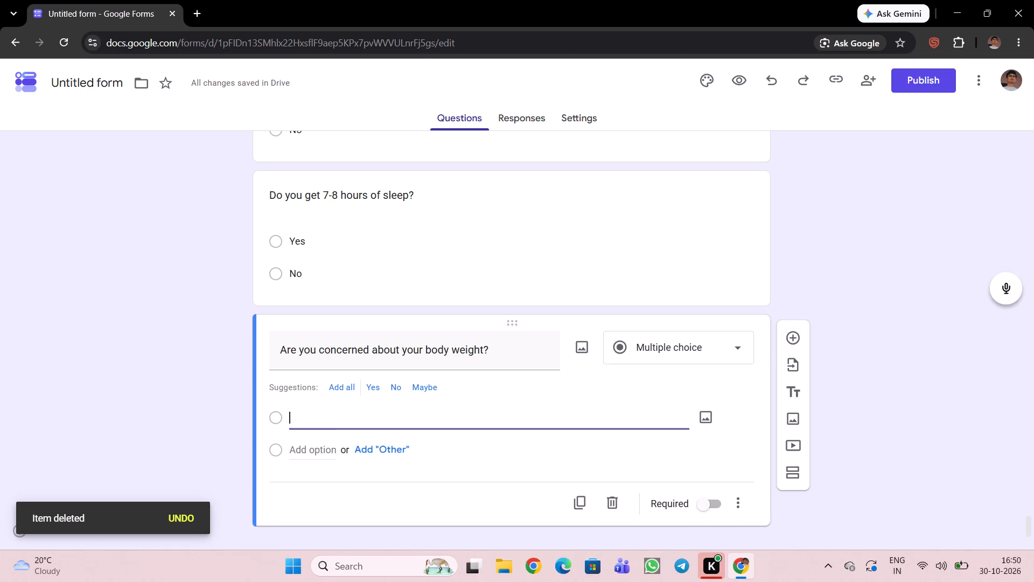
pyautogui.write('es')
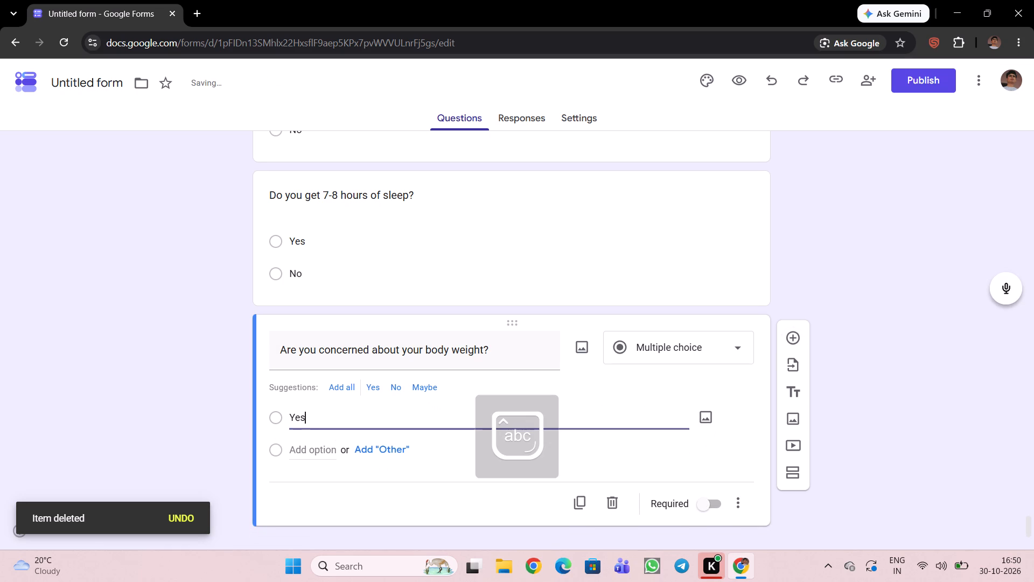
pyautogui.press('Return')
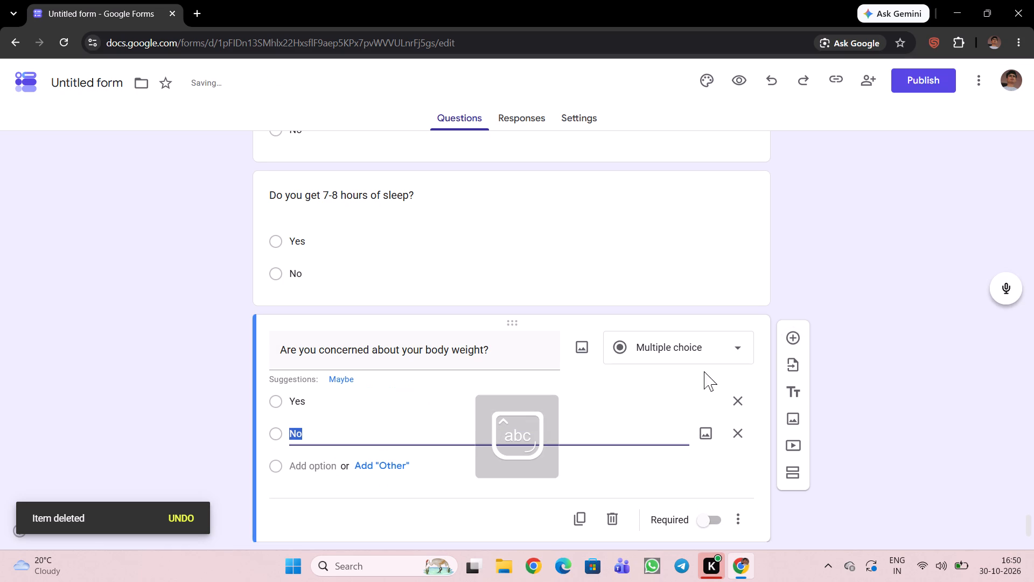
# Add another multiple-choice question to the third section reading "Do you want to improve you body shape?".
pyautogui.click(788, 336)
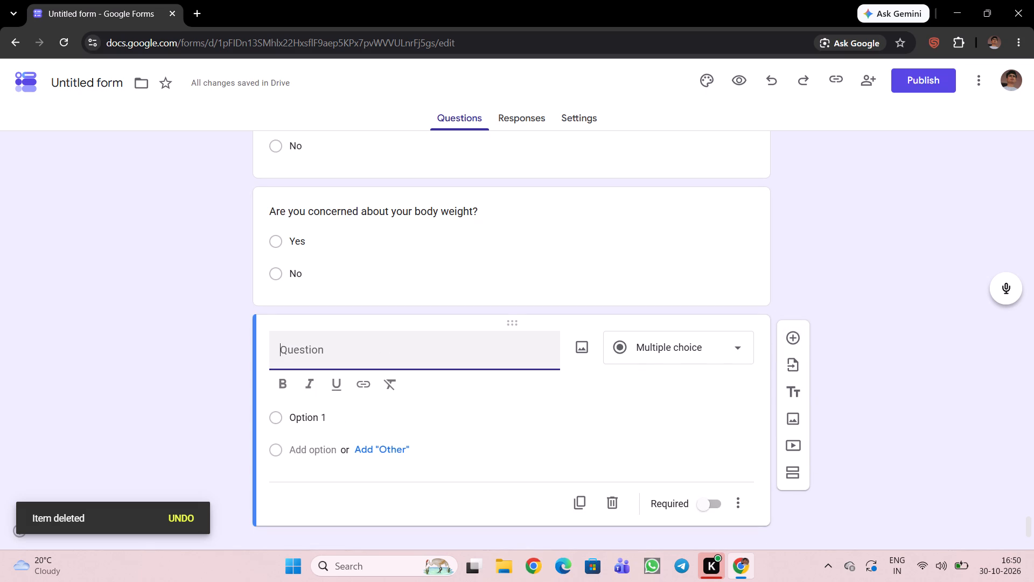
pyautogui.write('o')
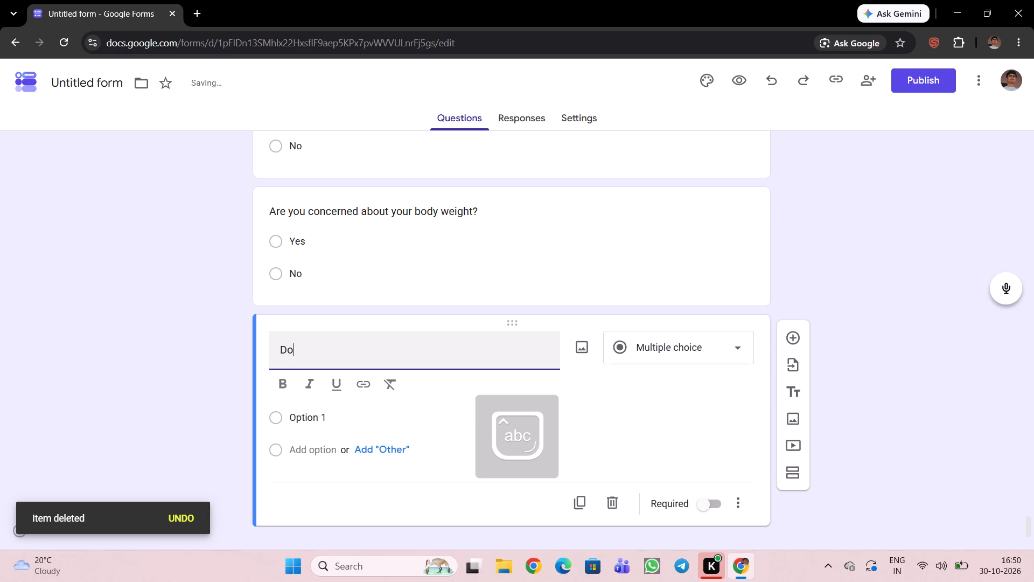
pyautogui.press('space')
pyautogui.write('you')
pyautogui.press('space')
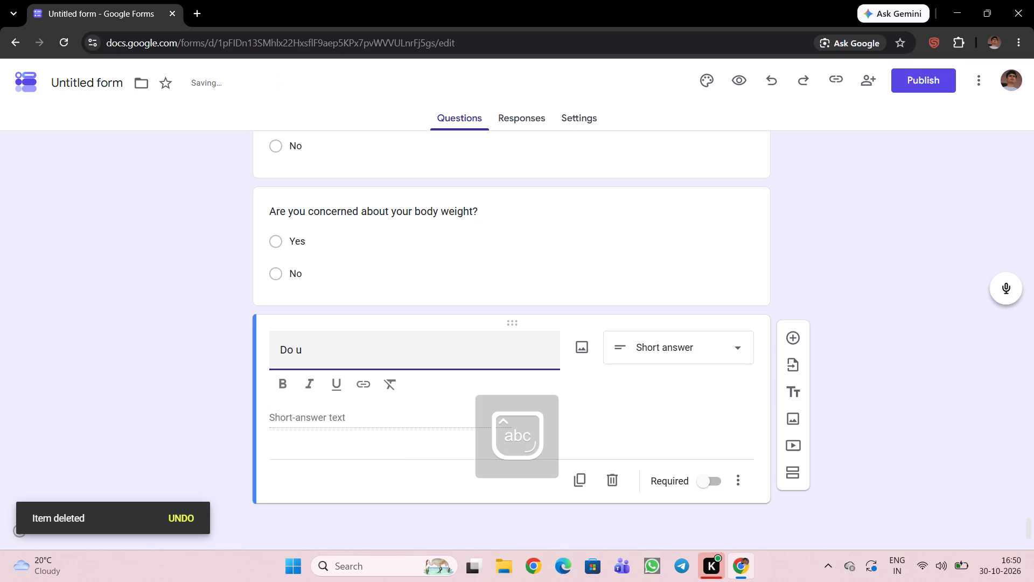
pyautogui.press('BackSpace')
pyautogui.press('BackSpace')
pyautogui.write('you')
pyautogui.press('space')
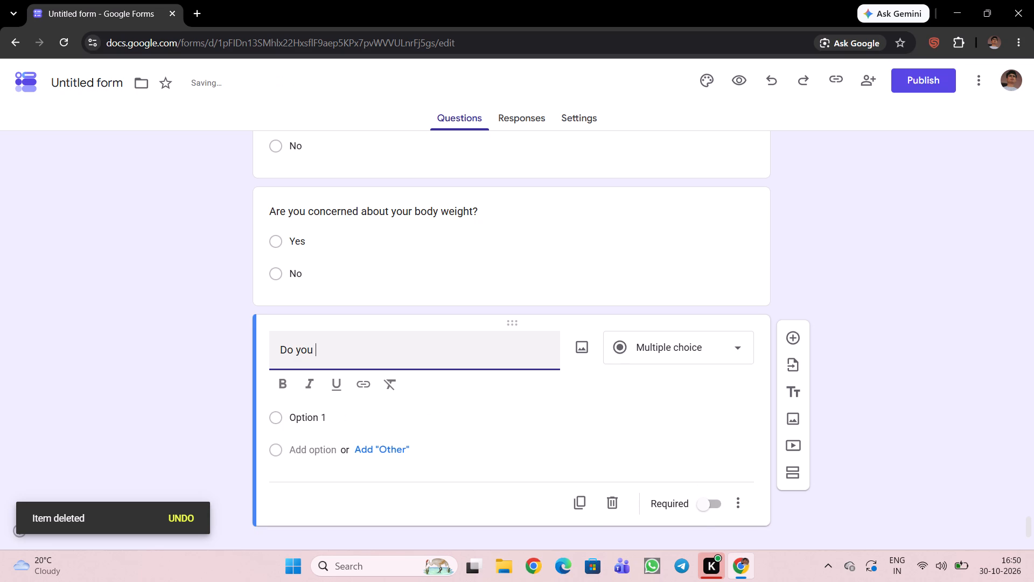
pyautogui.write('want to improve you')
pyautogui.press('space')
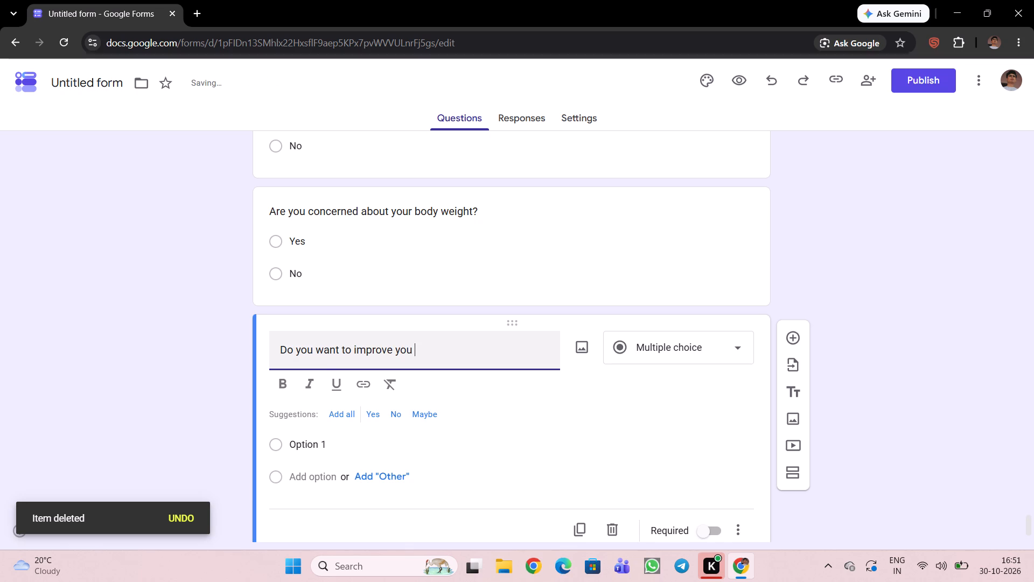
pyautogui.write('body')
pyautogui.press('space')
pyautogui.write('shaor')
pyautogui.press('BackSpace')
pyautogui.press('BackSpace')
pyautogui.press('BackSpace')
pyautogui.press('BackSpace')
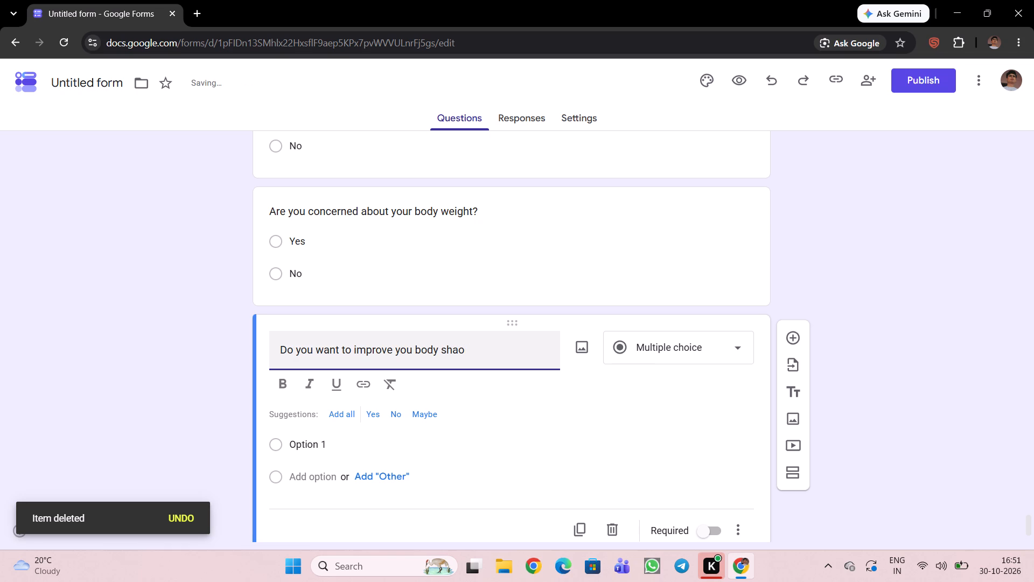
pyautogui.press('BackSpace')
pyautogui.press('BackSpace')
pyautogui.press('space')
pyautogui.write('shaoe?')
pyautogui.press('BackSpace')
pyautogui.press('BackSpace')
pyautogui.press('BackSpace')
pyautogui.write('pe?')
# Give the "Do you want to improve you body shape?" question the answer options Yes and No.
pyautogui.click(319, 440)
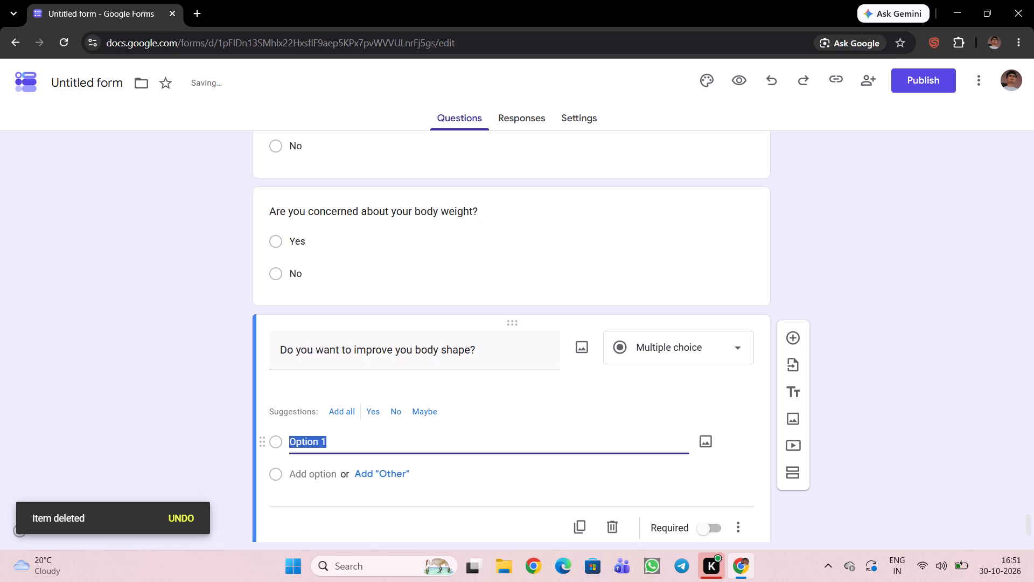
pyautogui.press('BackSpace')
pyautogui.press('y')
pyautogui.write('es')
pyautogui.press('Return')
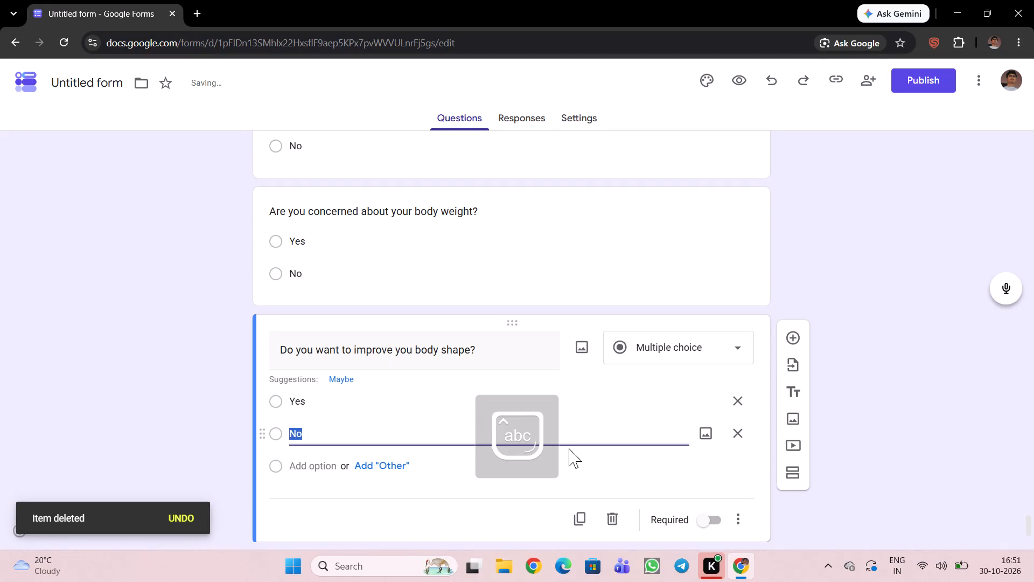
# Add another multiple-choice question to the third section reading "Do you follow skincare routine?".
pyautogui.click(783, 336)
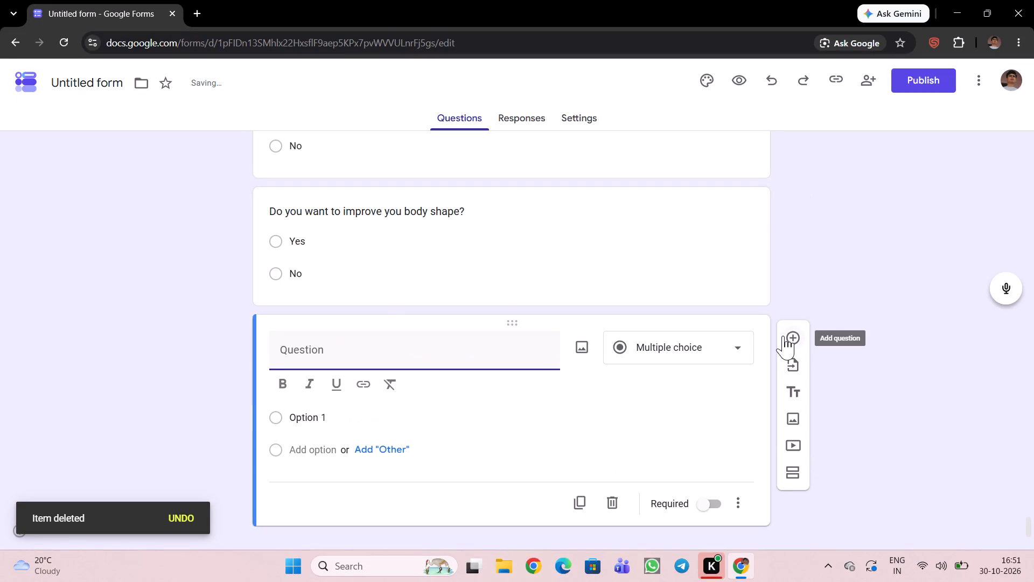
pyautogui.write('o you folloe')
pyautogui.press('BackSpace')
pyautogui.press('w')
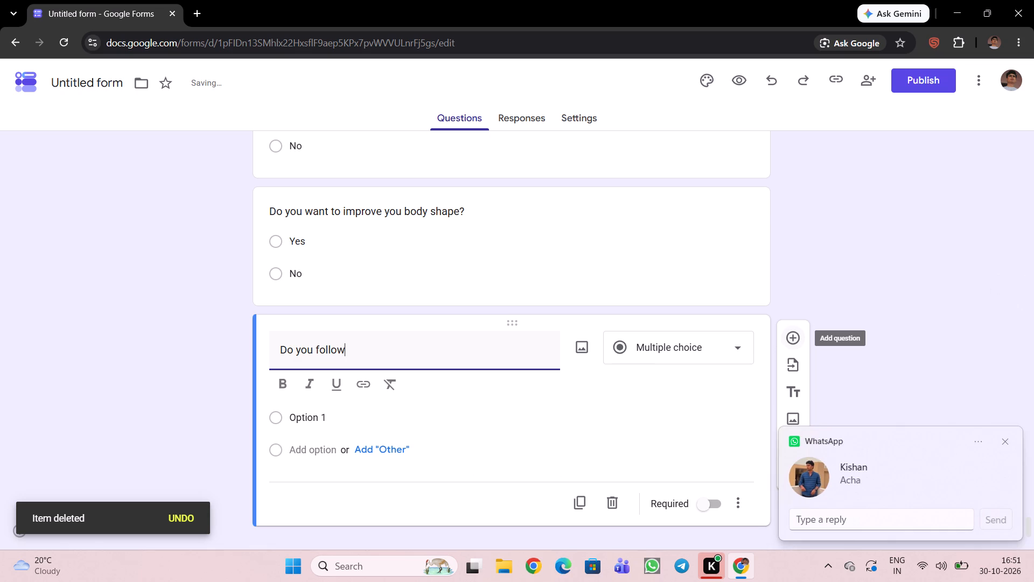
pyautogui.press('space')
pyautogui.write('skincare')
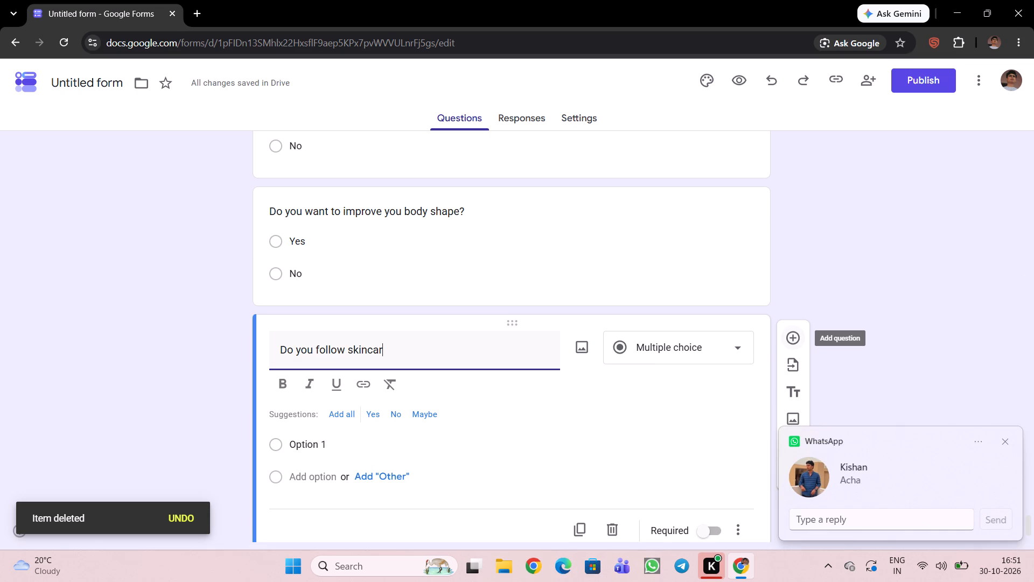
pyautogui.press('space')
pyautogui.write('routine')
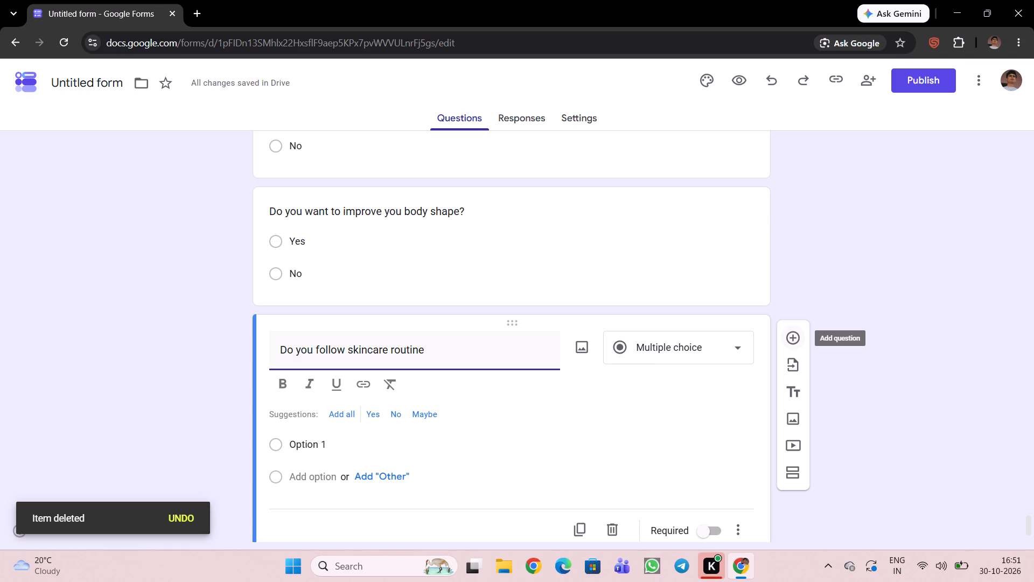
pyautogui.hotkey('shift', '?')
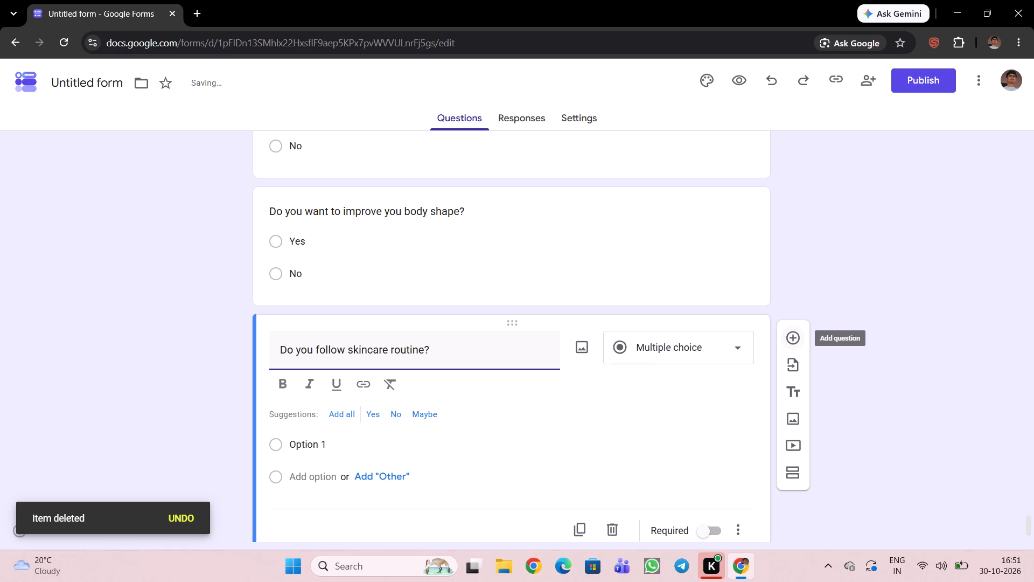
# Insert "a daily" before "skincare" in the new question so it reads "Do you follow a daily skincare routine?".
pyautogui.press('Left')
pyautogui.press('Left')
pyautogui.press('Left')
pyautogui.press('Left')
pyautogui.press('Left')
pyautogui.press('Left')
pyautogui.press('Left')
pyautogui.press('Left')
pyautogui.press('Left')
pyautogui.press('Left')
pyautogui.press('Left')
pyautogui.press('Left')
pyautogui.press('Left')
pyautogui.press('Left')
pyautogui.press('Left')
pyautogui.press('Left')
pyautogui.press('Left')
pyautogui.write('a')
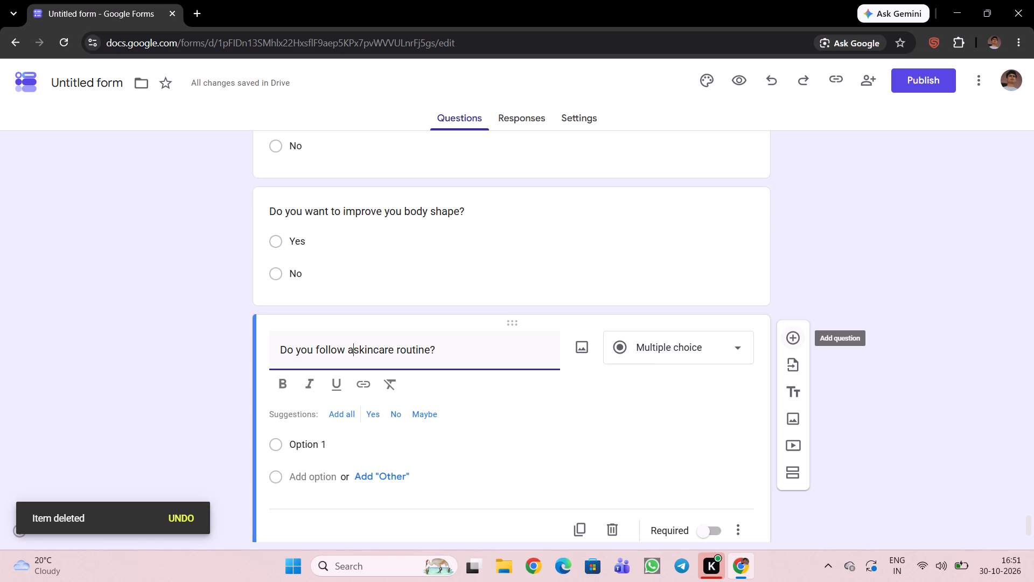
pyautogui.press('space')
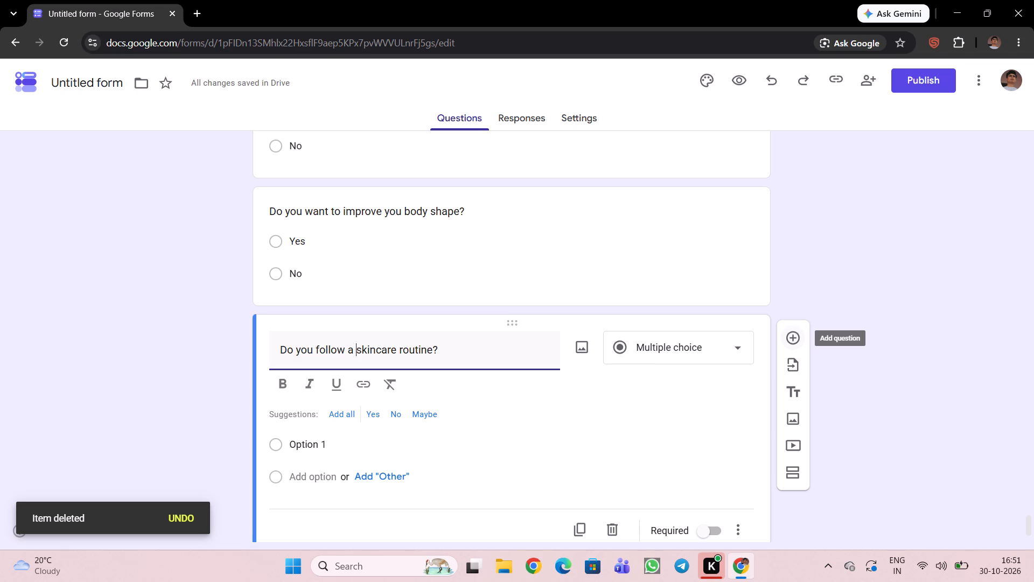
pyautogui.write('daily')
pyautogui.press('space')
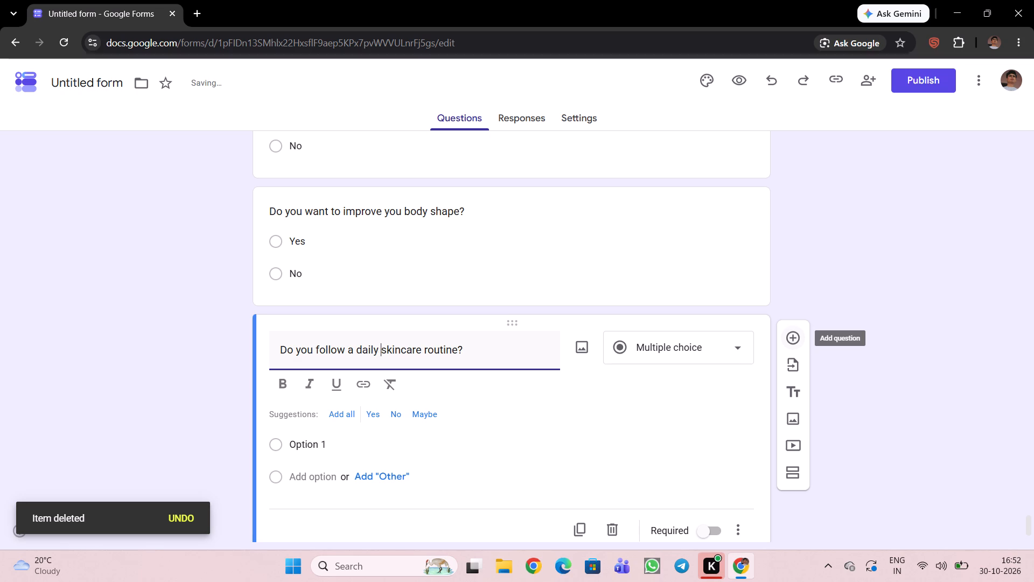
# Give the "Do you follow a daily skincare routine?" question the answer options Yes and No.
pyautogui.click(397, 435)
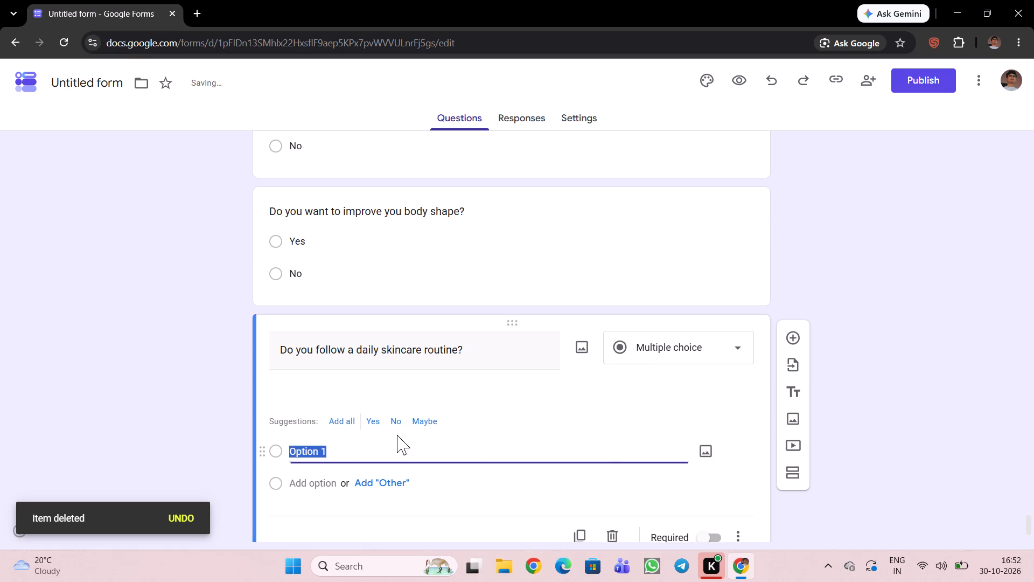
pyautogui.press('BackSpace')
pyautogui.press('y')
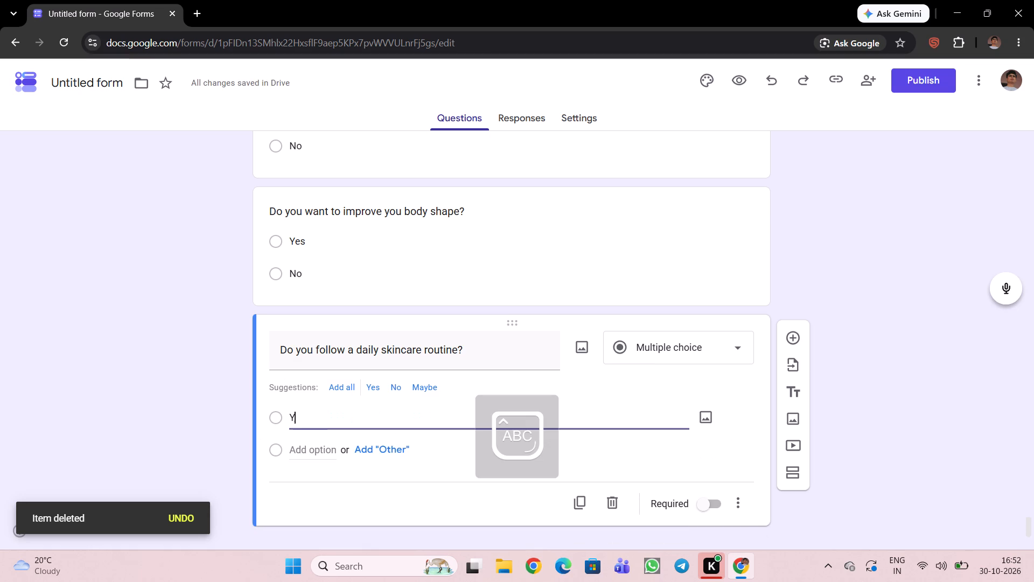
pyautogui.press('e')
pyautogui.write('es')
pyautogui.press('Return')
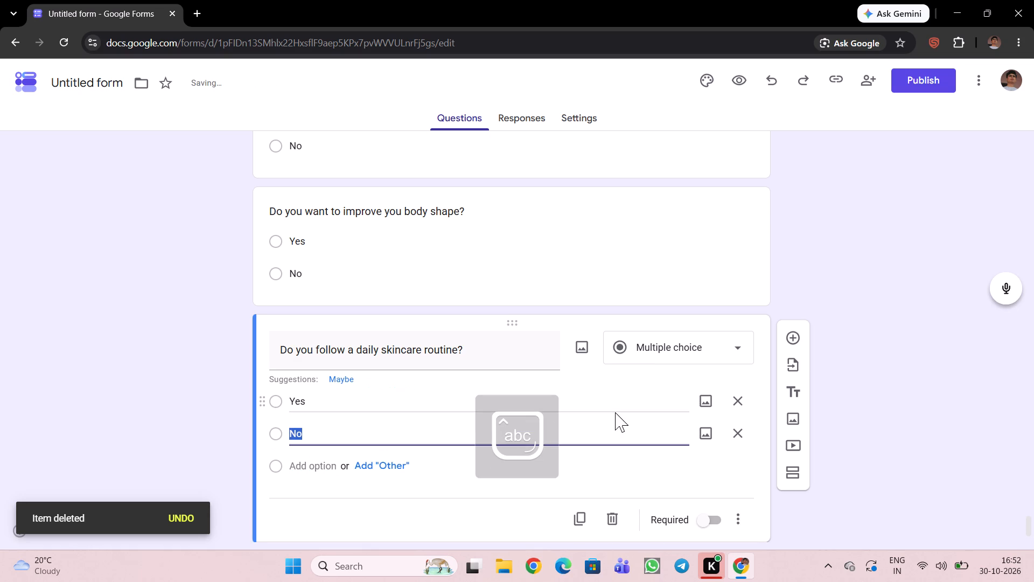
# Add a blank multiple-choice question below the daily skincare routine question.
pyautogui.click(795, 329)
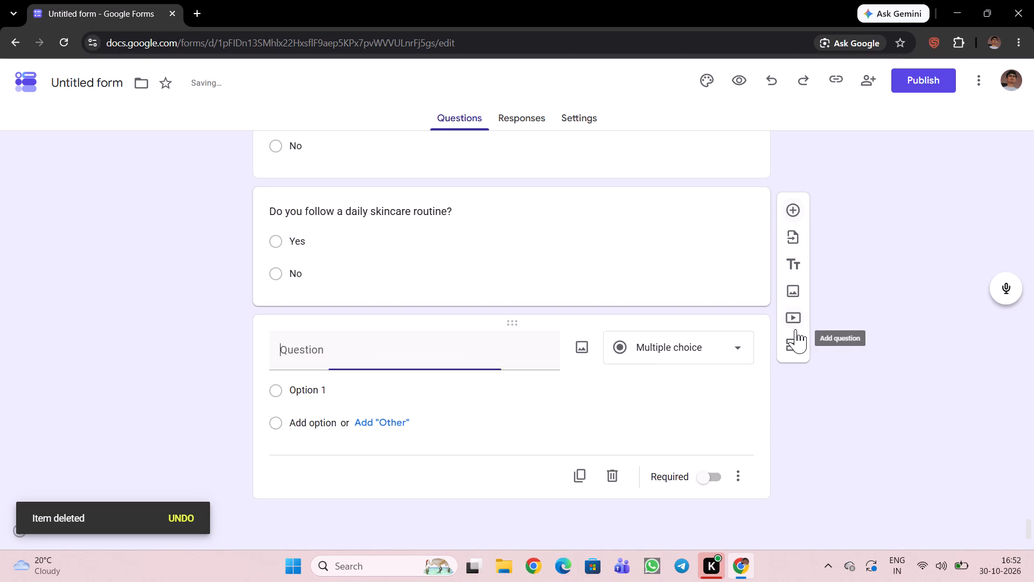
# Review the questions already entered in the "Health and Physical Fitness Survey" section, back to the end of section 2.
pyautogui.scroll(1, 688, 336)
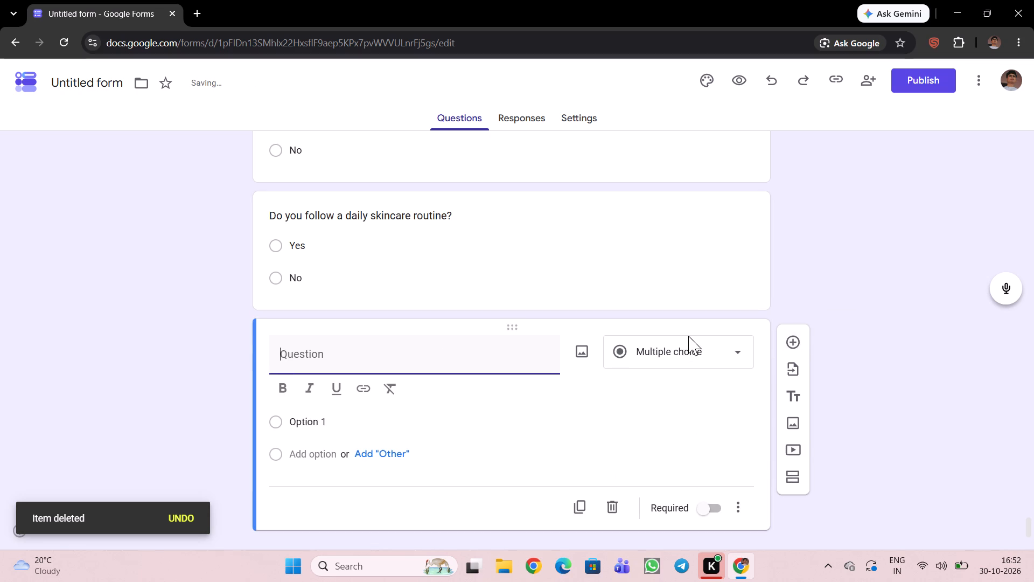
pyautogui.scroll(3, 688, 336)
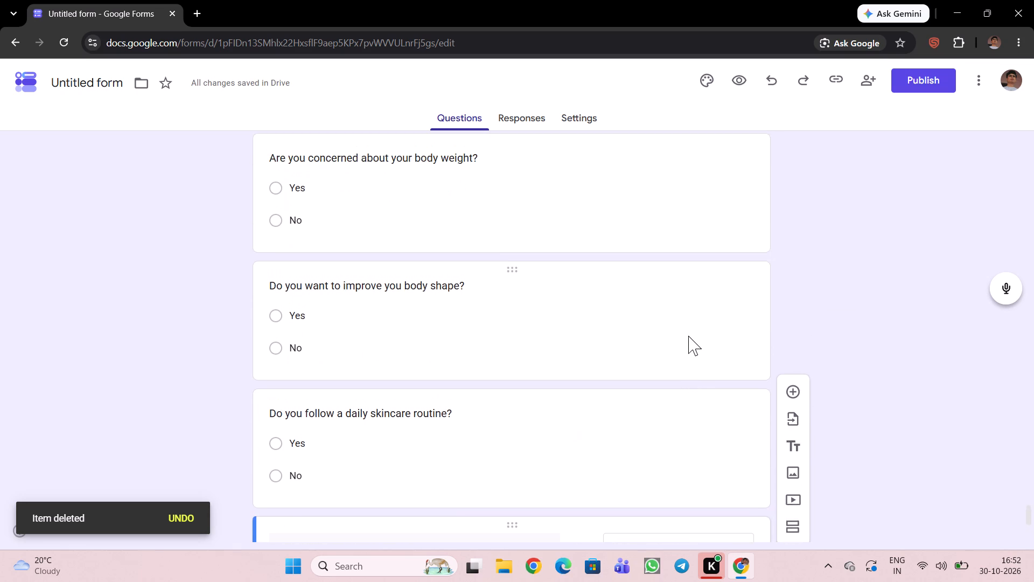
pyautogui.scroll(3, 688, 336)
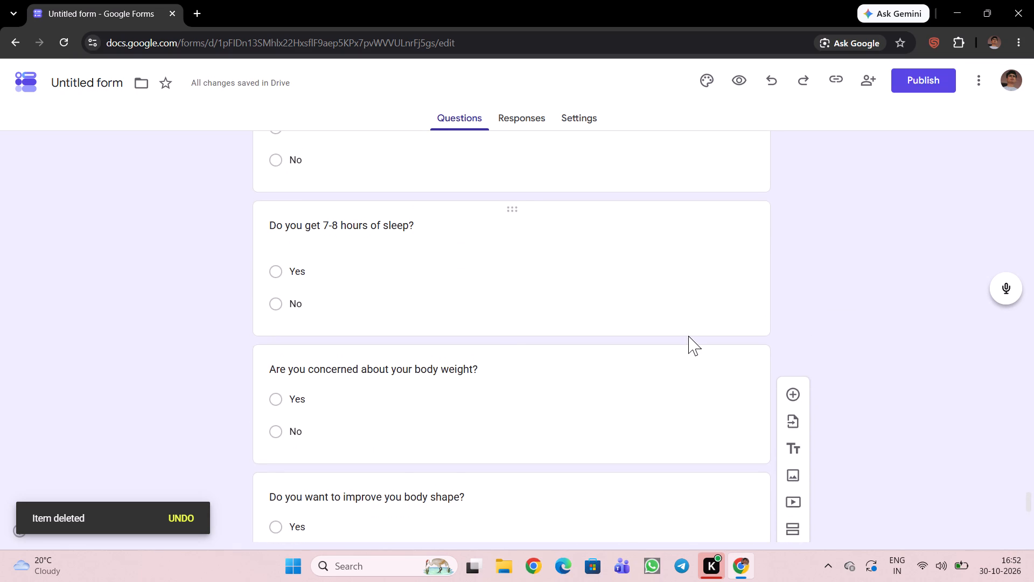
pyautogui.scroll(2, 688, 336)
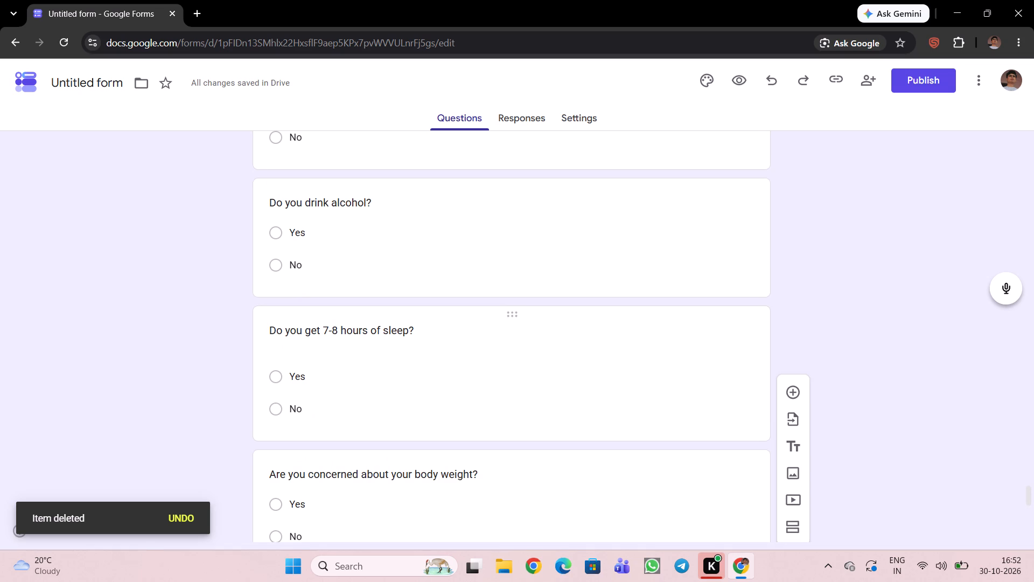
pyautogui.scroll(2, 688, 336)
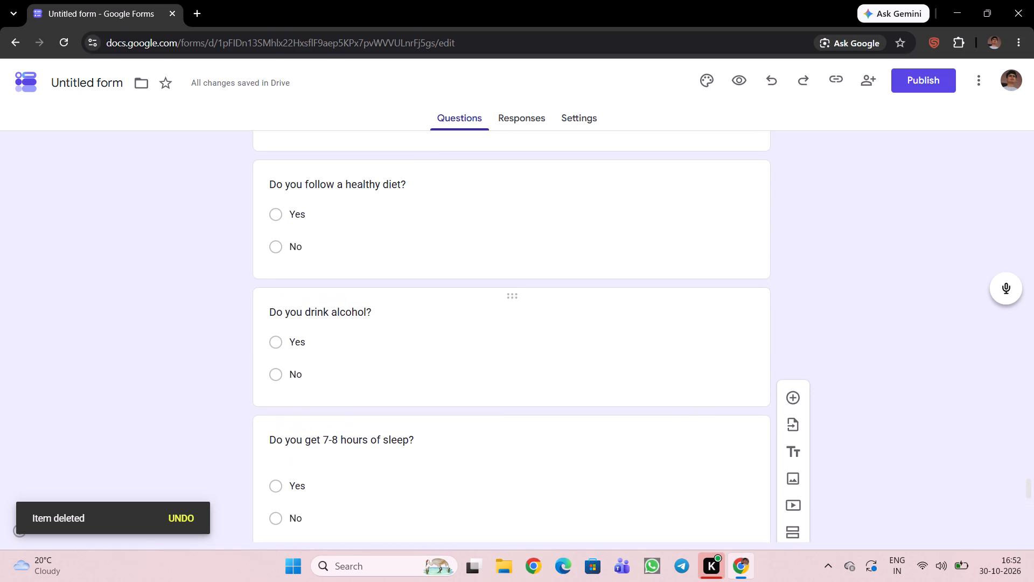
pyautogui.scroll(1, 688, 336)
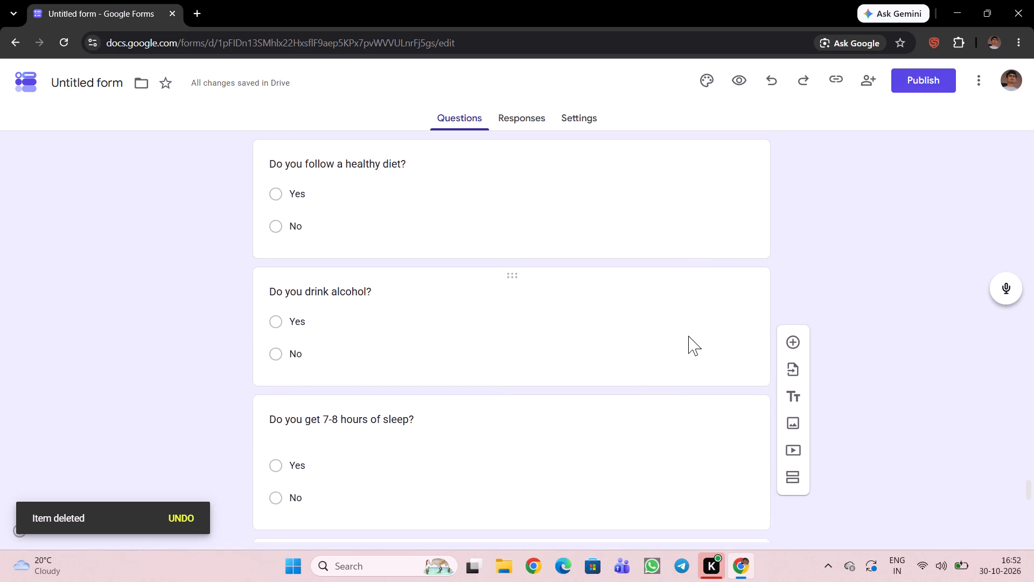
pyautogui.scroll(3, 688, 336)
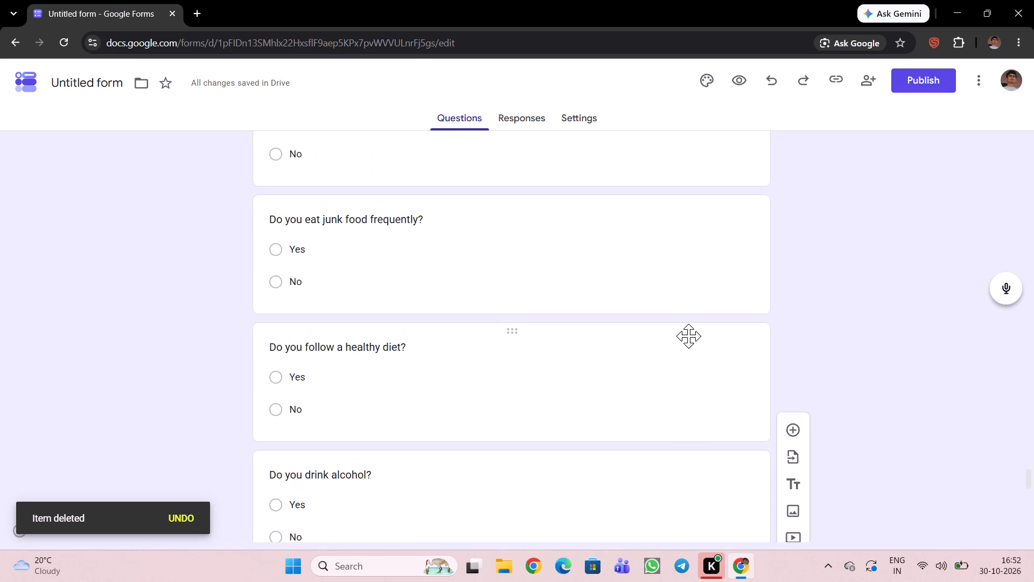
pyautogui.scroll(2, 688, 336)
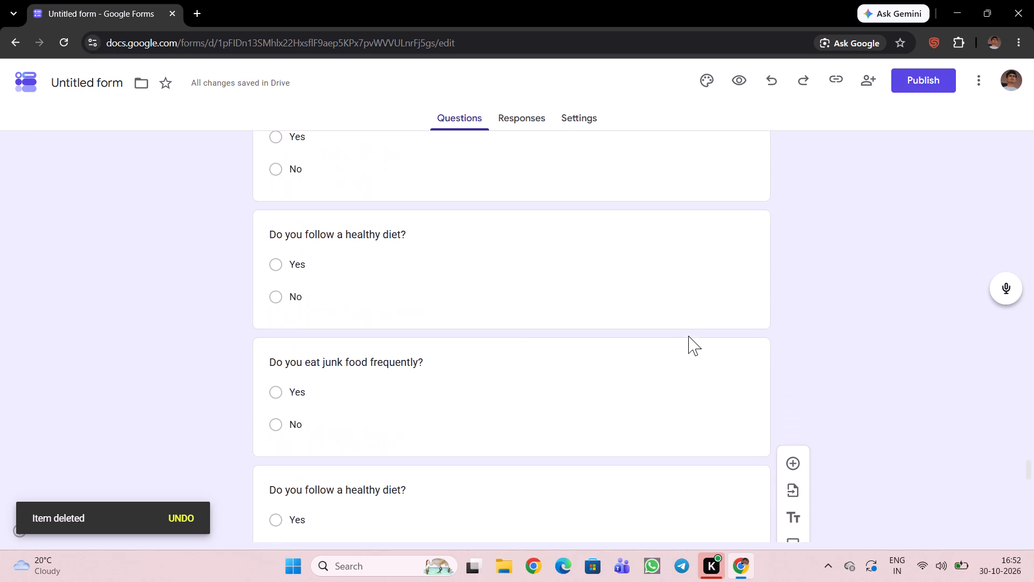
pyautogui.scroll(4, 688, 336)
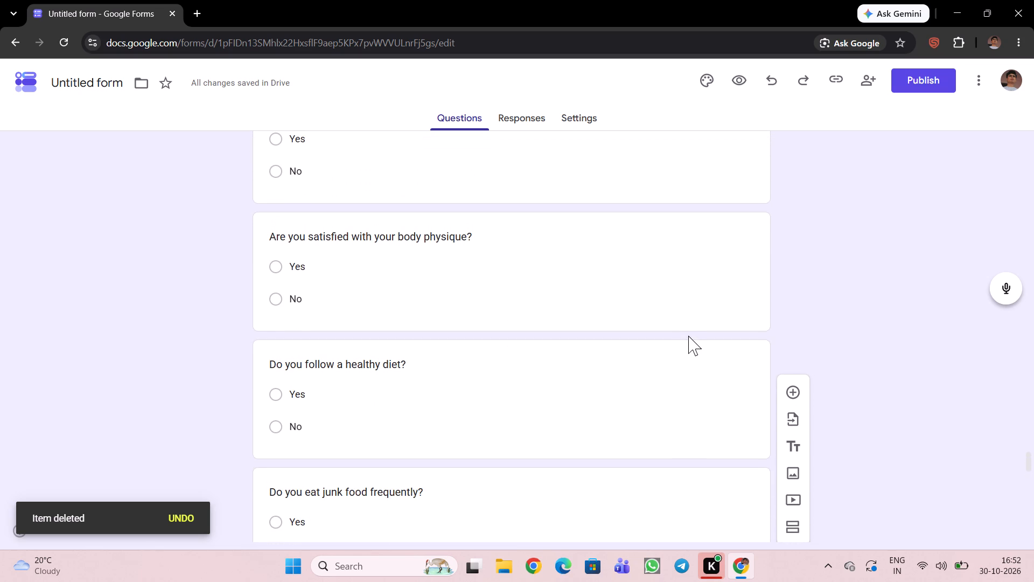
pyautogui.scroll(2, 688, 336)
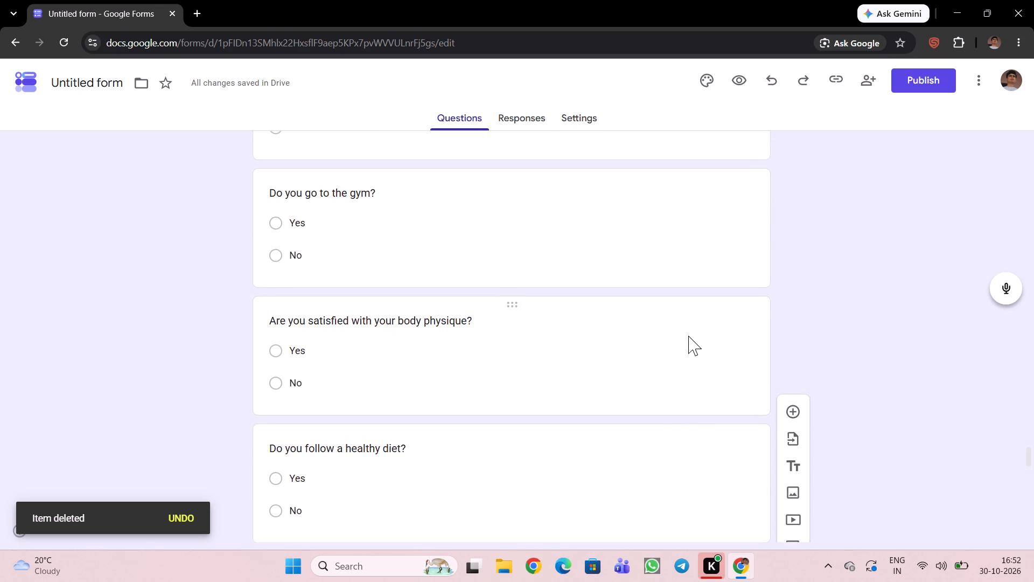
pyautogui.scroll(3, 688, 336)
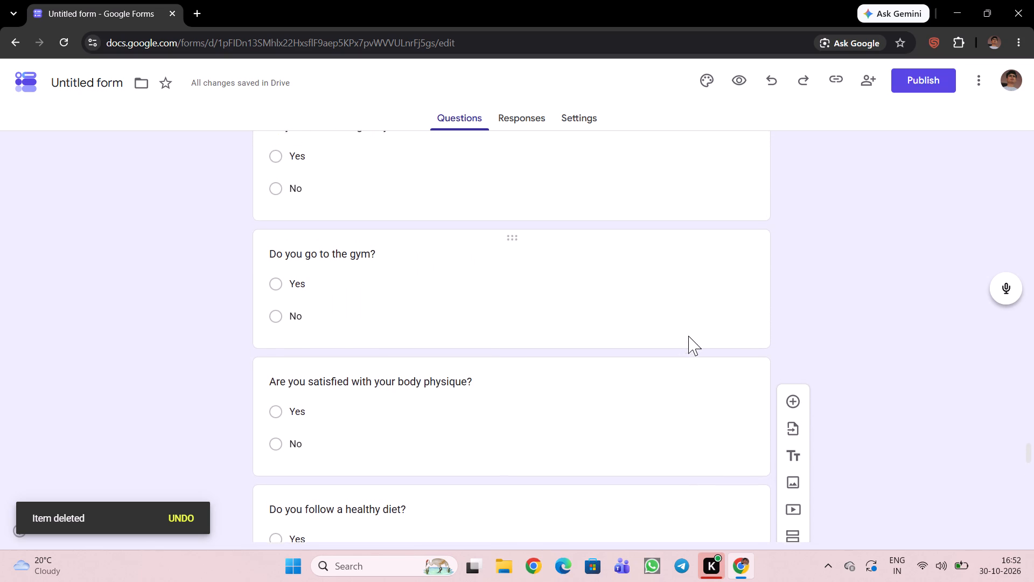
pyautogui.scroll(2, 688, 336)
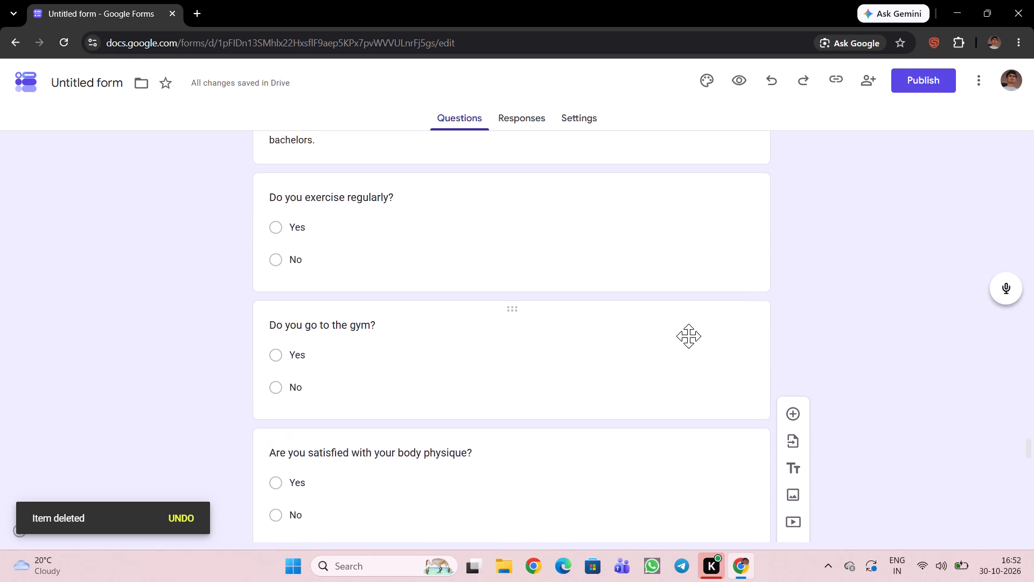
pyautogui.scroll(3, 688, 336)
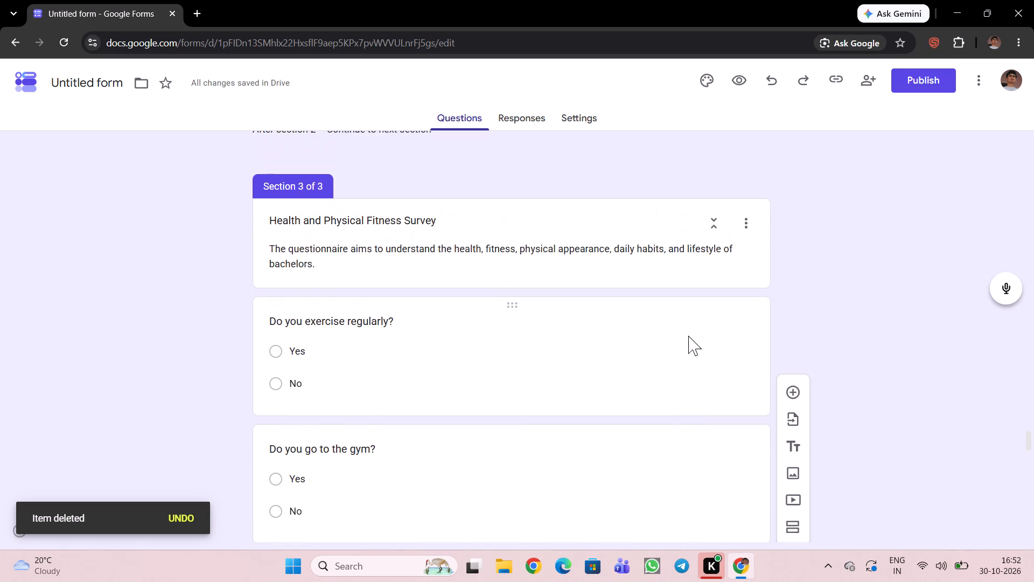
pyautogui.scroll(2, 688, 336)
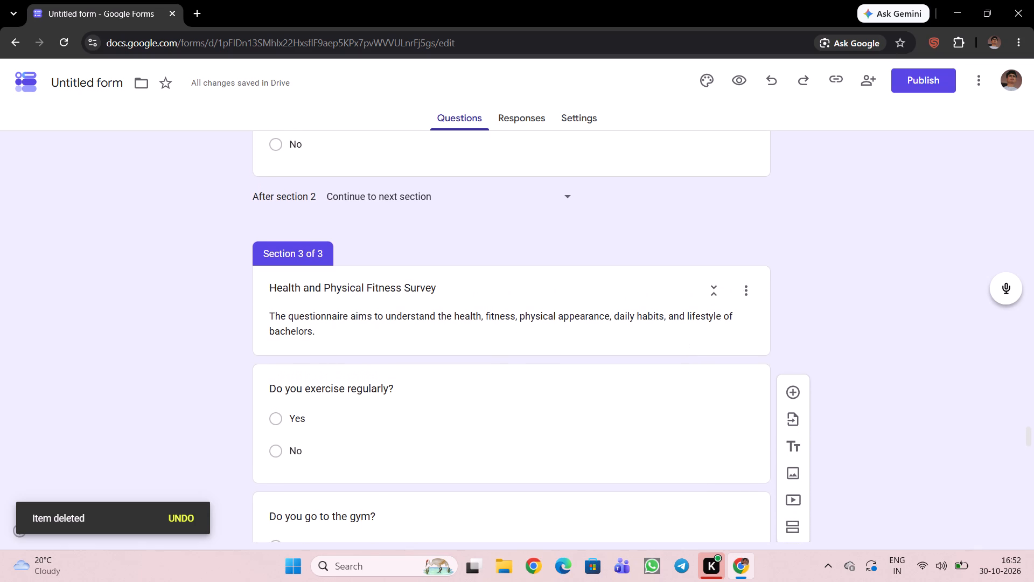
pyautogui.scroll(2, 688, 336)
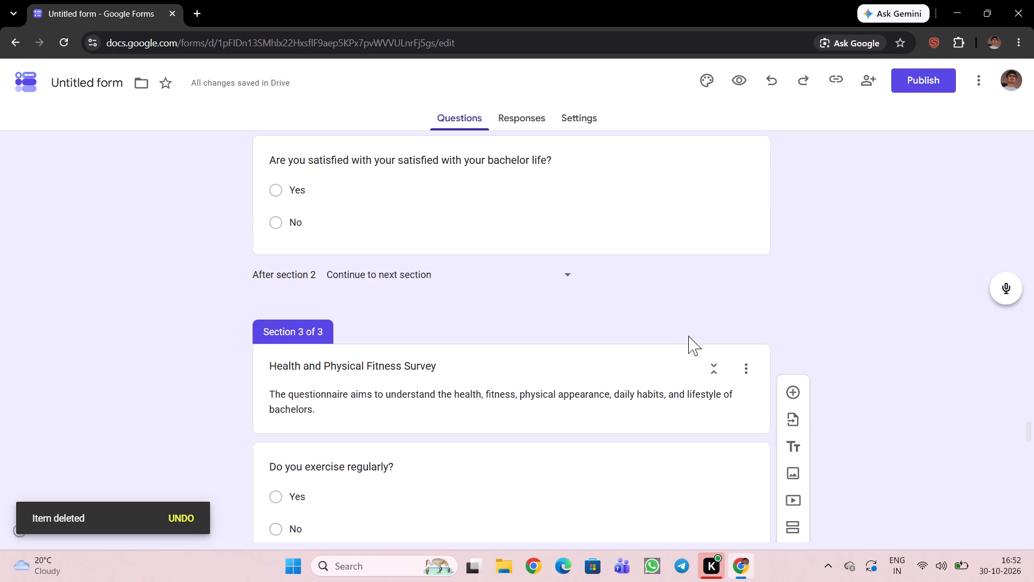
pyautogui.scroll(1, 688, 336)
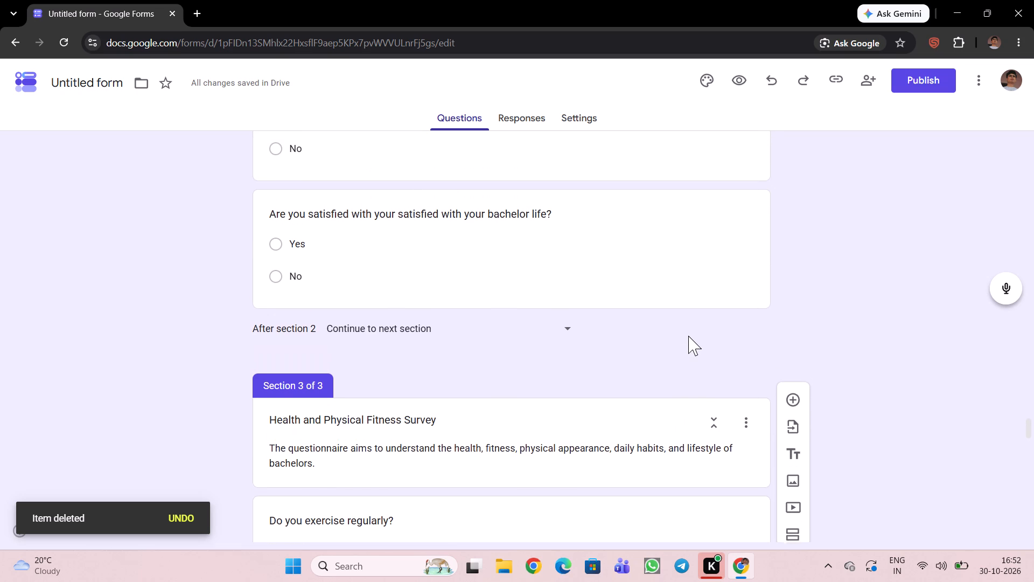
pyautogui.scroll(1, 688, 336)
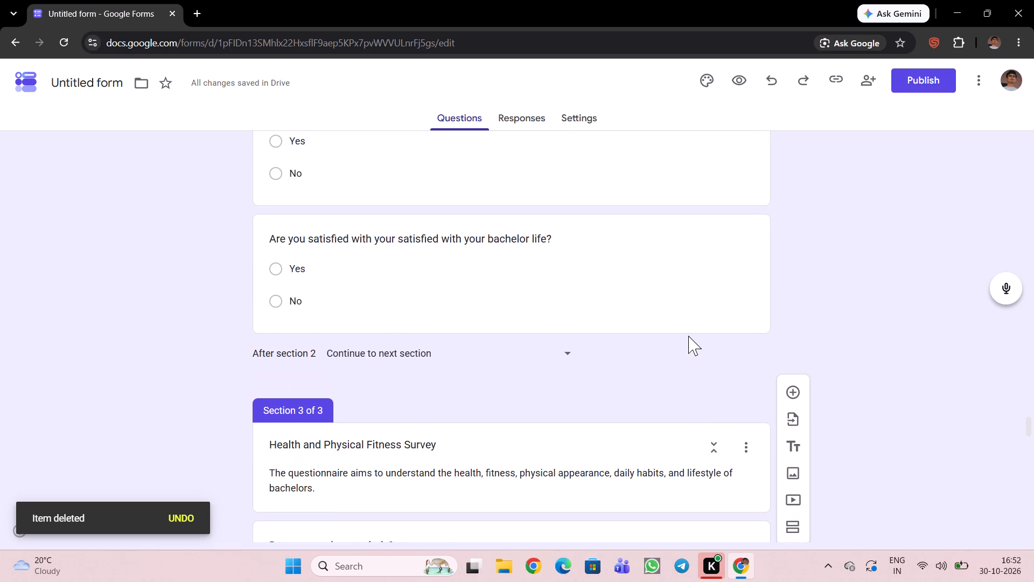
pyautogui.scroll(-4, 688, 336)
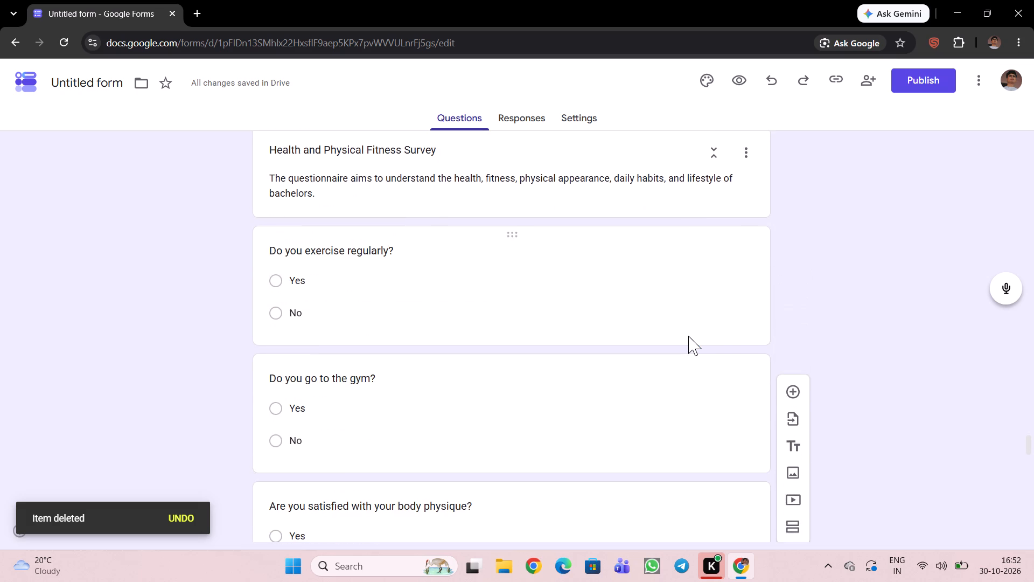
pyautogui.scroll(-3, 688, 336)
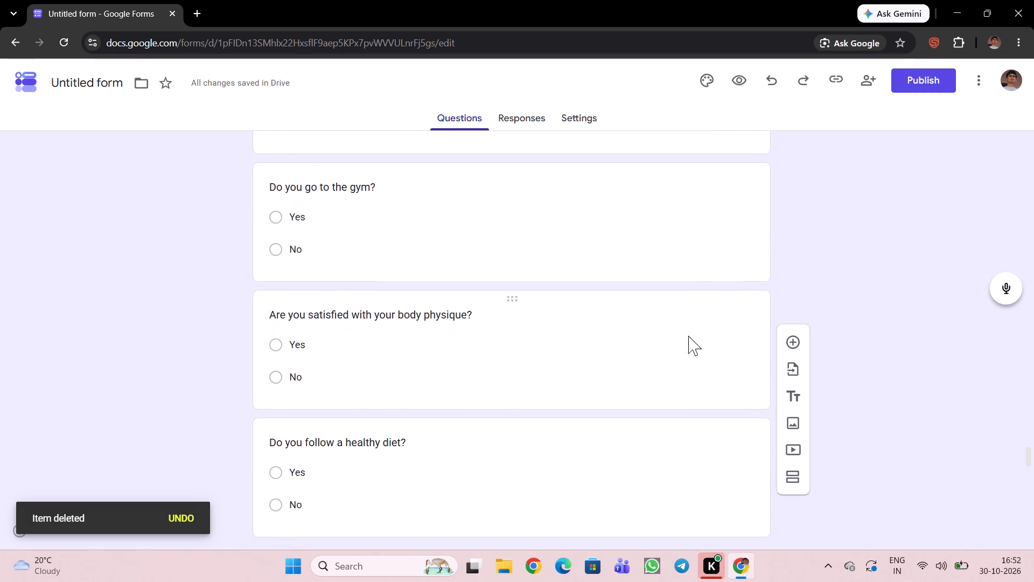
pyautogui.scroll(-4, 688, 336)
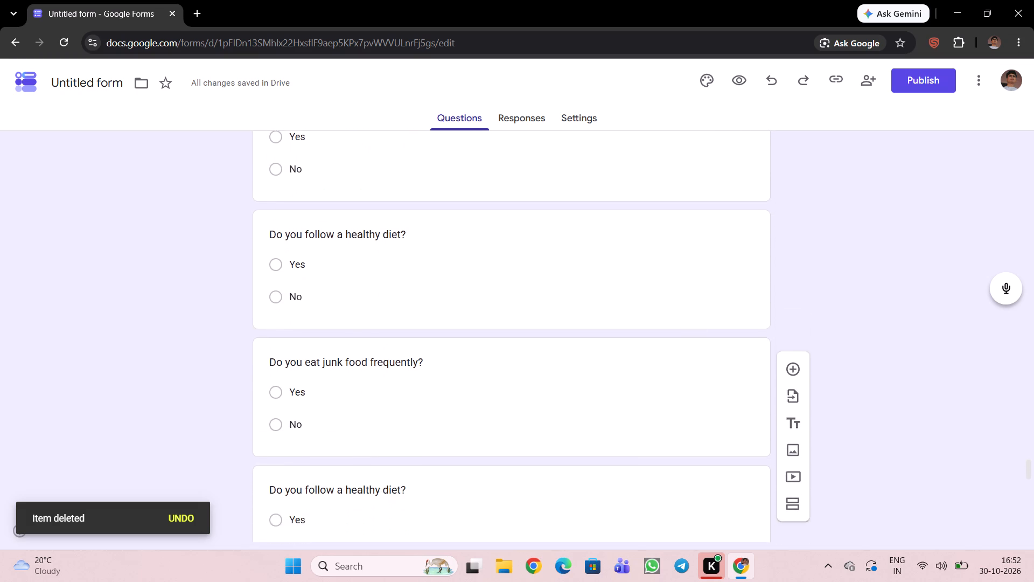
pyautogui.scroll(-2, 688, 336)
pyautogui.scroll(5, 688, 336)
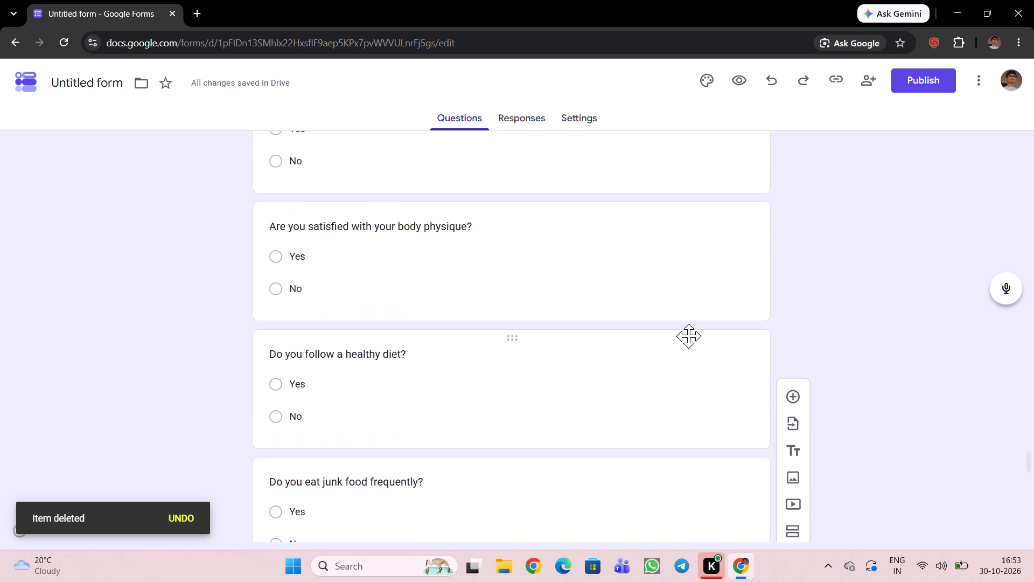
pyautogui.scroll(3, 688, 336)
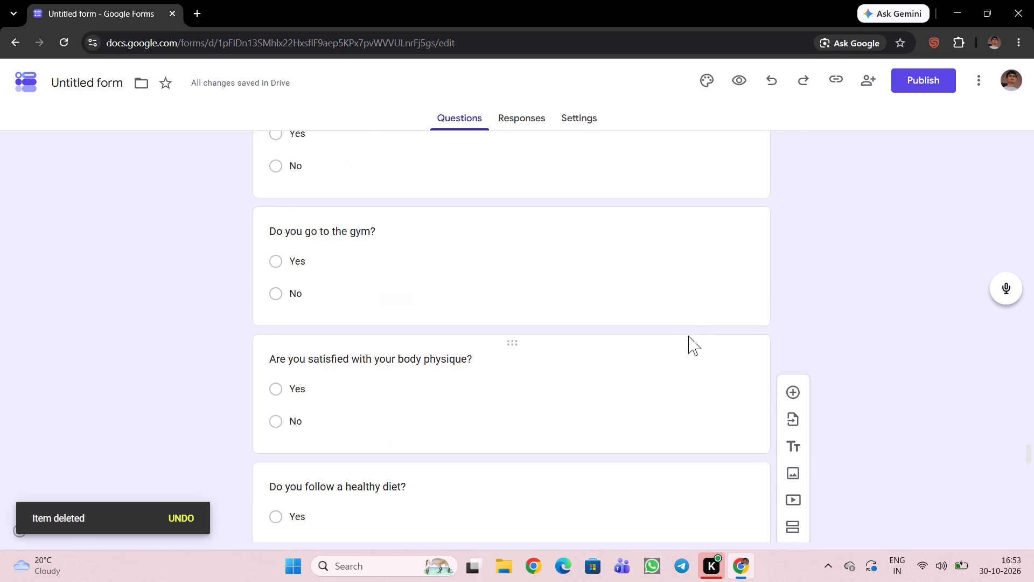
pyautogui.scroll(6, 688, 336)
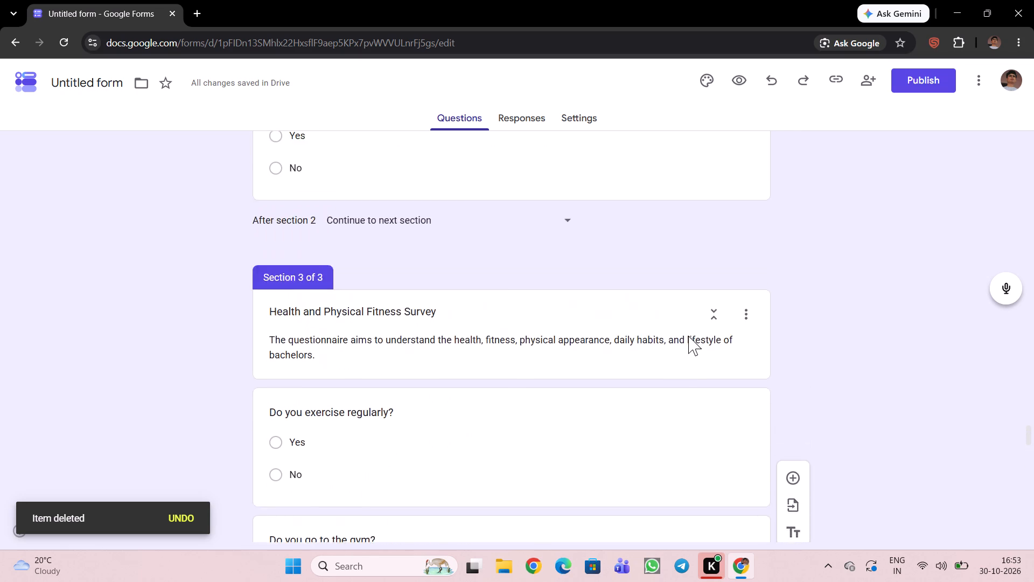
pyautogui.scroll(1, 688, 336)
pyautogui.scroll(-5, 688, 336)
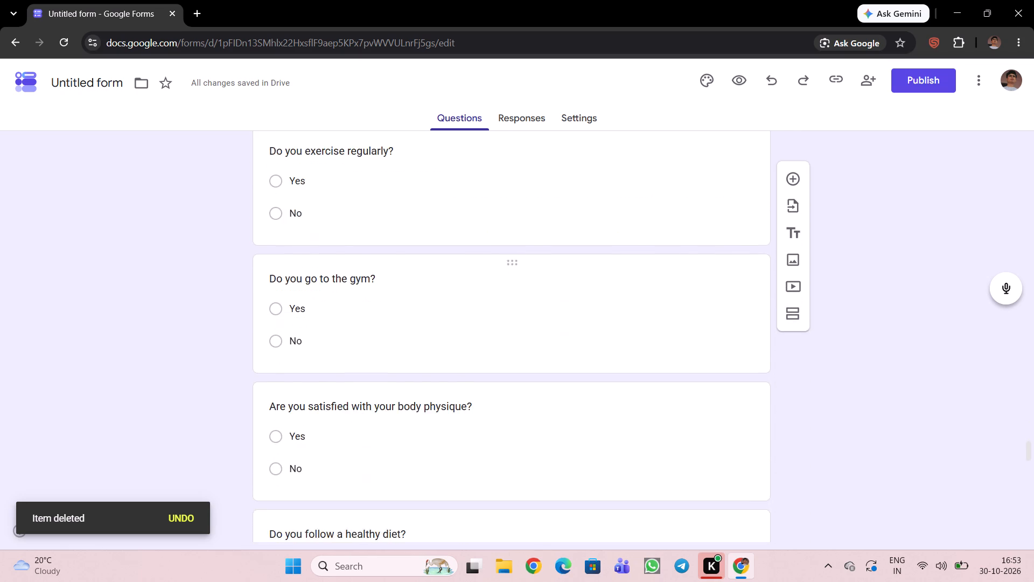
pyautogui.scroll(-8, 688, 336)
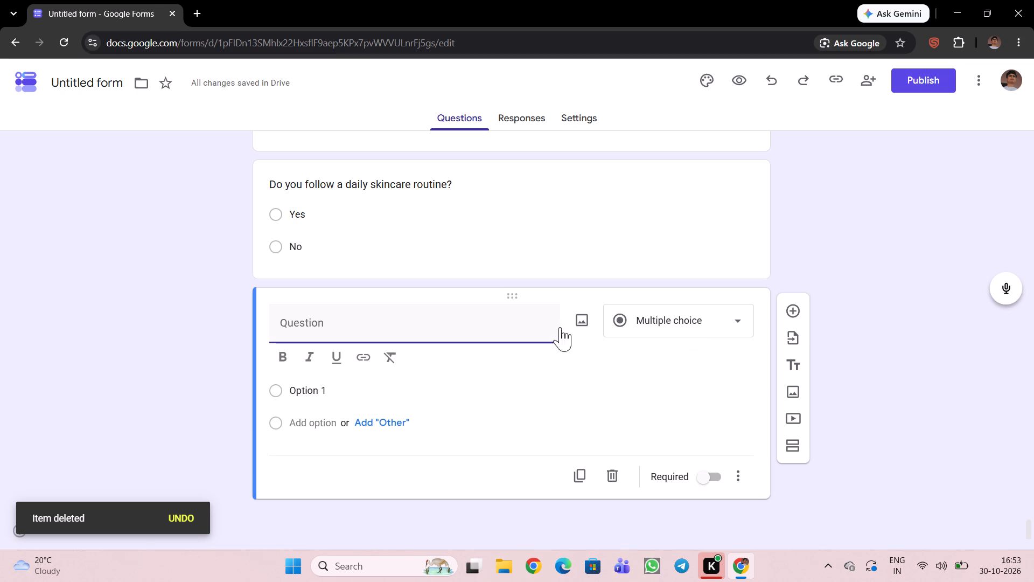
# Enter "Do you take care of your skin?" as the text of the blank question below the daily skincare routine question.
pyautogui.press('d')
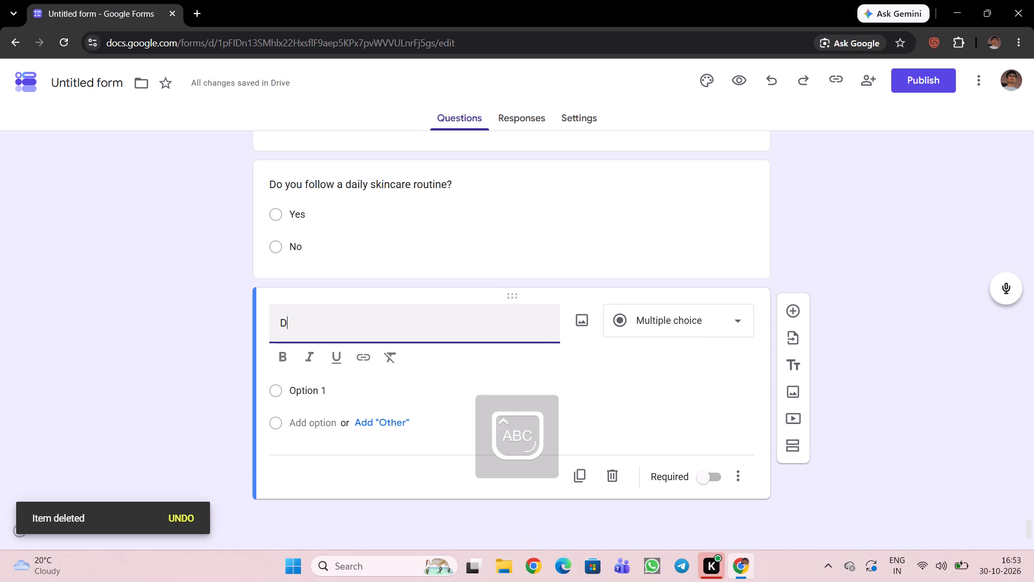
pyautogui.write('o')
pyautogui.press('space')
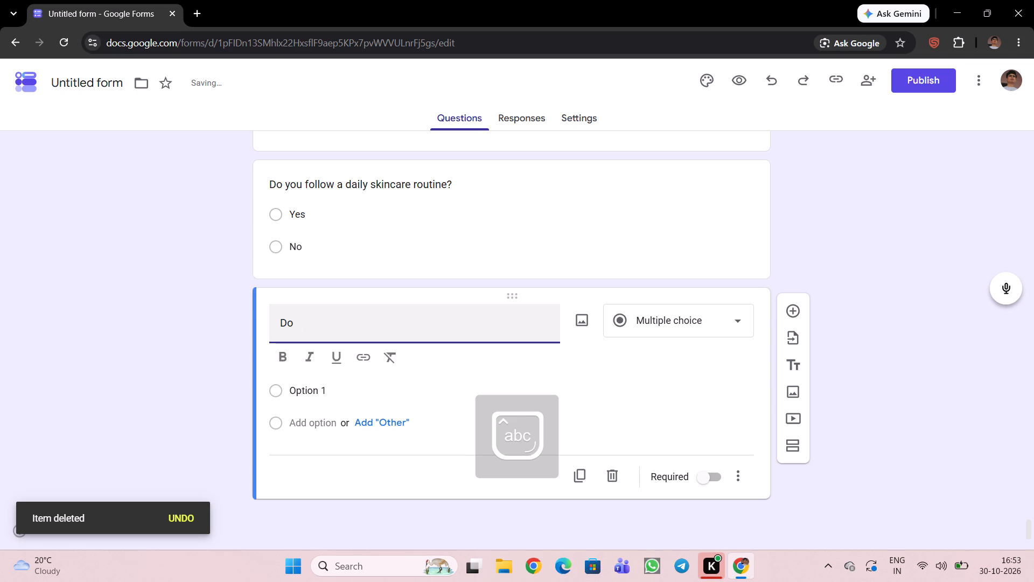
pyautogui.write('you')
pyautogui.press('space')
pyautogui.press('BackSpace')
pyautogui.press('BackSpace')
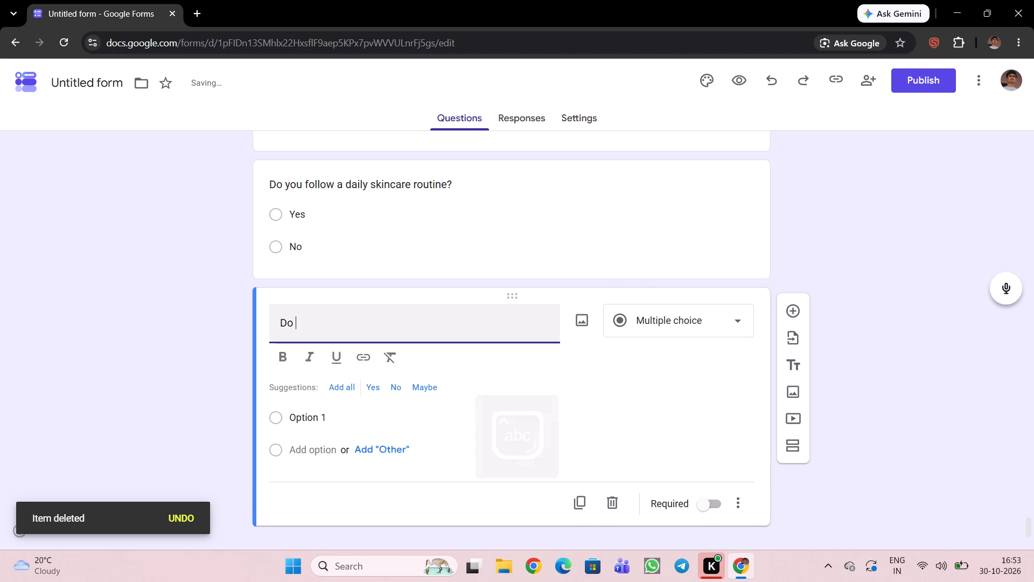
pyautogui.write('you')
pyautogui.press('space')
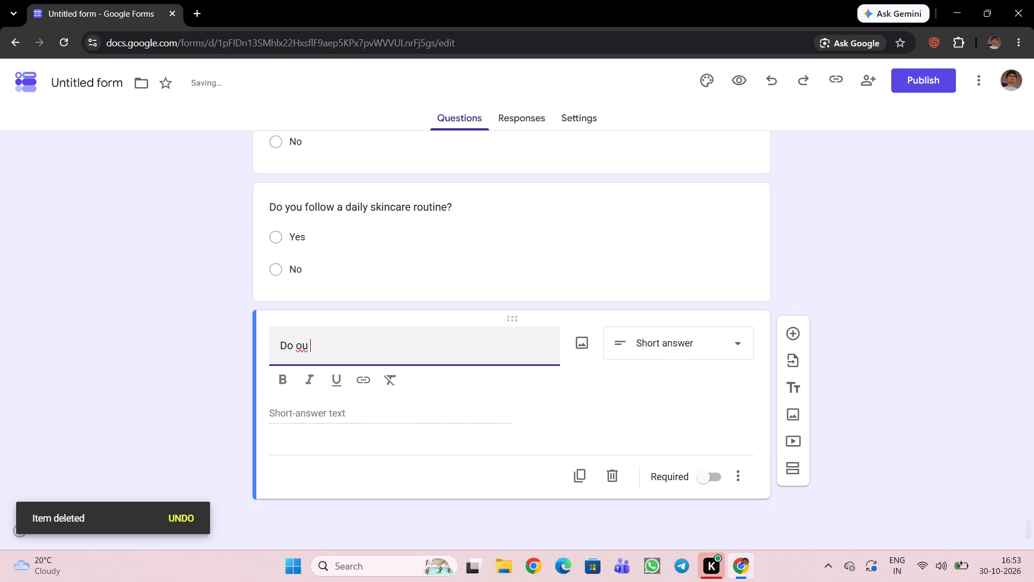
pyautogui.press('BackSpace')
pyautogui.press('BackSpace')
pyautogui.press('BackSpace')
pyautogui.write('you')
pyautogui.press('space')
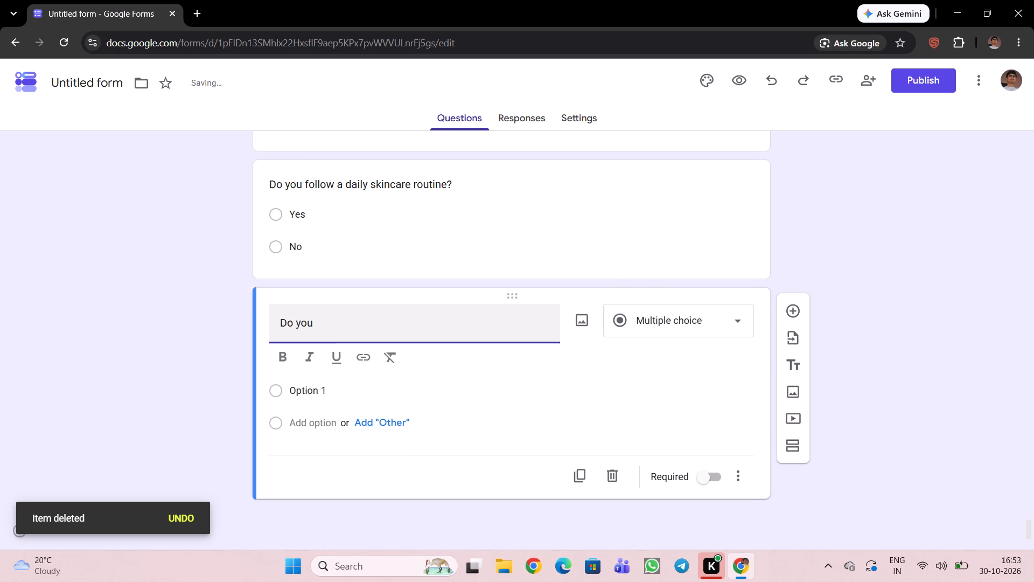
pyautogui.press('r')
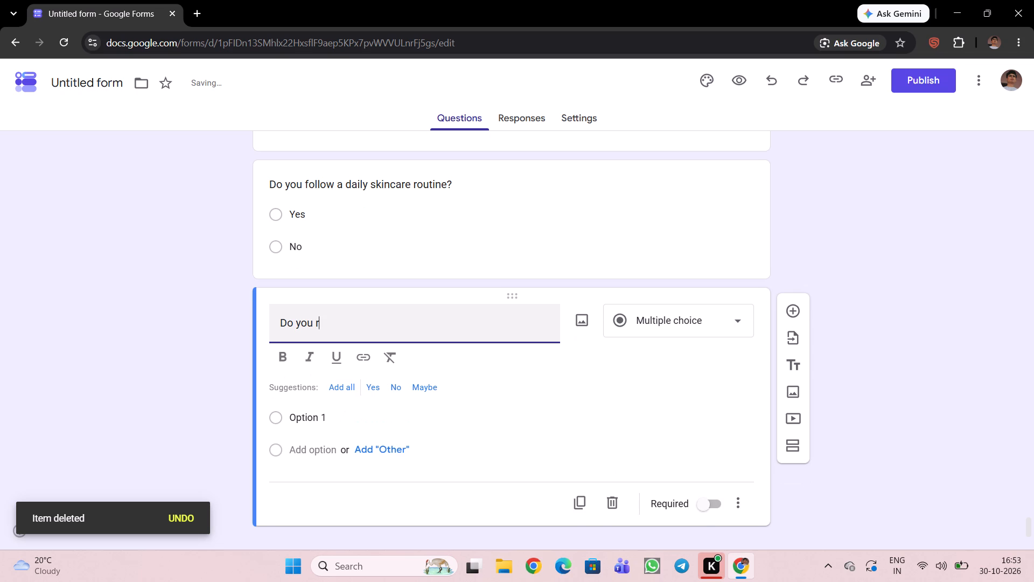
pyautogui.press('BackSpace')
pyautogui.write('ta')
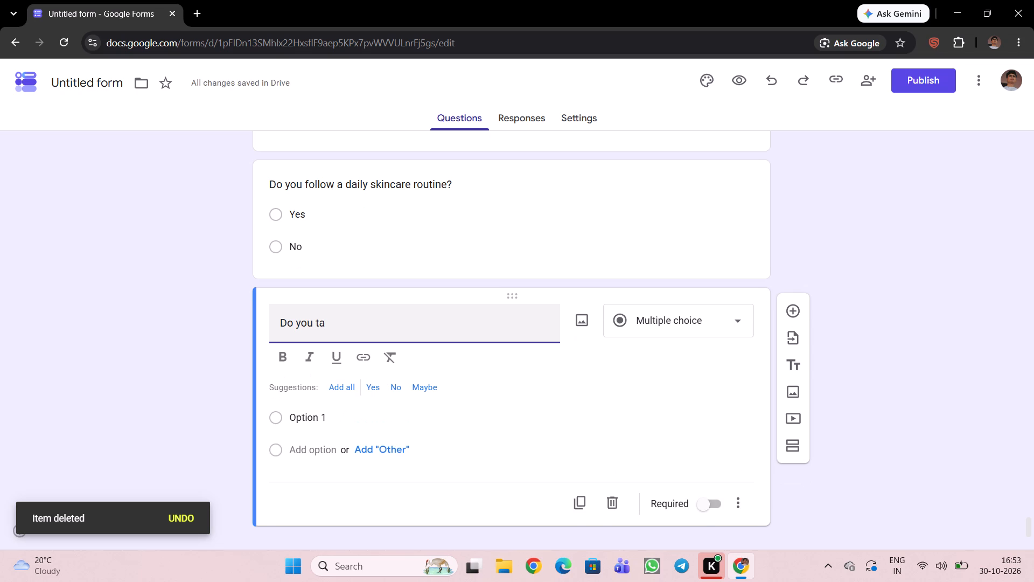
pyautogui.write('jee')
pyautogui.press('BackSpace')
pyautogui.press('BackSpace')
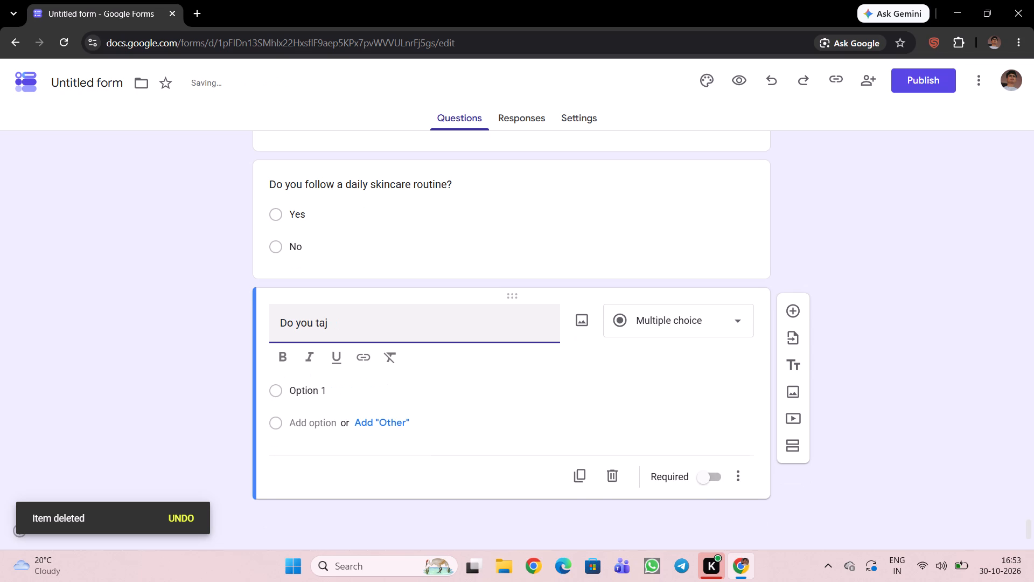
pyautogui.press('BackSpace')
pyautogui.write('ke care')
pyautogui.press('space')
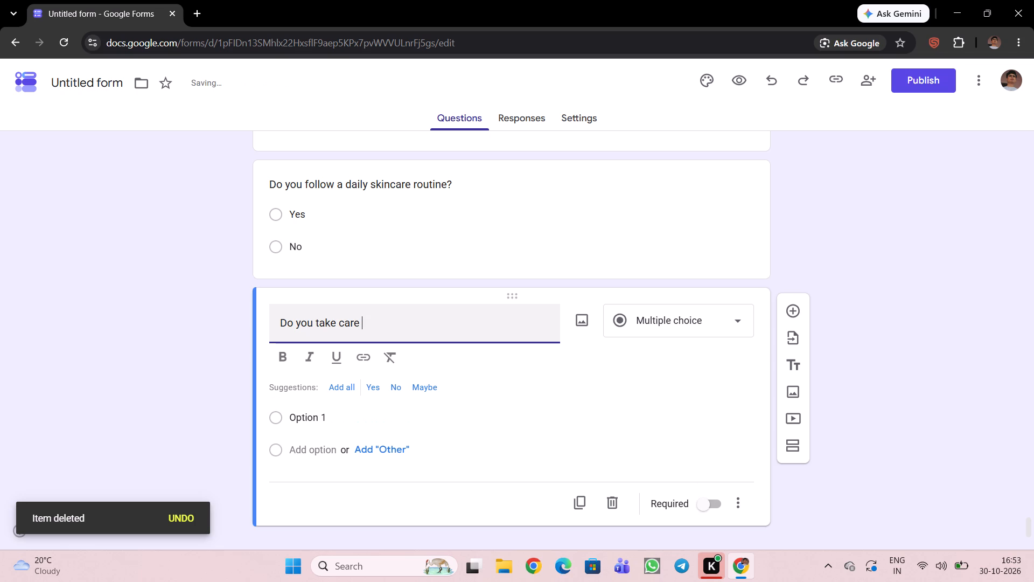
pyautogui.write('of your')
pyautogui.press('space')
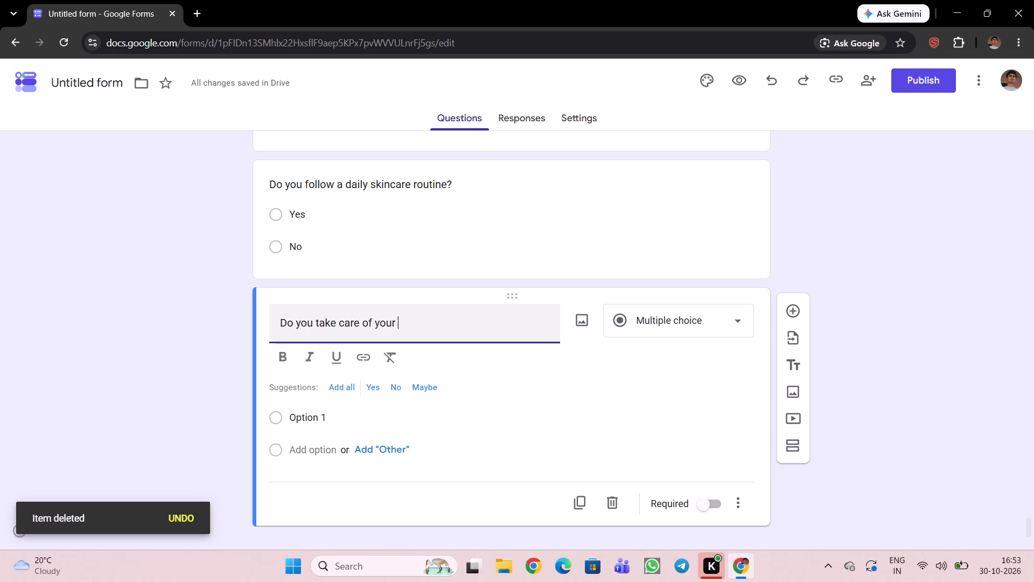
pyautogui.write('skin')
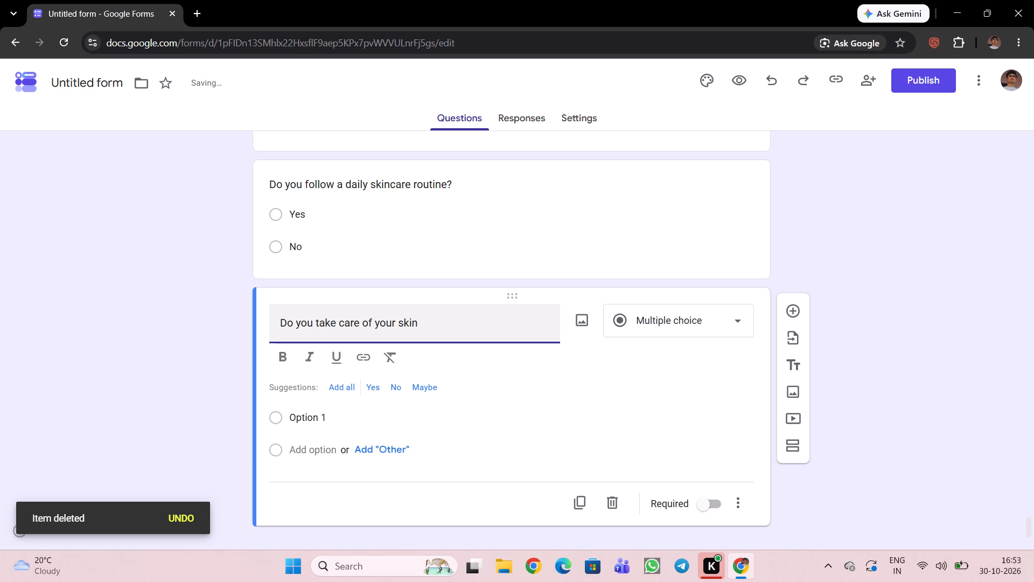
pyautogui.hotkey('shift', '?')
# Give the "Do you take care of your skin?" question the answer options Yes and No.
pyautogui.click(344, 403)
pyautogui.press('BackSpace')
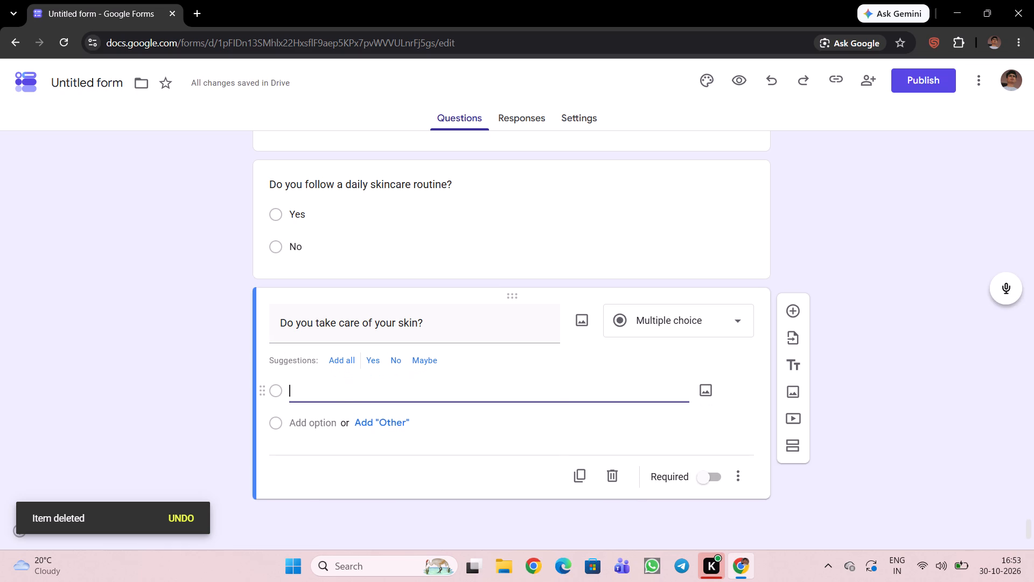
pyautogui.write('es')
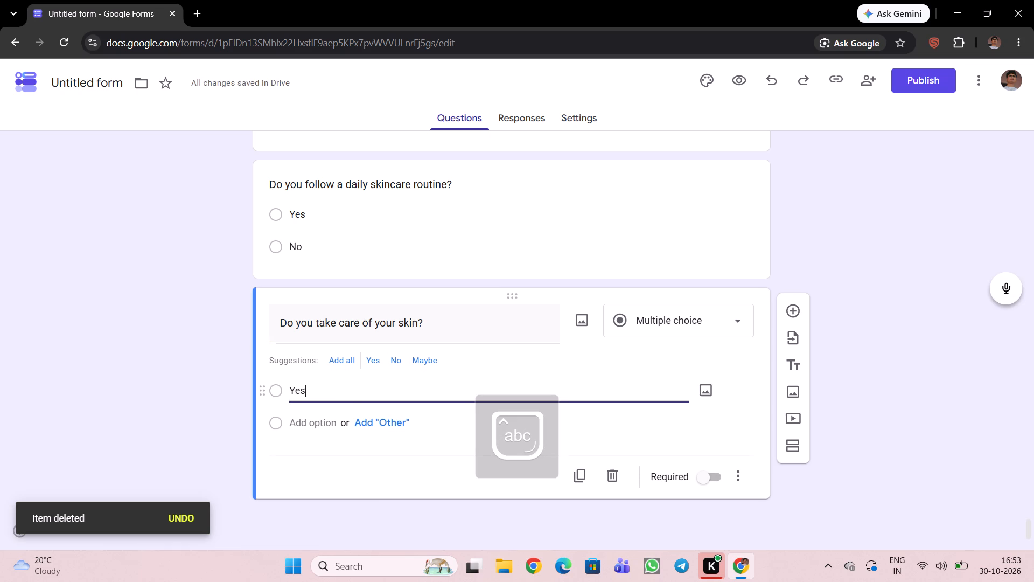
pyautogui.press('Return')
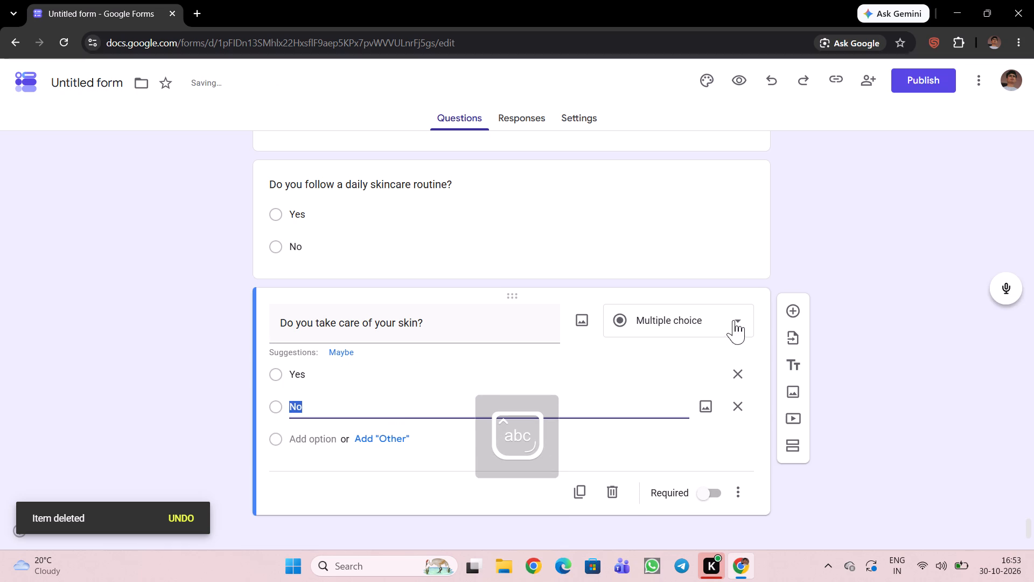
# Add a multiple-choice question below the skin care question, reading "Do you feel energetic throughout the day?".
pyautogui.click(787, 303)
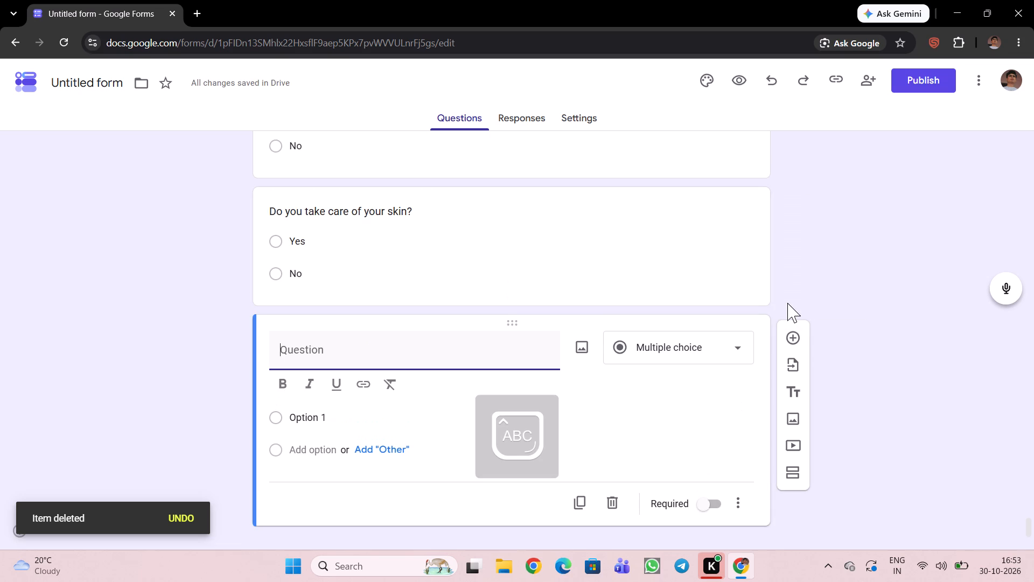
pyautogui.press('d')
pyautogui.write('o you feel')
pyautogui.press('space')
pyautogui.write('energetic')
pyautogui.press('space')
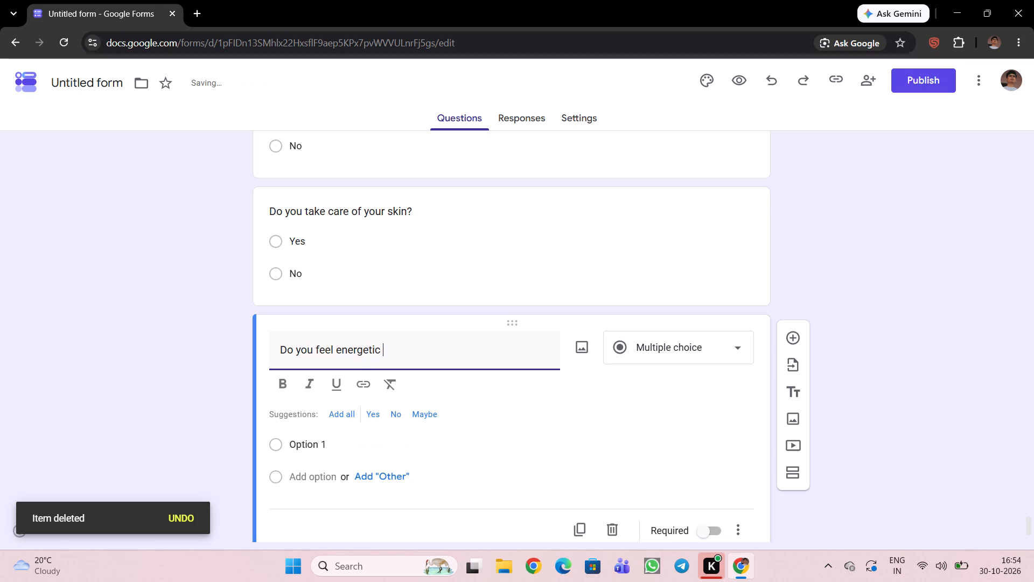
pyautogui.write('throughout')
pyautogui.press('space')
pyautogui.write('thebday')
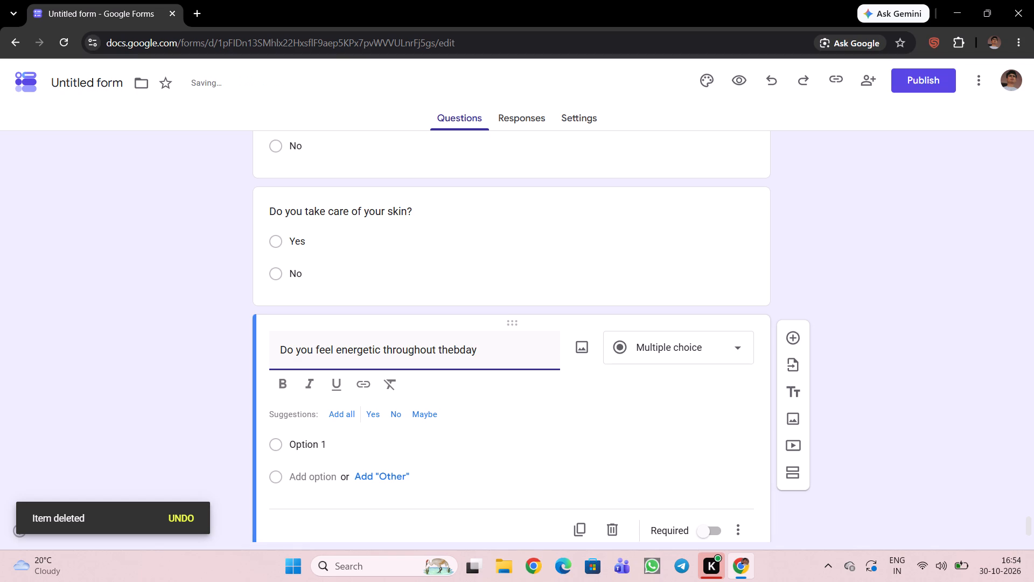
pyautogui.press('Left')
pyautogui.press('Left')
pyautogui.press('Left')
pyautogui.press('BackSpace')
pyautogui.press('space')
pyautogui.press('Right')
pyautogui.press('Right')
pyautogui.press('Right')
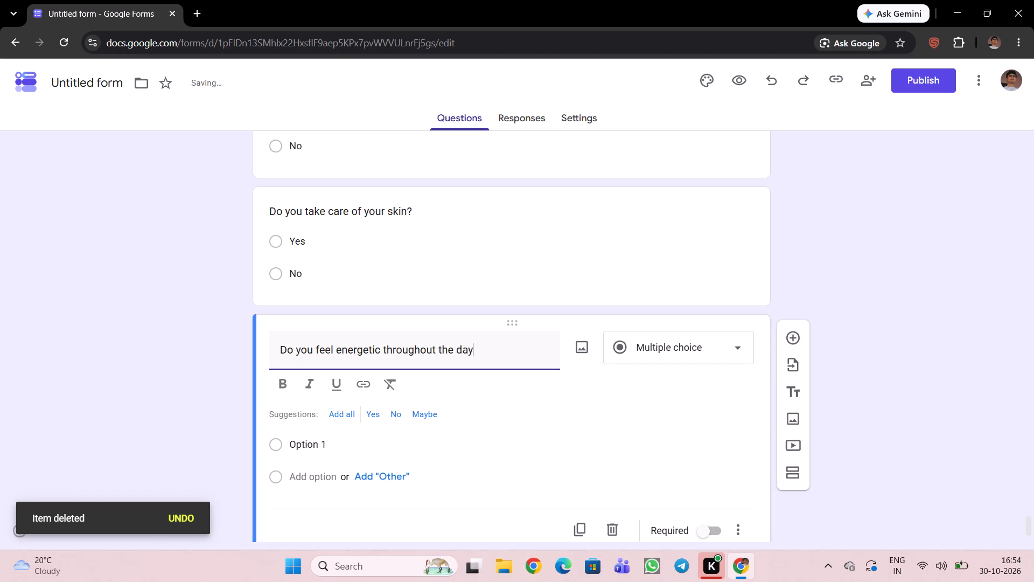
pyautogui.hotkey('shift', '?')
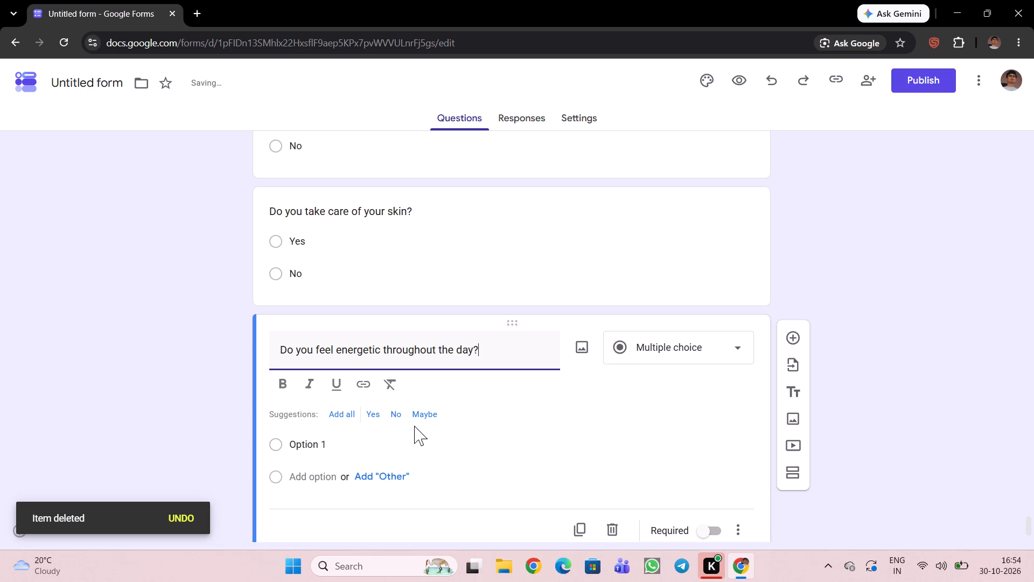
# Give the "Do you feel energetic throughout the day?" question the answer options Yes and No.
pyautogui.click(325, 440)
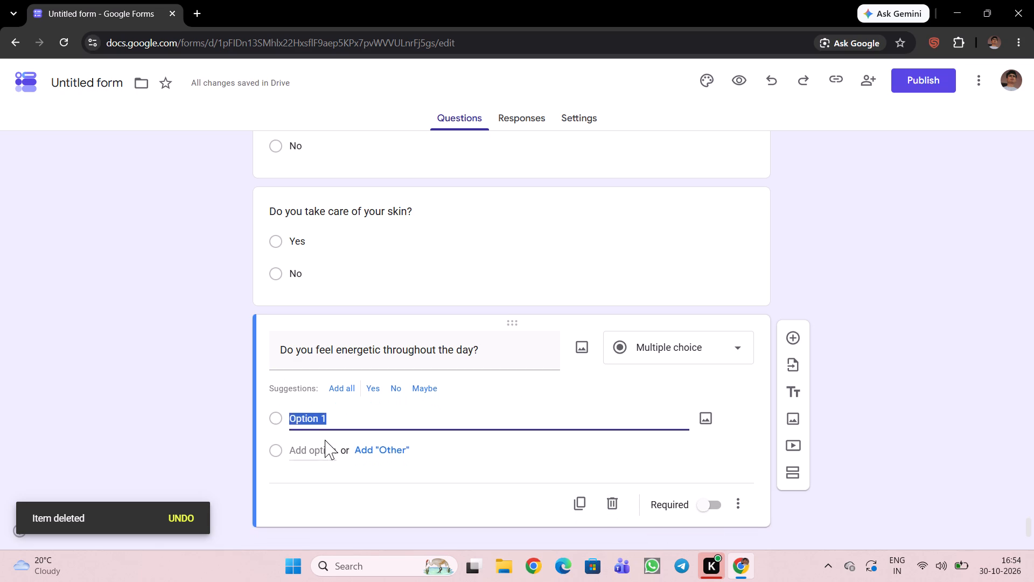
pyautogui.press('BackSpace')
pyautogui.press('y')
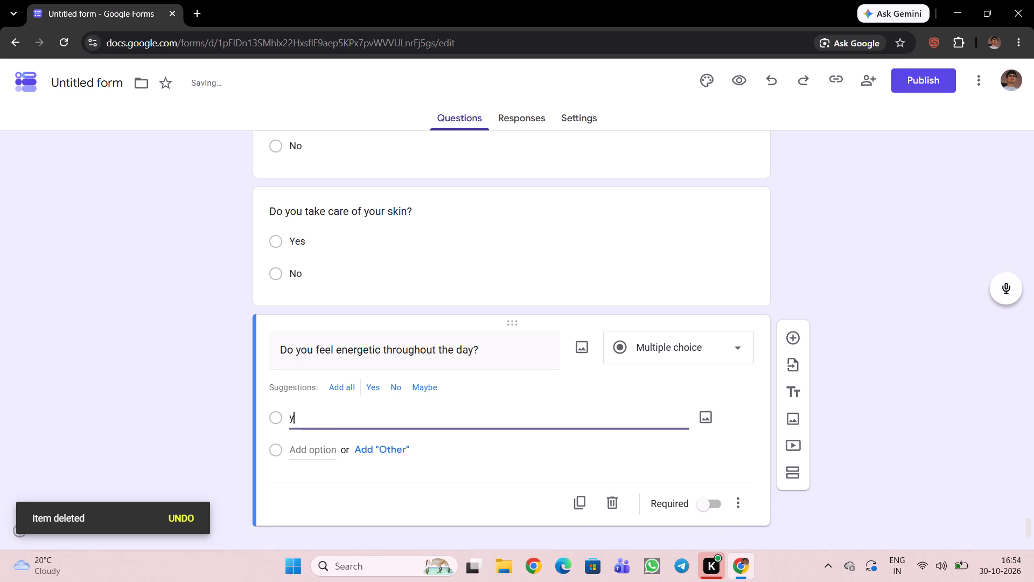
pyautogui.press('BackSpace')
pyautogui.write('es')
pyautogui.press('Return')
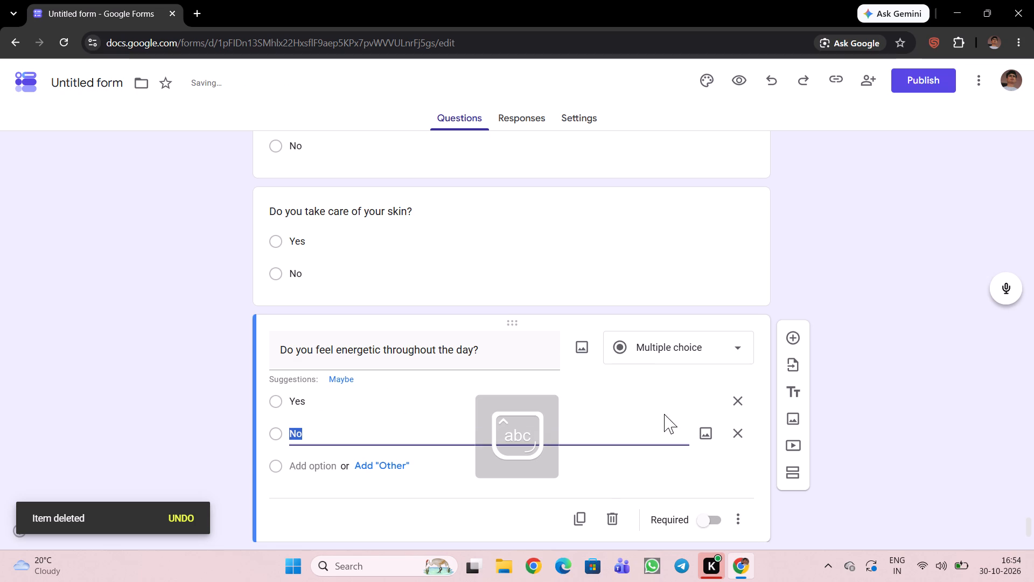
# Add a multiple-choice question below the energy question and begin its text with "Do you spend more than".
pyautogui.click(789, 335)
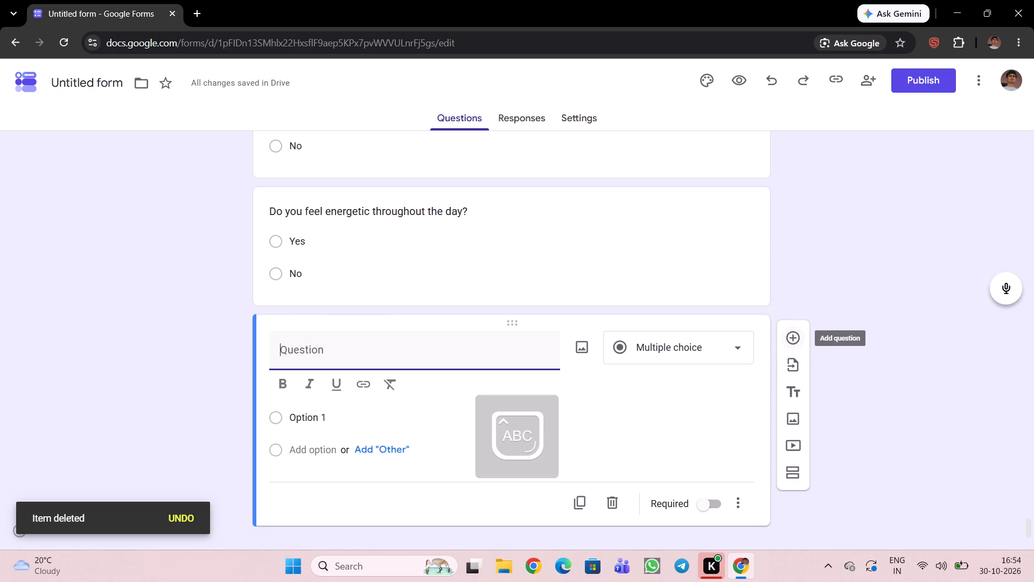
pyautogui.write('o you')
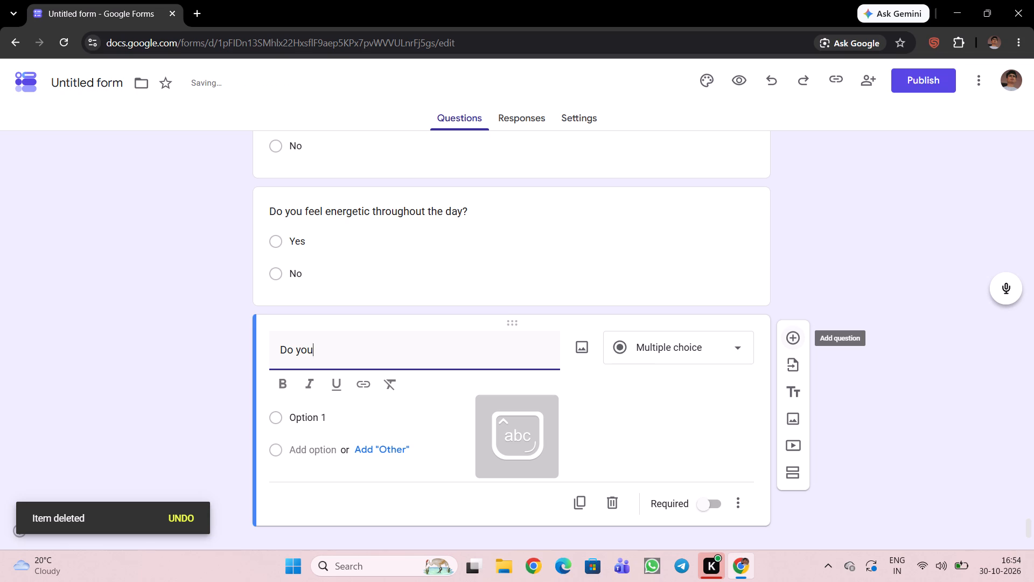
pyautogui.press('space')
pyautogui.write('spe')
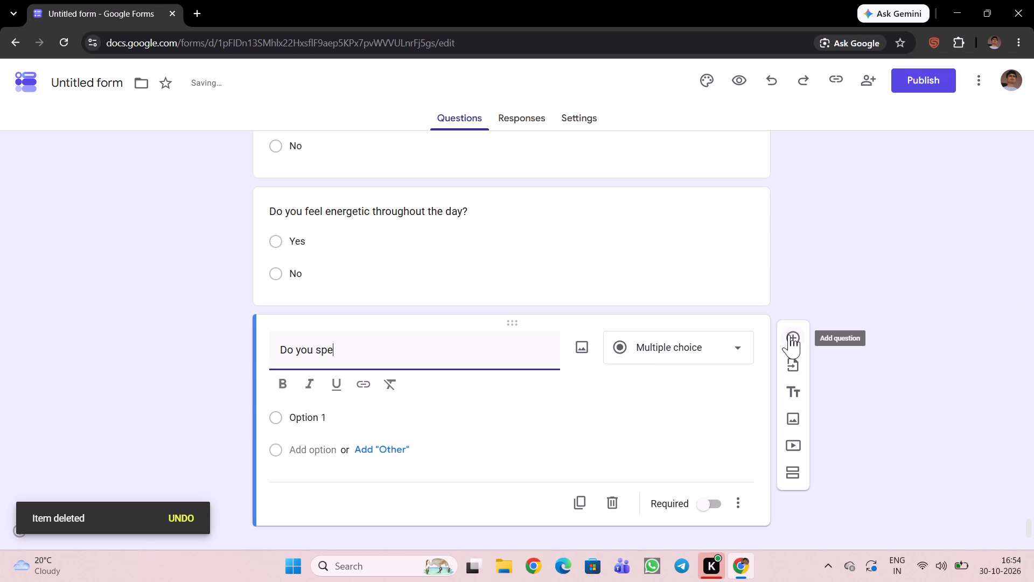
pyautogui.write('nf')
pyautogui.press('BackSpace')
pyautogui.press('d')
pyautogui.press('space')
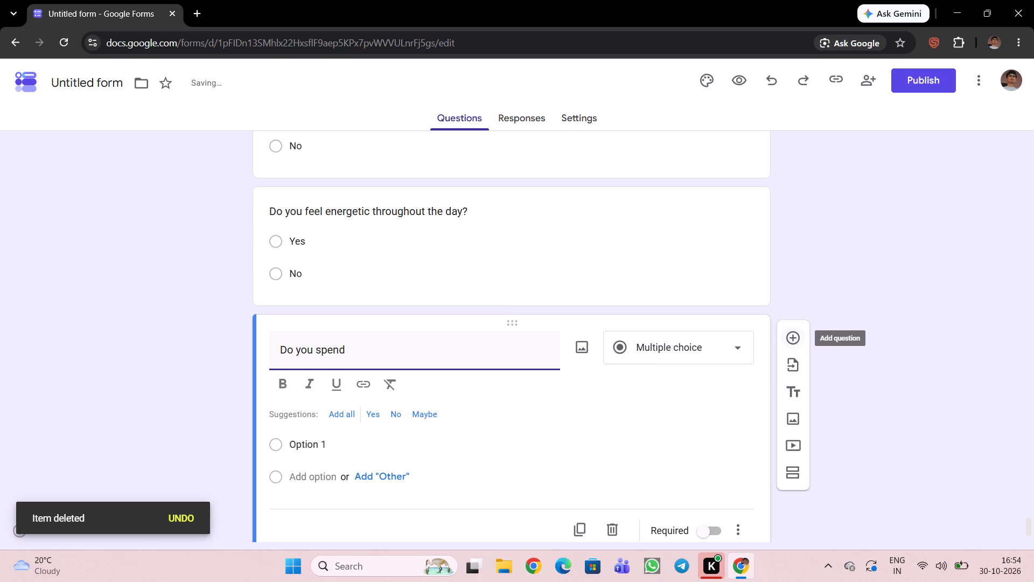
pyautogui.write('moree than')
pyautogui.press('space')
pyautogui.press('Left')
pyautogui.press('Left')
pyautogui.press('Left')
pyautogui.press('Left')
pyautogui.press('Left')
pyautogui.press('Left')
pyautogui.press('BackSpace')
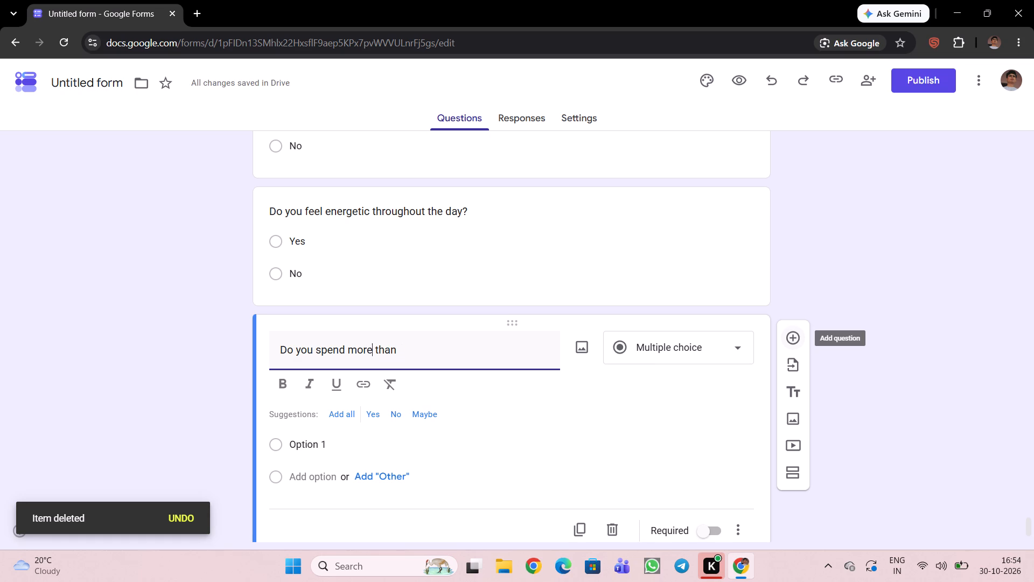
pyautogui.press('Right')
pyautogui.press('Right')
pyautogui.press('Right')
pyautogui.press('Right')
pyautogui.press('Right')
pyautogui.press('Right')
pyautogui.press('Right')
# Complete the text of the newest question so it reads "Do you spend more than 5 hours sitting daily?".
pyautogui.write('5')
pyautogui.press('space')
pyautogui.write('minutes')
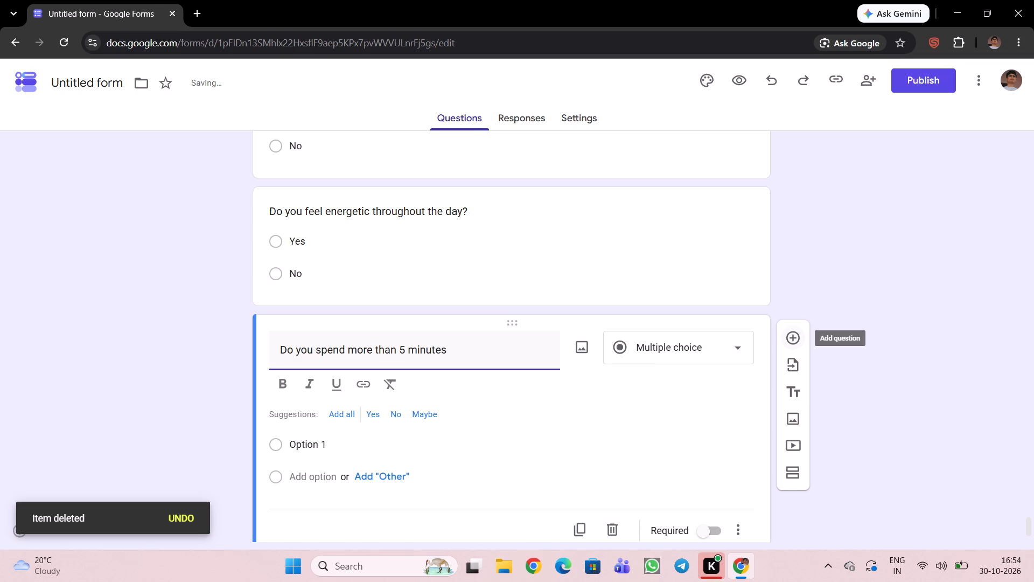
pyautogui.press('BackSpace')
pyautogui.press('BackSpace')
pyautogui.press('BackSpace')
pyautogui.press('BackSpace')
pyautogui.press('BackSpace')
pyautogui.press('BackSpace')
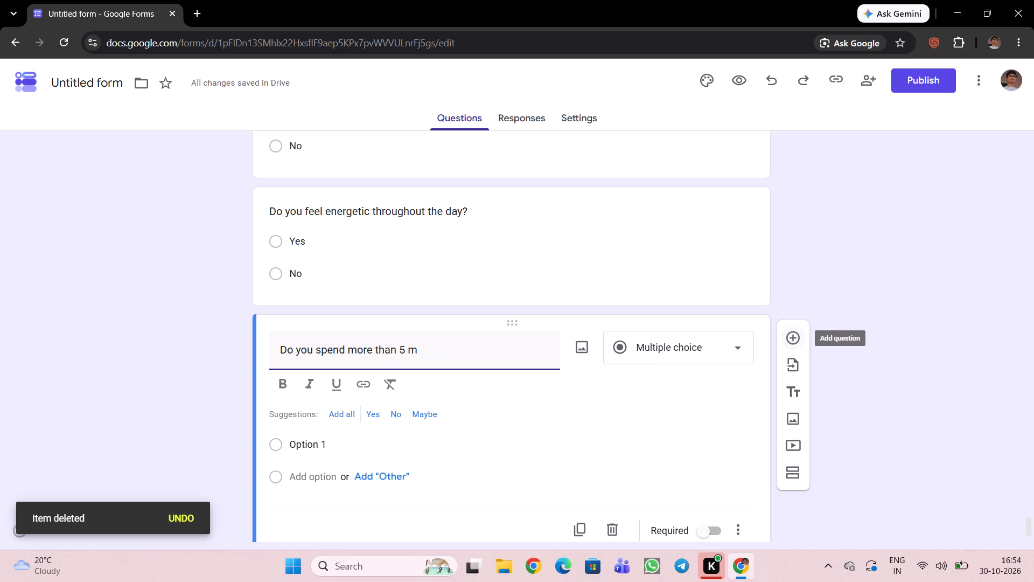
pyautogui.press('BackSpace')
pyautogui.write('hours')
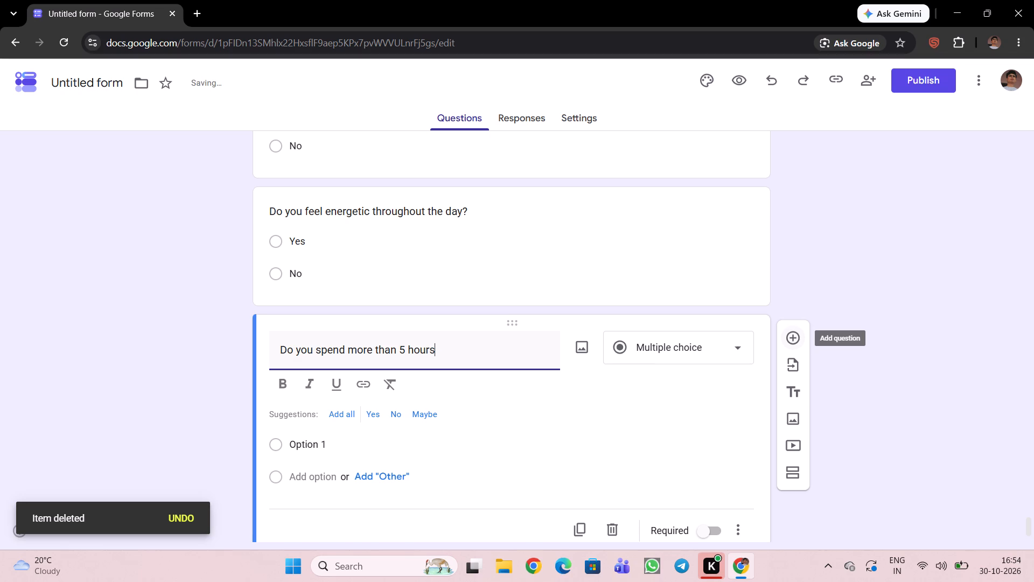
pyautogui.press('space')
pyautogui.write('sitting')
pyautogui.press('space')
pyautogui.write('dai')
pyautogui.write('ly')
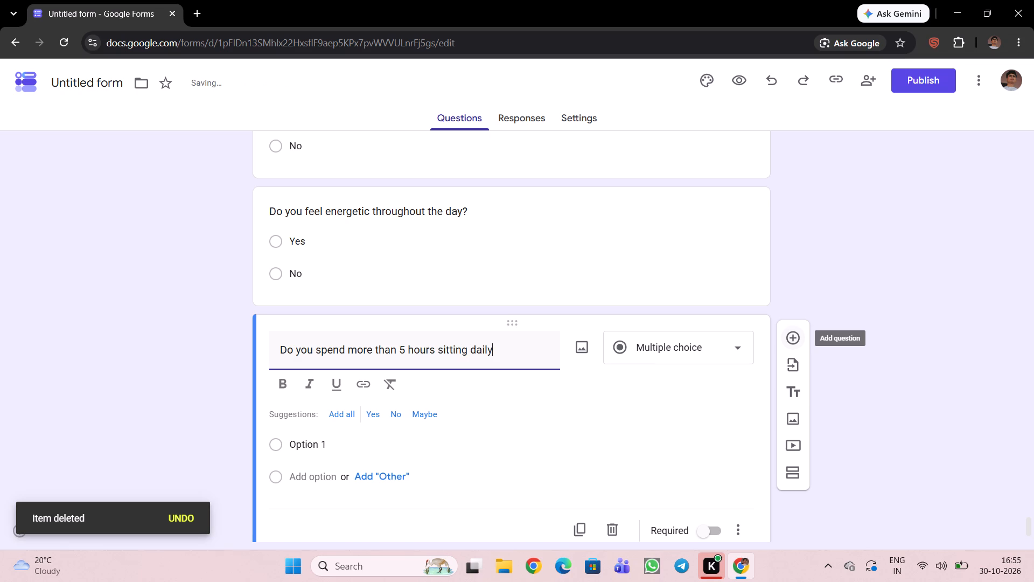
pyautogui.hotkey('shift', '?')
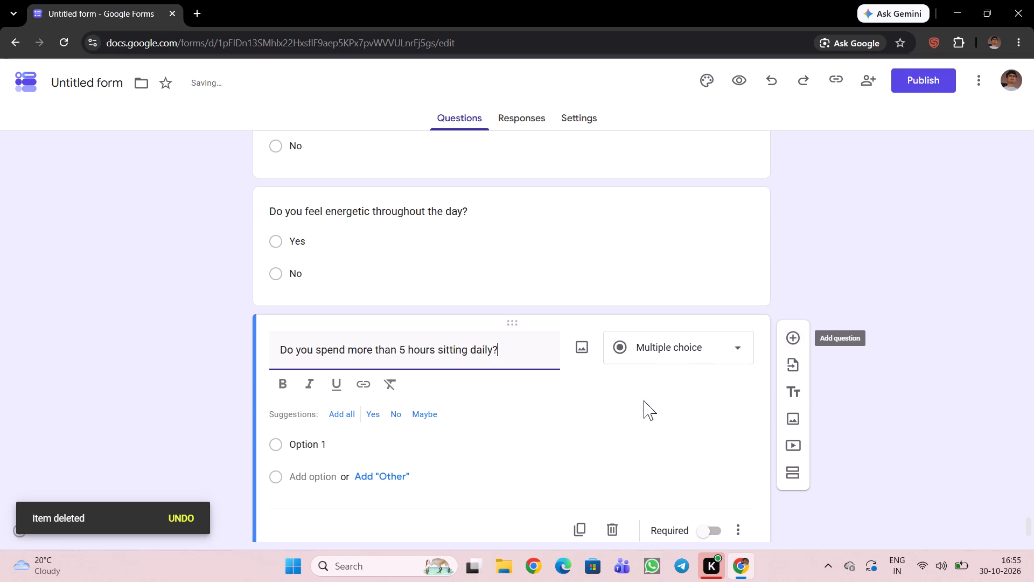
# Give the "Do you spend more than 5 hours sitting daily?" question the answer options Yes and No.
pyautogui.click(399, 436)
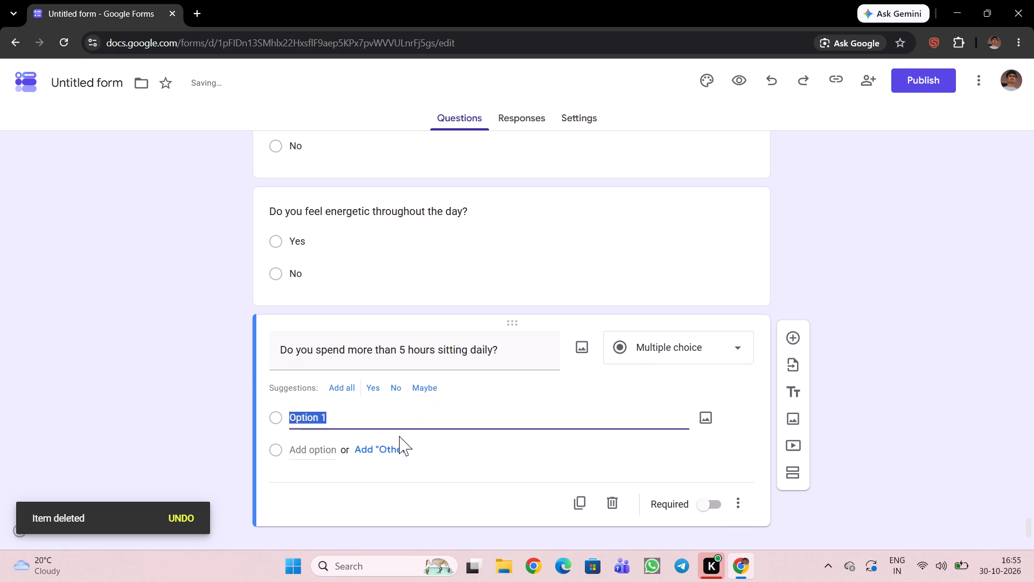
pyautogui.press('BackSpace')
pyautogui.press('y')
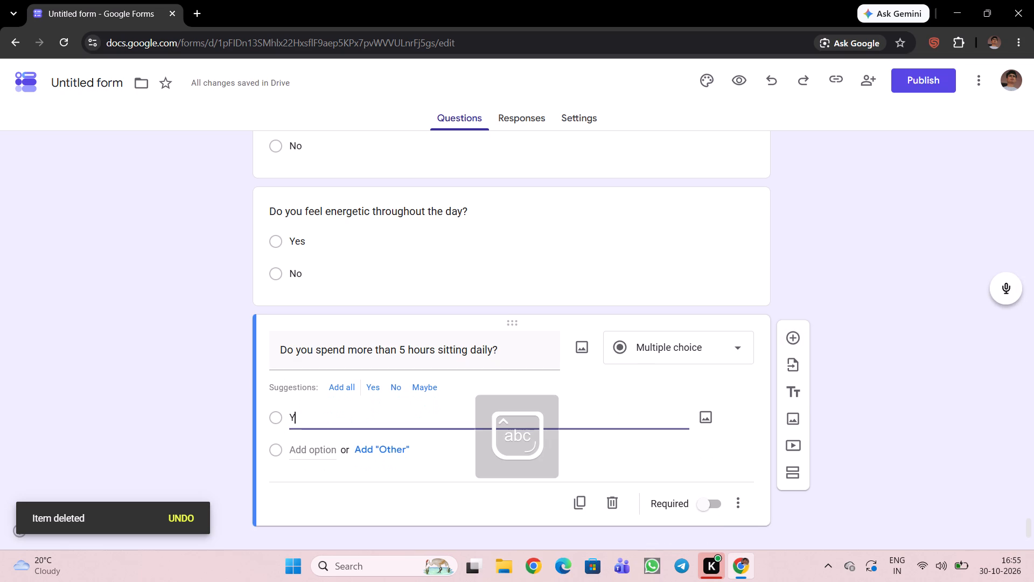
pyautogui.write('es')
pyautogui.press('Return')
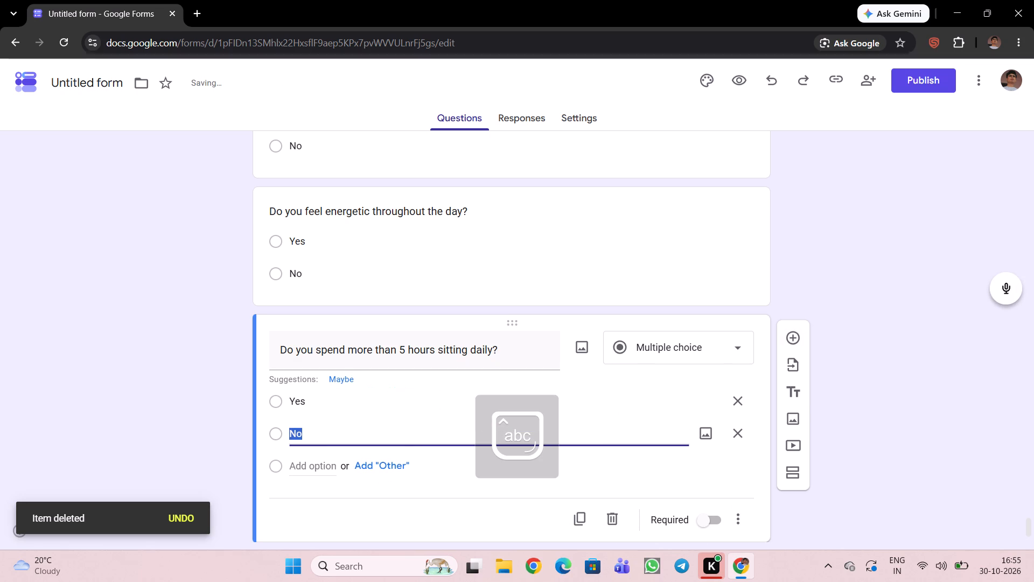
# Add a multiple-choice question below the sitting question, reading "Do you play any outdoor sports?".
pyautogui.click(792, 335)
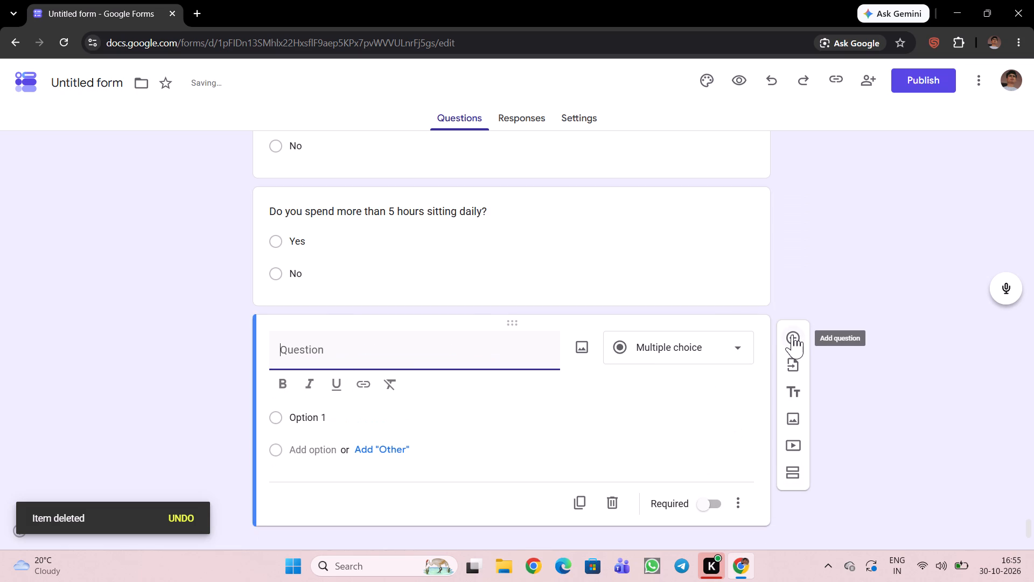
pyautogui.press('d')
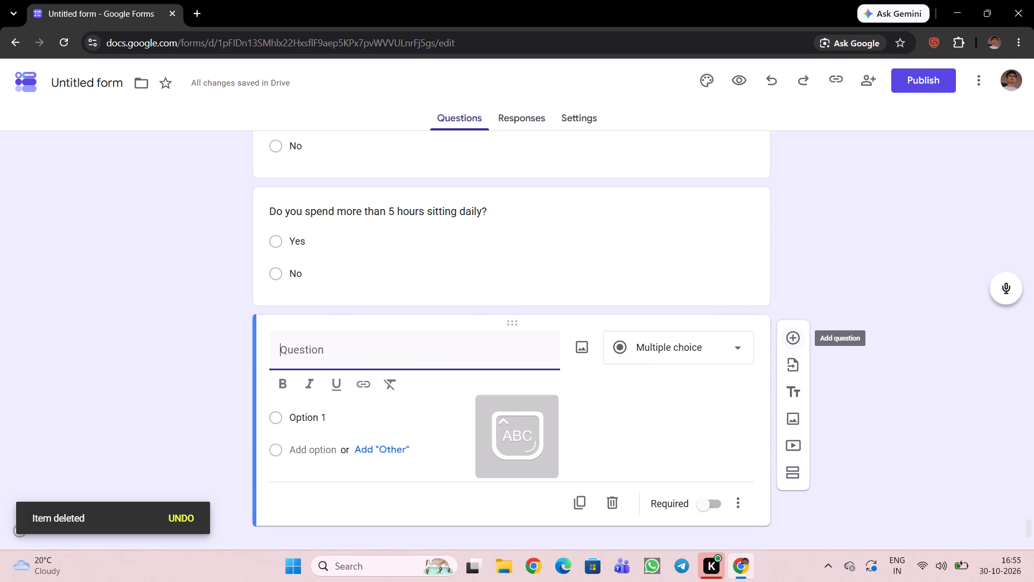
pyautogui.write('o you')
pyautogui.press('space')
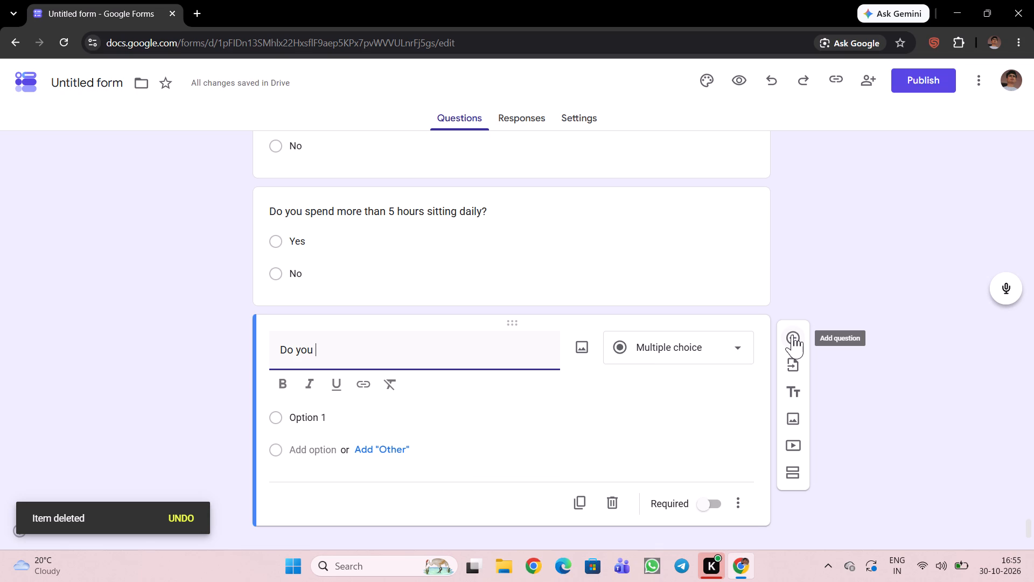
pyautogui.write('play')
pyautogui.press('space')
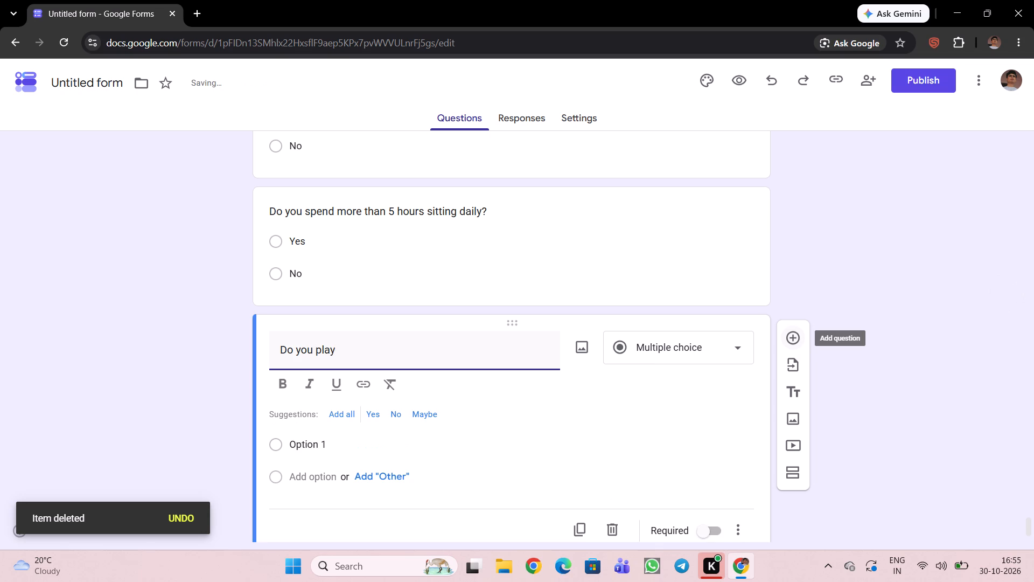
pyautogui.write('any')
pyautogui.press('space')
pyautogui.write('outdoor')
pyautogui.press('space')
pyautogui.write('sports')
pyautogui.hotkey('shift', '?')
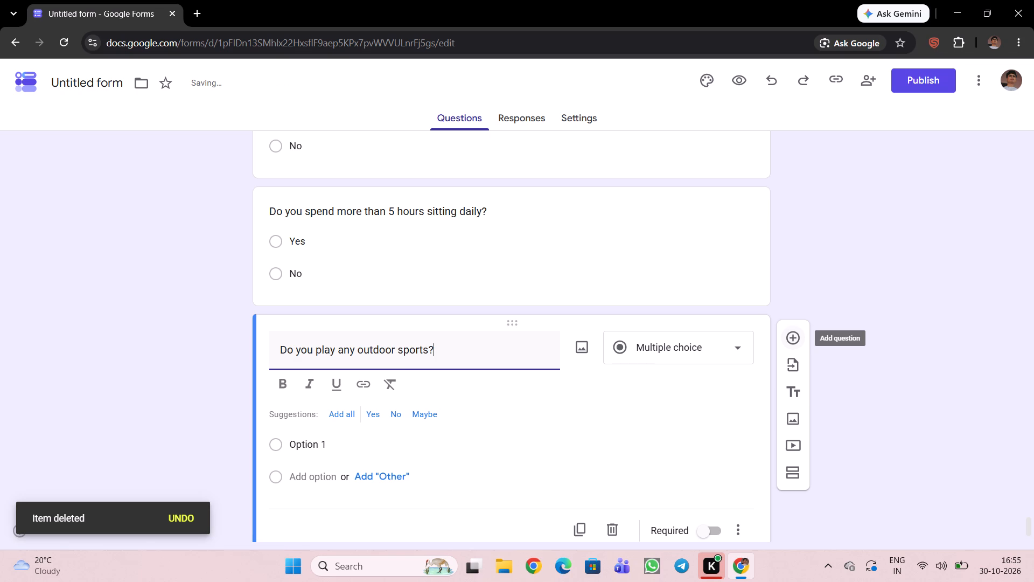
# Give the "Do you play any outdoor sports?" question the answer options Yes and No.
pyautogui.click(389, 445)
pyautogui.press('BackSpace')
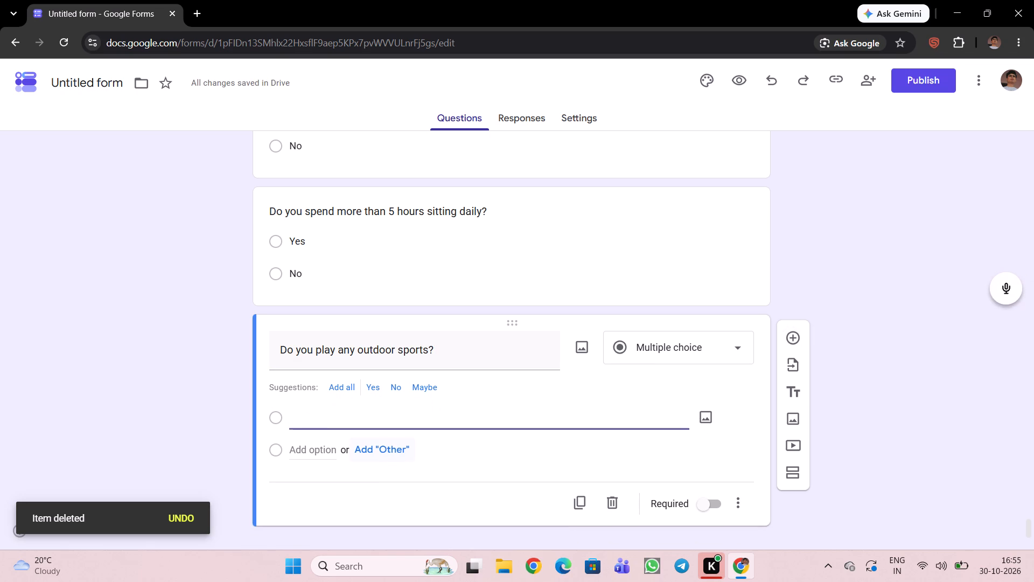
pyautogui.press('y')
pyautogui.write('es')
pyautogui.press('Return')
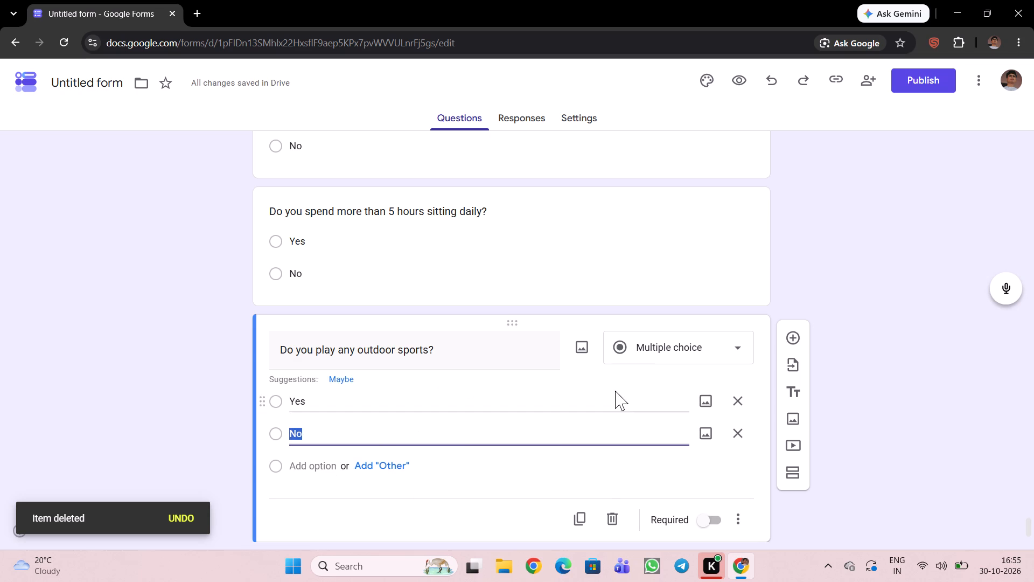
# Add a multiple-choice question below the outdoor sports question, reading "Do you feel stressed frequently?".
pyautogui.click(791, 335)
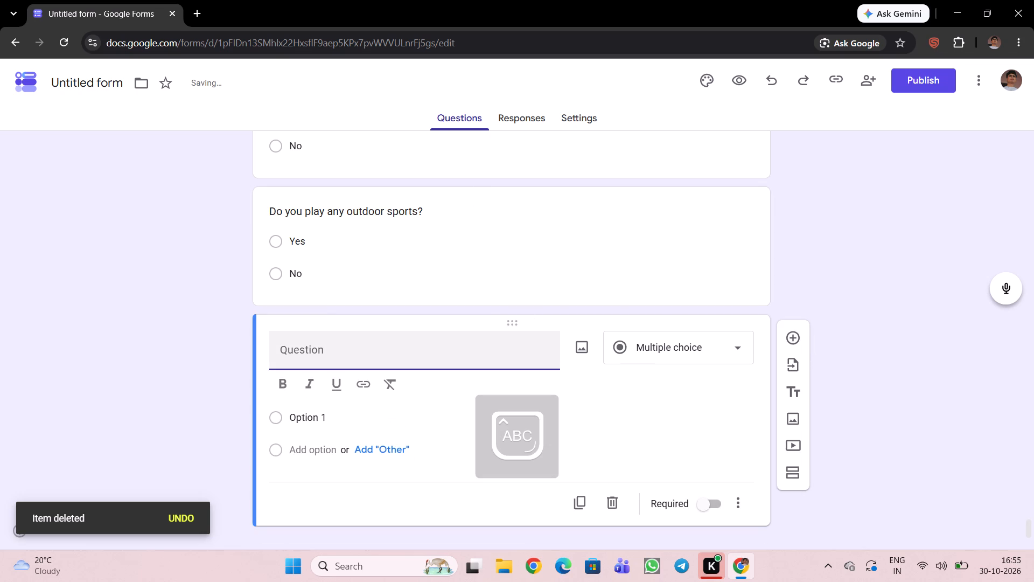
pyautogui.press('d')
pyautogui.write('o')
pyautogui.press('space')
pyautogui.write('you')
pyautogui.press('space')
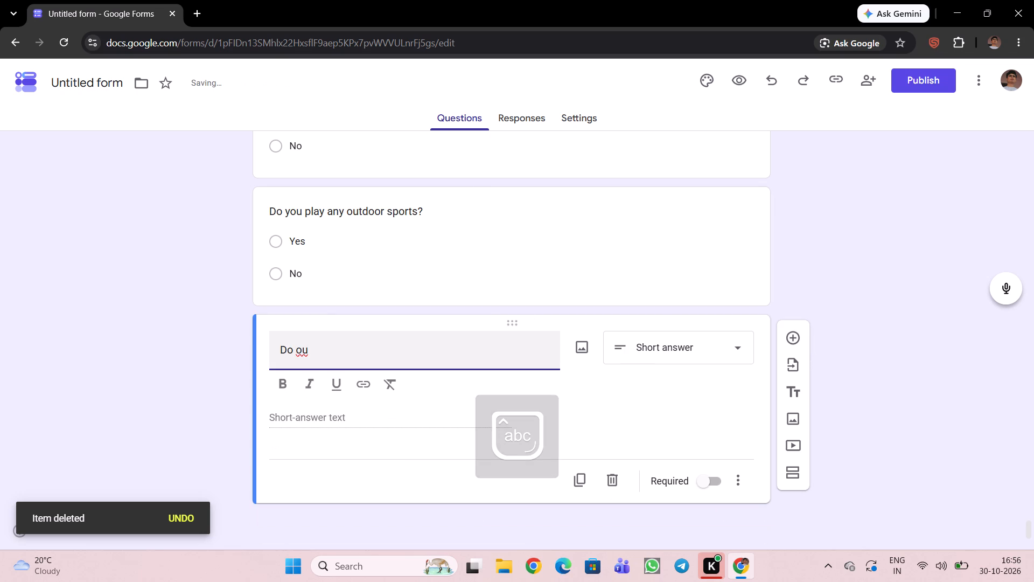
pyautogui.press('BackSpace')
pyautogui.press('BackSpace')
pyautogui.press('BackSpace')
pyautogui.write('you feel')
pyautogui.press('space')
pyautogui.write('stre')
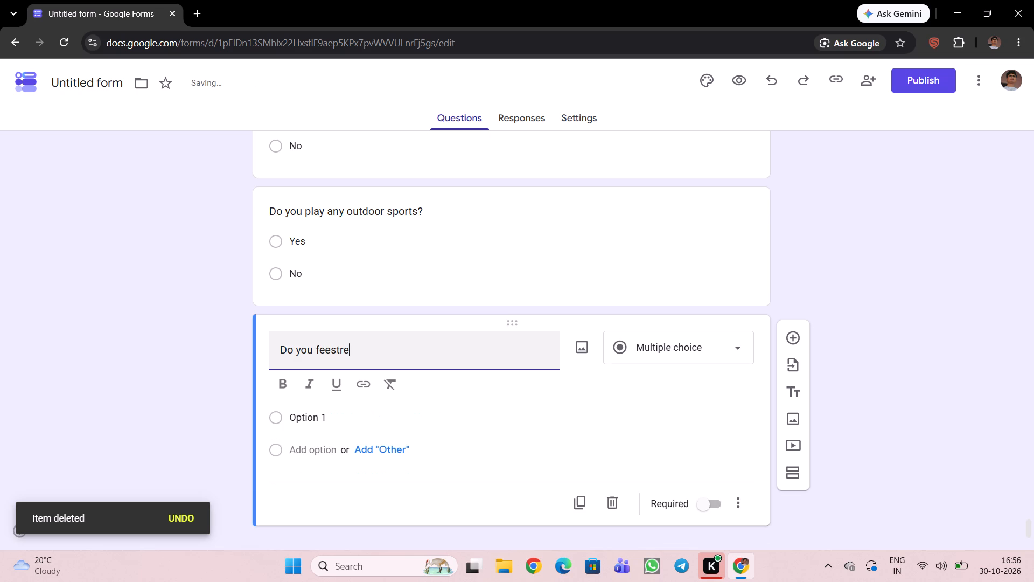
pyautogui.press('BackSpace')
pyautogui.press('BackSpace')
pyautogui.press('BackSpace')
pyautogui.press('BackSpace')
pyautogui.write('l')
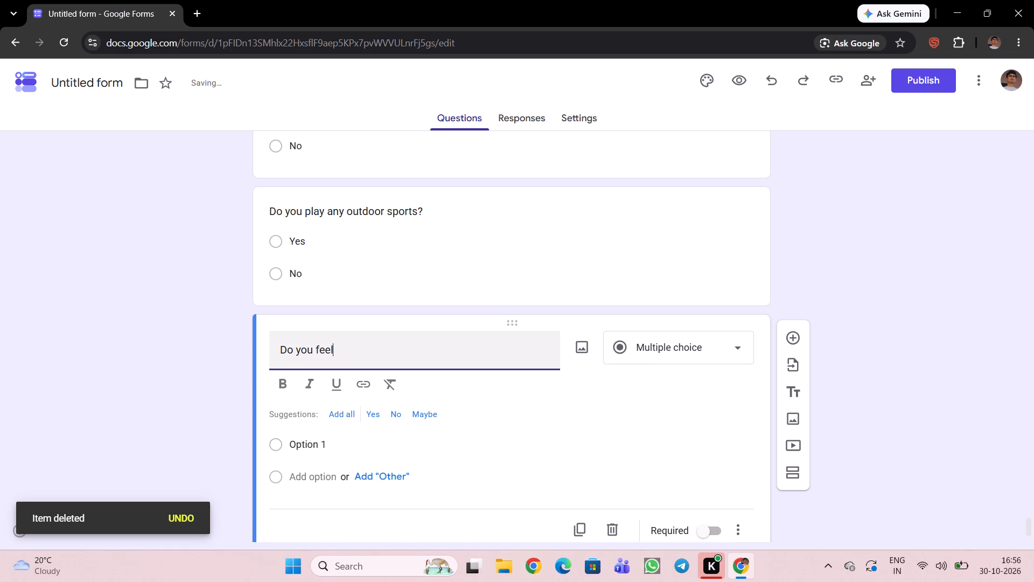
pyautogui.press('space')
pyautogui.press('s')
pyautogui.write('tressed')
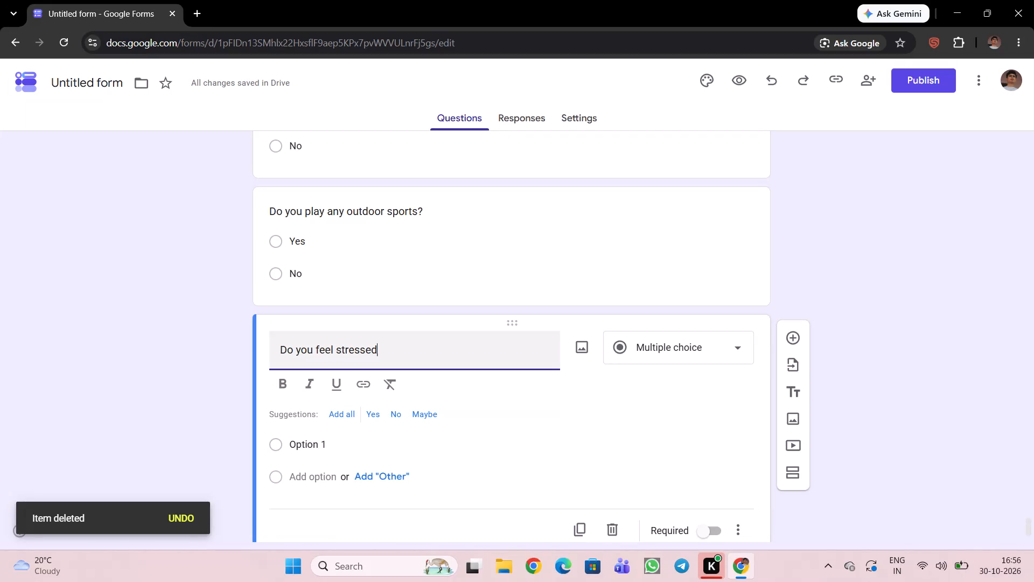
pyautogui.press('space')
pyautogui.write('frequently')
pyautogui.hotkey('shift', '?')
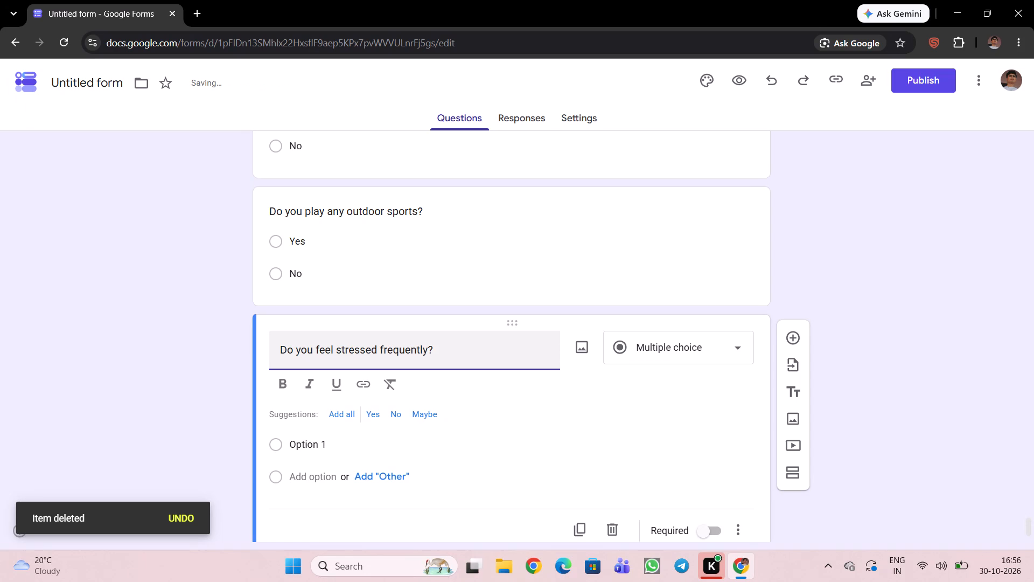
# Give the "Do you feel stressed frequently?" question the answer options Yes and No.
pyautogui.click(340, 436)
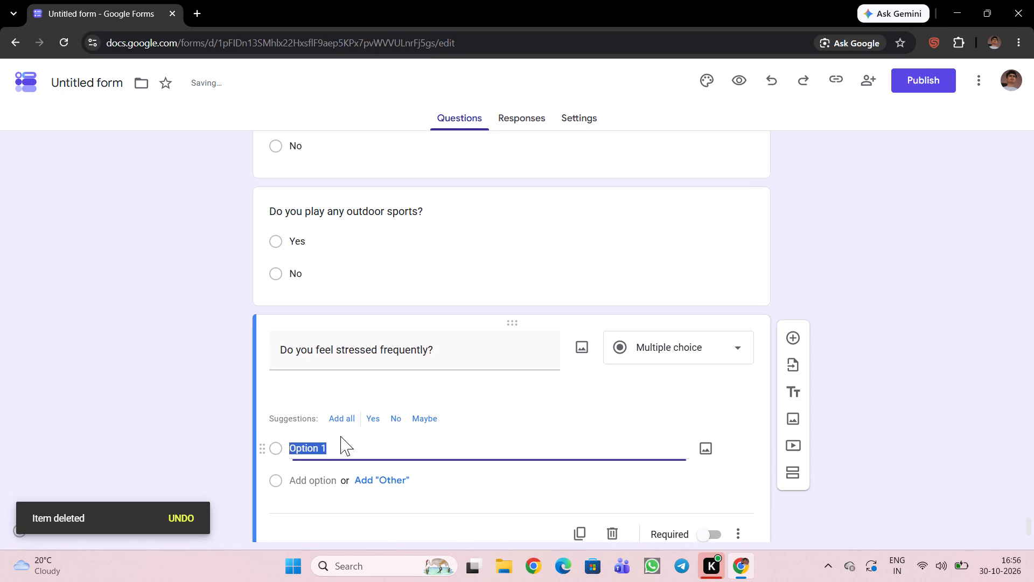
pyautogui.press('BackSpace')
pyautogui.press('y')
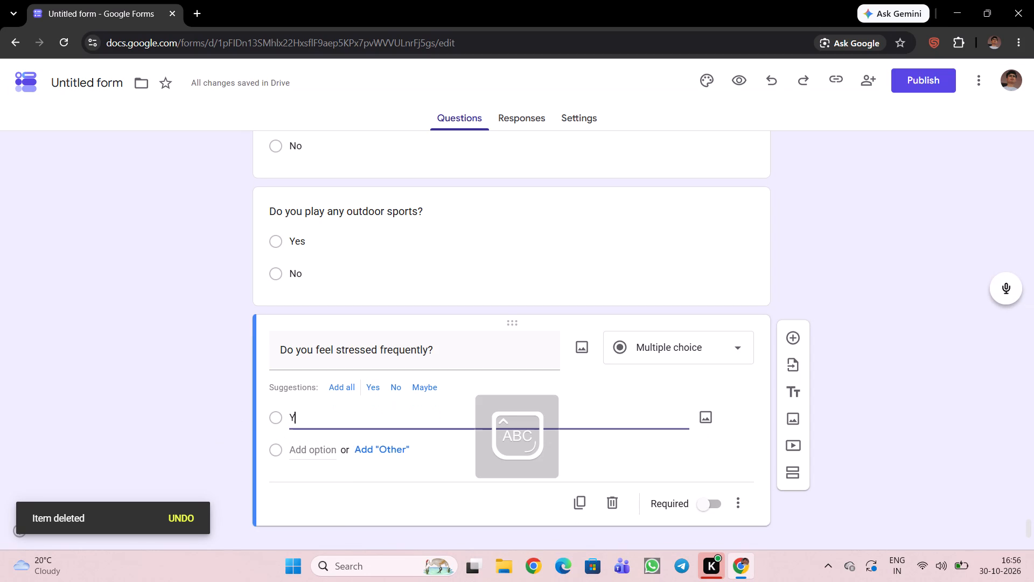
pyautogui.write('es')
pyautogui.press('Return')
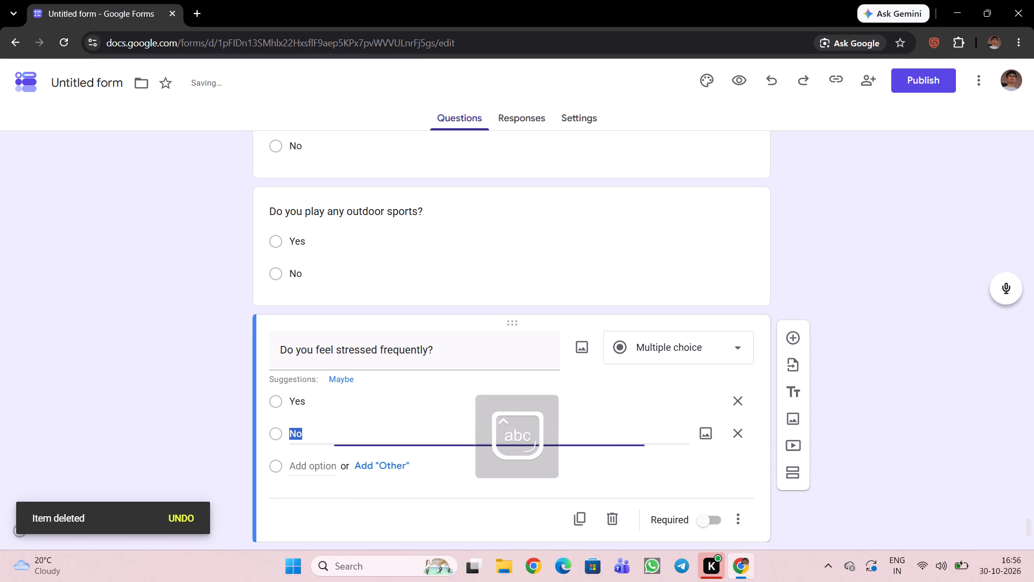
# Add a multiple-choice question below the stress question, reading "Do you want to improve your overall health?".
pyautogui.click(795, 333)
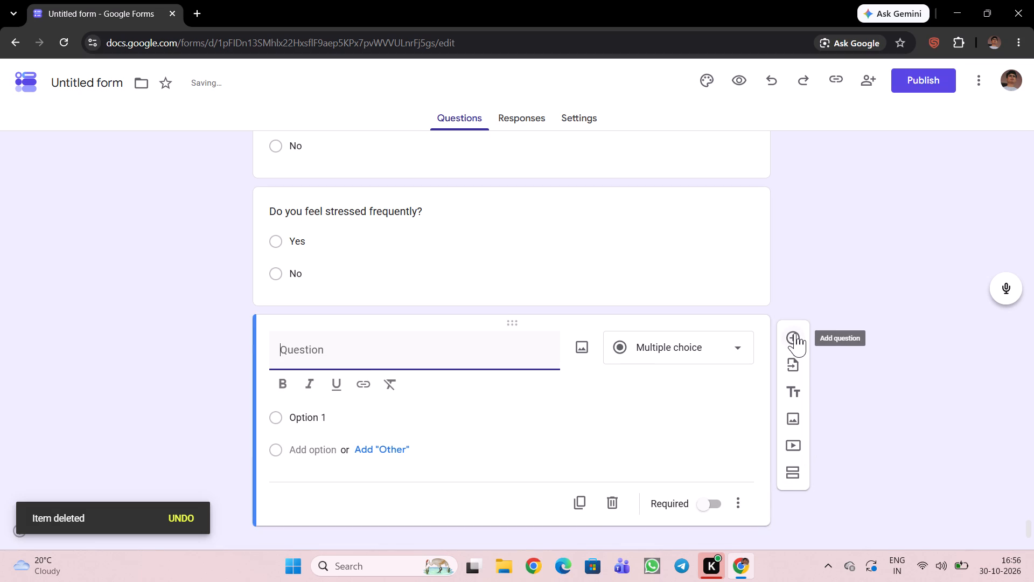
pyautogui.press('d')
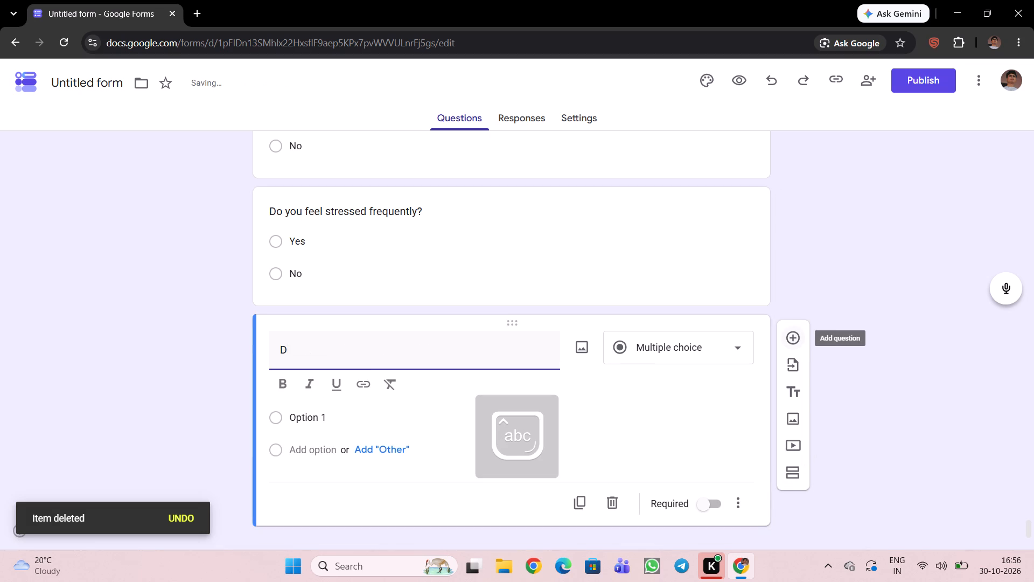
pyautogui.write('o you')
pyautogui.press('space')
pyautogui.write('want to improve')
pyautogui.press('space')
pyautogui.write('your')
pyautogui.press('space')
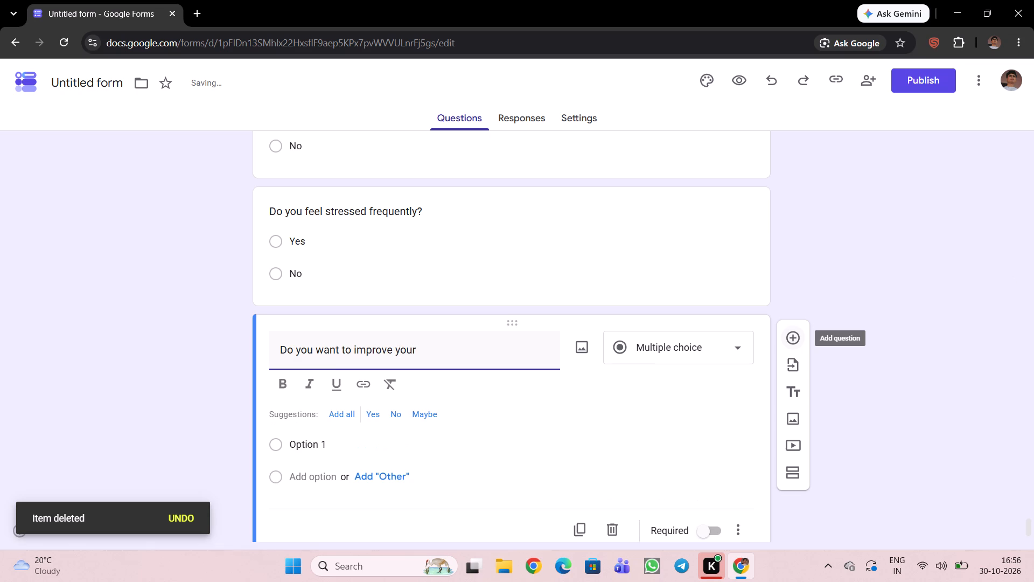
pyautogui.write('iverall health')
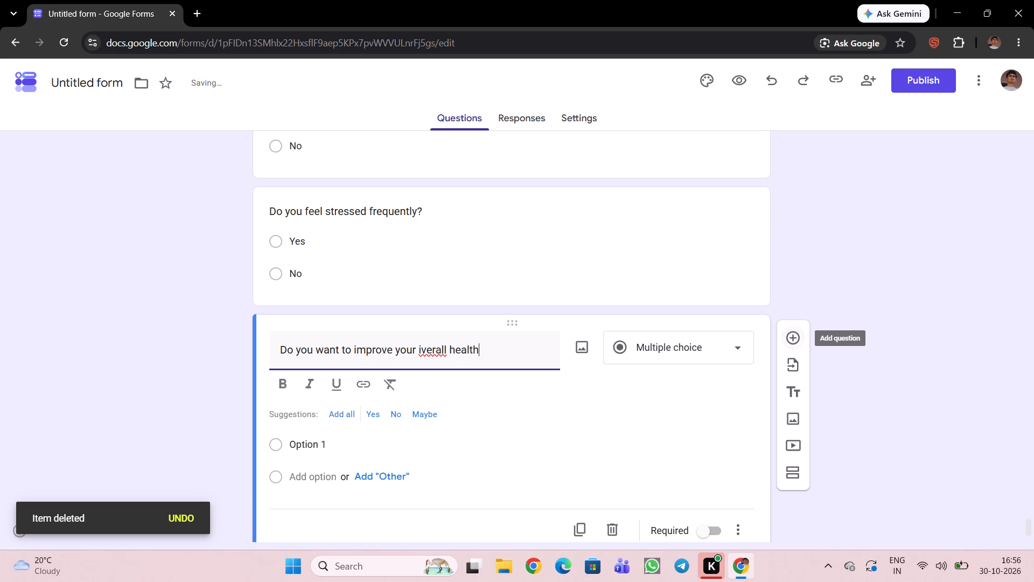
pyautogui.hotkey('shift', '?')
pyautogui.press('Left')
pyautogui.press('Left')
pyautogui.press('Left')
pyautogui.press('Left')
pyautogui.press('Left')
pyautogui.press('Left')
pyautogui.press('Left')
pyautogui.press('Left')
pyautogui.press('Left')
pyautogui.press('Left')
pyautogui.press('Left')
pyautogui.press('Left')
pyautogui.press('Left')
pyautogui.press('Left')
pyautogui.press('BackSpace')
pyautogui.press('o')
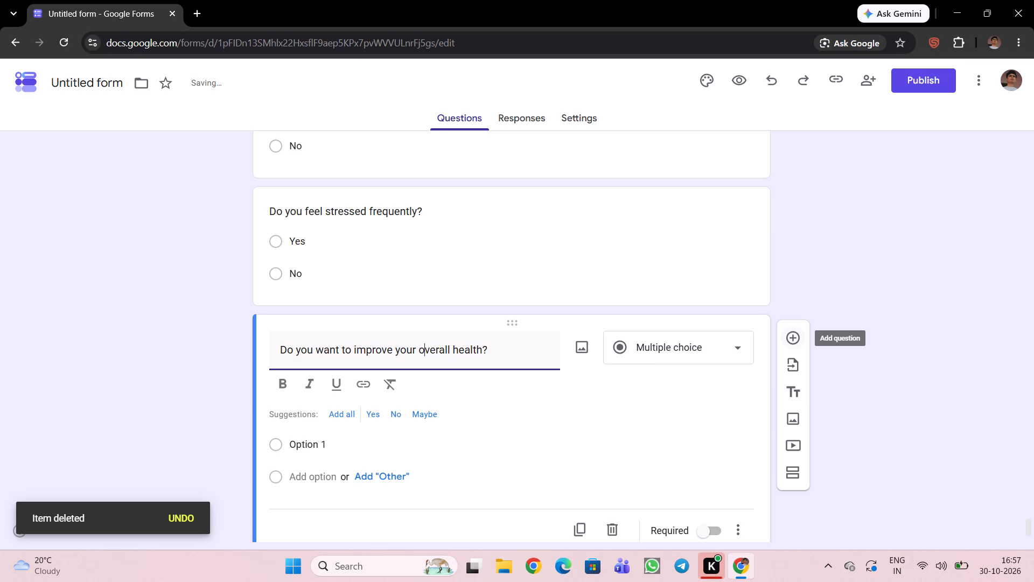
pyautogui.press('Right')
pyautogui.press('Right')
pyautogui.press('Right')
pyautogui.press('Right')
pyautogui.press('Right')
pyautogui.press('Right')
pyautogui.press('Right')
pyautogui.press('Right')
pyautogui.press('Right')
pyautogui.press('Right')
pyautogui.press('Right')
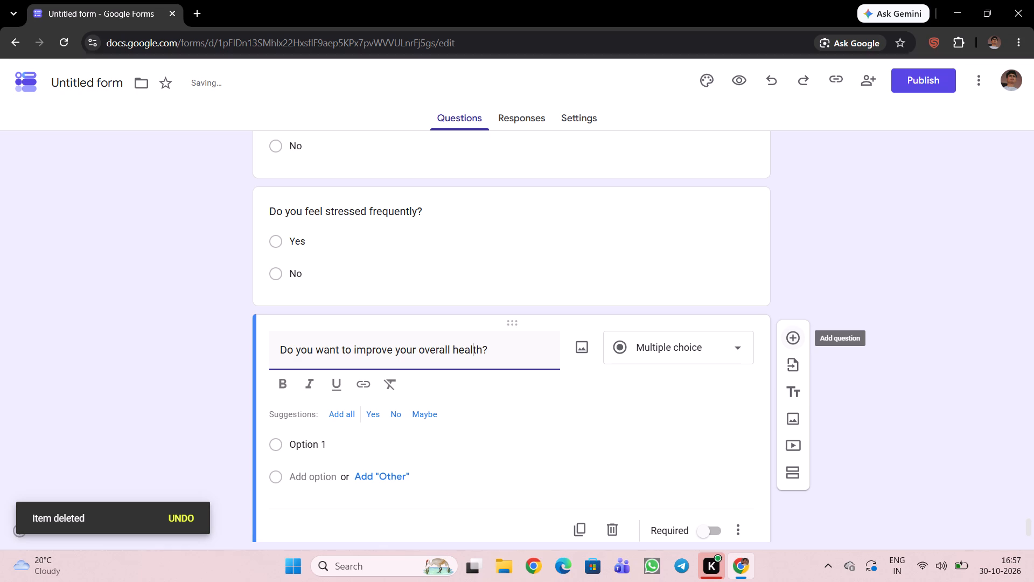
# Give the "Do you want to improve your overall health?" question the answer options Yes and No.
pyautogui.click(352, 451)
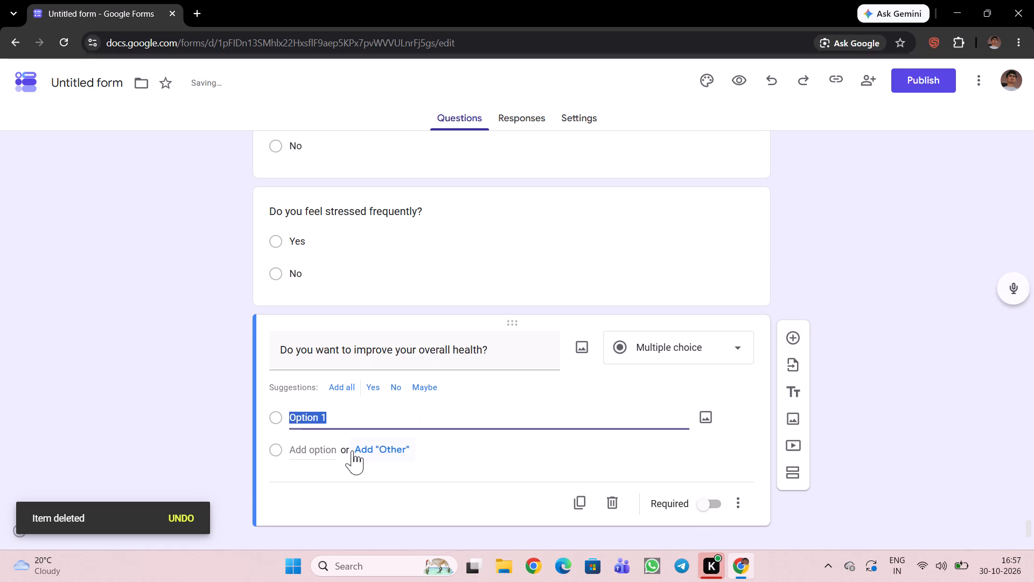
pyautogui.press('BackSpace')
pyautogui.press('y')
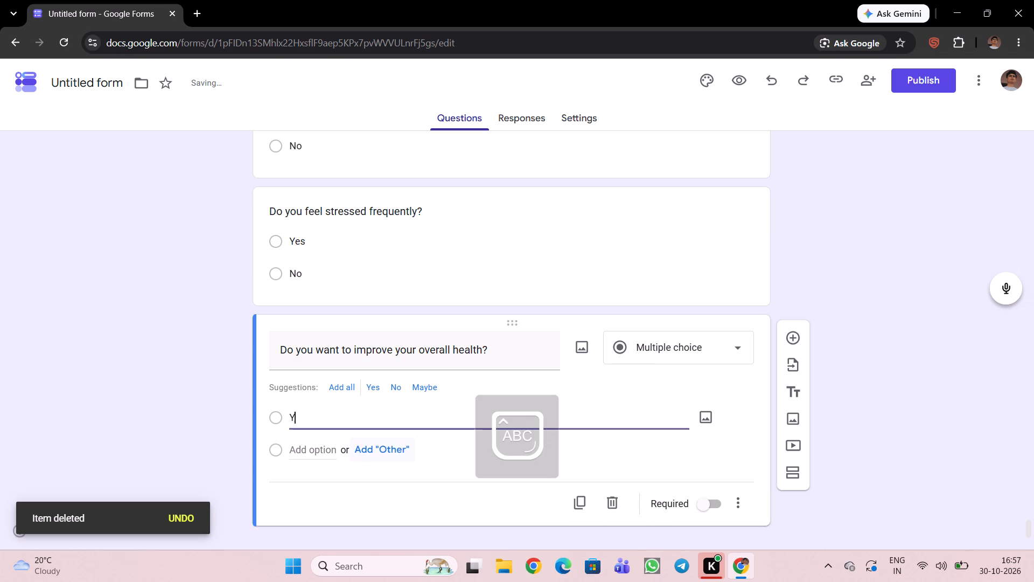
pyautogui.write('es')
pyautogui.press('Return')
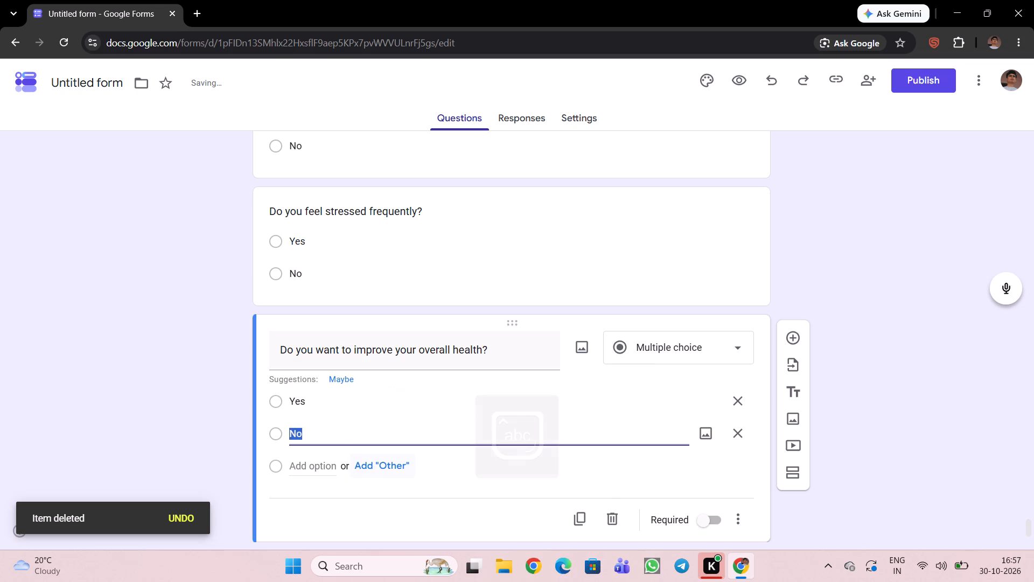
# Add a multiple-choice question below the overall health question, reading "Are you happy with your current physical appearence?".
pyautogui.click(790, 334)
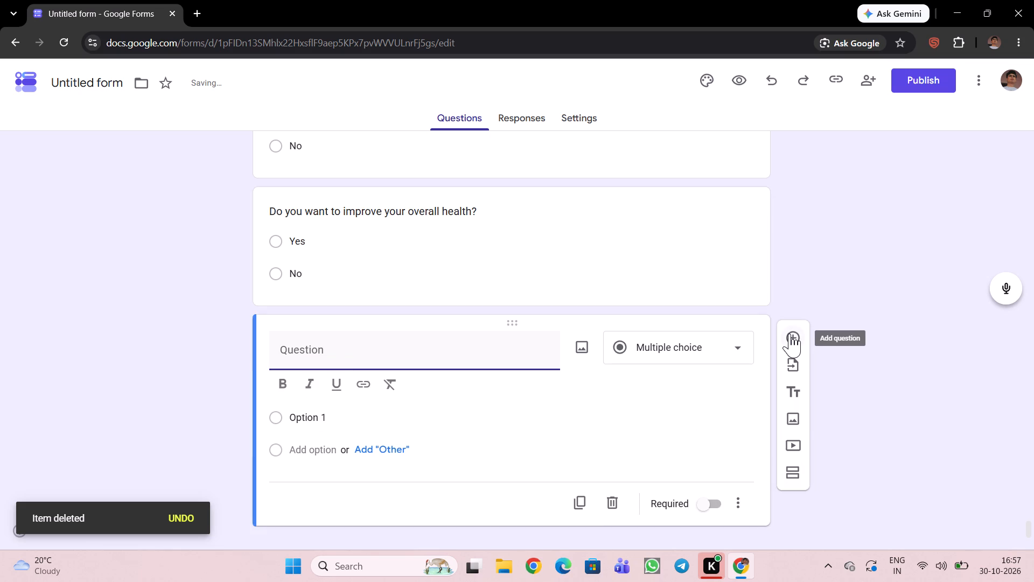
pyautogui.write('re you')
pyautogui.press('space')
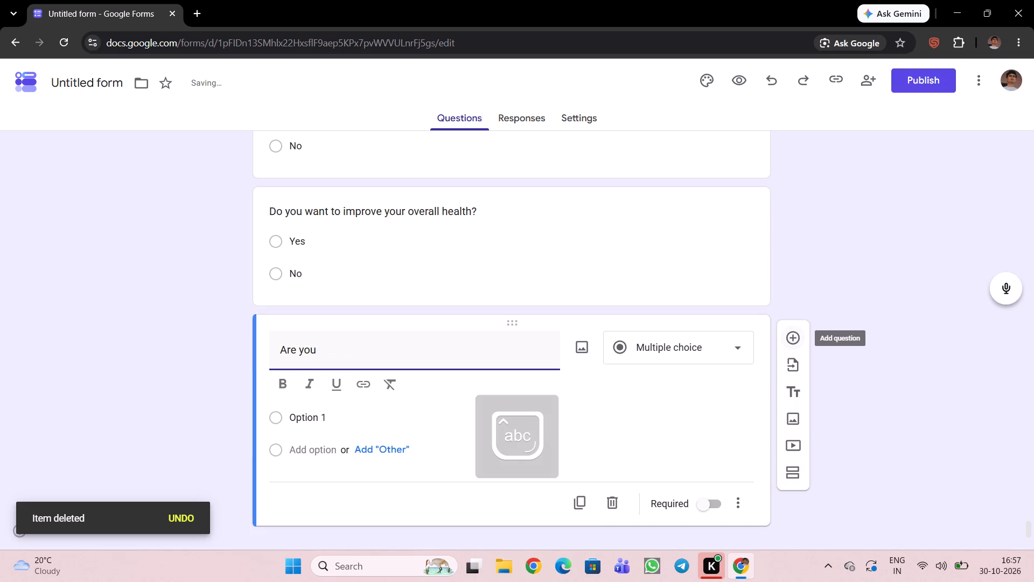
pyautogui.write('happy')
pyautogui.press('space')
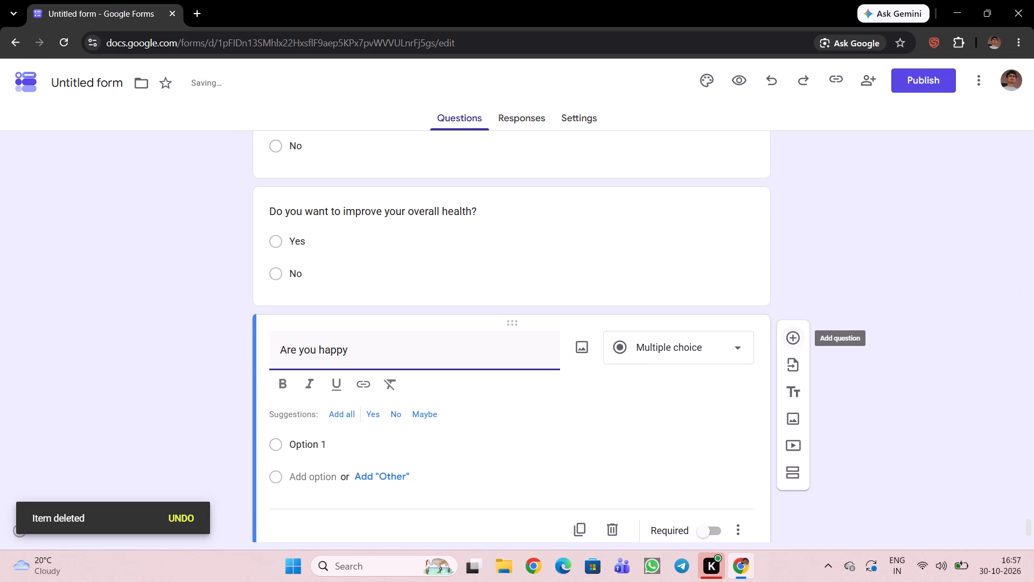
pyautogui.write('with')
pyautogui.press('space')
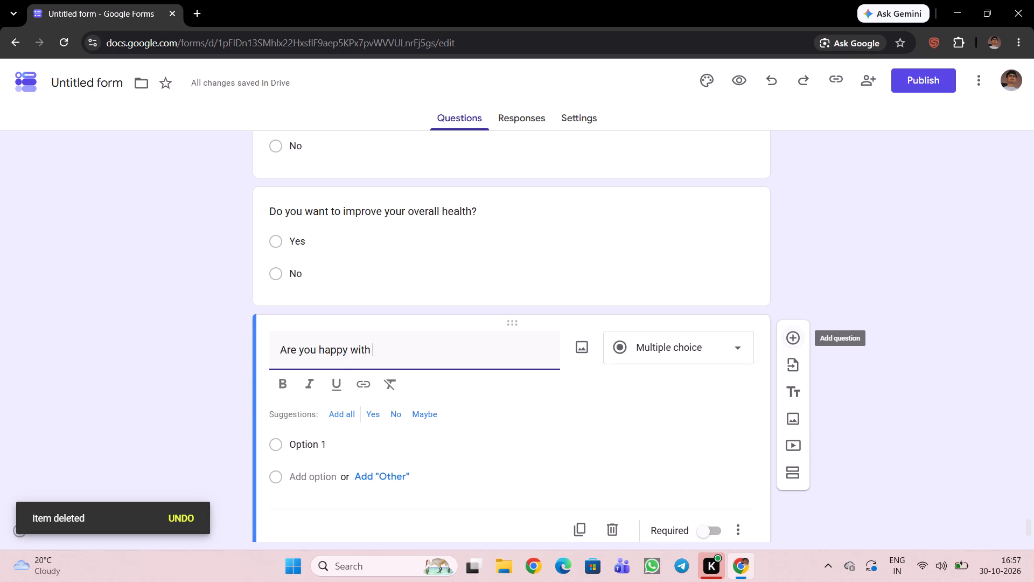
pyautogui.write('your curr')
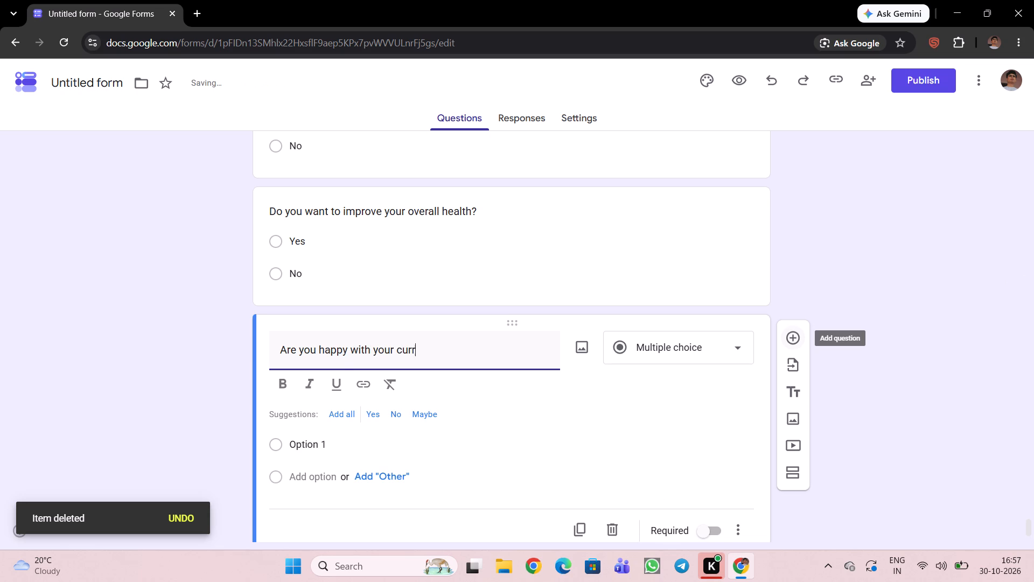
pyautogui.write('ent')
pyautogui.press('space')
pyautogui.write('phy')
pyautogui.write('sical')
pyautogui.press('space')
pyautogui.write('apperaence')
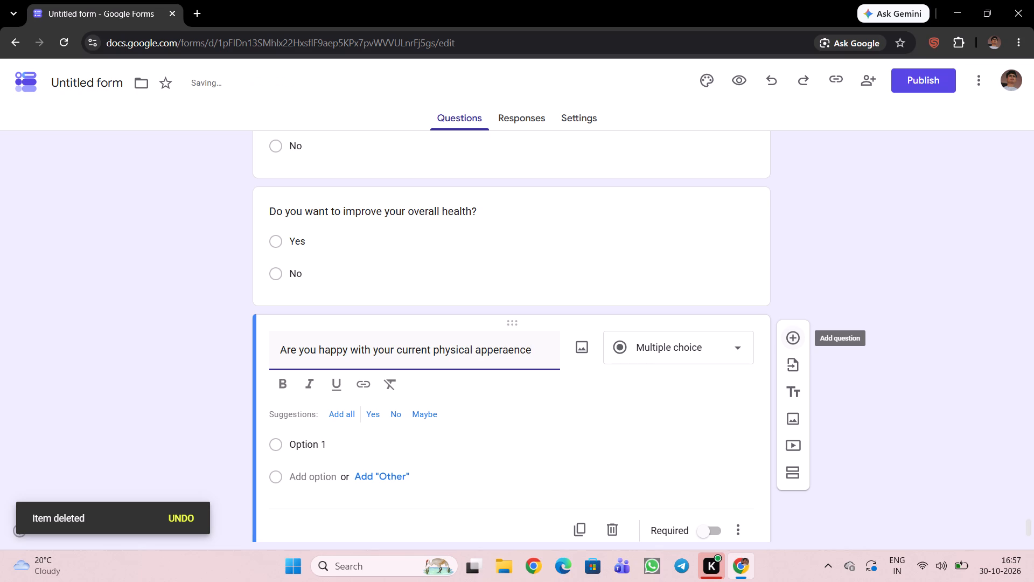
pyautogui.press('BackSpace')
pyautogui.press('BackSpace')
pyautogui.press('BackSpace')
pyautogui.press('BackSpace')
pyautogui.press('BackSpace')
pyautogui.press('BackSpace')
pyautogui.write('arence')
pyautogui.hotkey('shift', '?')
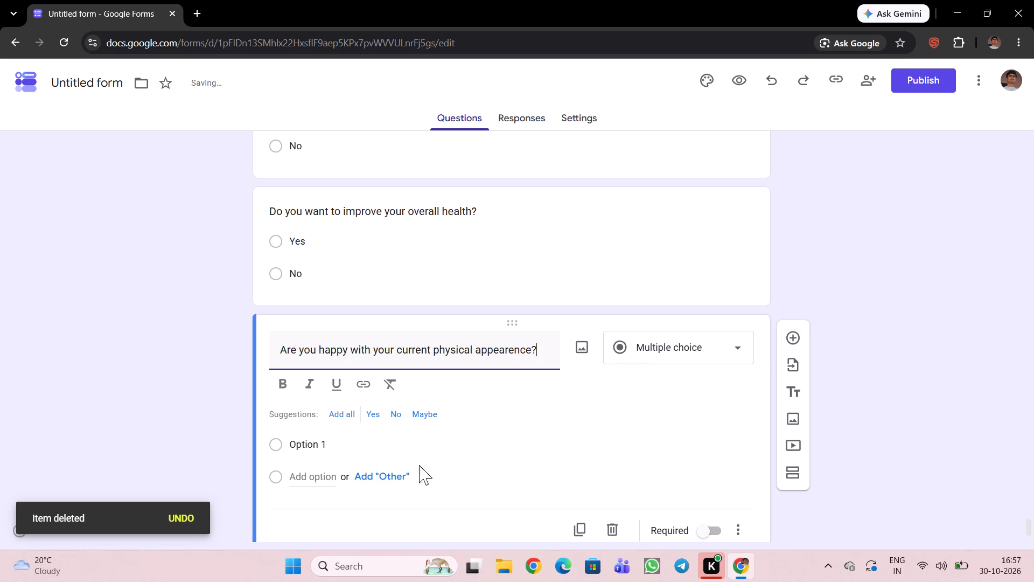
# Give the "Are you happy with your current physical appearence?" question the answer options Yes and No.
pyautogui.click(395, 447)
pyautogui.press('BackSpace')
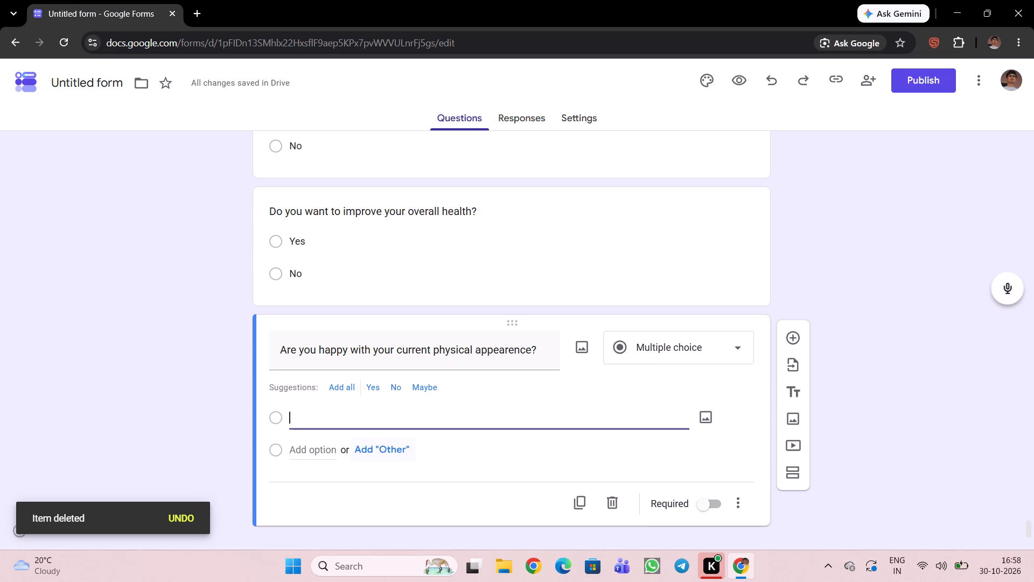
pyautogui.write('yes')
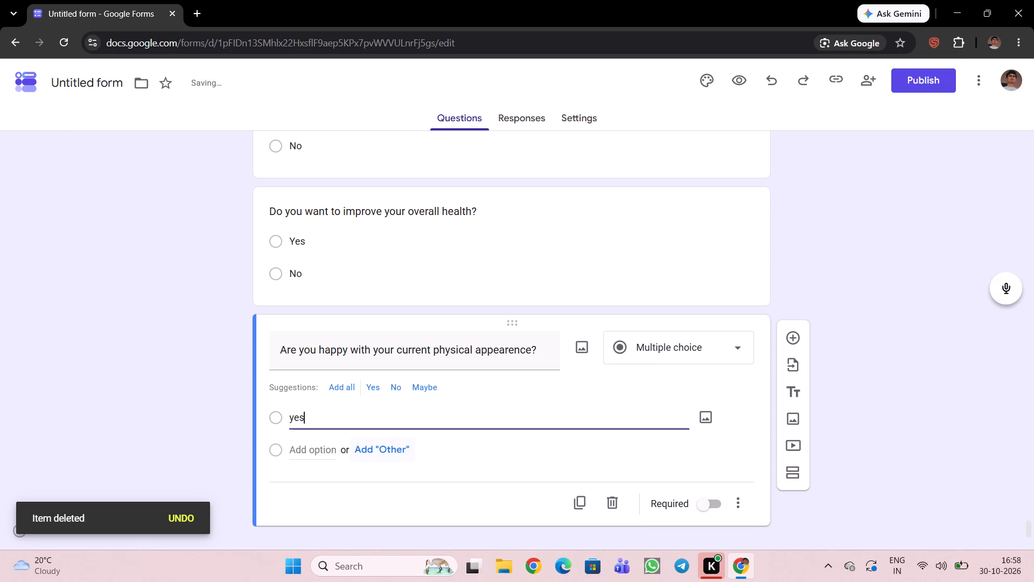
pyautogui.press('BackSpace')
pyautogui.press('BackSpace')
pyautogui.press('BackSpace')
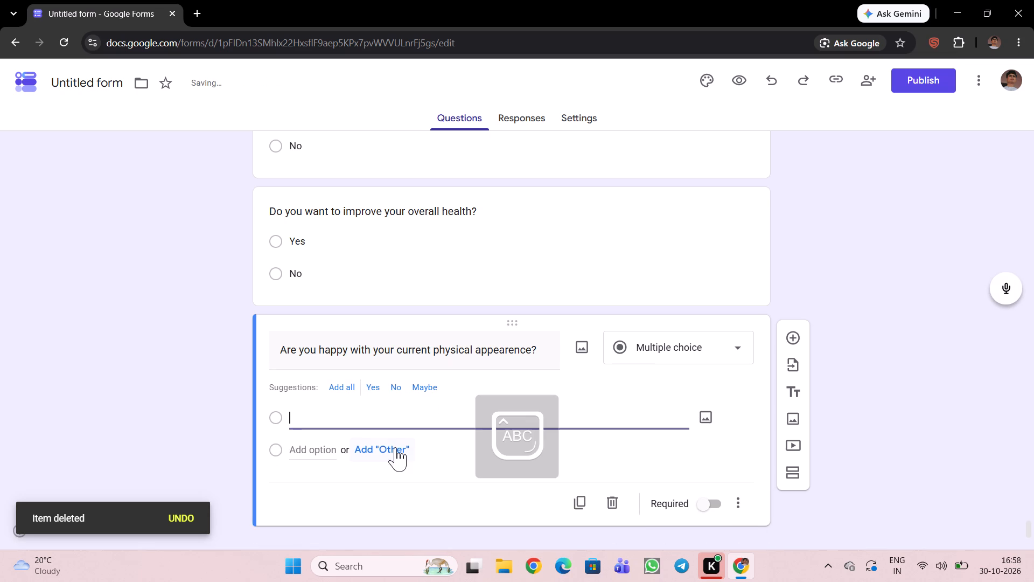
pyautogui.press('y')
pyautogui.write('es')
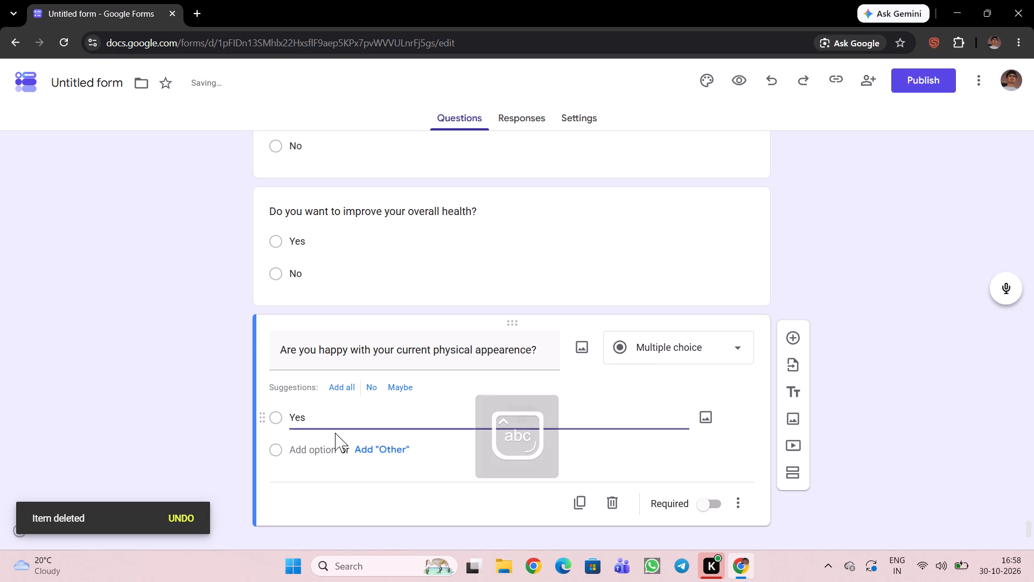
pyautogui.press('Return')
# Review the form's questions and answer options from the Bachelor Life header through the Health and Physical Fitness Survey section.
pyautogui.hscroll(1, 335, 433)
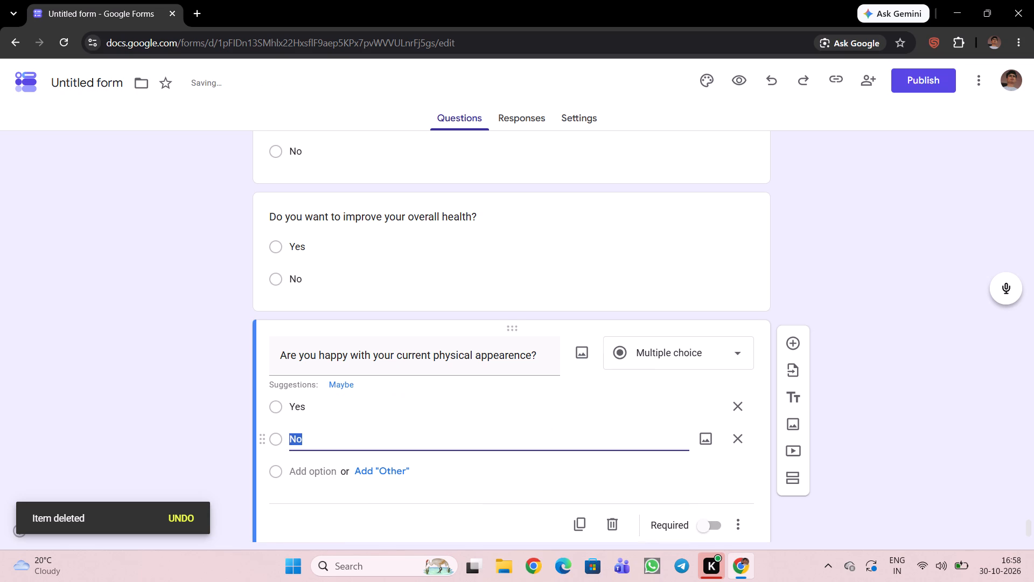
pyautogui.hscroll(1, 335, 433)
pyautogui.scroll(4, 335, 433)
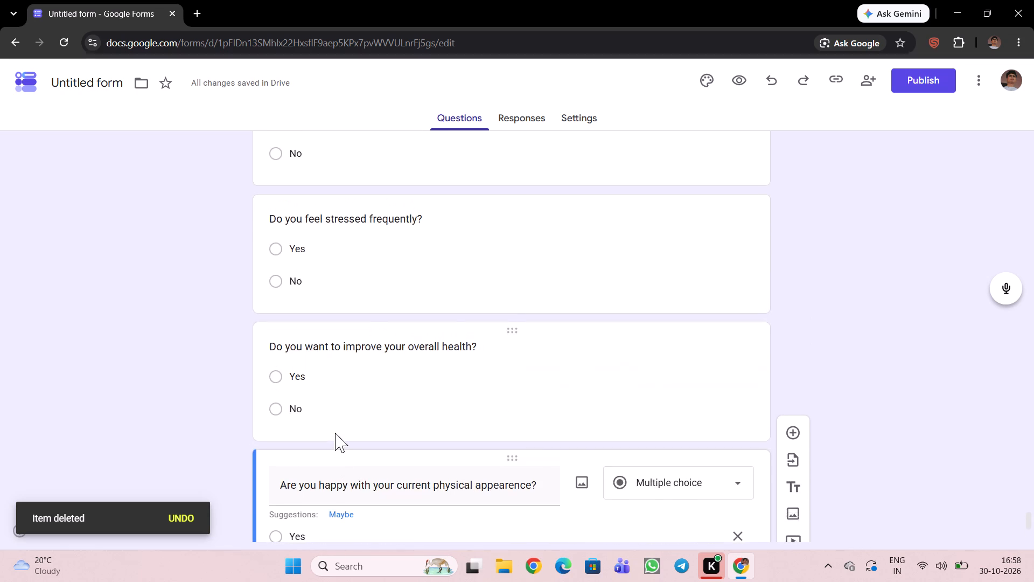
pyautogui.scroll(15, 335, 433)
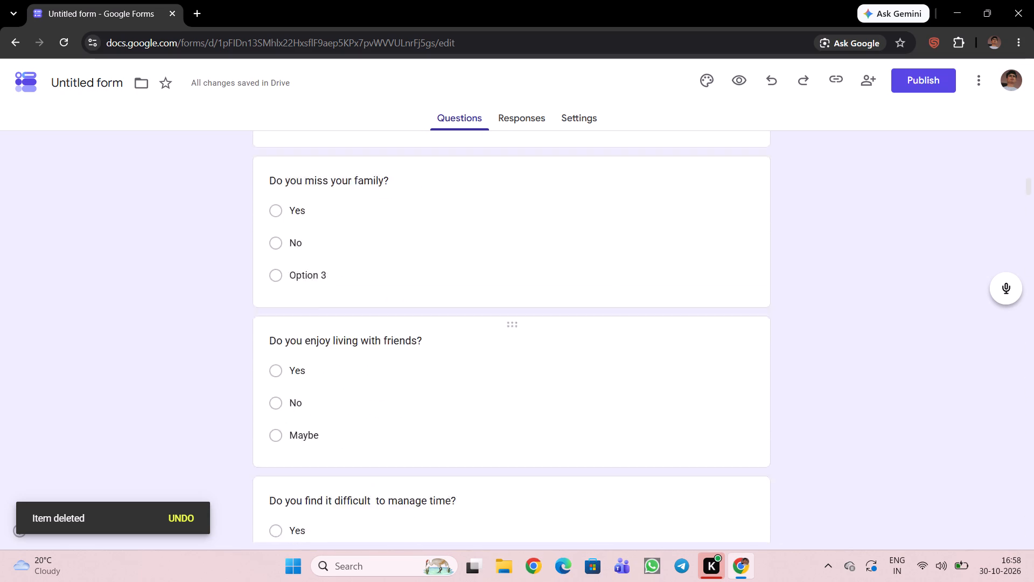
pyautogui.scroll(11, 335, 433)
pyautogui.hscroll(1, 335, 433)
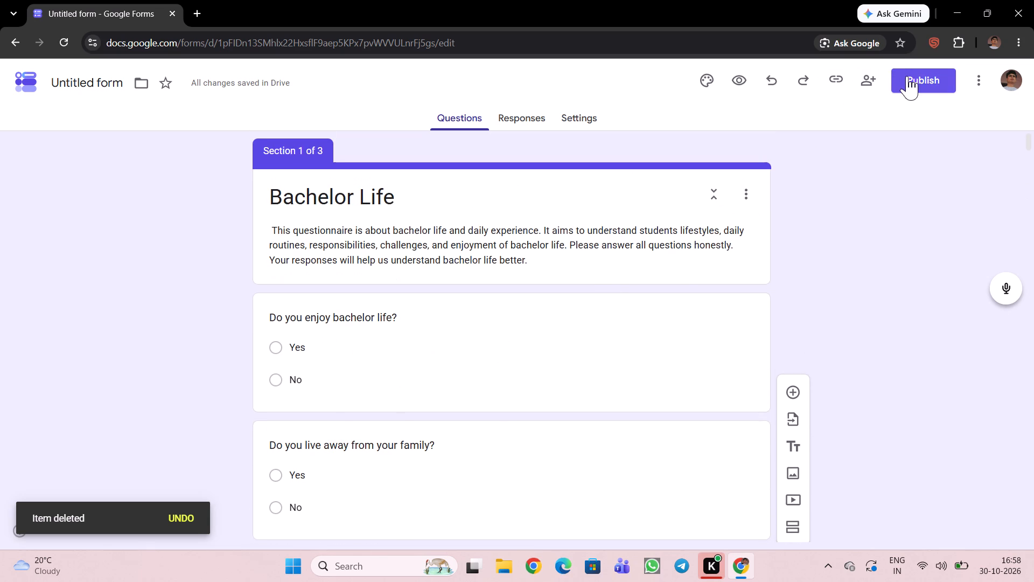
pyautogui.scroll(-5, 676, 281)
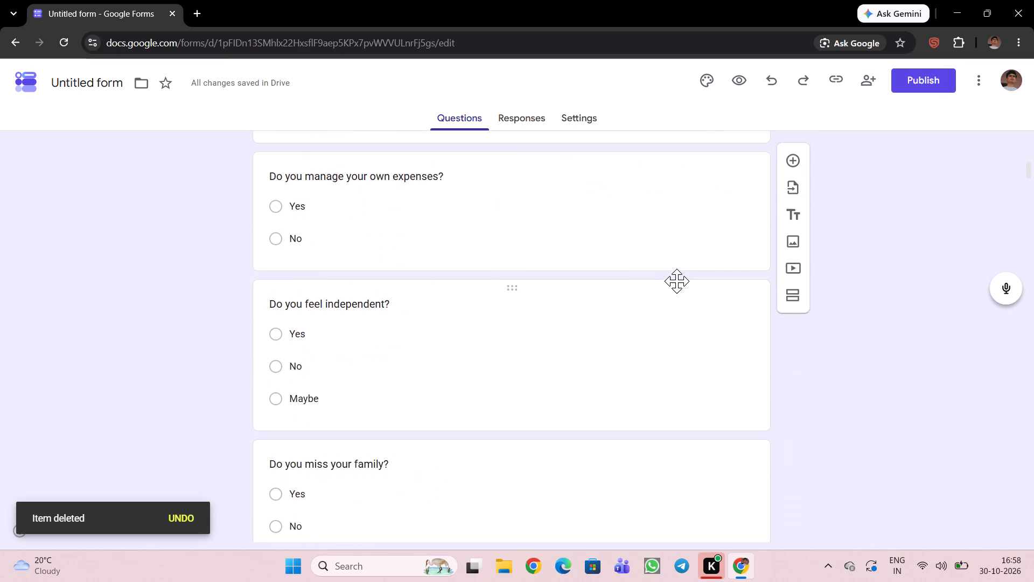
pyautogui.scroll(-7, 676, 281)
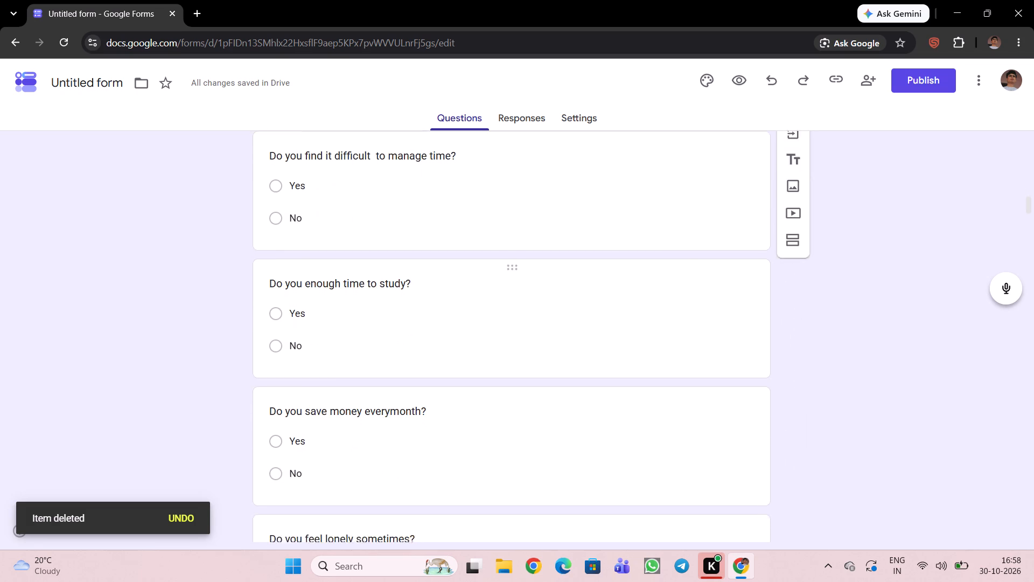
pyautogui.scroll(-11, 676, 281)
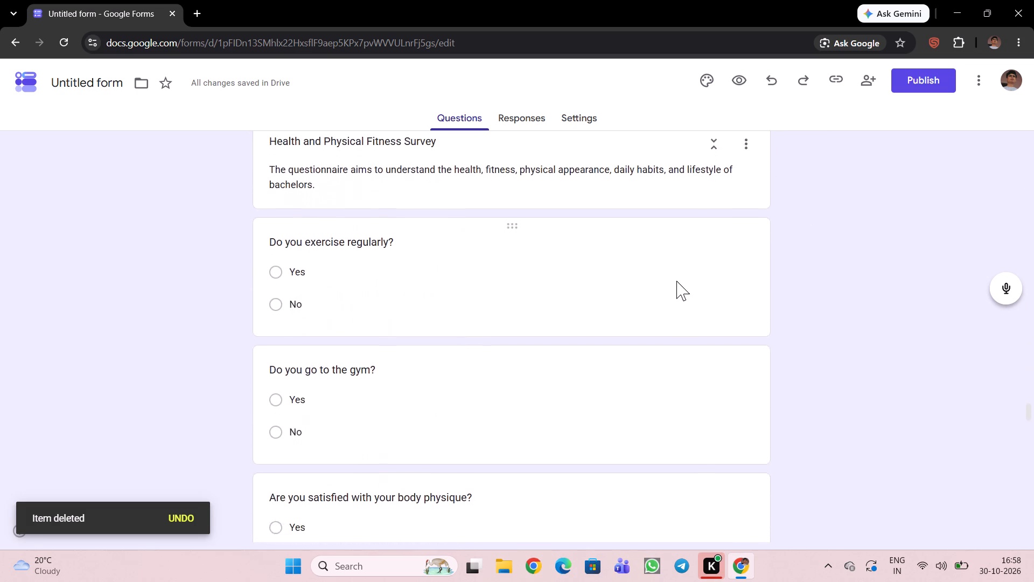
pyautogui.scroll(-9, 676, 281)
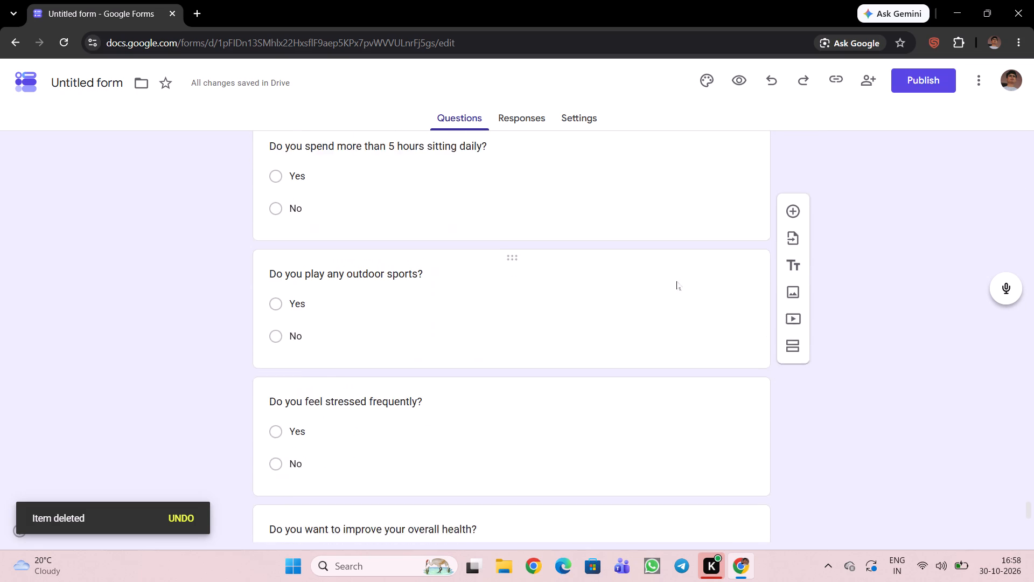
# Add a multiple-choice question below the physical appearance question, reading "Are you comfortable in sharing all your informations?".
pyautogui.scroll(-6, 676, 281)
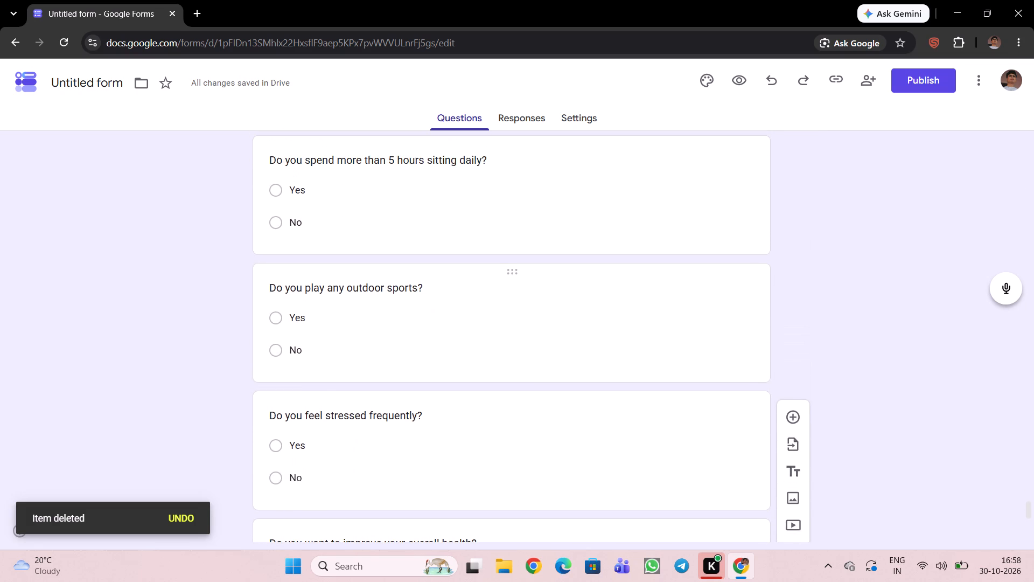
pyautogui.scroll(-7, 676, 281)
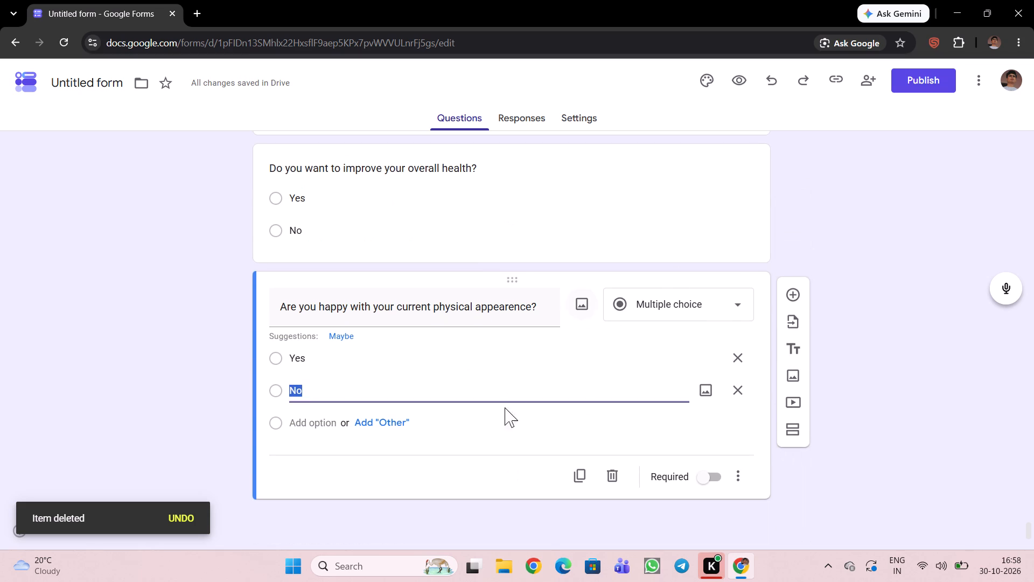
pyautogui.click(792, 290)
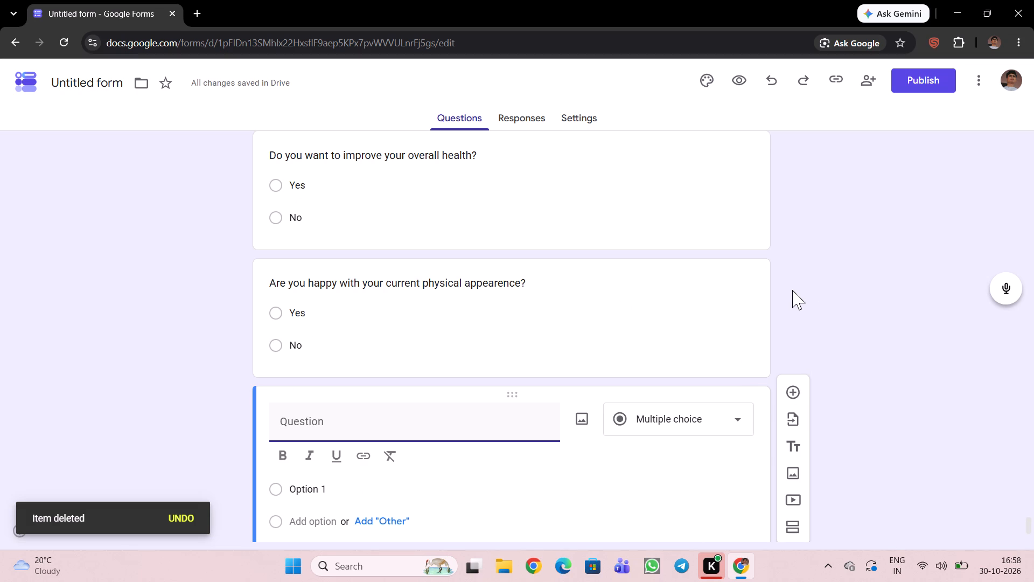
pyautogui.scroll(-4, 604, 410)
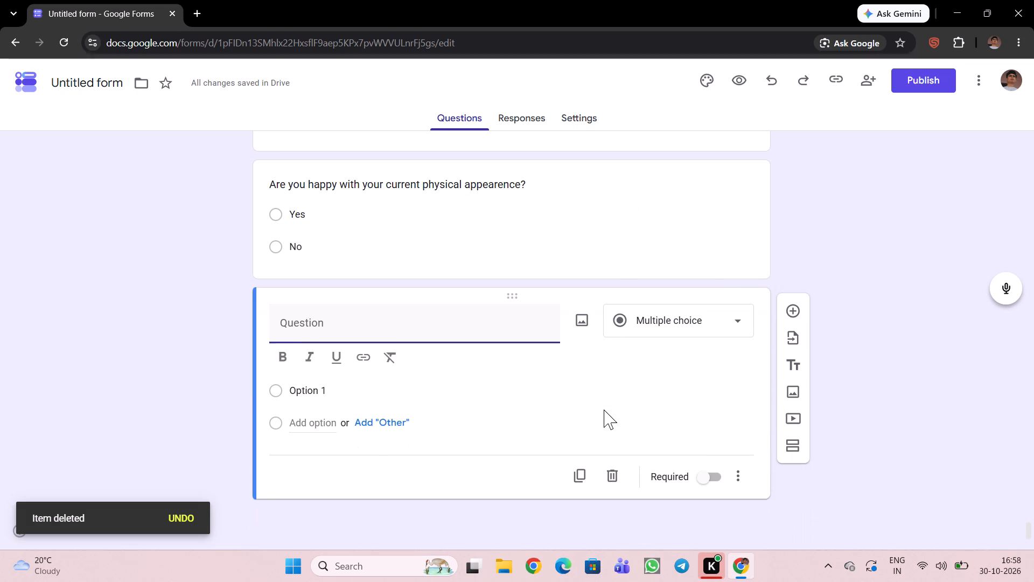
pyautogui.scroll(-1, 604, 410)
pyautogui.write('are')
pyautogui.press('space')
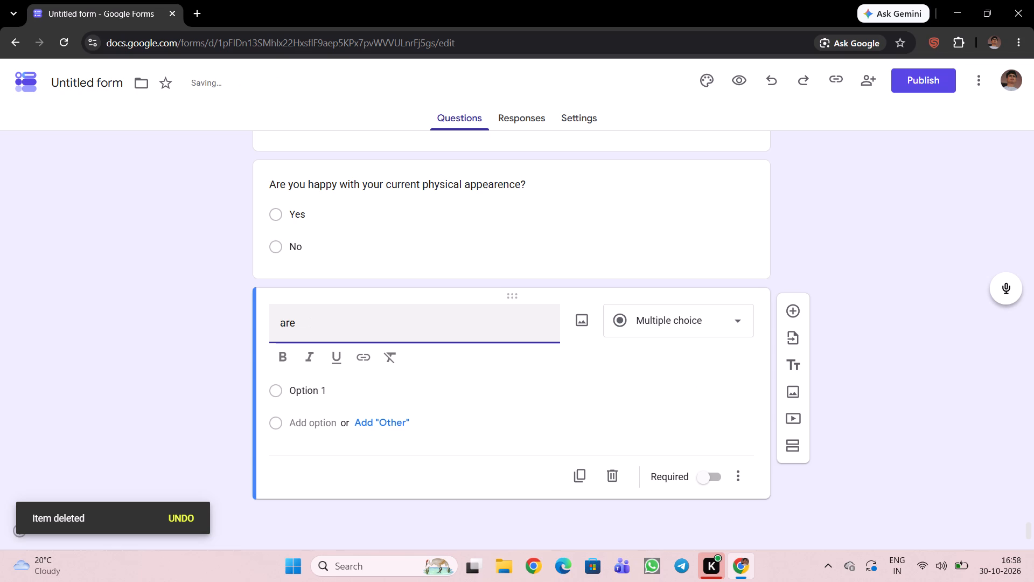
pyautogui.press('BackSpace')
pyautogui.press('BackSpace')
pyautogui.press('BackSpace')
pyautogui.press('a')
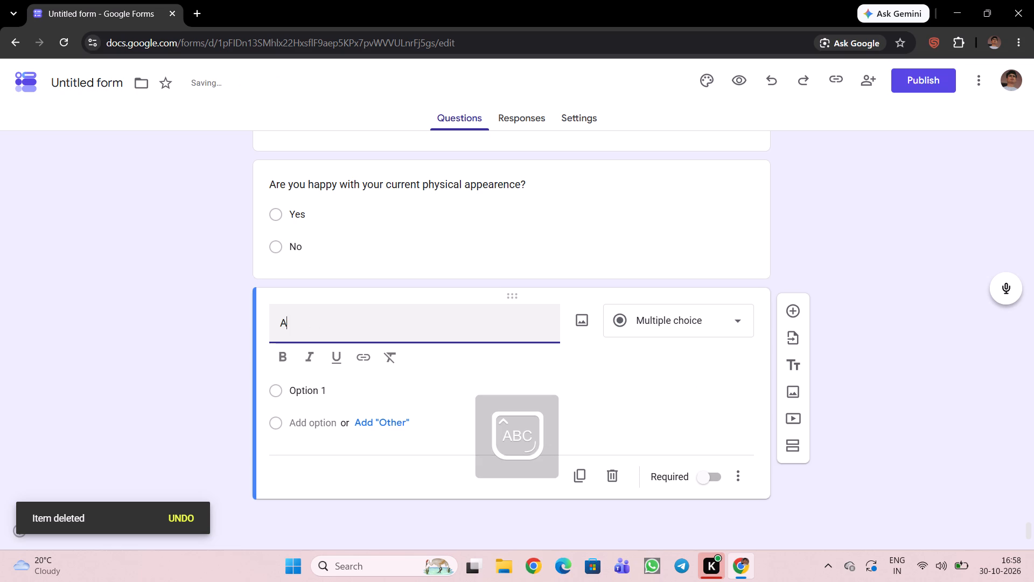
pyautogui.press('r')
pyautogui.press('BackSpace')
pyautogui.write('re you')
pyautogui.press('space')
pyautogui.write('comfortable')
pyautogui.press('space')
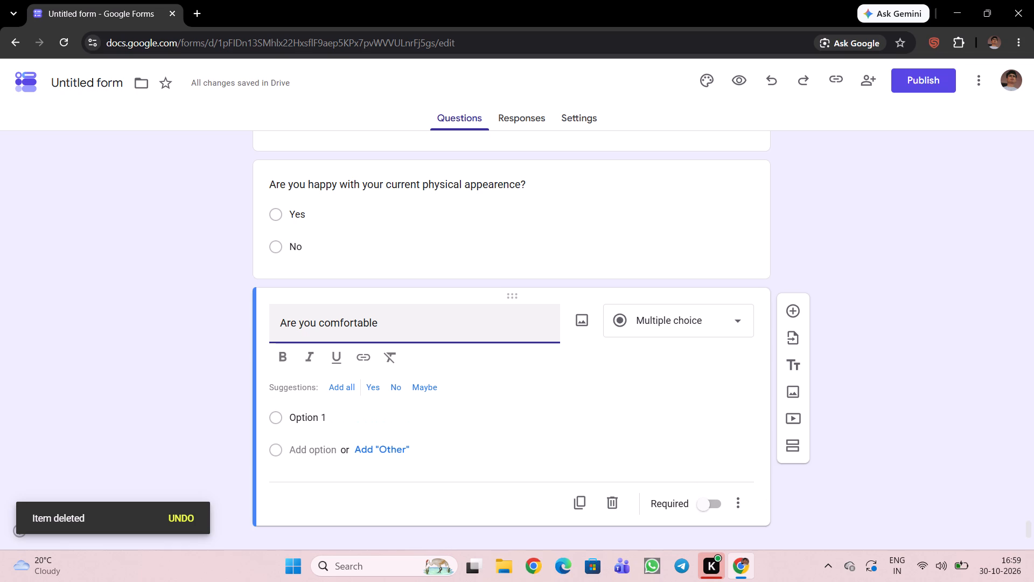
pyautogui.write('in')
pyautogui.press('space')
pyautogui.write('sha')
pyautogui.write('ring all your')
pyautogui.press('space')
pyautogui.write('infirma')
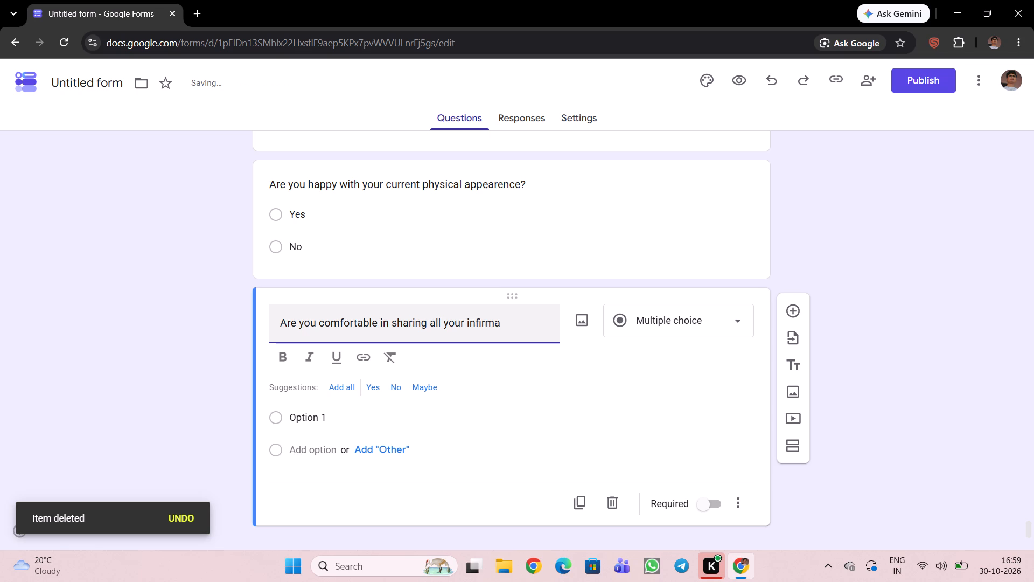
pyautogui.press('BackSpace')
pyautogui.press('BackSpace')
pyautogui.press('BackSpace')
pyautogui.press('BackSpace')
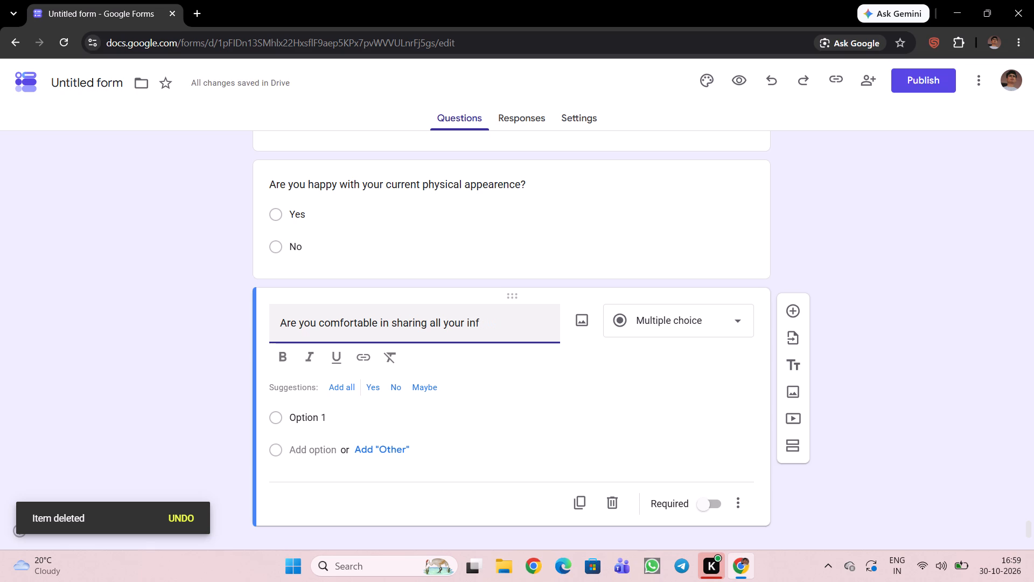
pyautogui.write('ormaions')
pyautogui.press('BackSpace')
pyautogui.press('BackSpace')
pyautogui.press('BackSpace')
pyautogui.press('BackSpace')
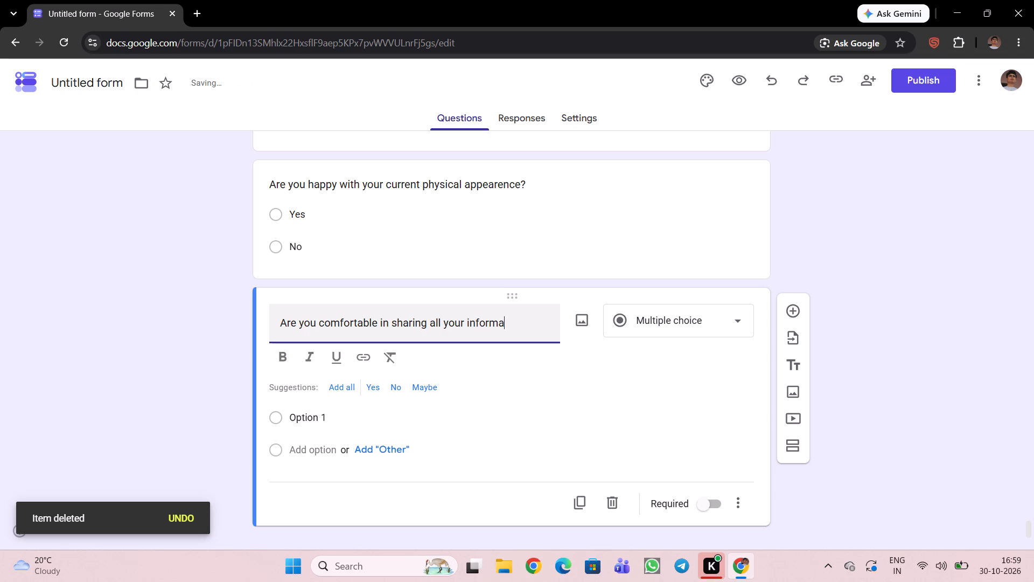
pyautogui.write('tions')
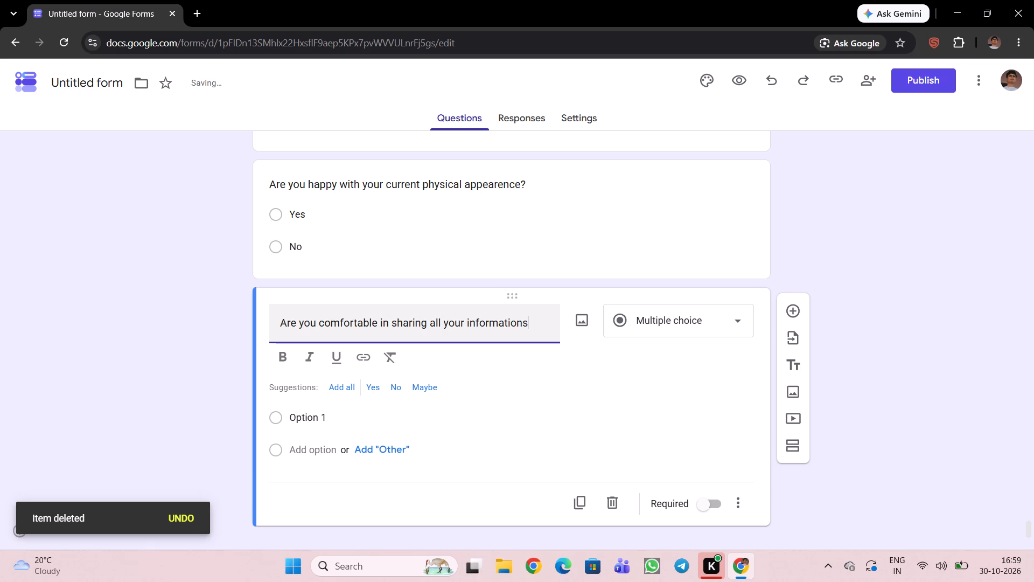
pyautogui.hotkey('shift', '?')
# Give the "Are you comfortable in sharing all your informations?" question the answer options Yes and No.
pyautogui.click(345, 415)
pyautogui.press('BackSpace')
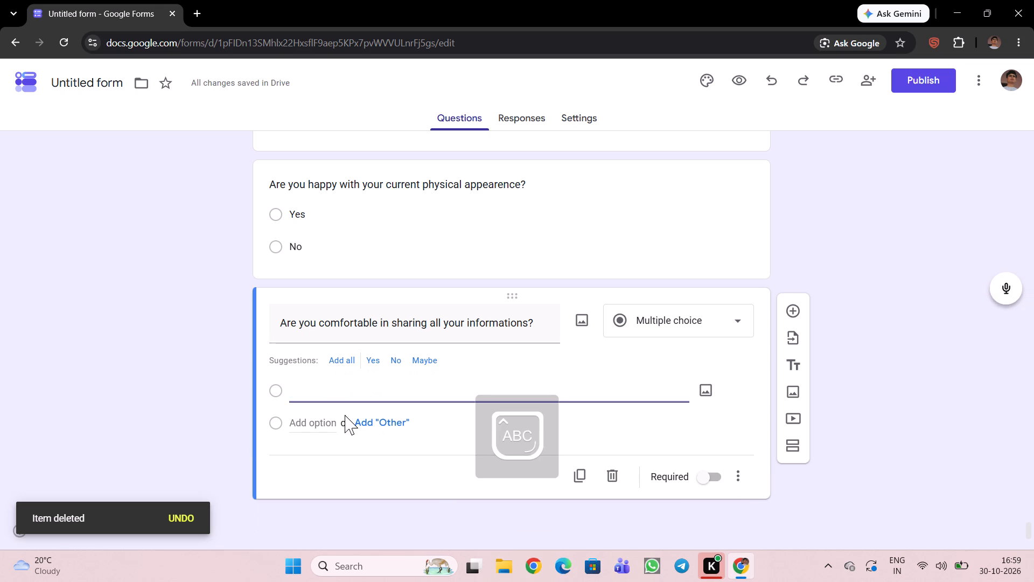
pyautogui.write('es')
pyautogui.press('Return')
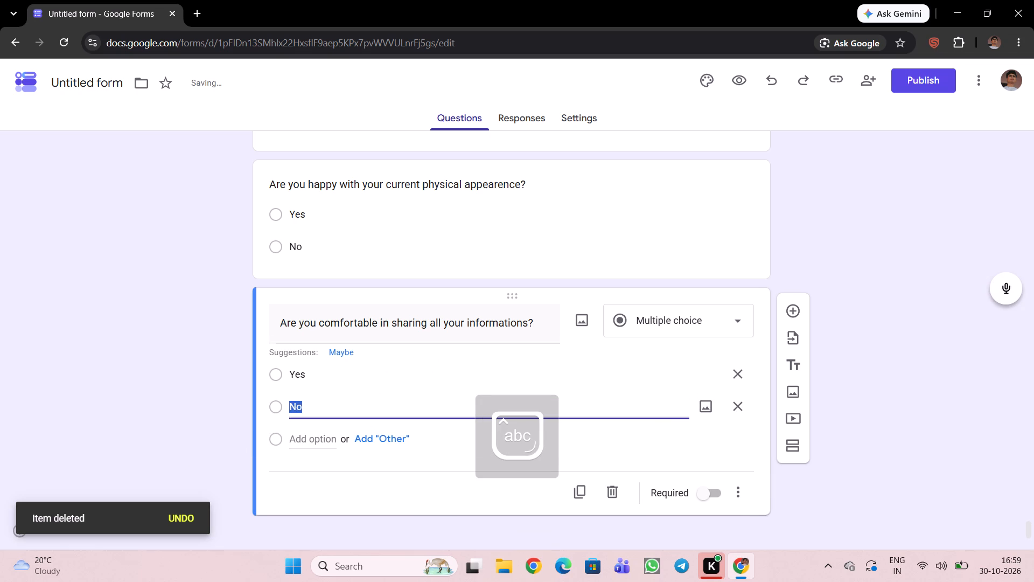
# Check the form's responder and sharing access in the publishing settings, and leave without publishing.
pyautogui.scroll(5, 478, 339)
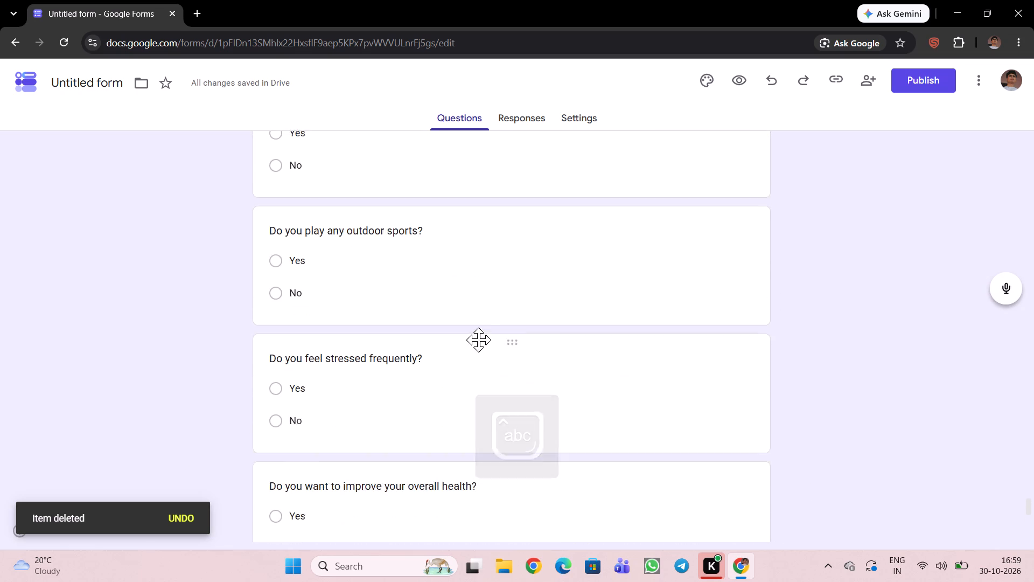
pyautogui.scroll(2, 478, 339)
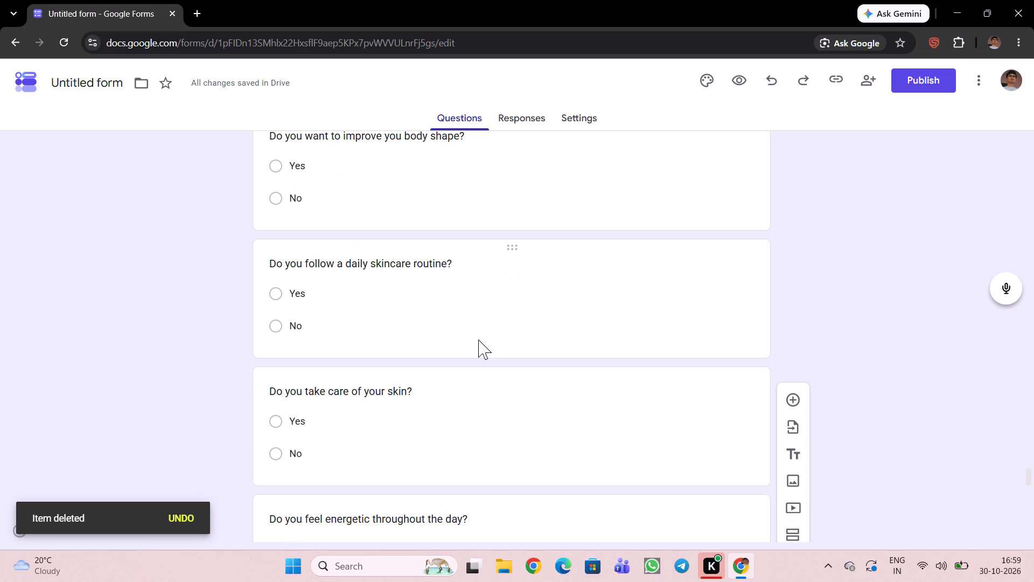
pyautogui.scroll(1, 478, 339)
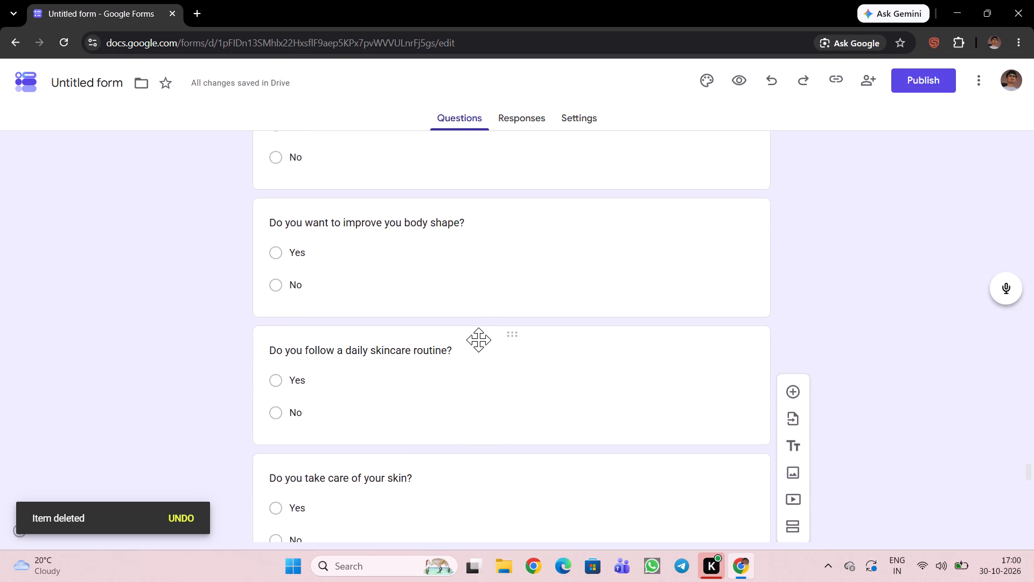
pyautogui.scroll(2, 478, 339)
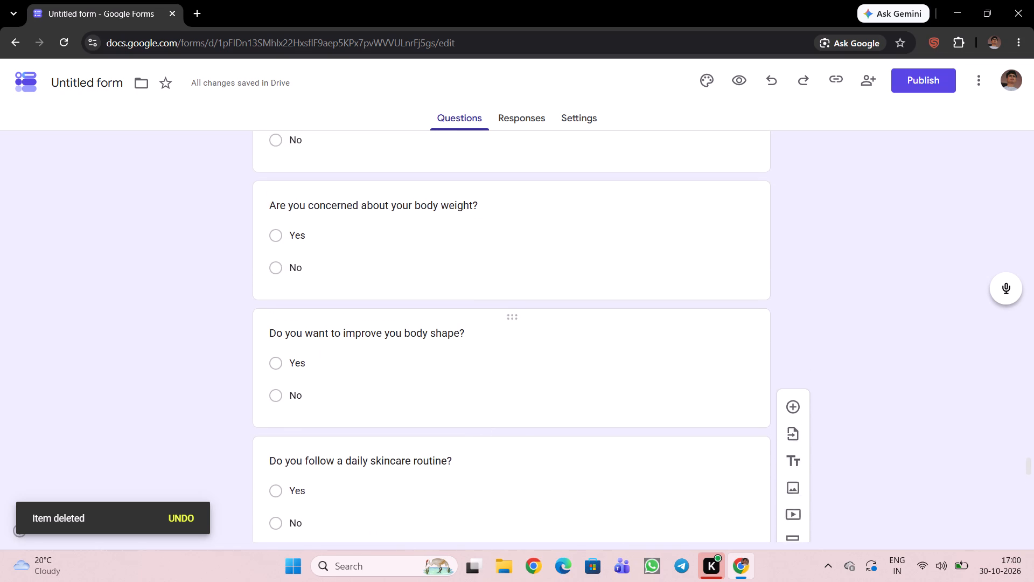
pyautogui.scroll(2, 478, 339)
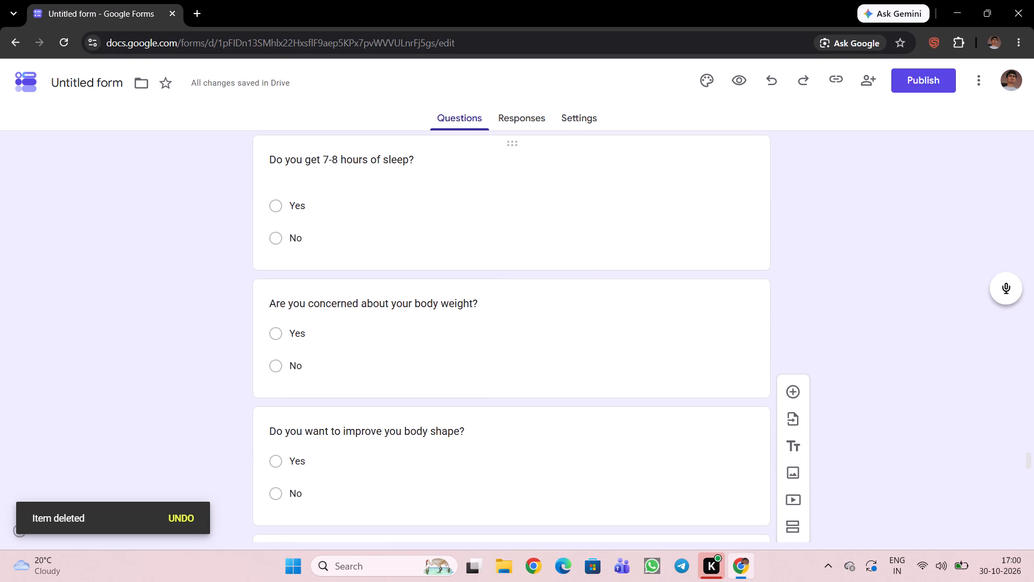
pyautogui.click(905, 81)
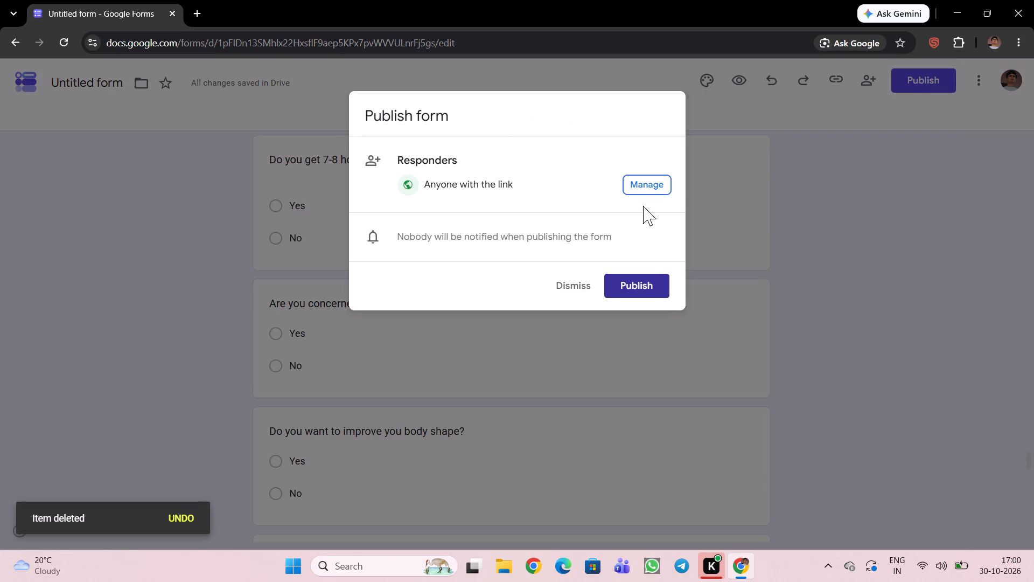
pyautogui.click(653, 181)
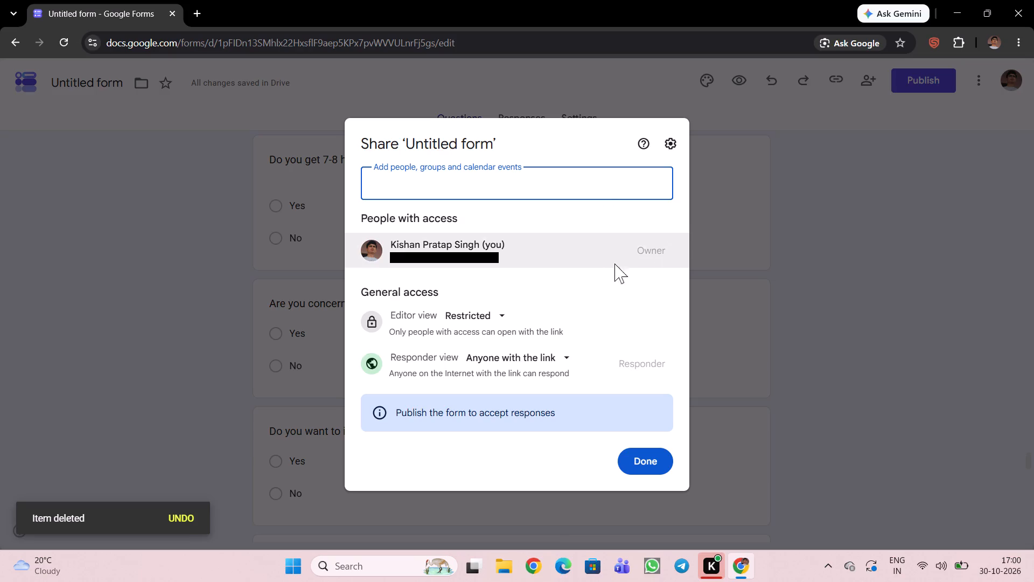
pyautogui.click(639, 459)
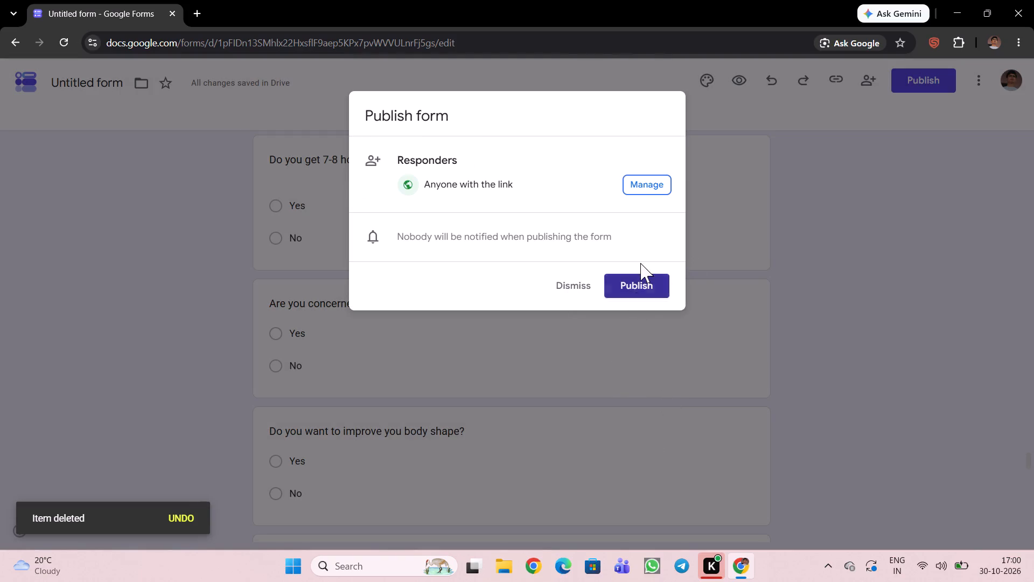
pyautogui.click(565, 280)
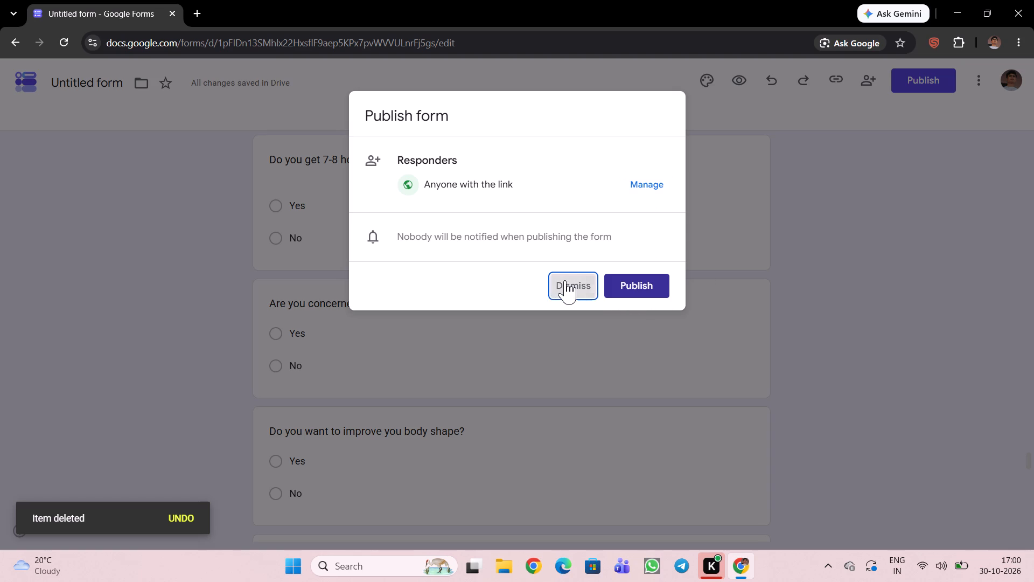
# Copy the responder link of the unpublished form.
pyautogui.scroll(1, 637, 275)
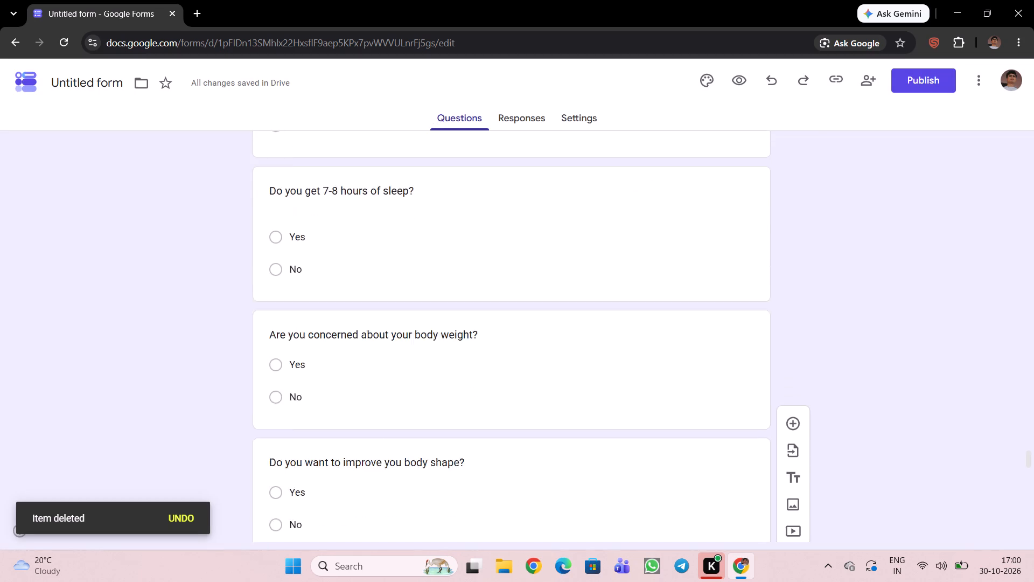
pyautogui.scroll(1, 637, 275)
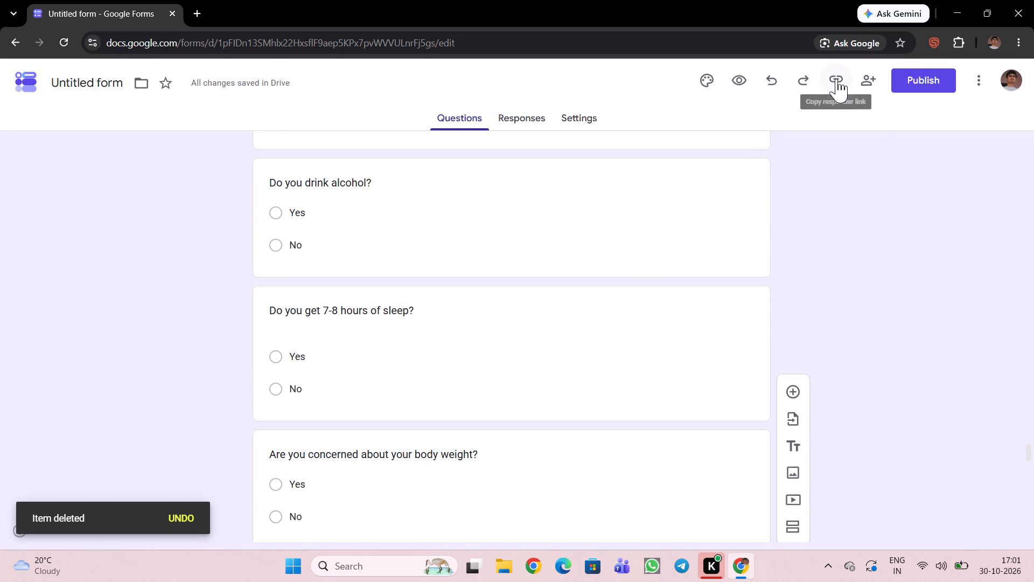
pyautogui.click(836, 79)
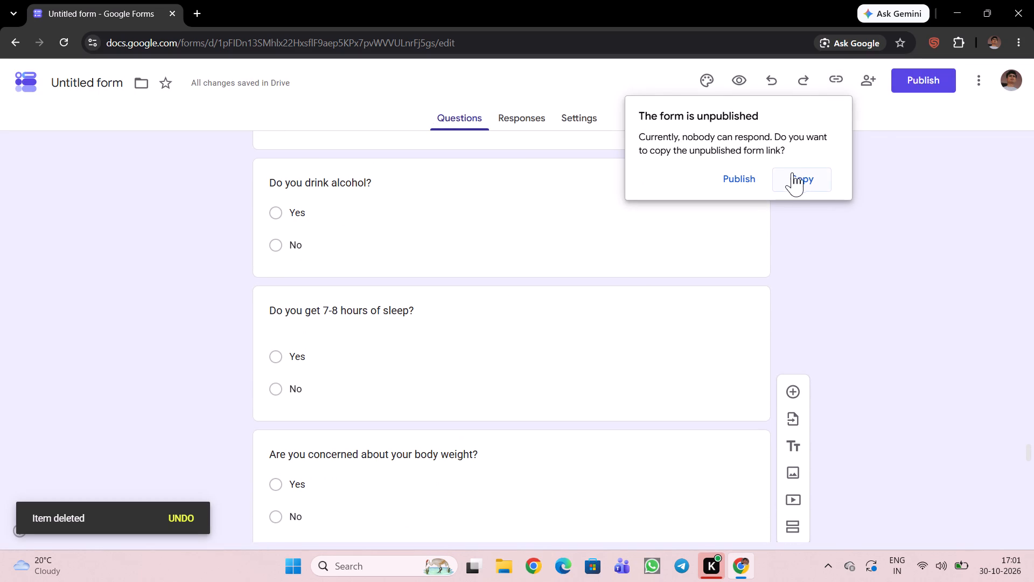
pyautogui.click(792, 176)
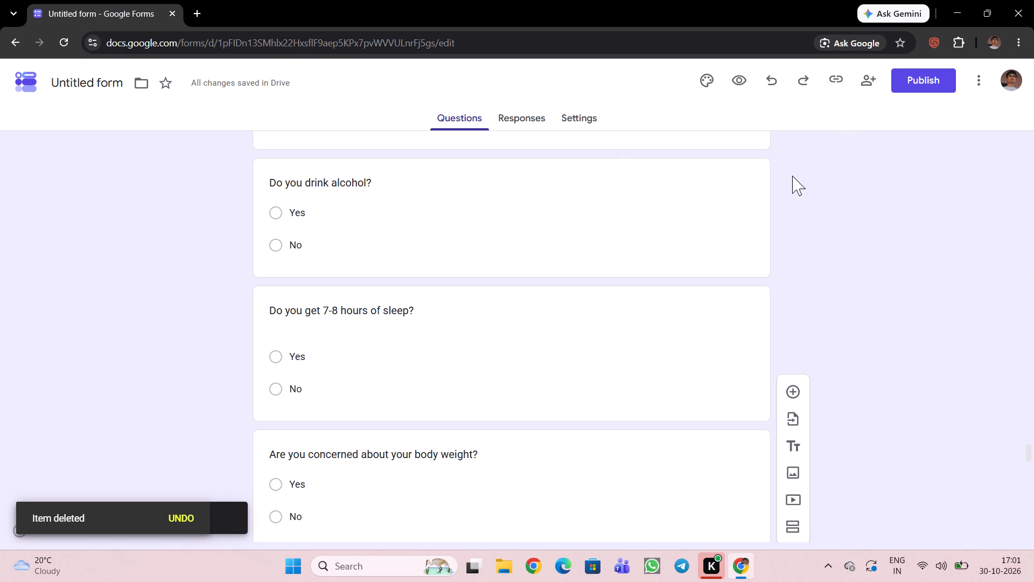
# Publish the form with responder access set to anyone with the link.
pyautogui.click(938, 73)
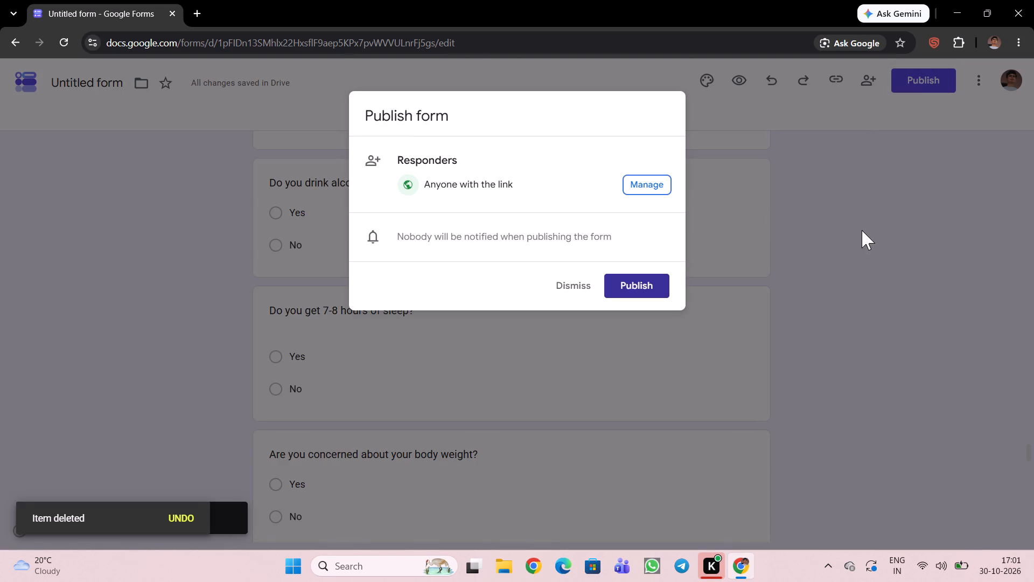
pyautogui.click(654, 285)
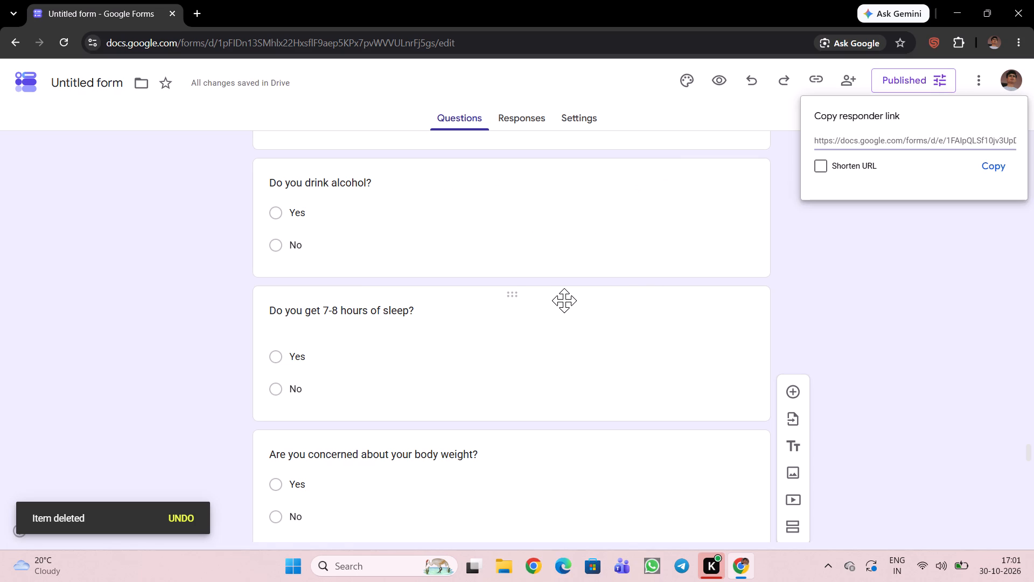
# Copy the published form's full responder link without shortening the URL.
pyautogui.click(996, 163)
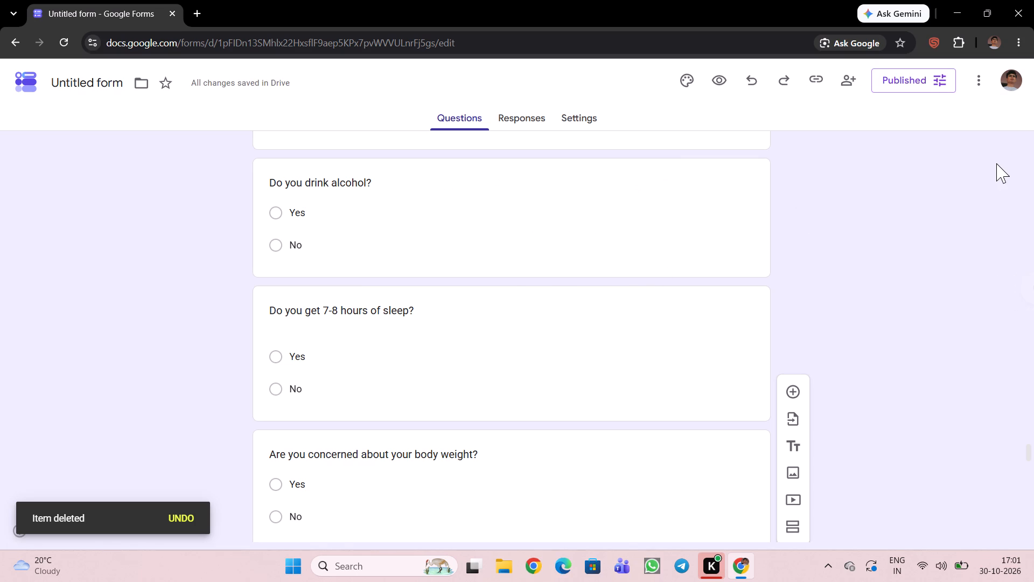
# Open the form's theme settings to view the text style, header and colour options.
pyautogui.scroll(8, 696, 228)
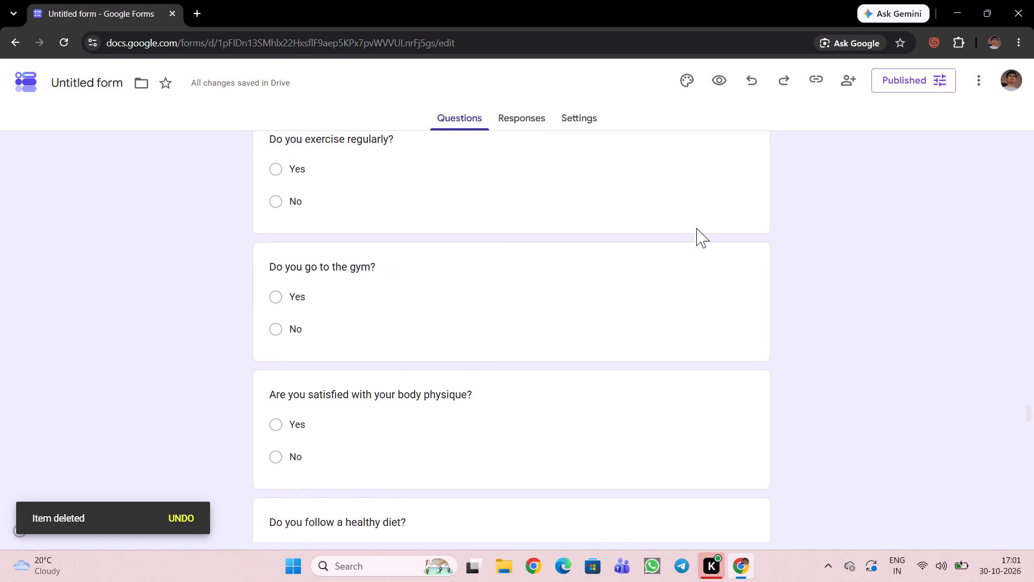
pyautogui.scroll(1, 691, 204)
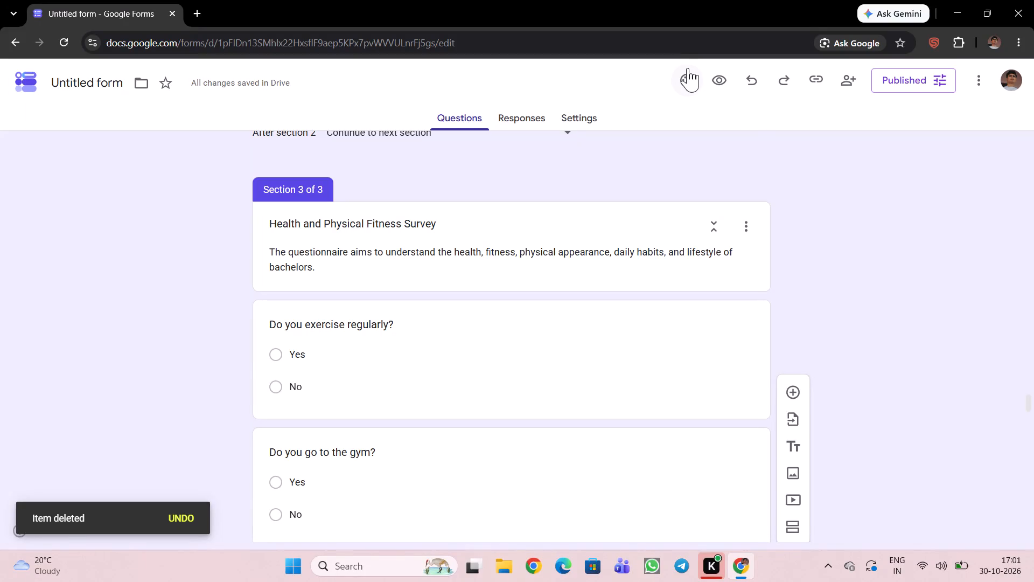
pyautogui.click(688, 68)
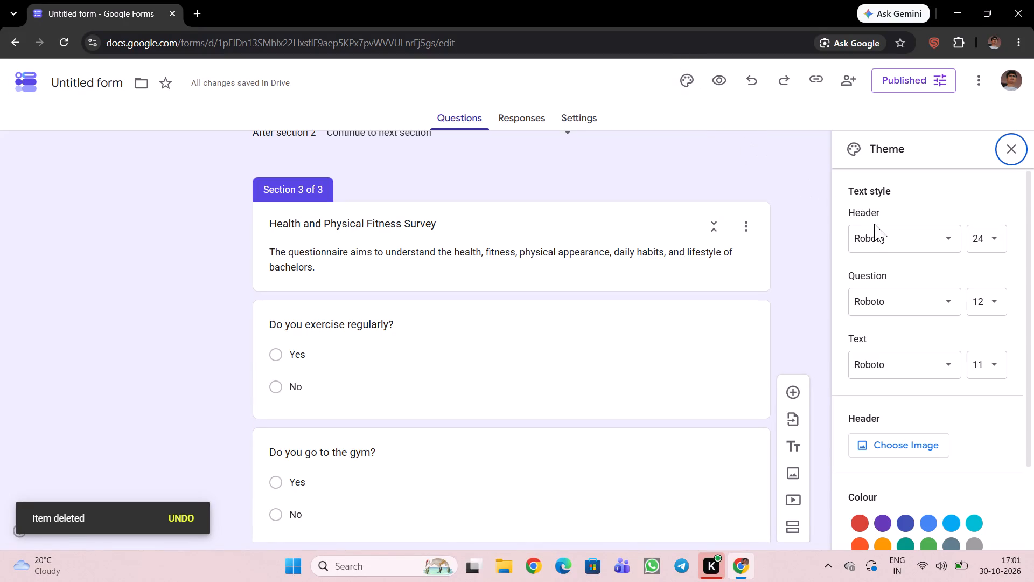
pyautogui.scroll(-1, 701, 337)
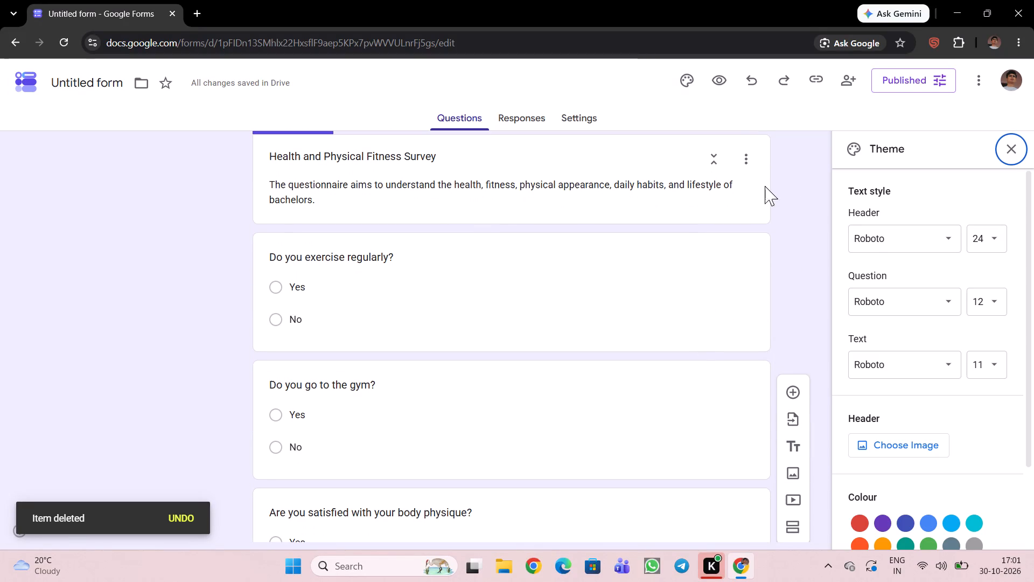
# Preview the published Bachelor Life form and return to the form editor.
pyautogui.click(719, 81)
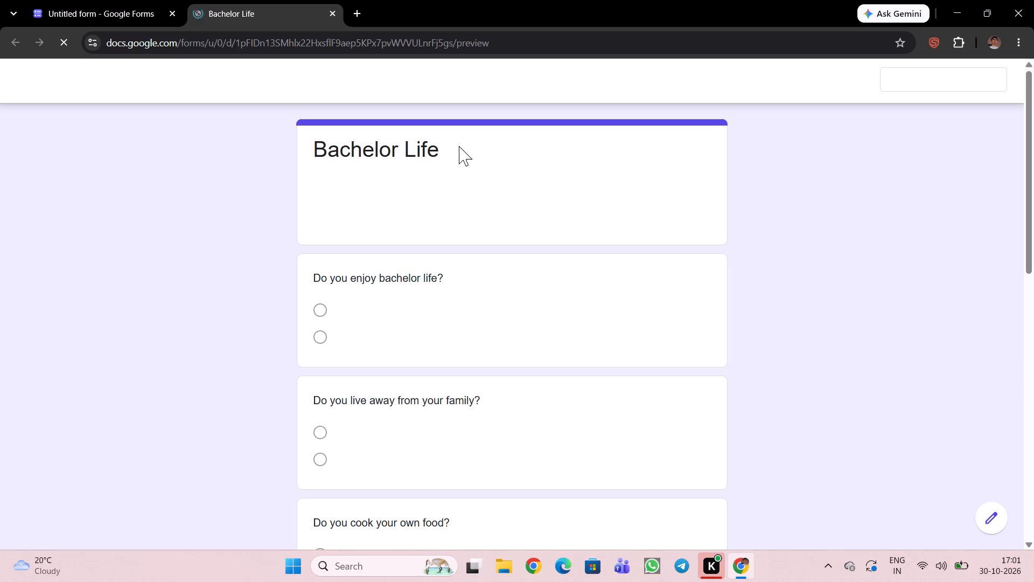
pyautogui.click(158, 11)
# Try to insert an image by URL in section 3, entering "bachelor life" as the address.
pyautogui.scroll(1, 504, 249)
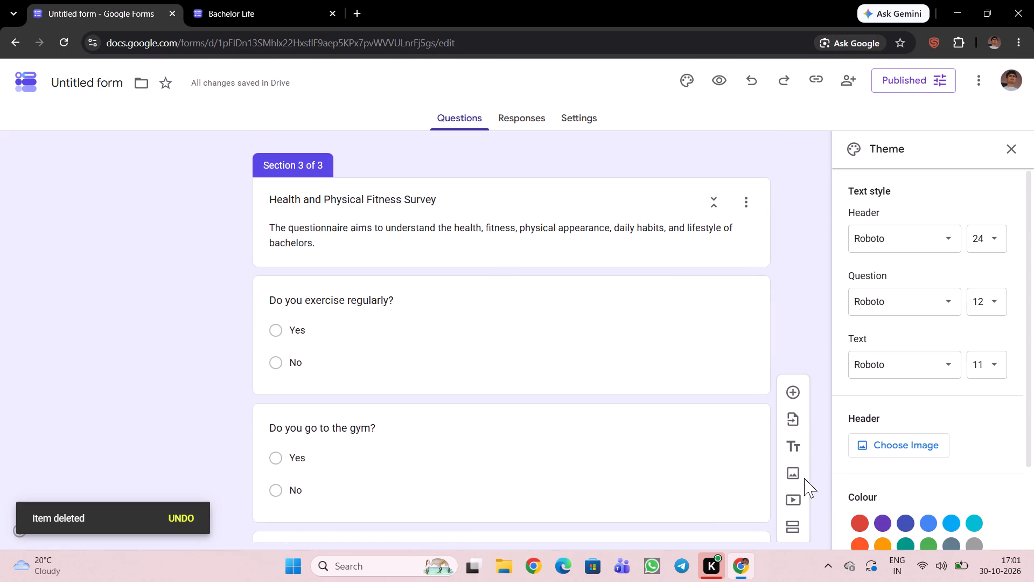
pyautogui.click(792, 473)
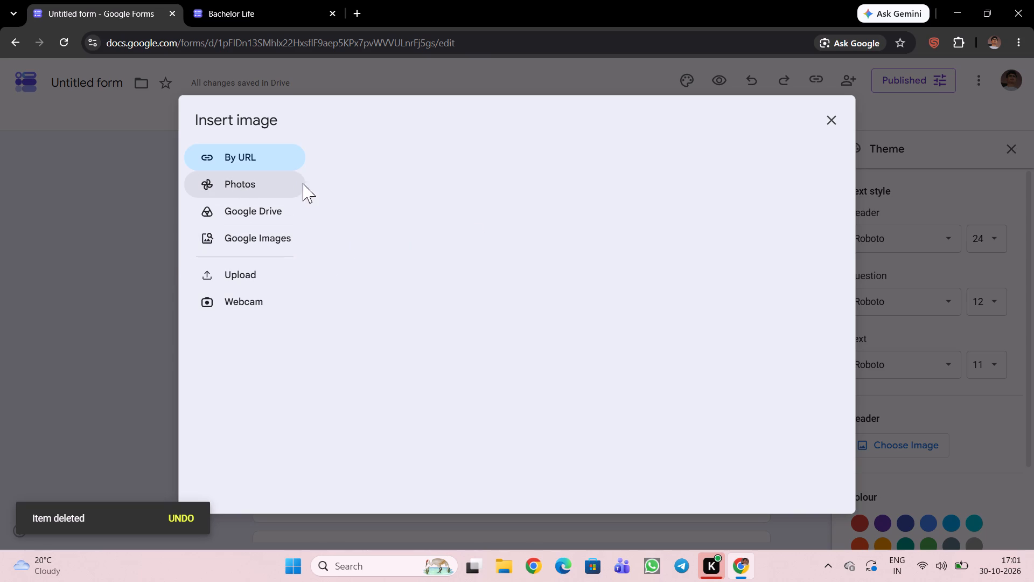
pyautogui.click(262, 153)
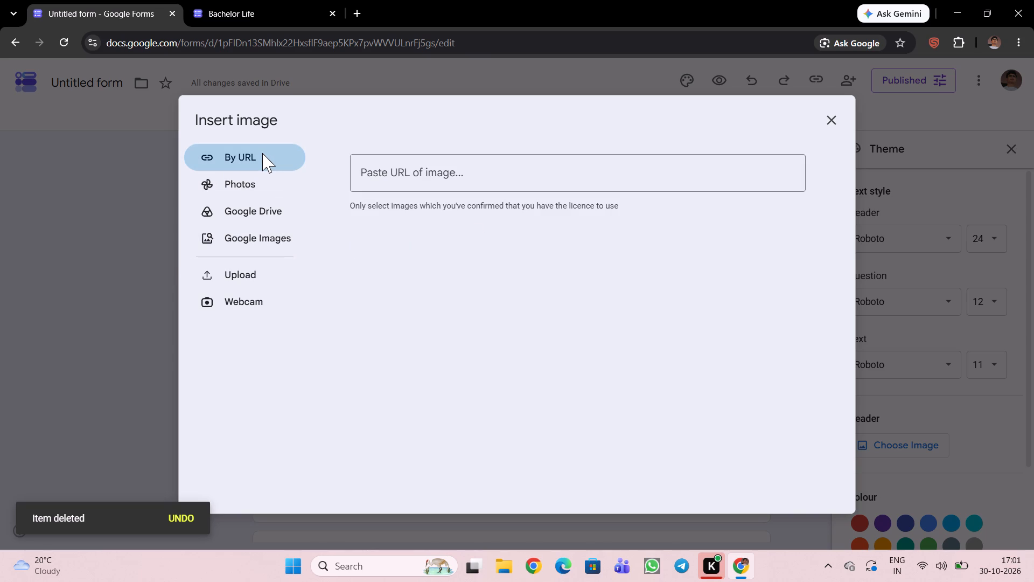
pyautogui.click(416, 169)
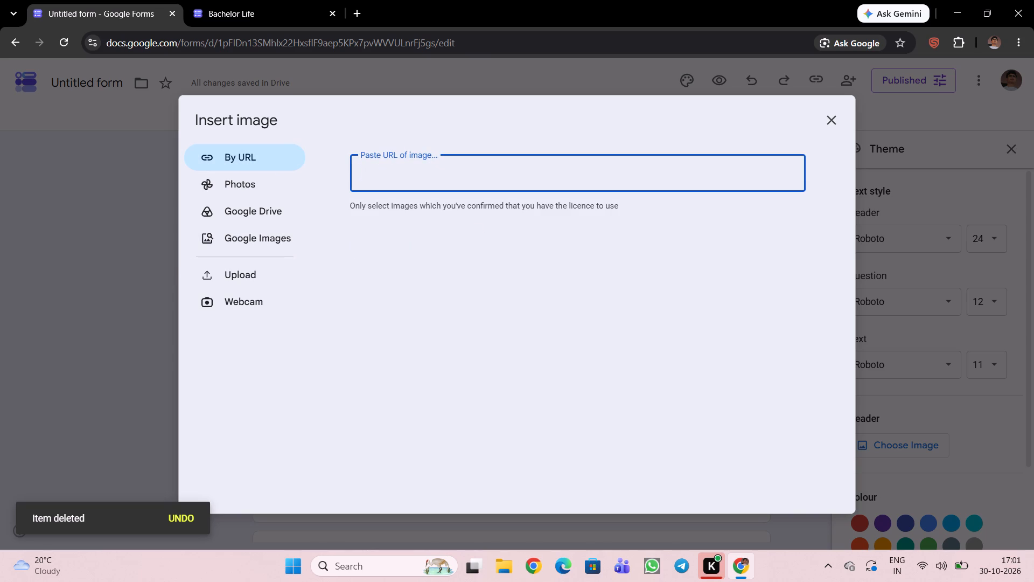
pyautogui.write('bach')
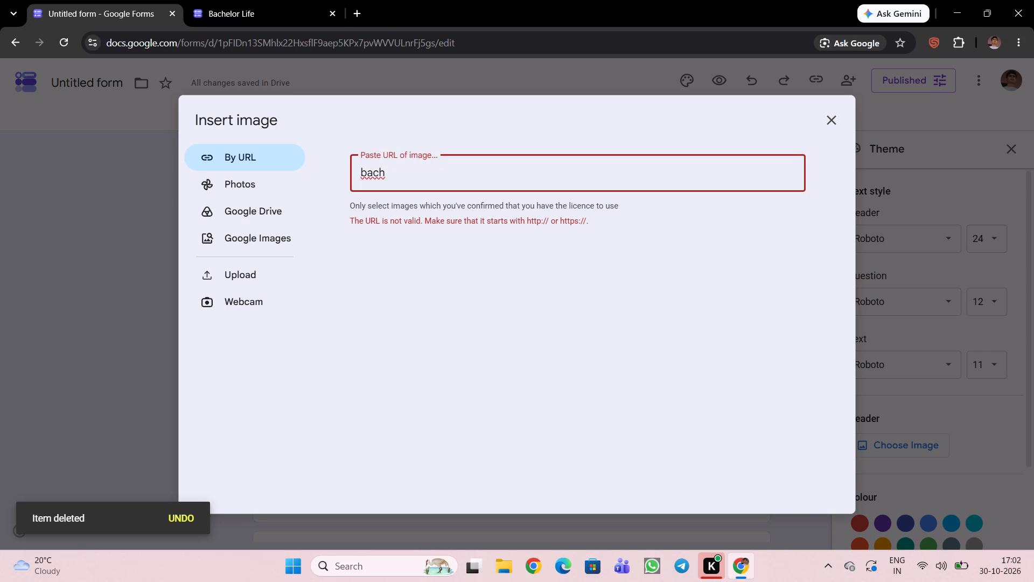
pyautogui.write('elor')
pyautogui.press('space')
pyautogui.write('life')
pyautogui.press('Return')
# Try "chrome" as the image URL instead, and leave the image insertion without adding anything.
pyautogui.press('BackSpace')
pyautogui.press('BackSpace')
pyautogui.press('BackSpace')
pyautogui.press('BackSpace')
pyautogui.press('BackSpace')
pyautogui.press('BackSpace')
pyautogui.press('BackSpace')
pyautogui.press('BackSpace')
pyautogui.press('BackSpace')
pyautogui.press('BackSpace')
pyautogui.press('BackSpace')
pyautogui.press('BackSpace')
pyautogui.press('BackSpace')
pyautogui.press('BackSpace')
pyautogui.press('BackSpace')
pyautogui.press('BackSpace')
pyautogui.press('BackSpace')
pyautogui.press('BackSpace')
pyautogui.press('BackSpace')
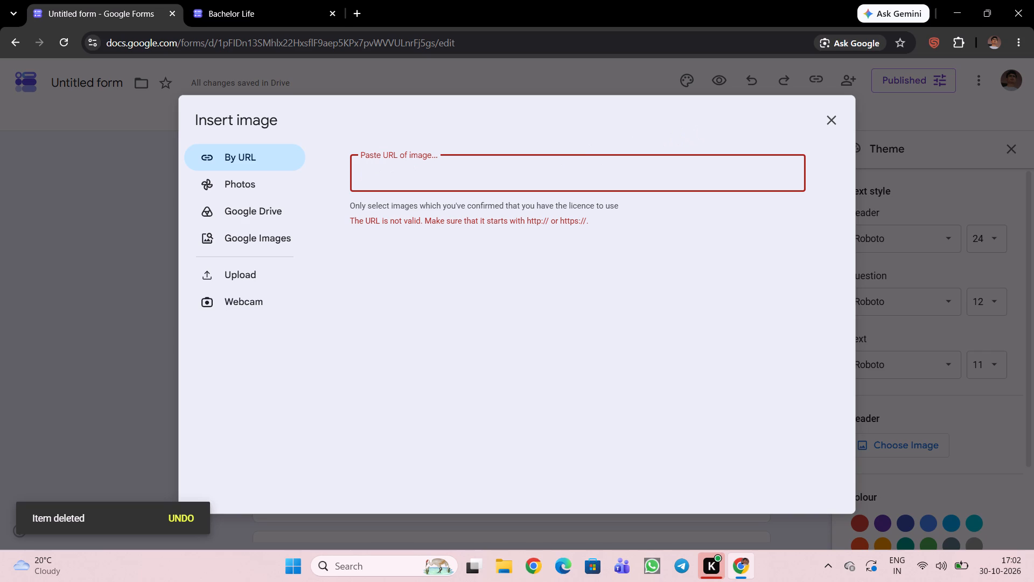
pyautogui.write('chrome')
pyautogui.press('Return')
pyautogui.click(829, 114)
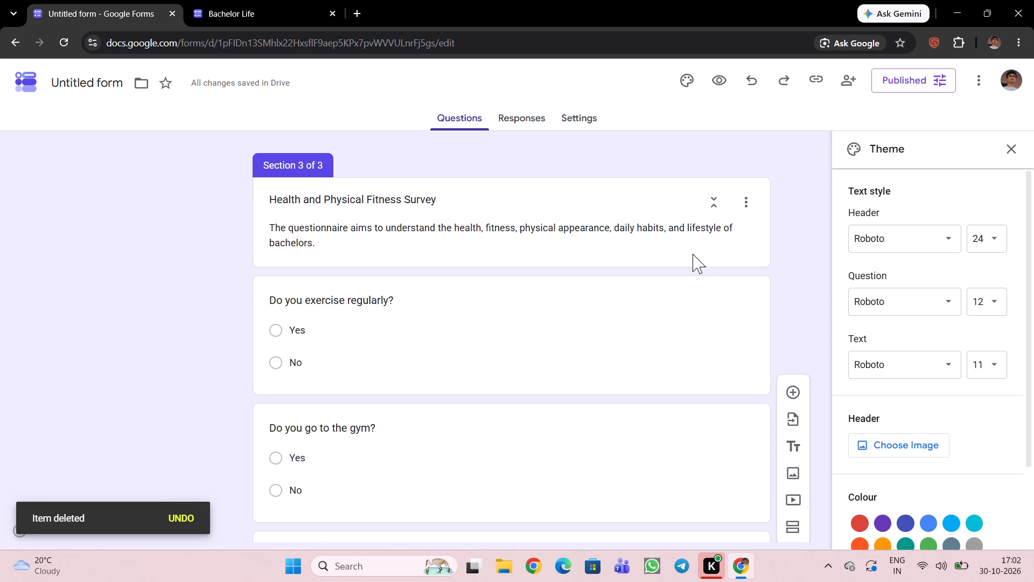
# Review the form's questions from the Health and Physical Fitness Survey section back to the end of section 1.
pyautogui.scroll(-1, 693, 254)
pyautogui.scroll(4, 693, 254)
pyautogui.scroll(-1, 693, 254)
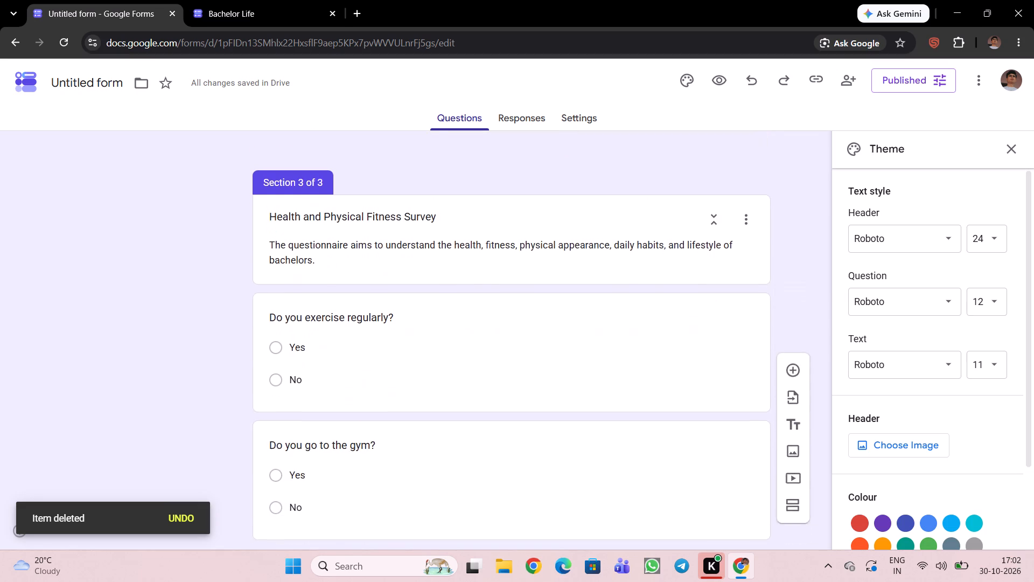
pyautogui.scroll(5, 693, 254)
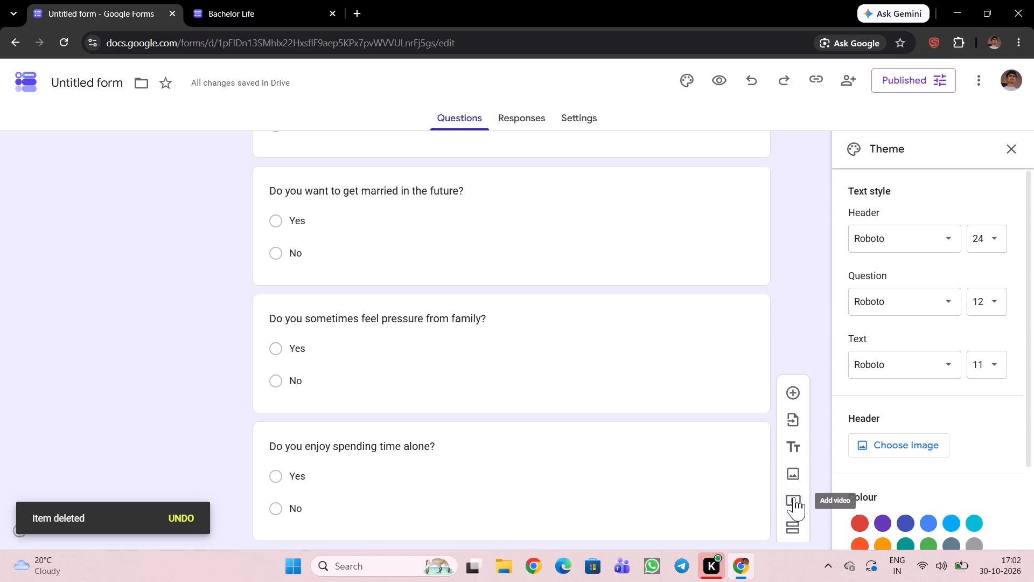
pyautogui.scroll(7, 646, 329)
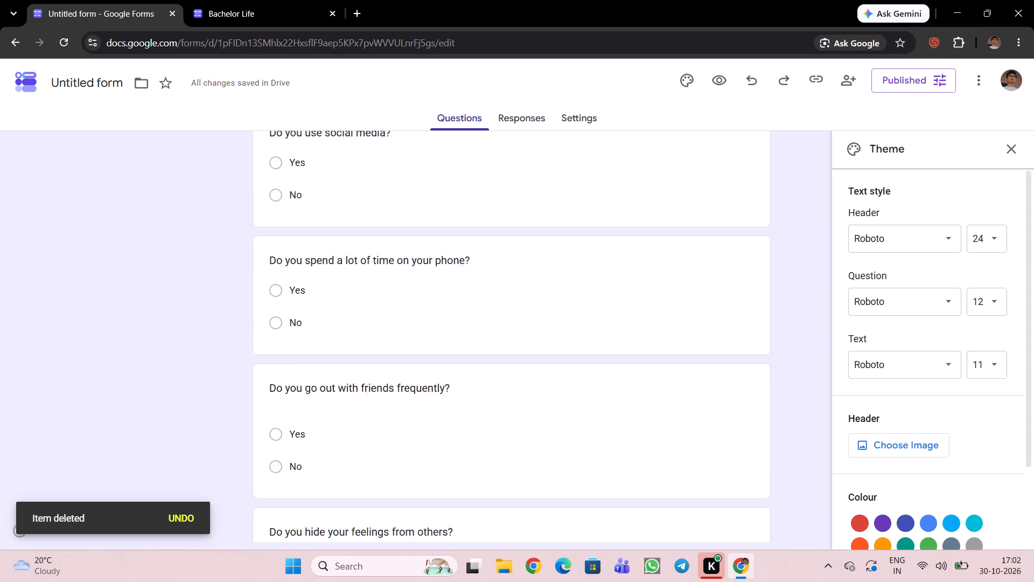
pyautogui.scroll(8, 646, 329)
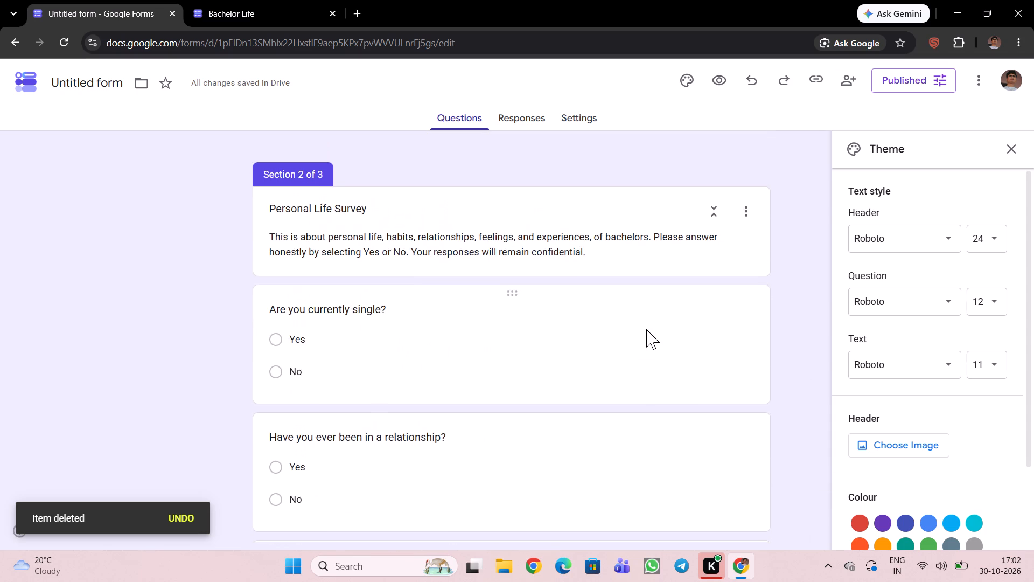
pyautogui.scroll(3, 646, 329)
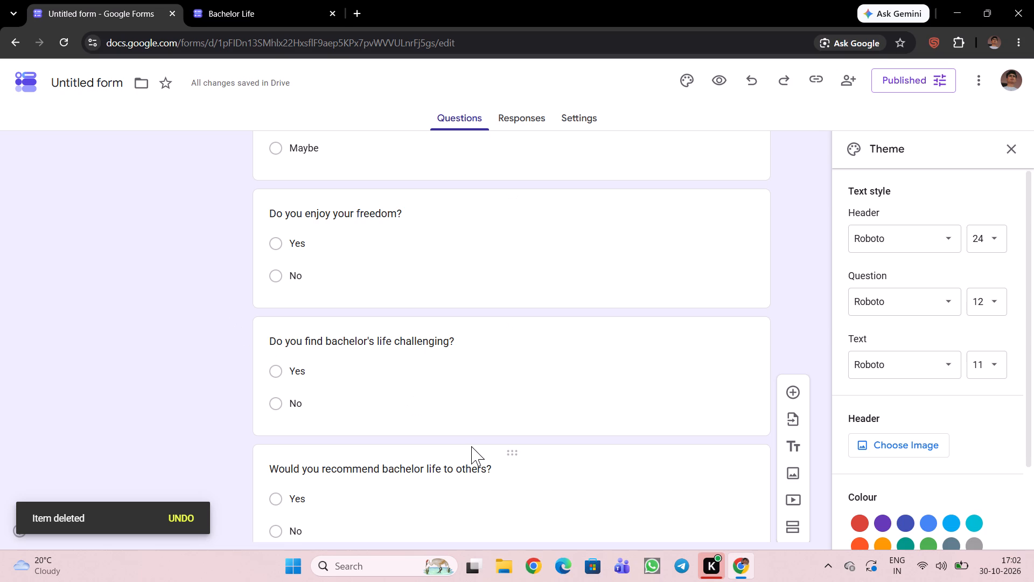
pyautogui.scroll(-3, 719, 415)
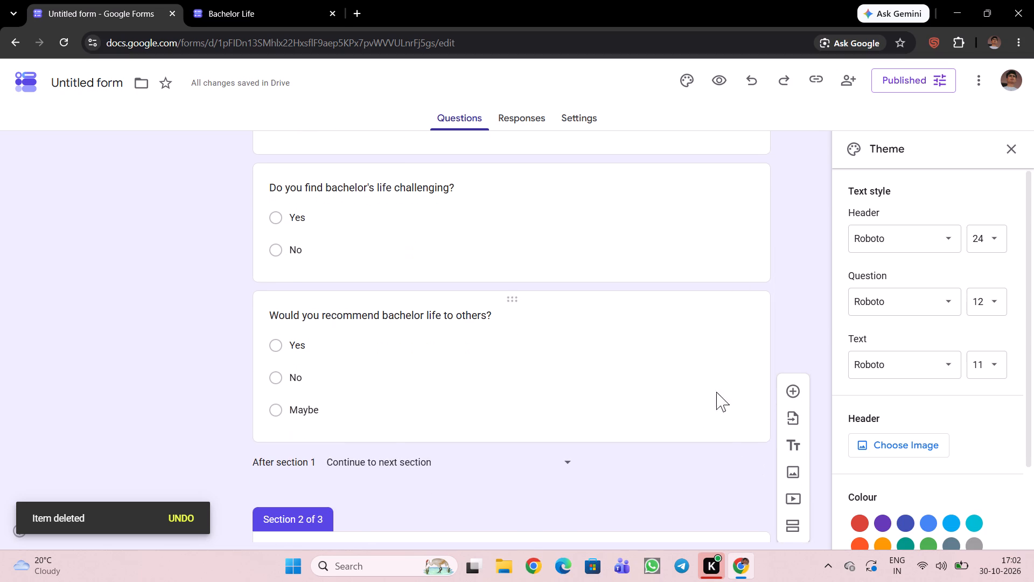
# Copy the published form's full responder link for sharing.
pyautogui.click(812, 80)
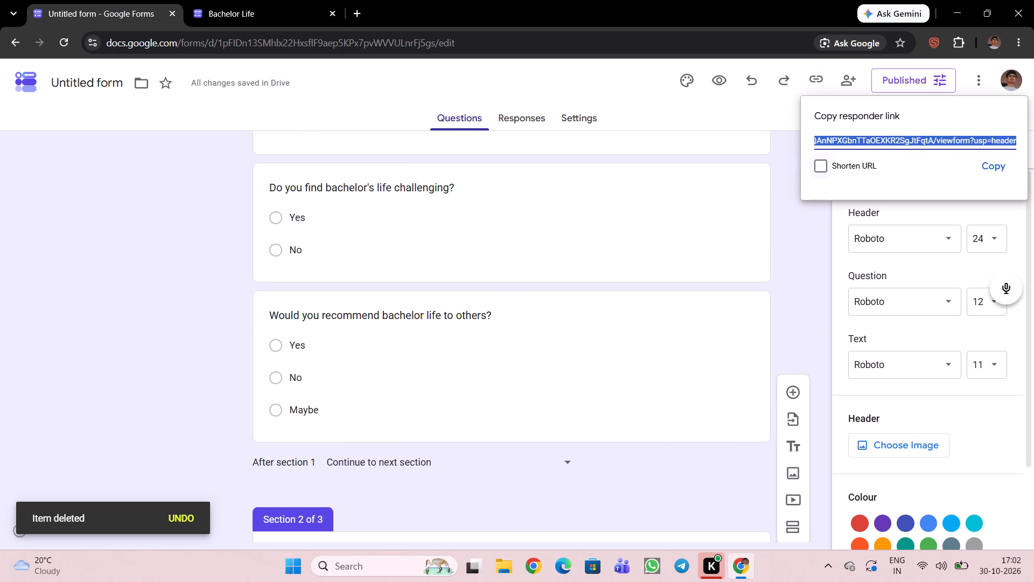
pyautogui.click(995, 168)
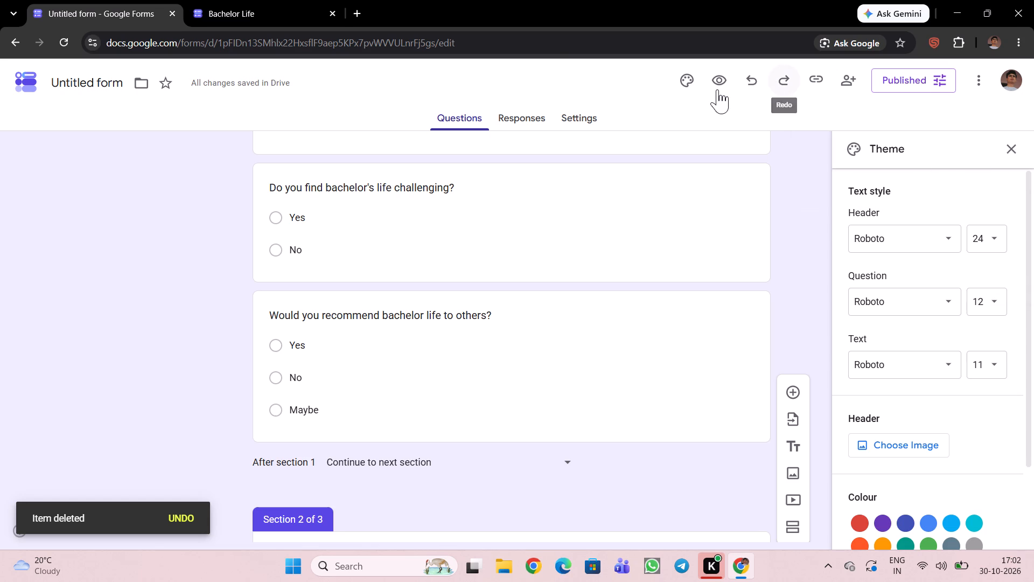
# View the open preview of the Bachelor Life form.
pyautogui.click(277, 10)
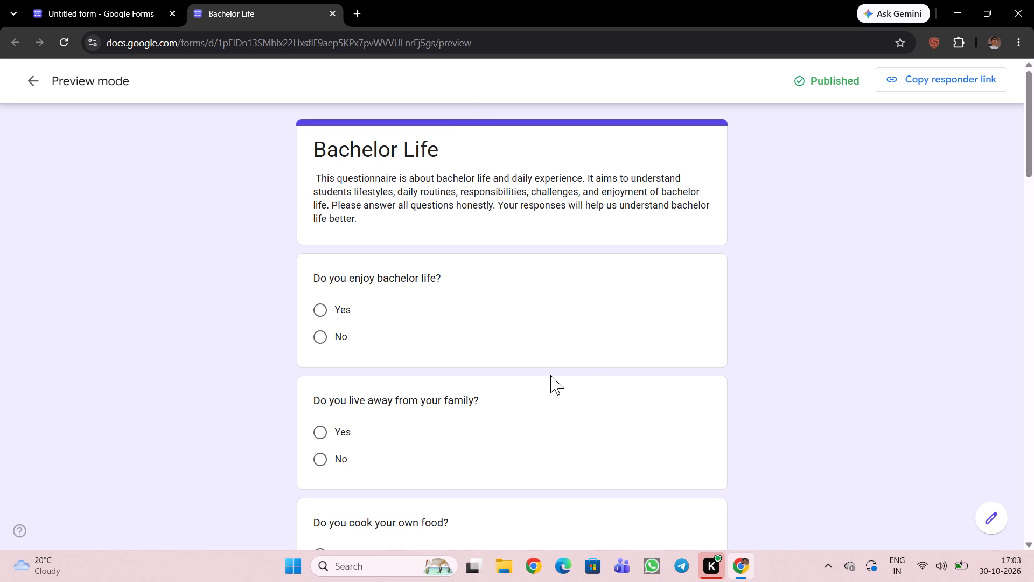
# Launch the WhatsApp desktop app.
pyautogui.click(283, 570)
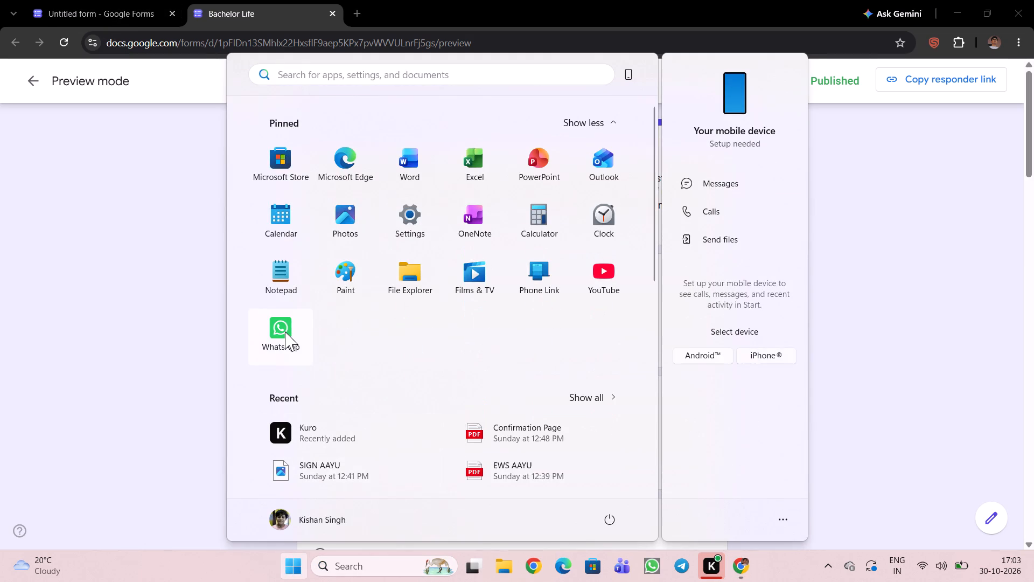
pyautogui.doubleClick(285, 331)
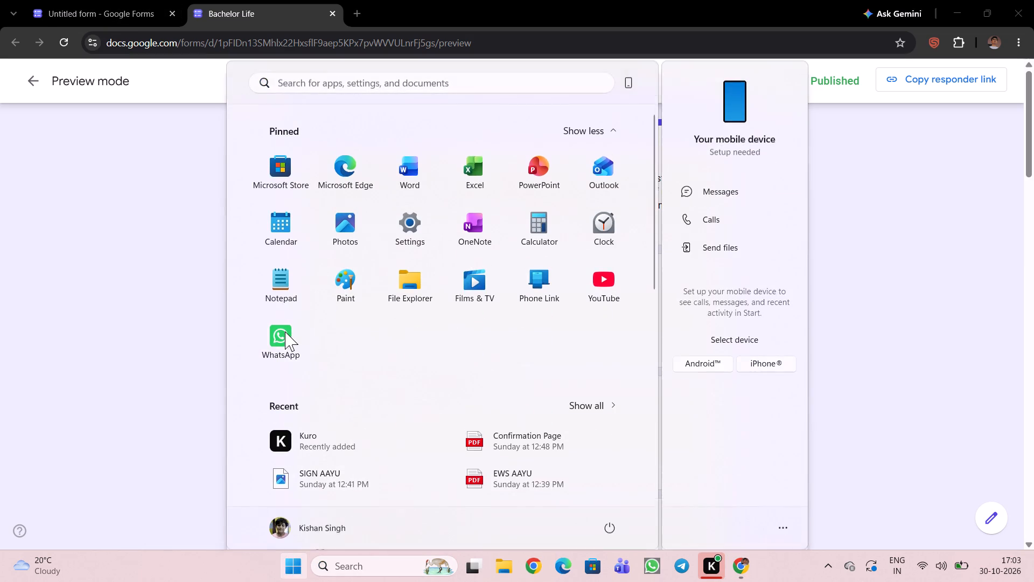
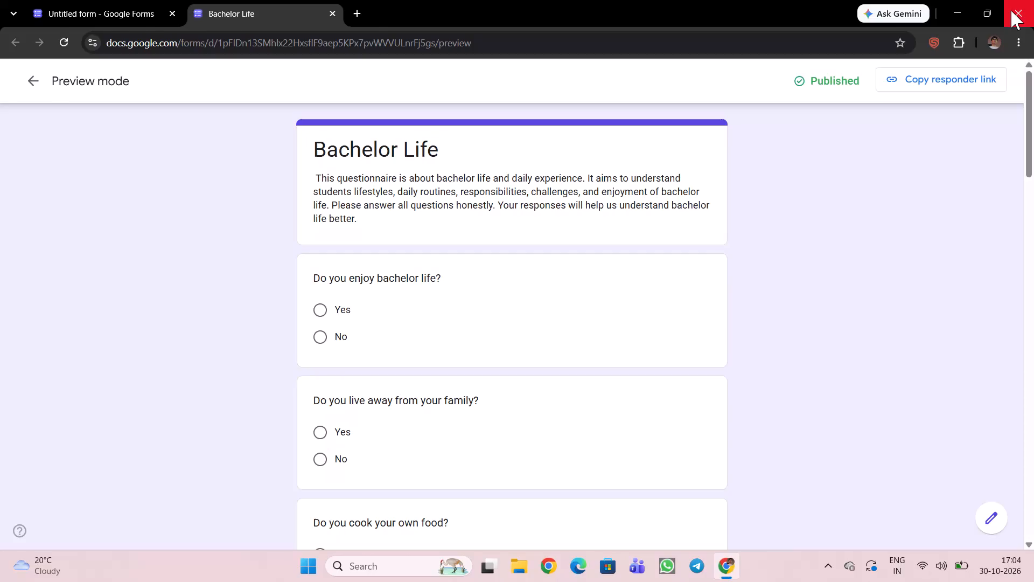
# Close the browser window containing the Bachelor Life form preview.
pyautogui.click(1011, 10)
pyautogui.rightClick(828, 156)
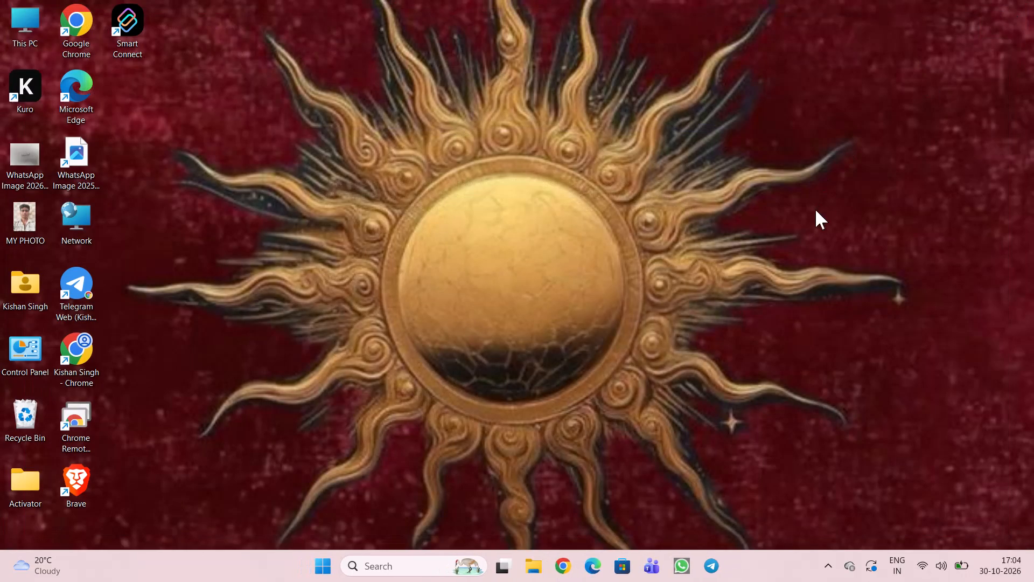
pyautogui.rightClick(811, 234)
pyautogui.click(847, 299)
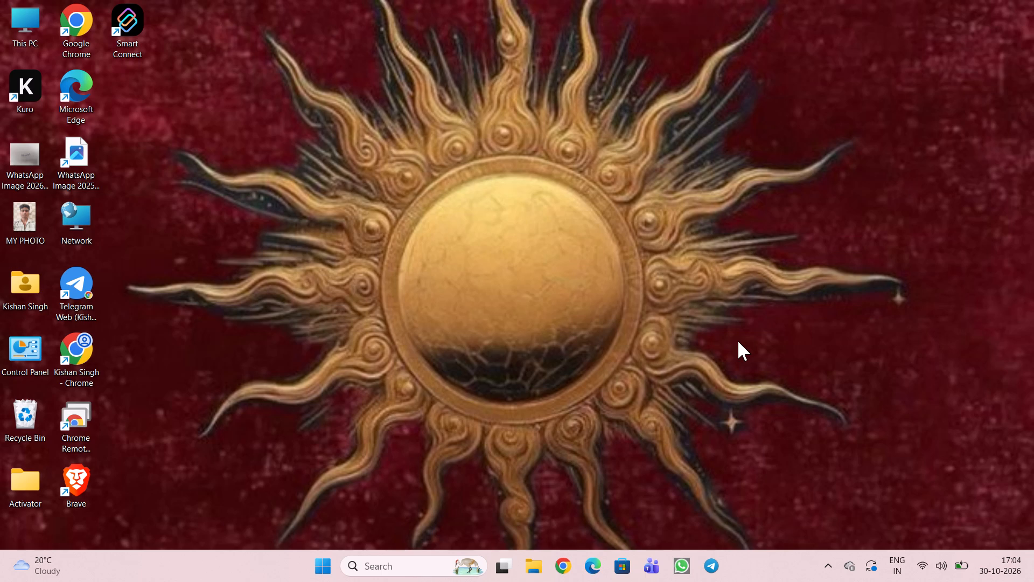
# Bring up the computer's power options for locking, sleeping, shutting down or restarting.
pyautogui.click(329, 563)
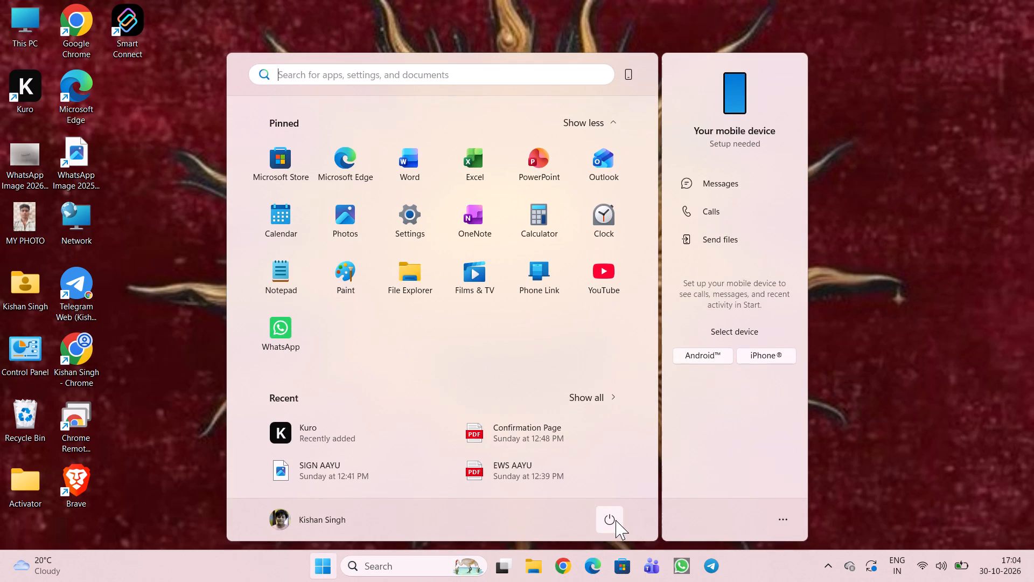
pyautogui.click(616, 520)
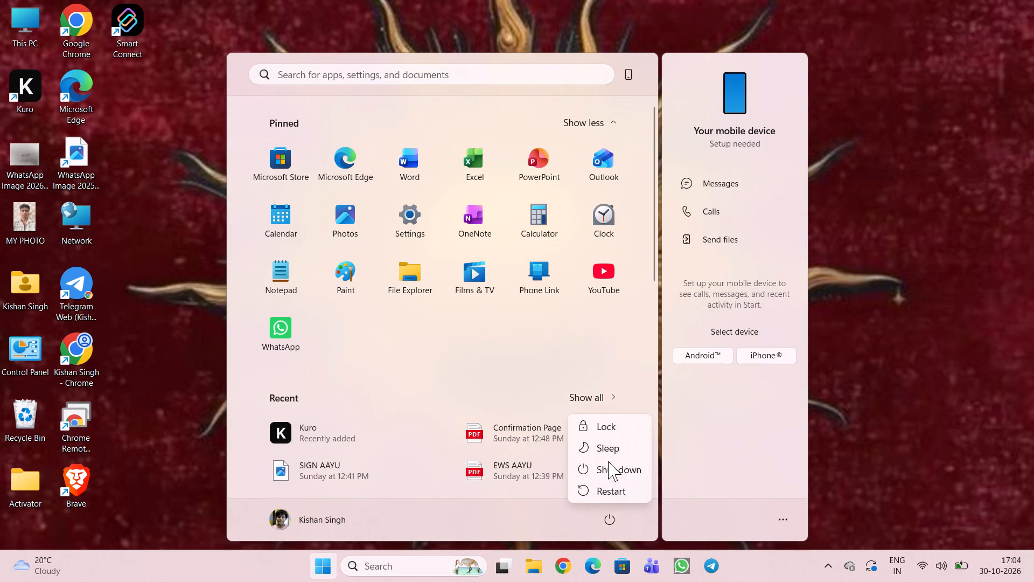